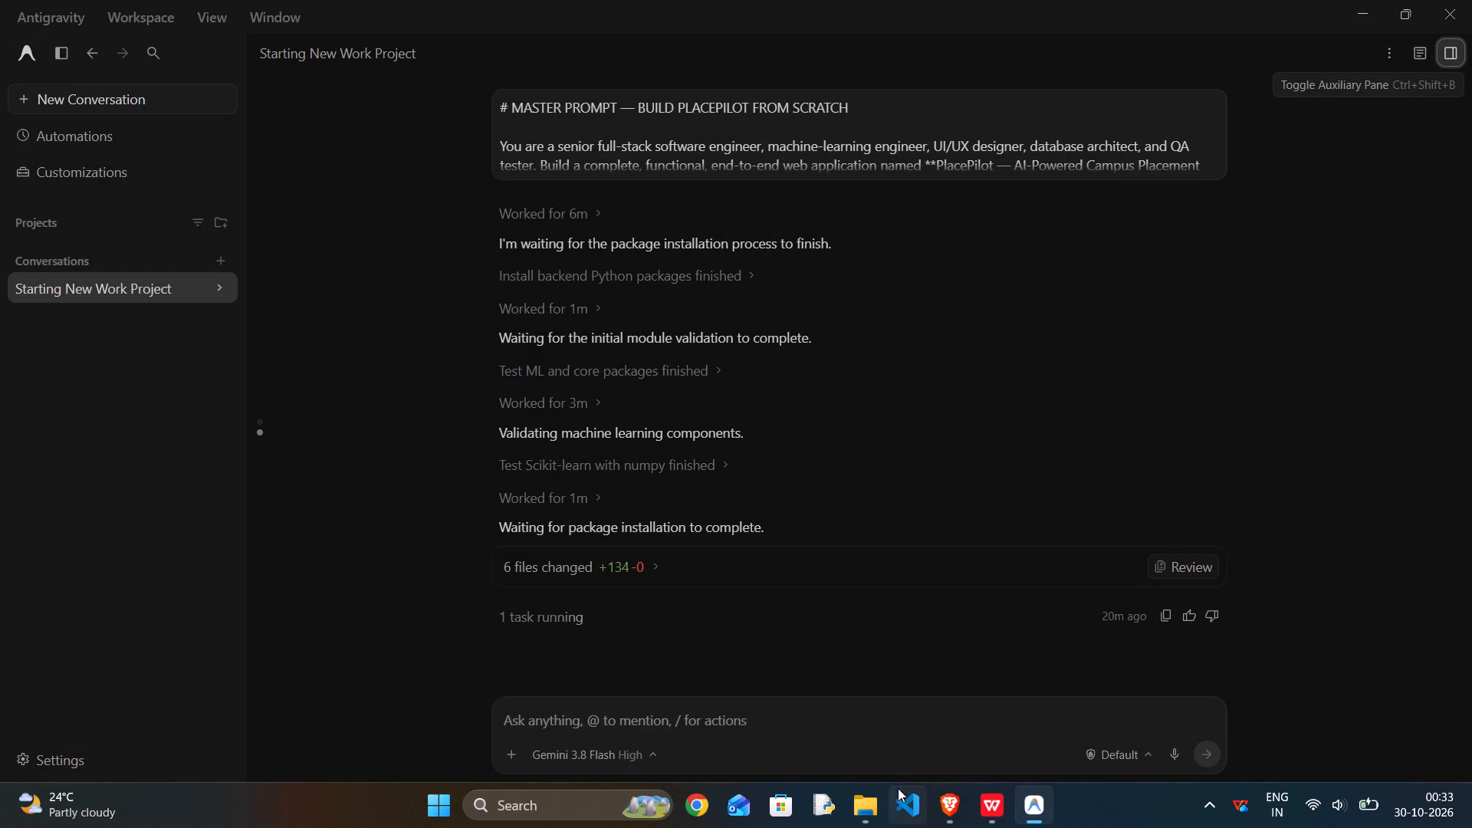
Switch to the campus placement presentation in WPS Office and add a new blank slide after the title slide.
left_click(984, 815)
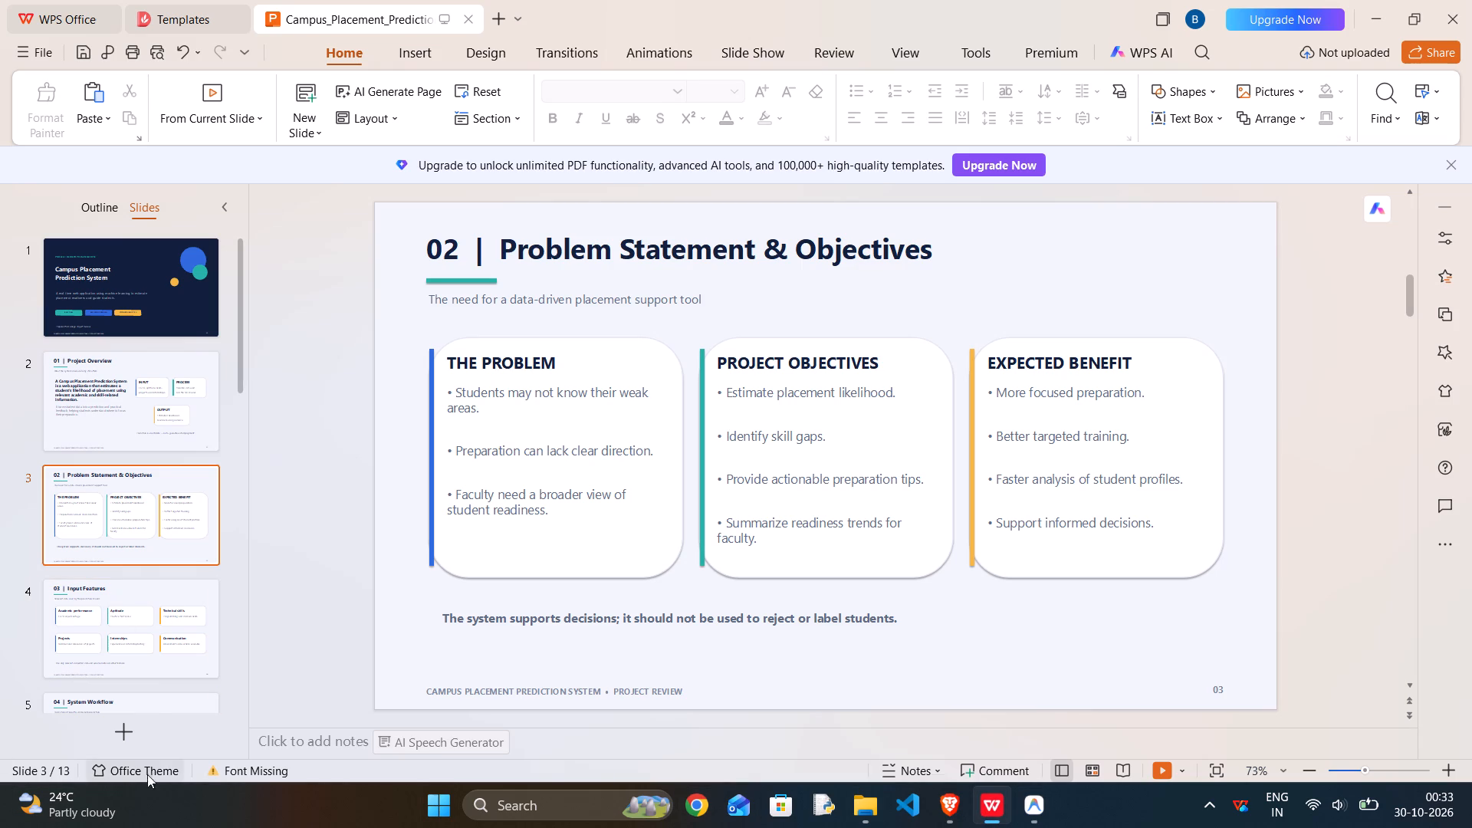
scroll(149, 467, "up", 6)
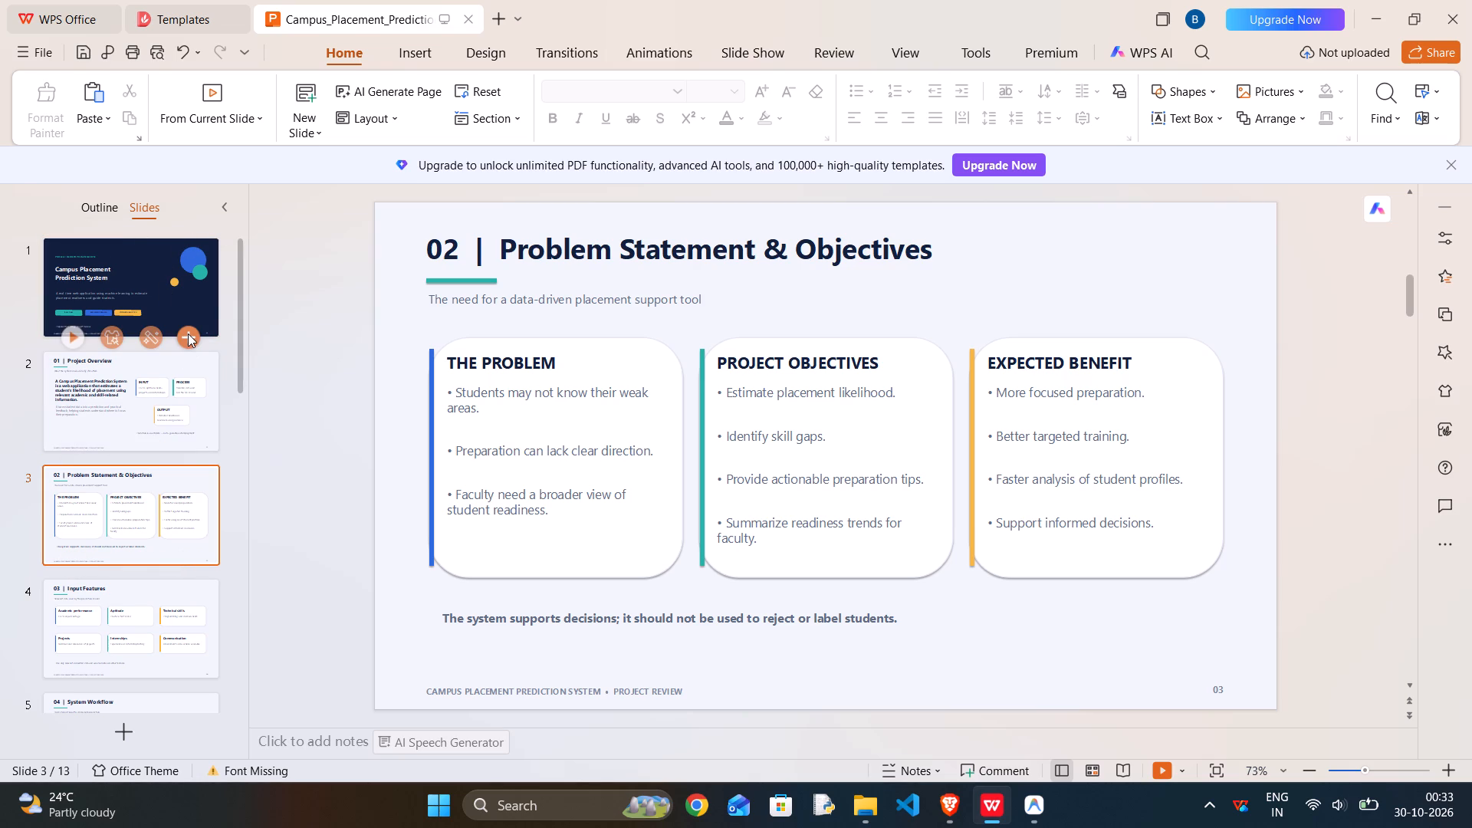
left_click(188, 333)
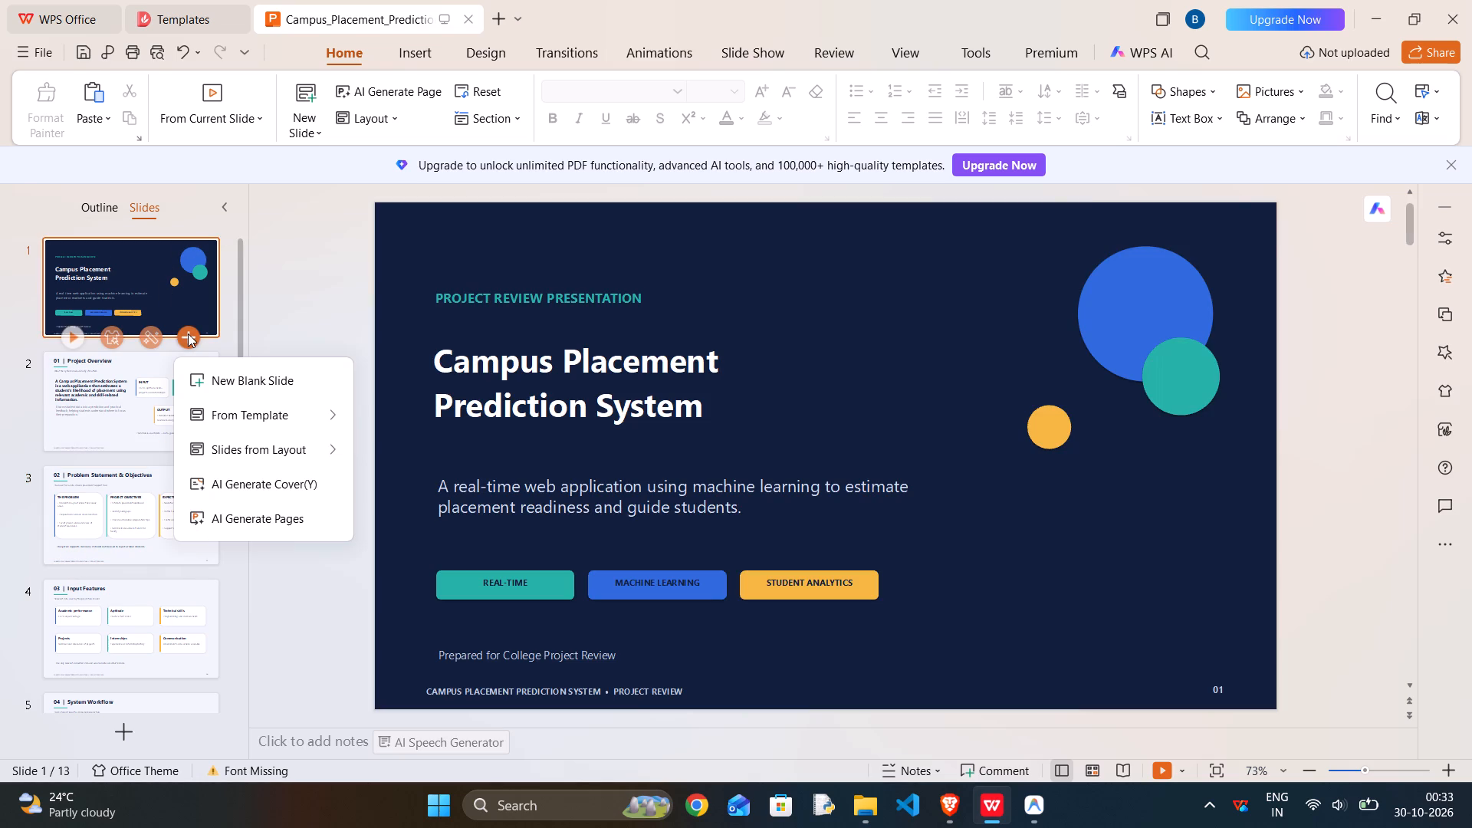
left_click(243, 380)
Move the new blank slide ahead of the title slide so it is slide 1.
left_click_drag(146, 389, 140, 316)
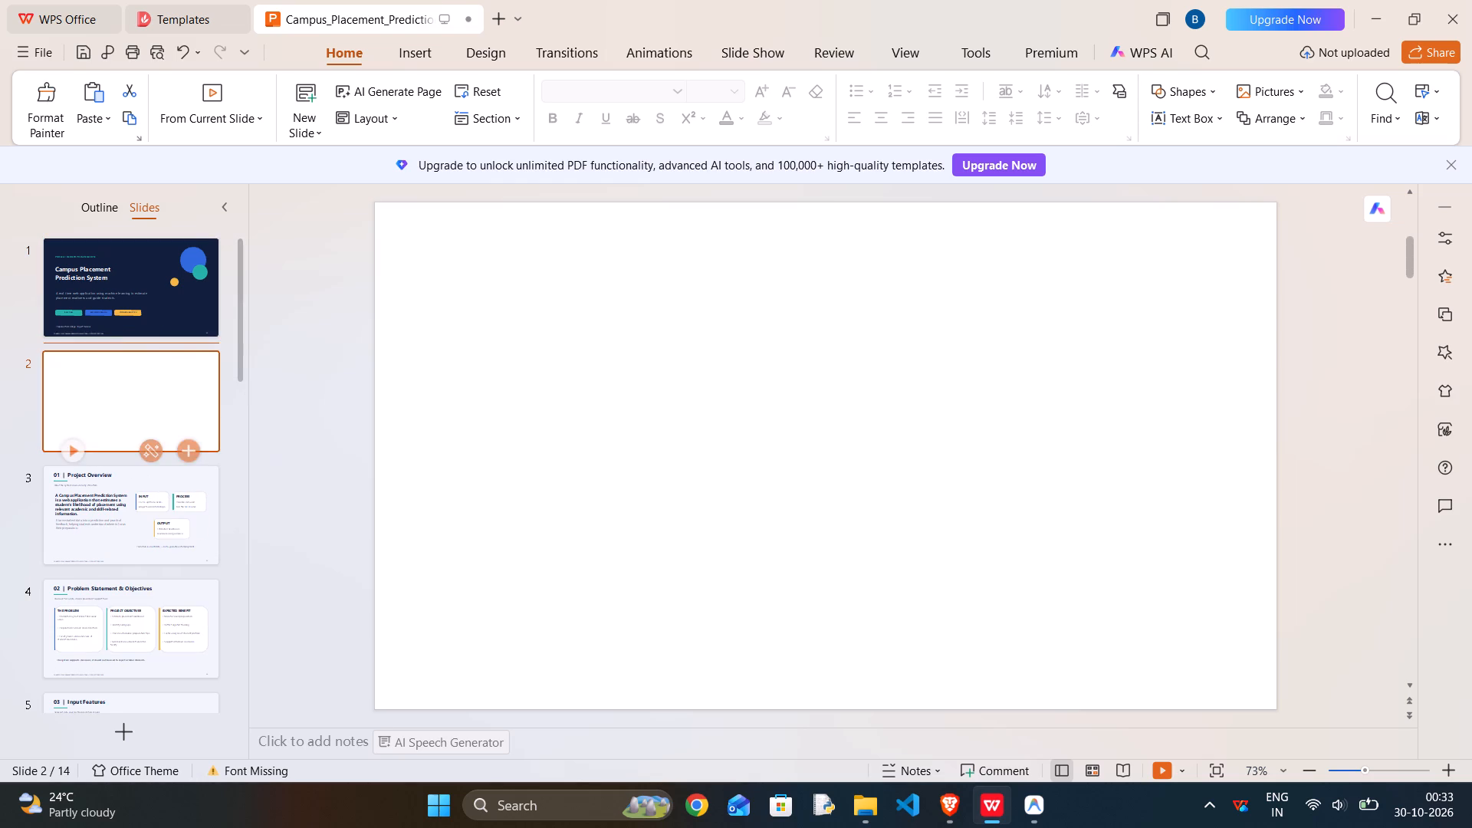
left_click_drag(140, 316, 144, 209)
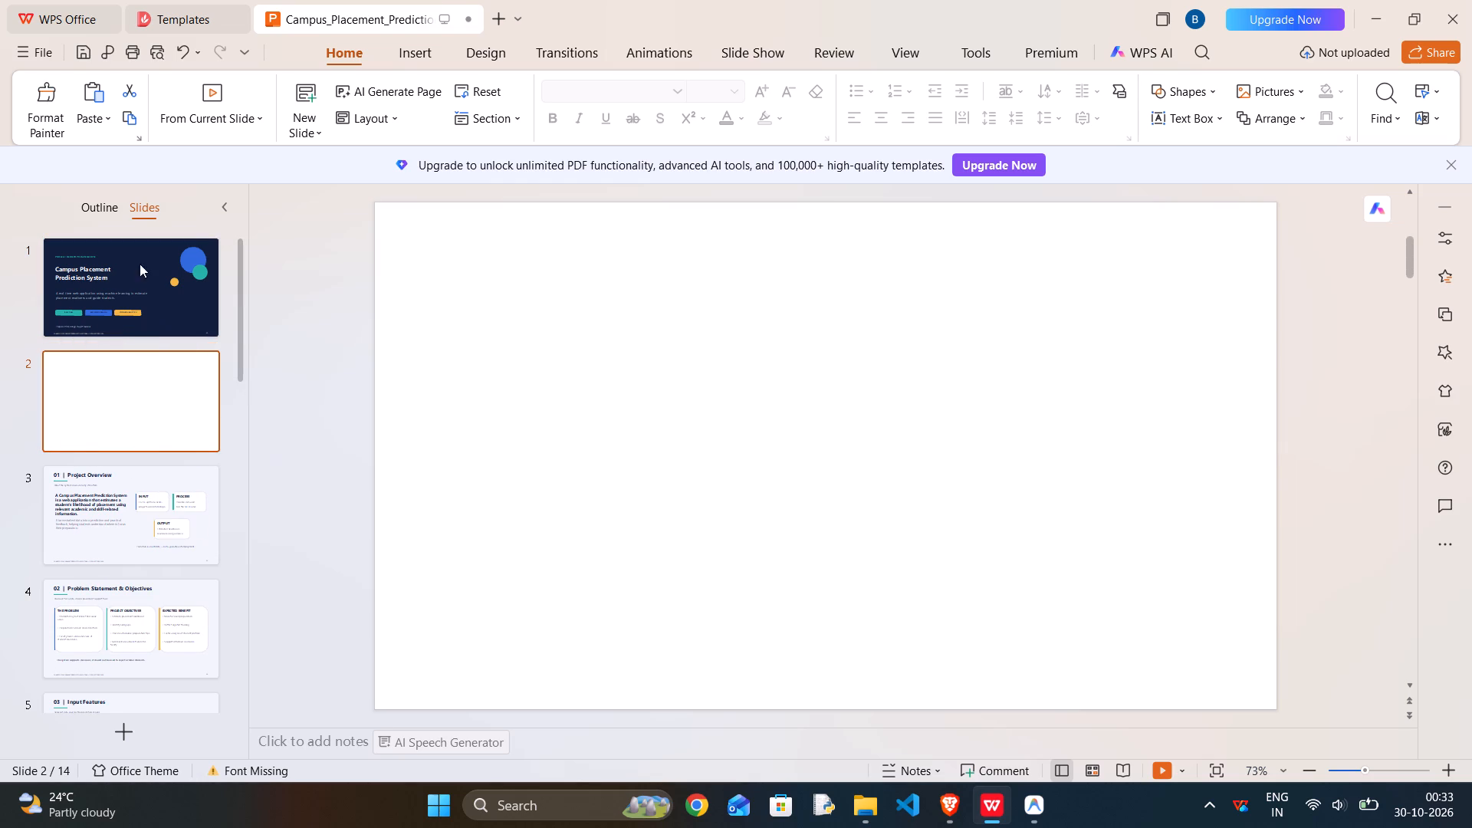
left_click_drag(128, 393, 119, 253)
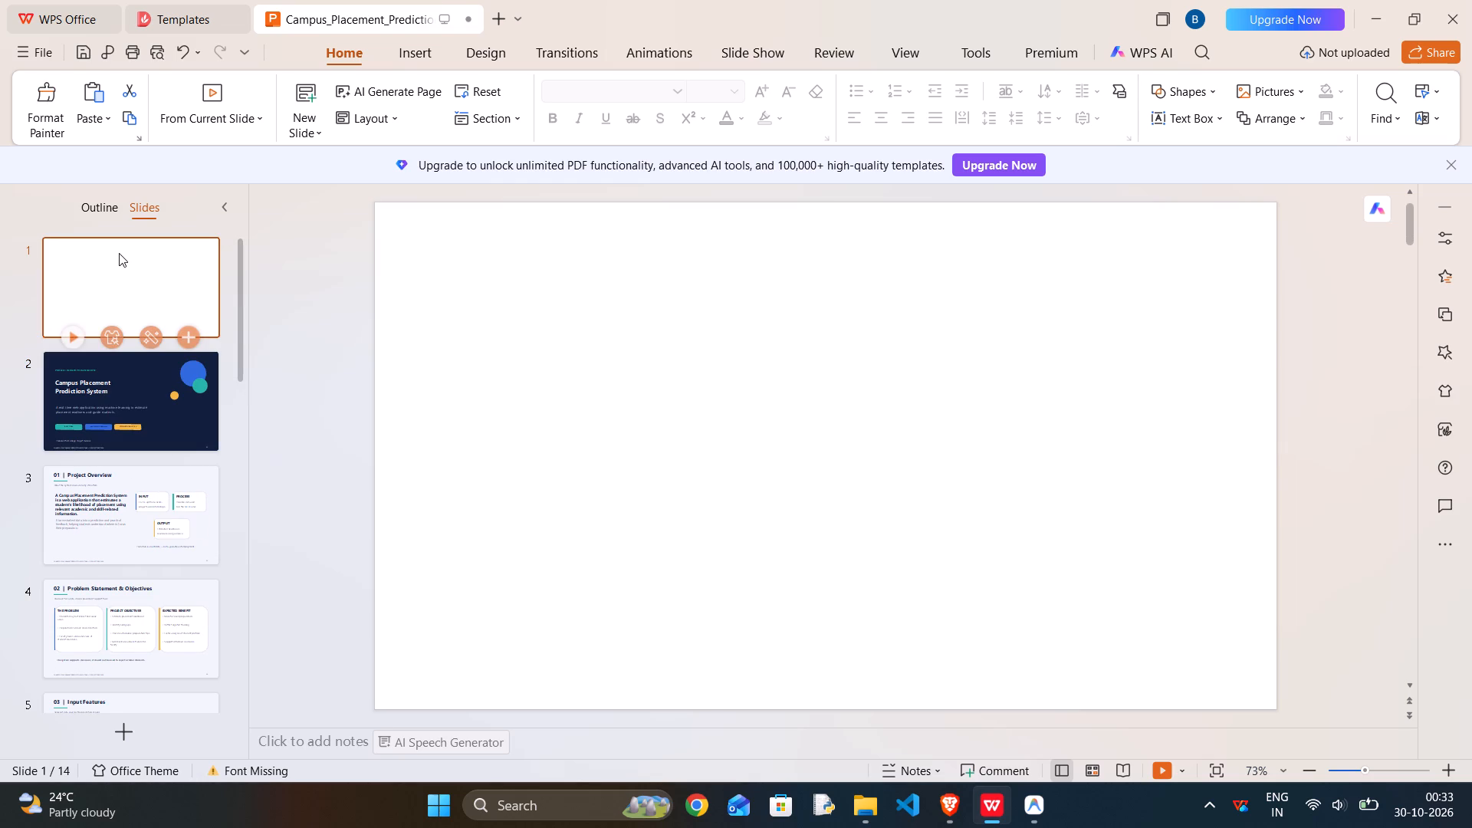
left_click(649, 397)
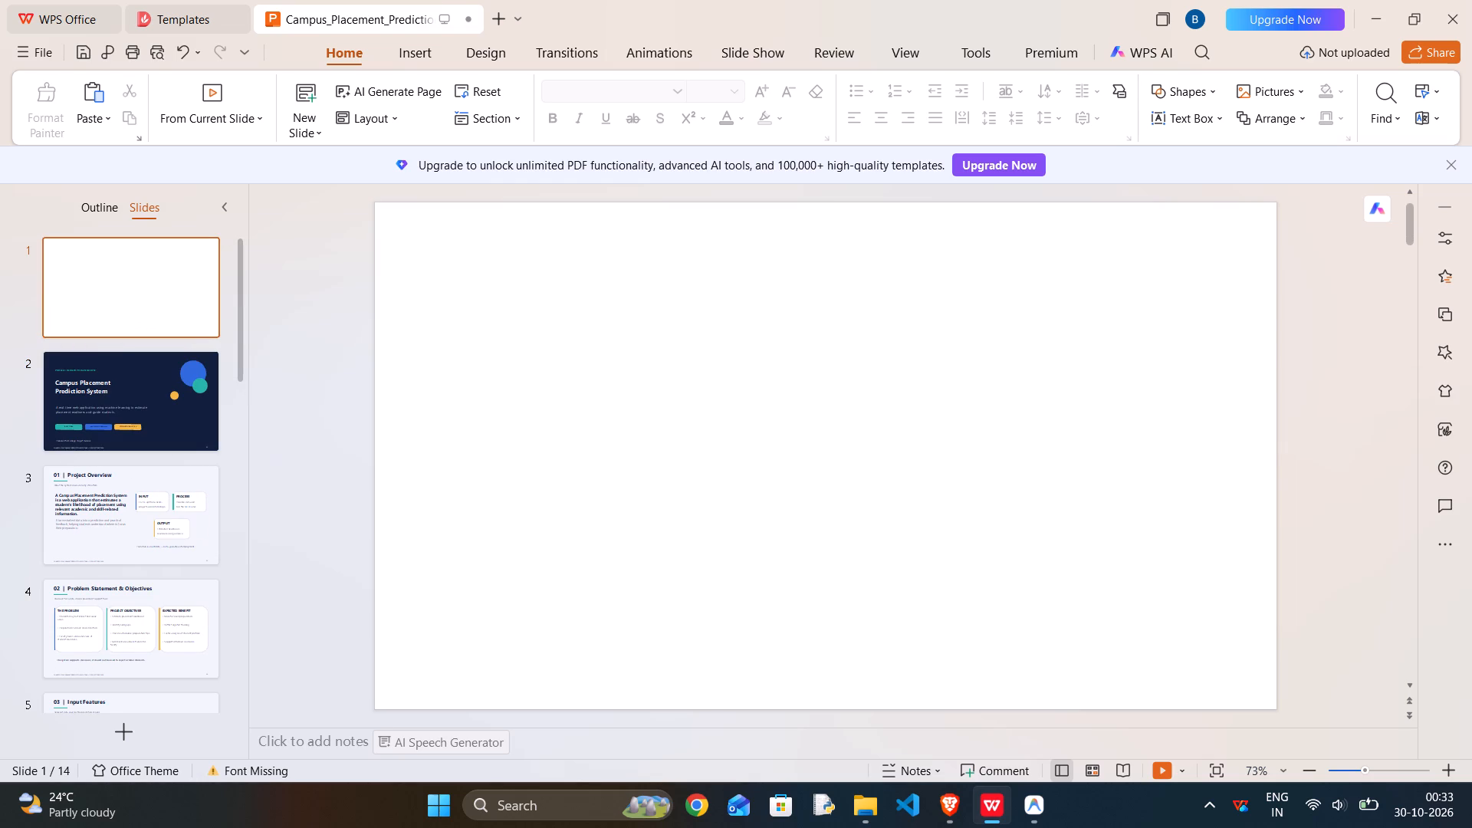
left_click(649, 397)
Begin inserting a picture from this device on the blank first slide and look through the Pictures folder for an image.
left_click(419, 56)
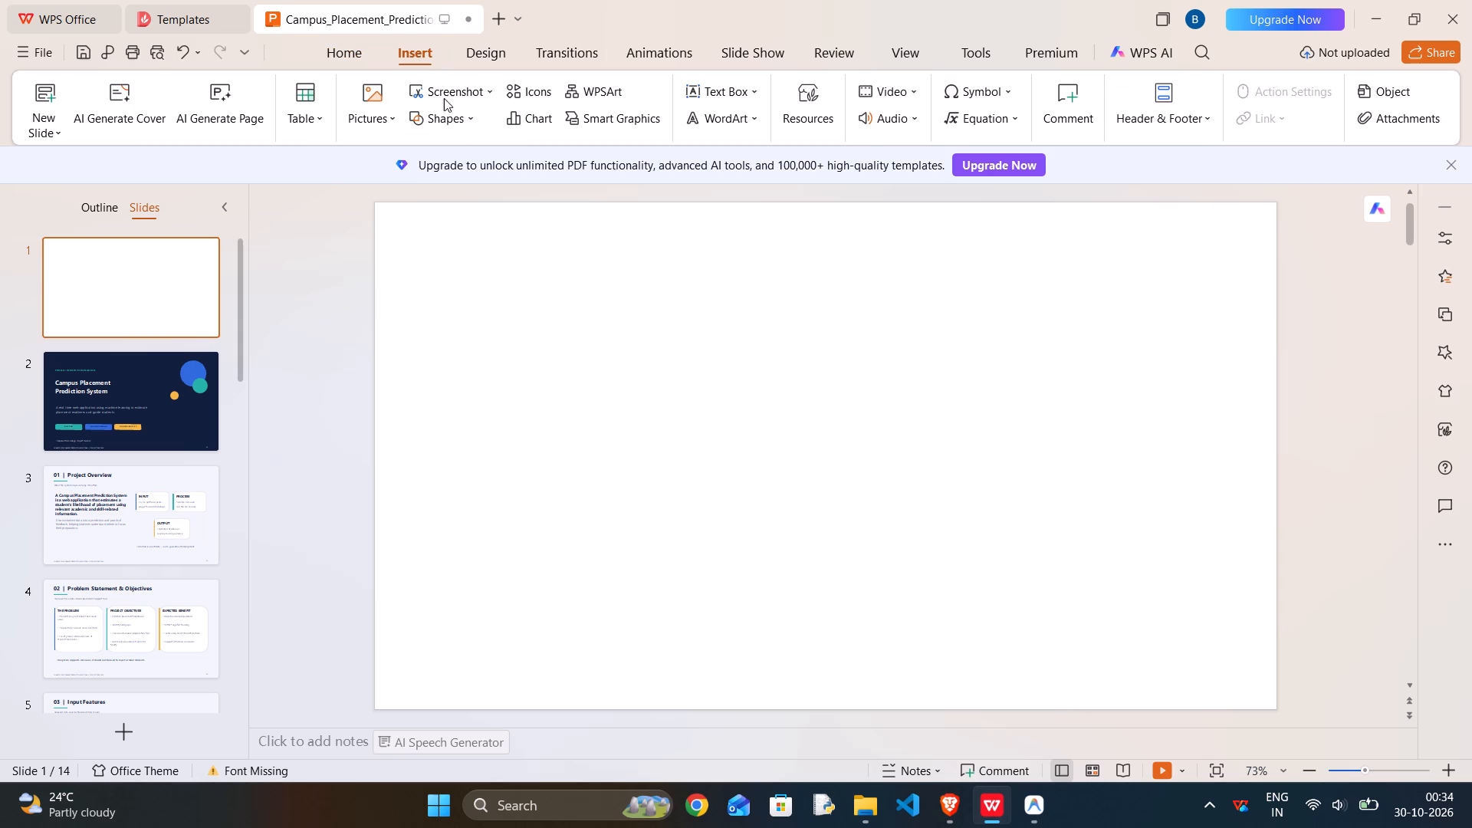
left_click(374, 108)
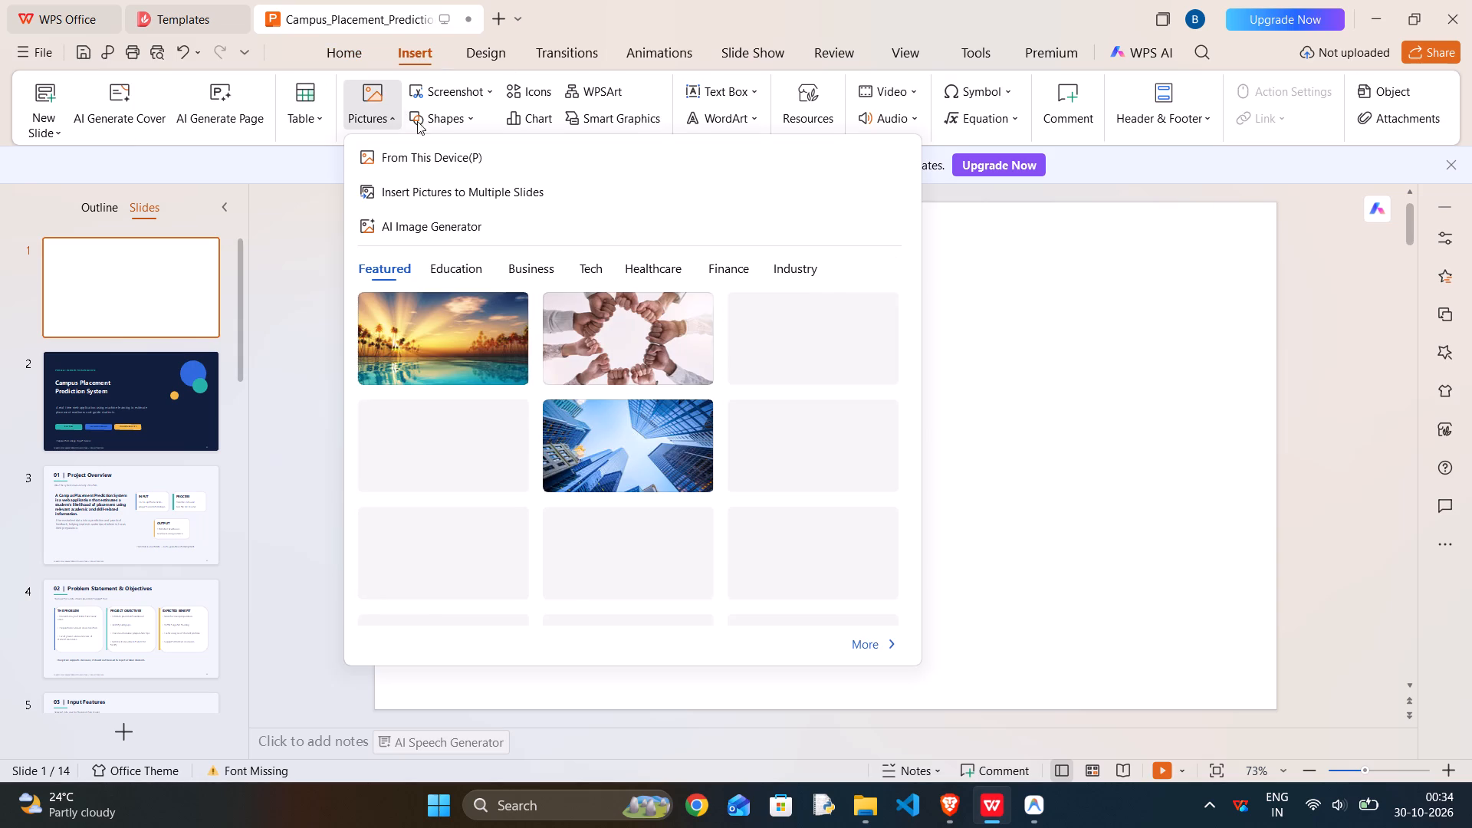
left_click(441, 165)
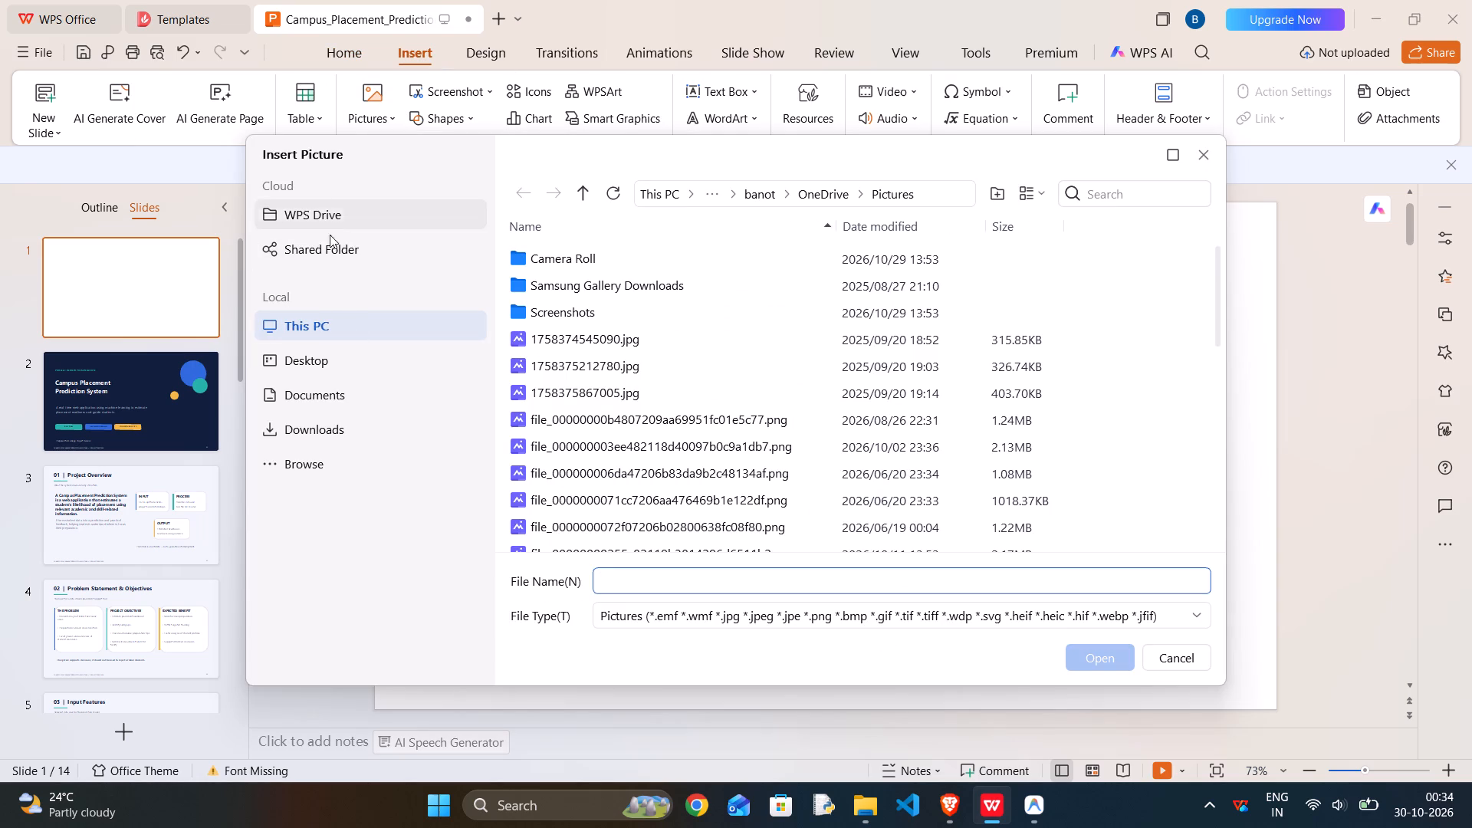
left_click(365, 330)
left_click(373, 463)
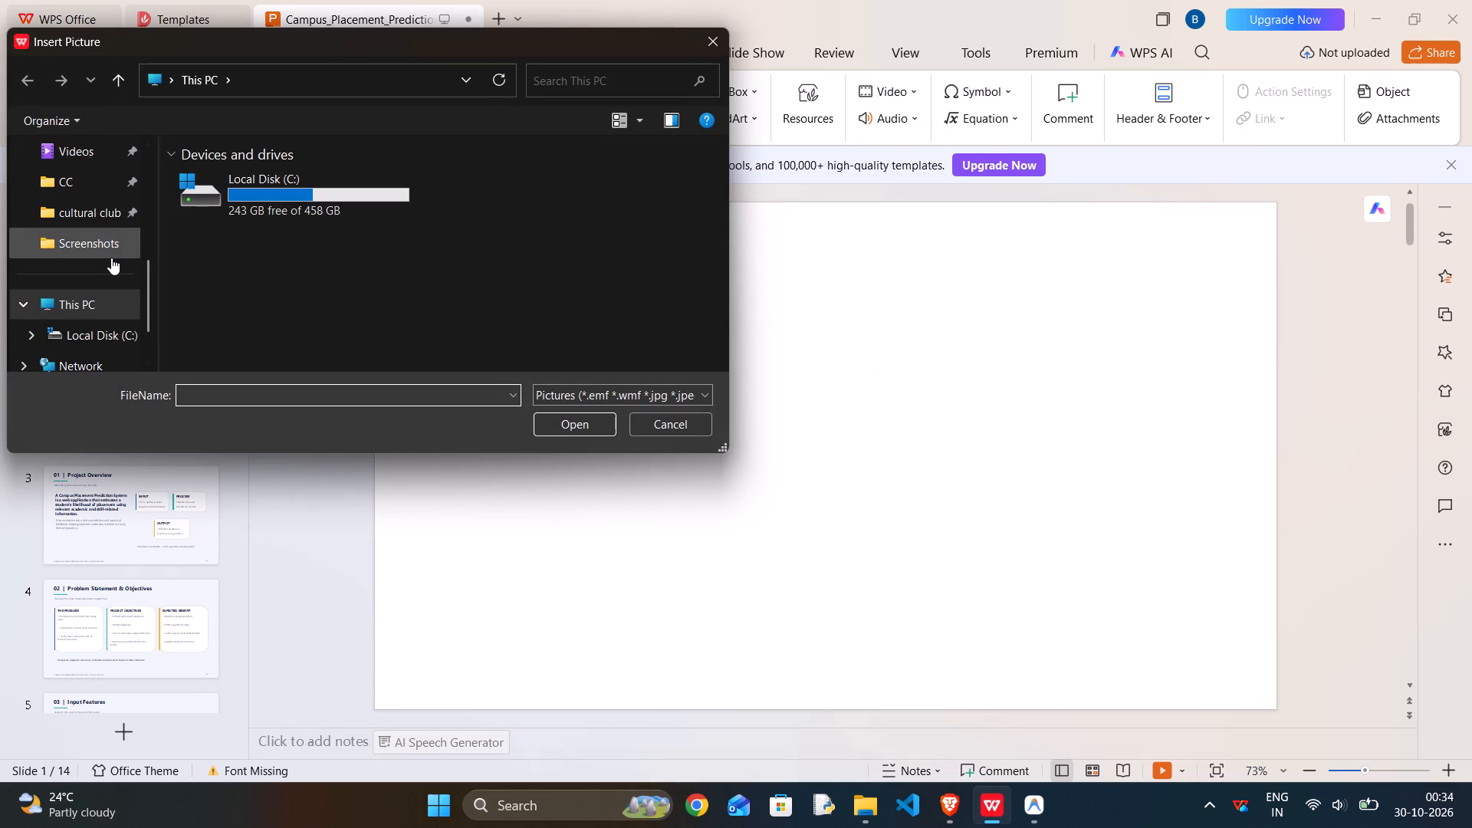
scroll(111, 258, "up", 3)
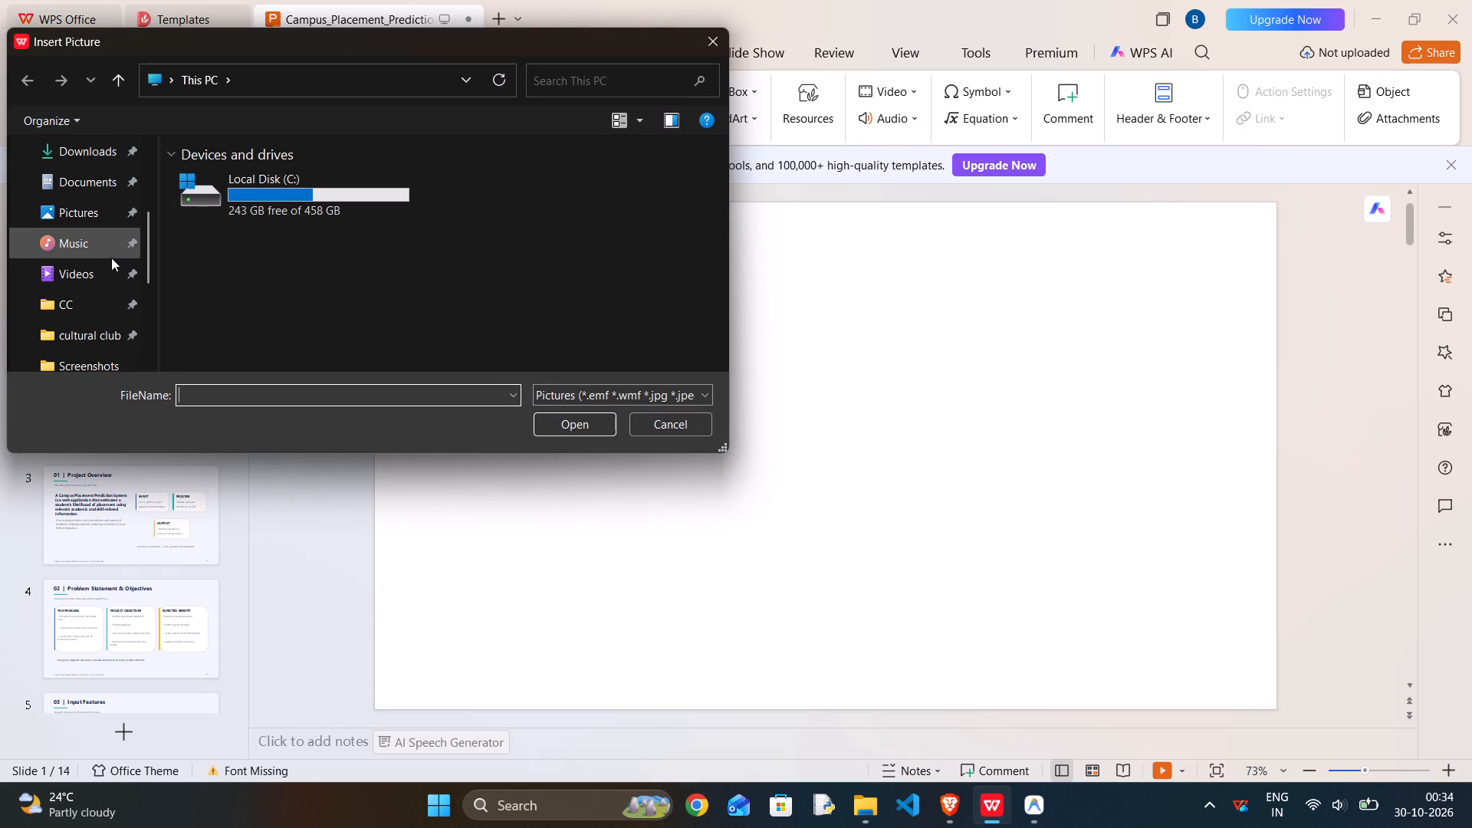
left_click(106, 224)
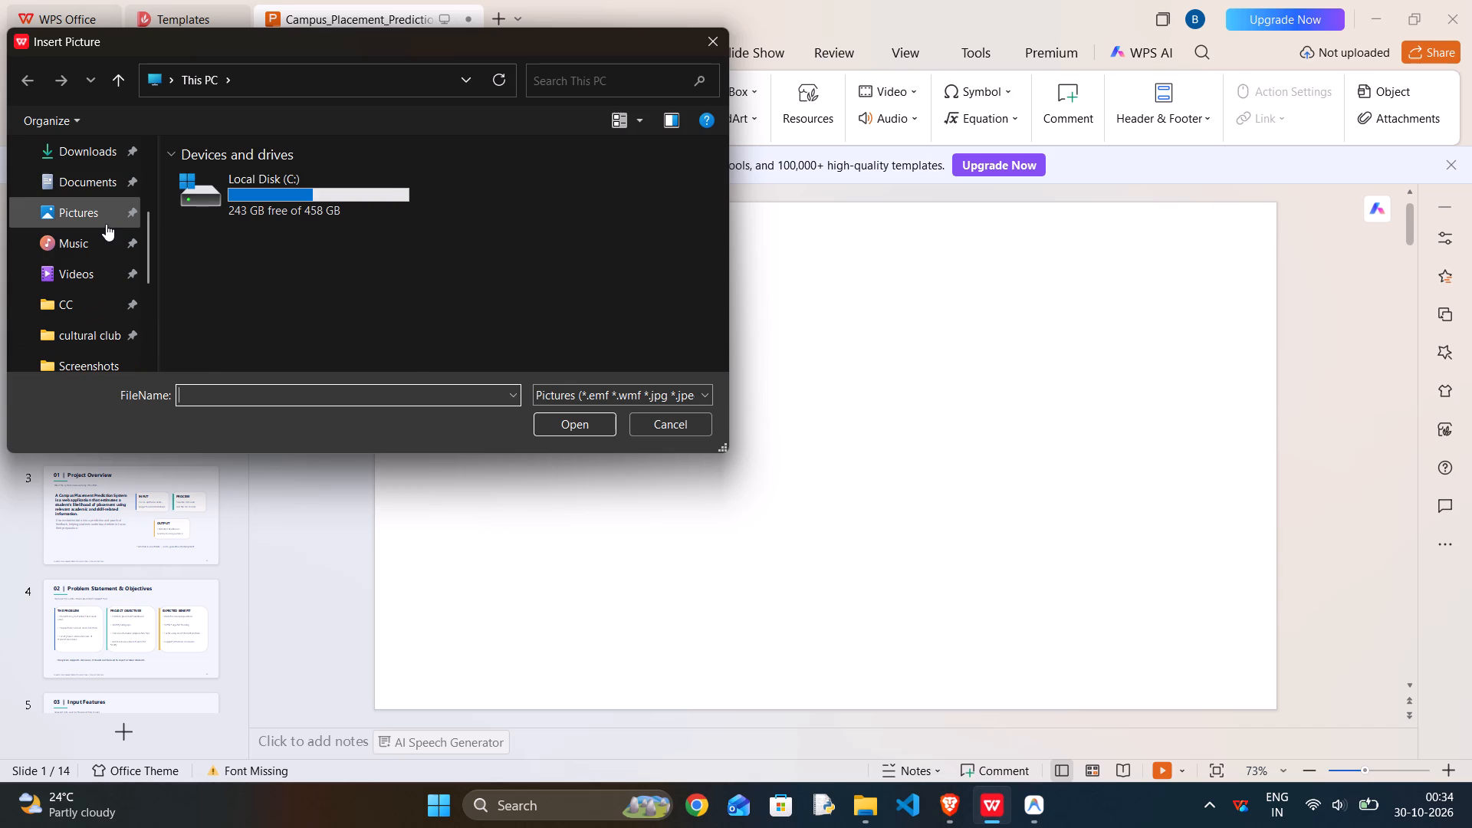
scroll(473, 242, "down", 4)
scroll(473, 242, "up", 1)
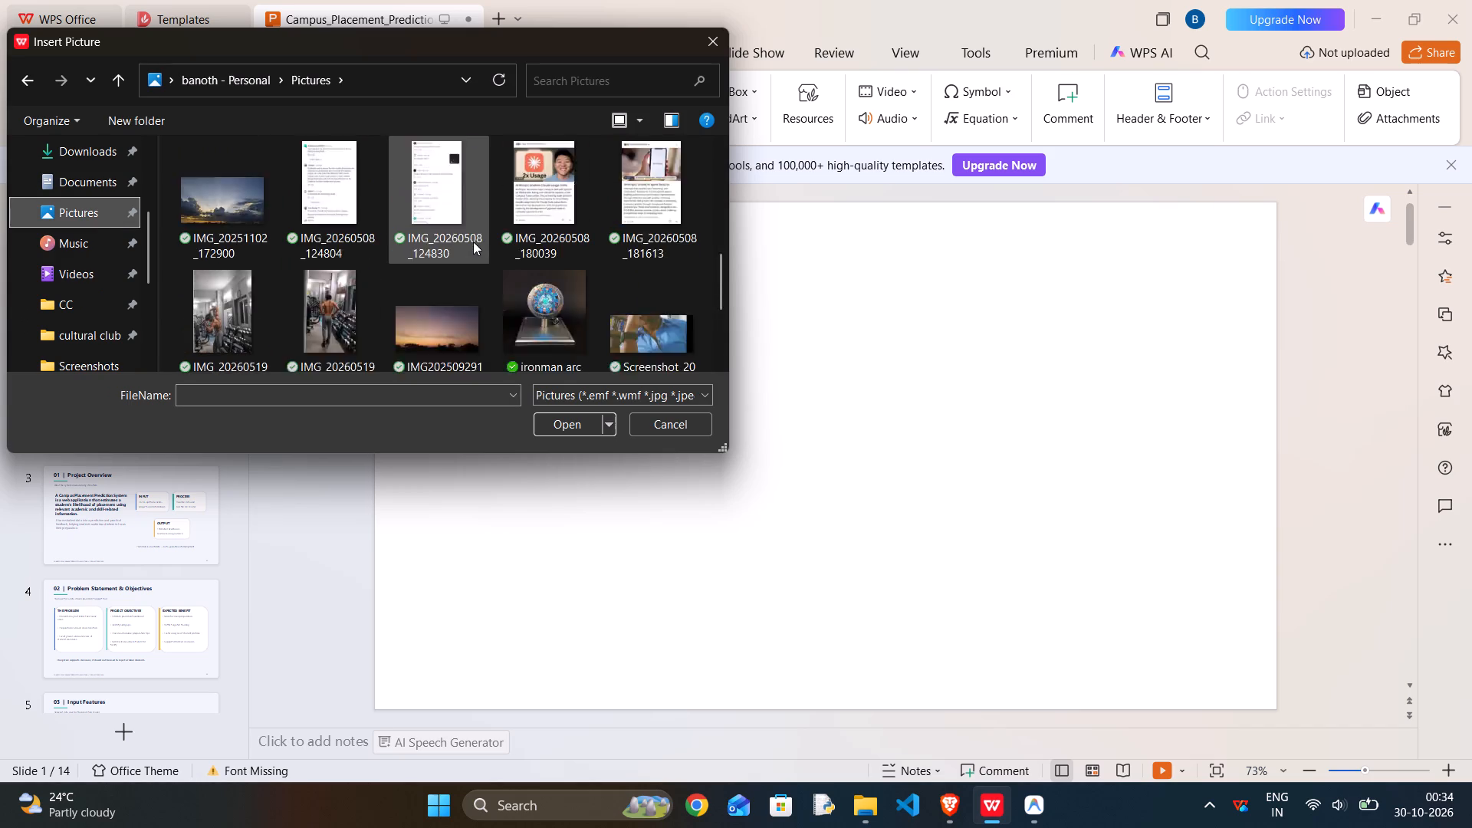
scroll(473, 242, "up", 2)
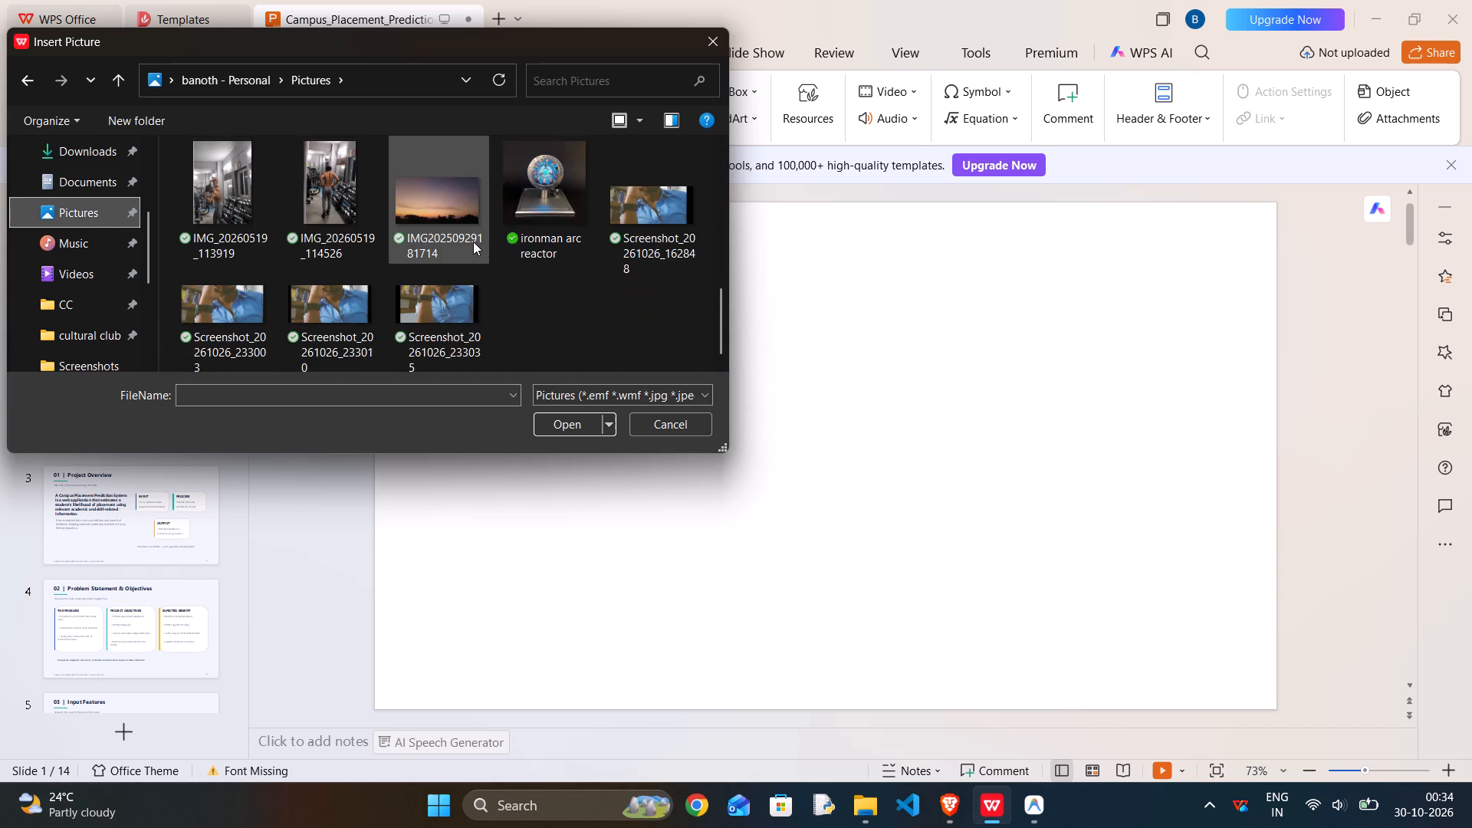
scroll(473, 242, "up", 1)
scroll(473, 242, "down", 1)
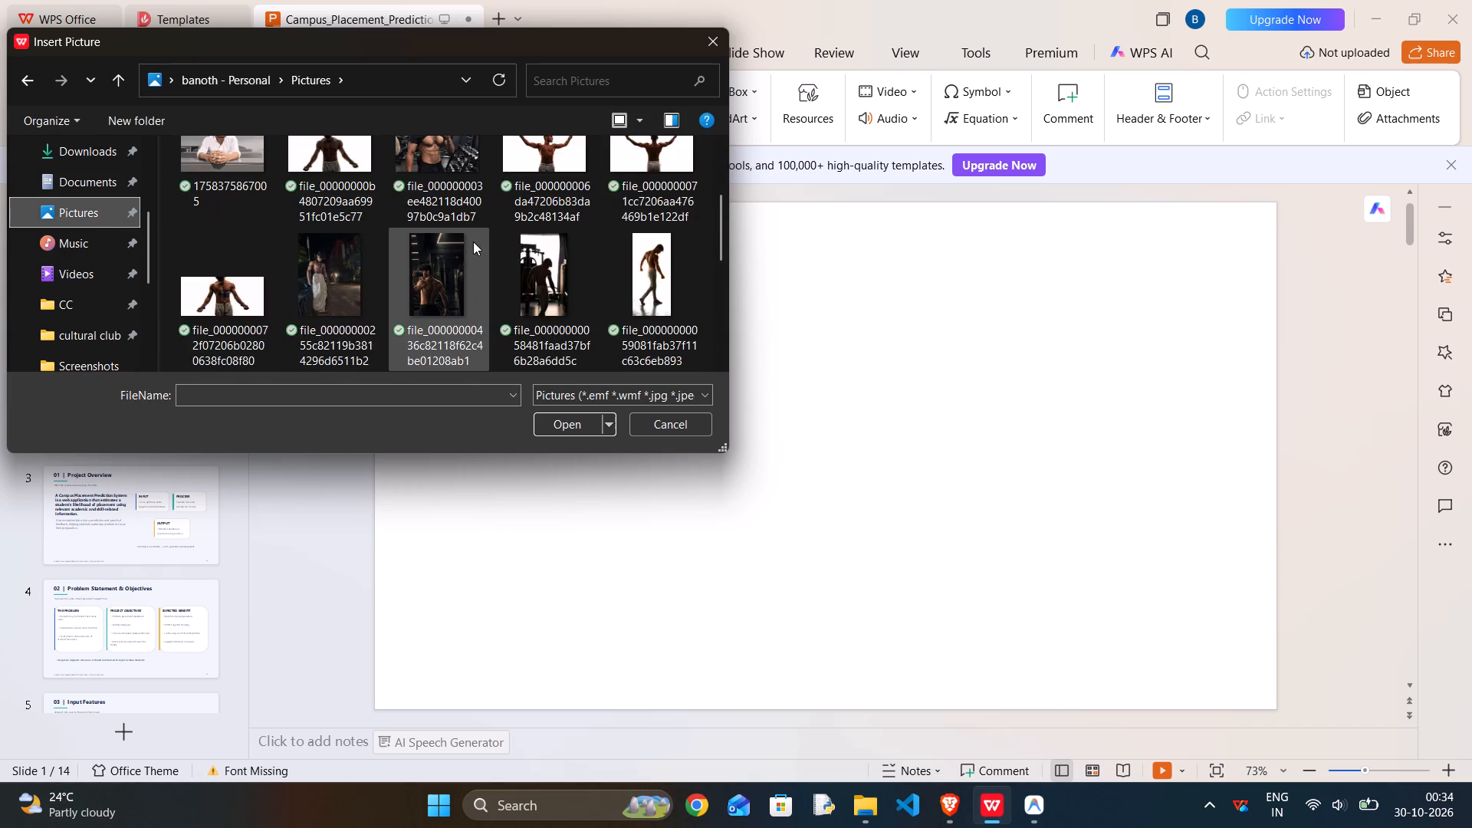
scroll(473, 242, "down", 1)
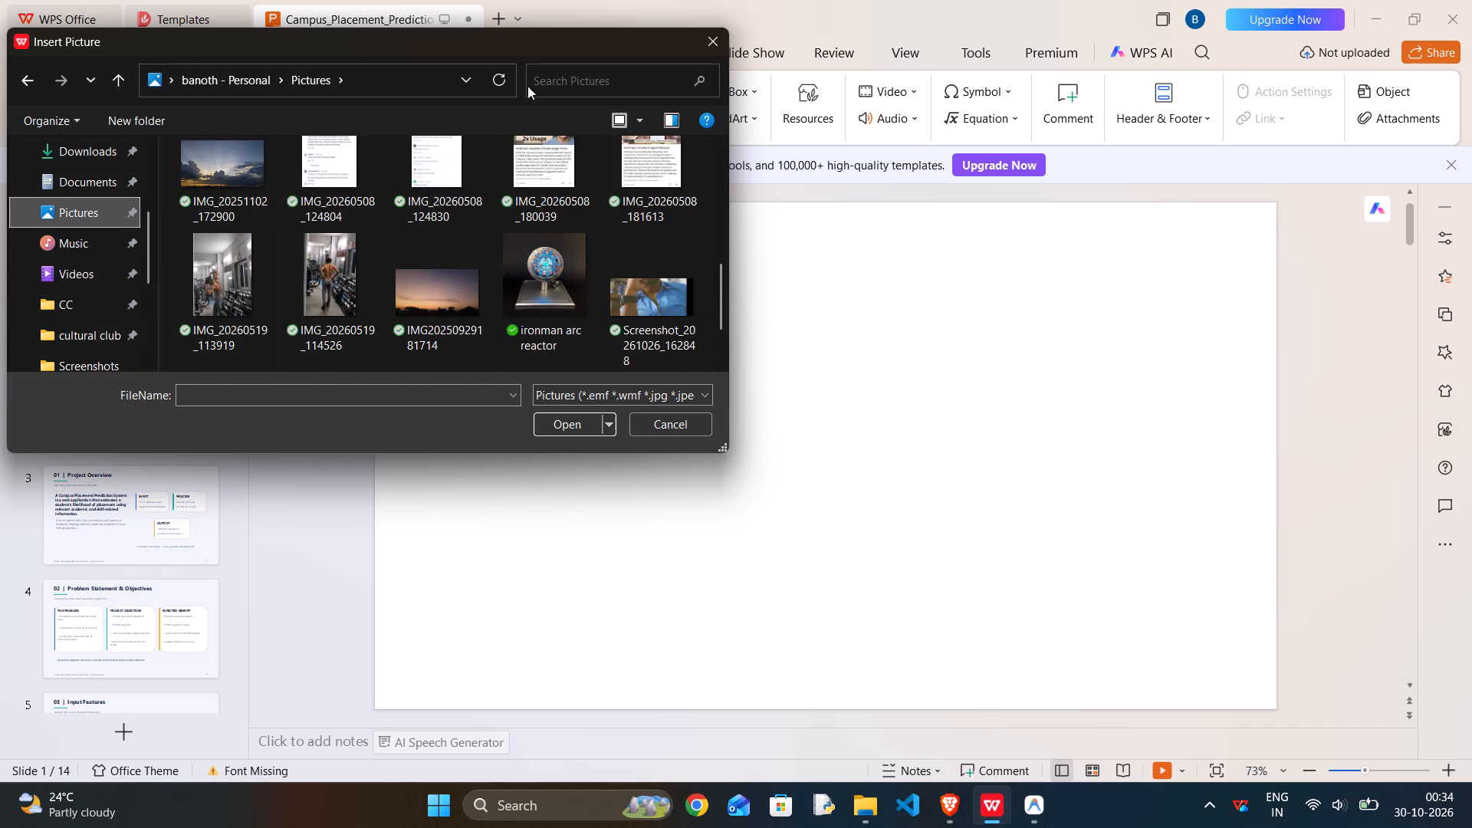
Find the Nrcm_Logo picture in the Downloads folder and insert it on the blank first slide.
left_click(95, 163)
scroll(368, 222, "down", 4)
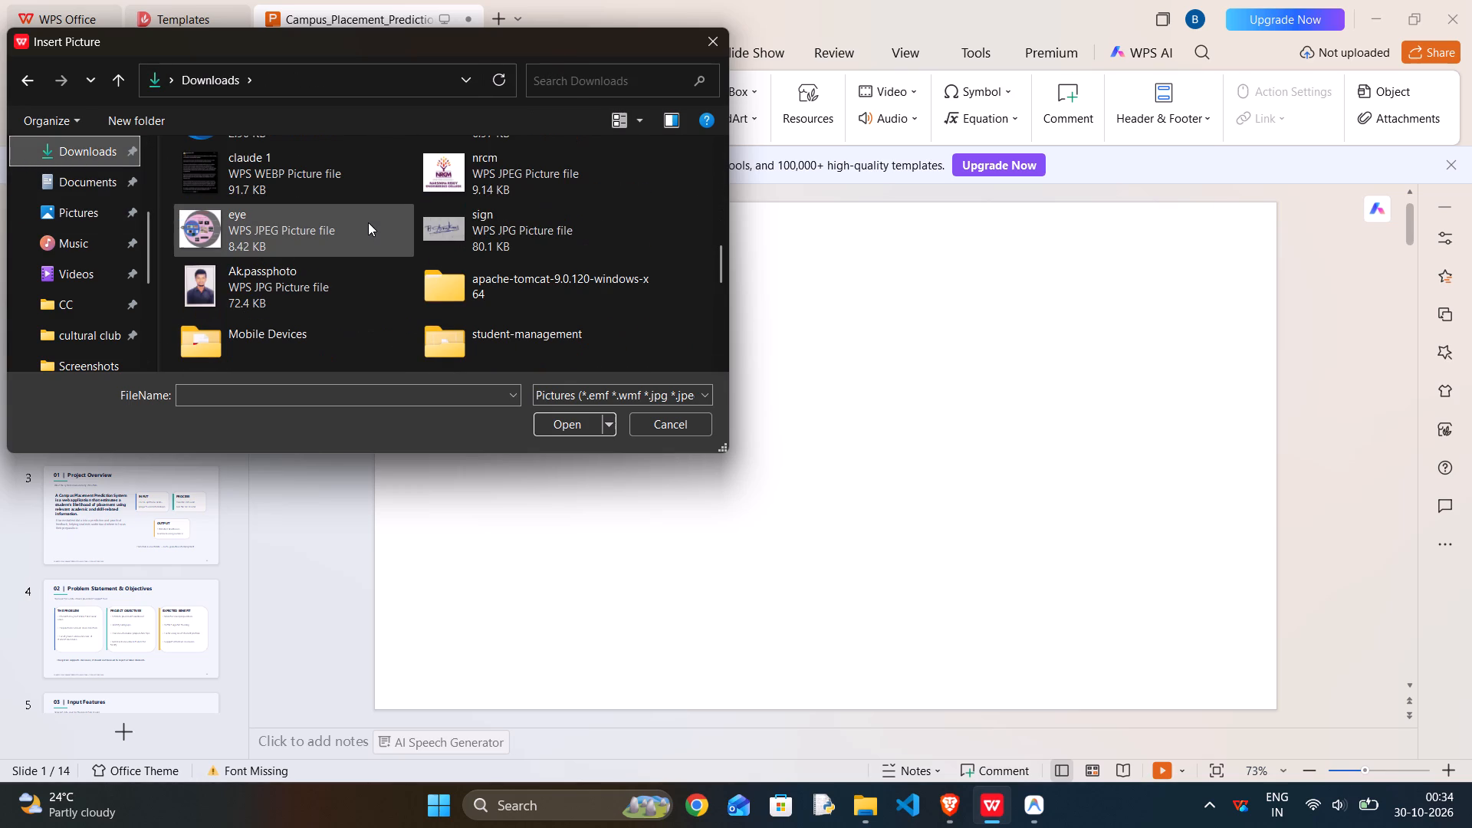
scroll(431, 260, "down", 1)
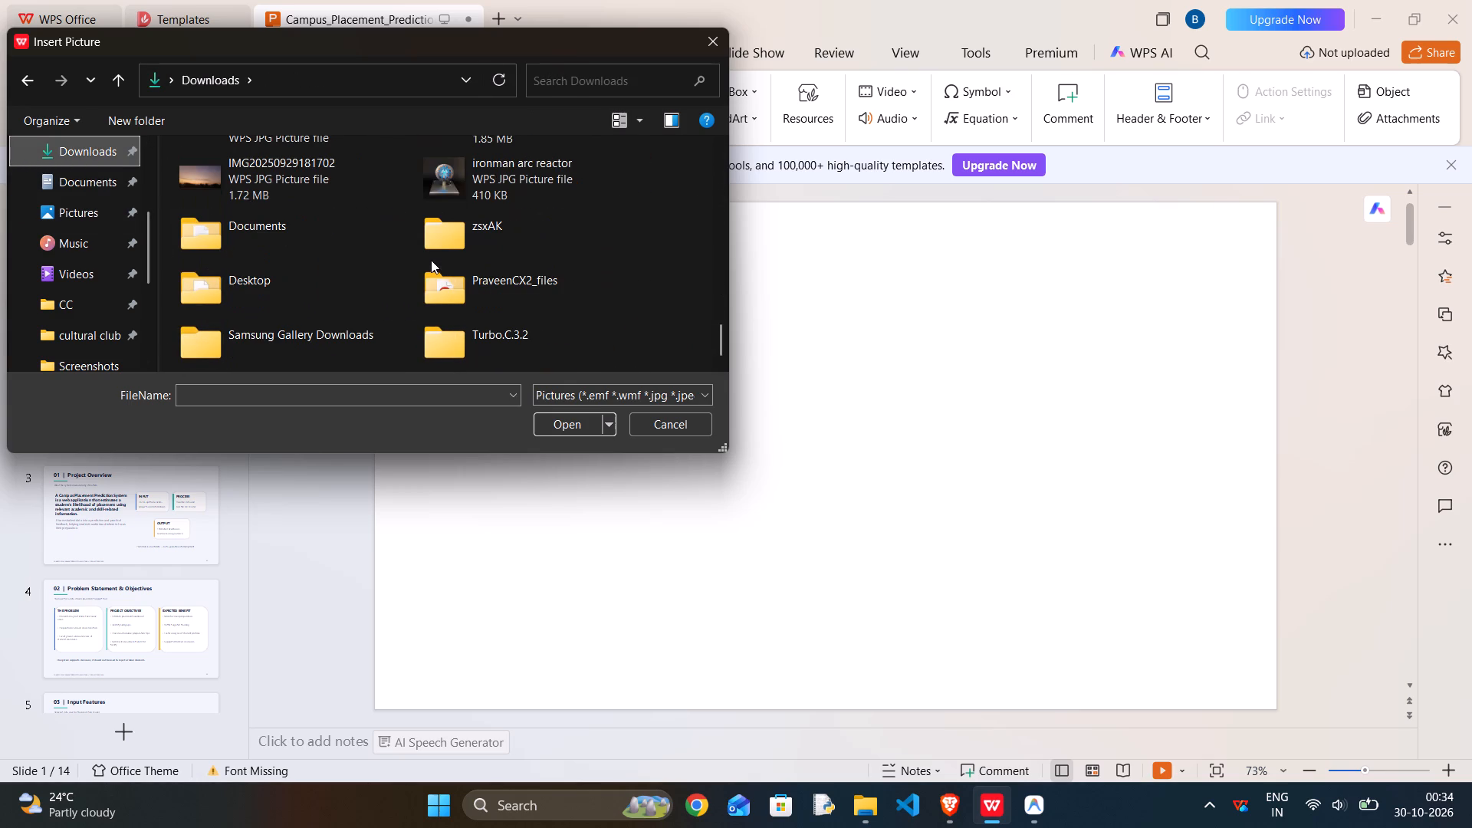
scroll(431, 260, "down", 2)
scroll(431, 260, "up", 1)
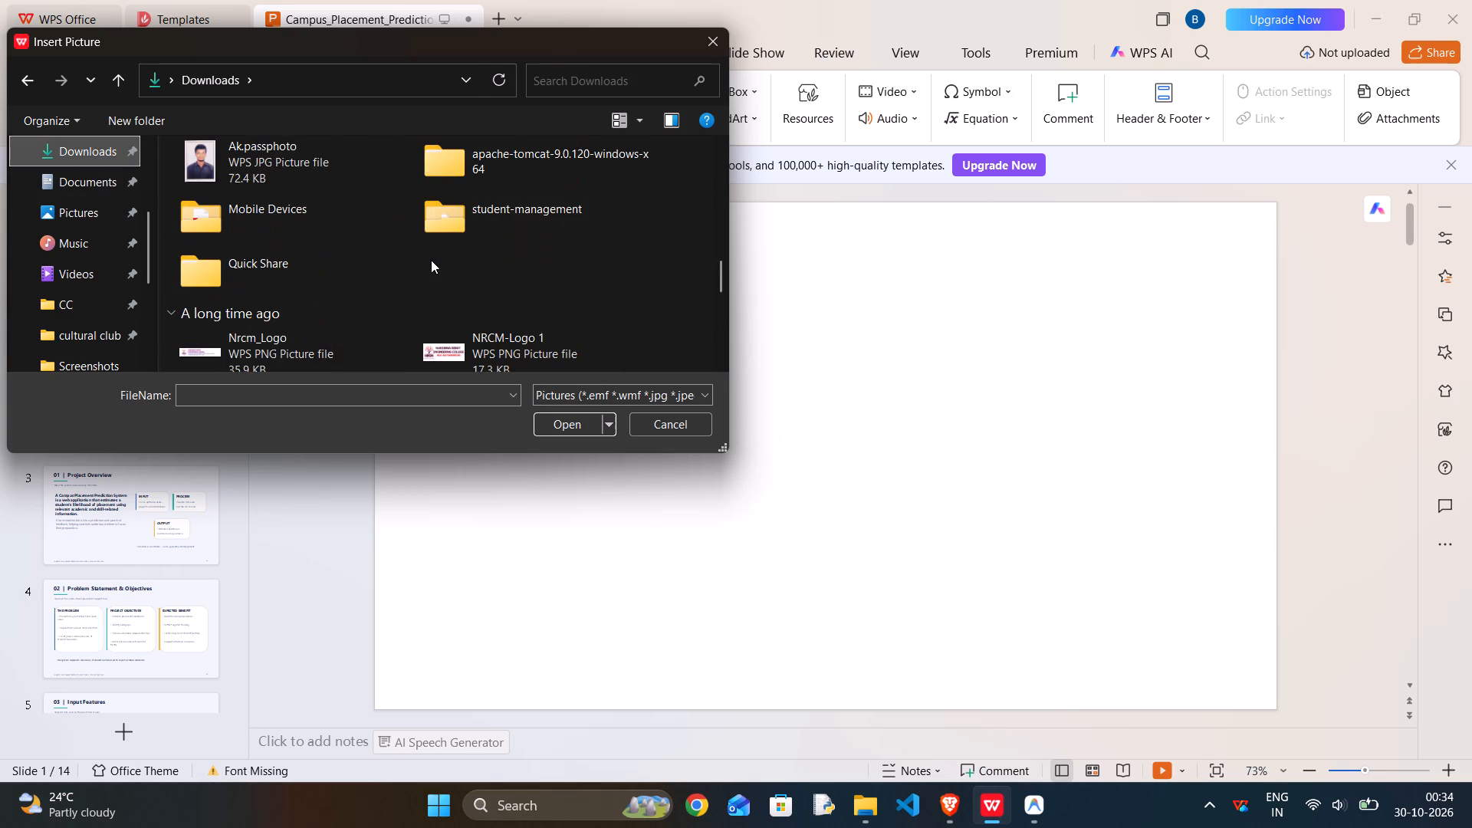
scroll(431, 260, "up", 1)
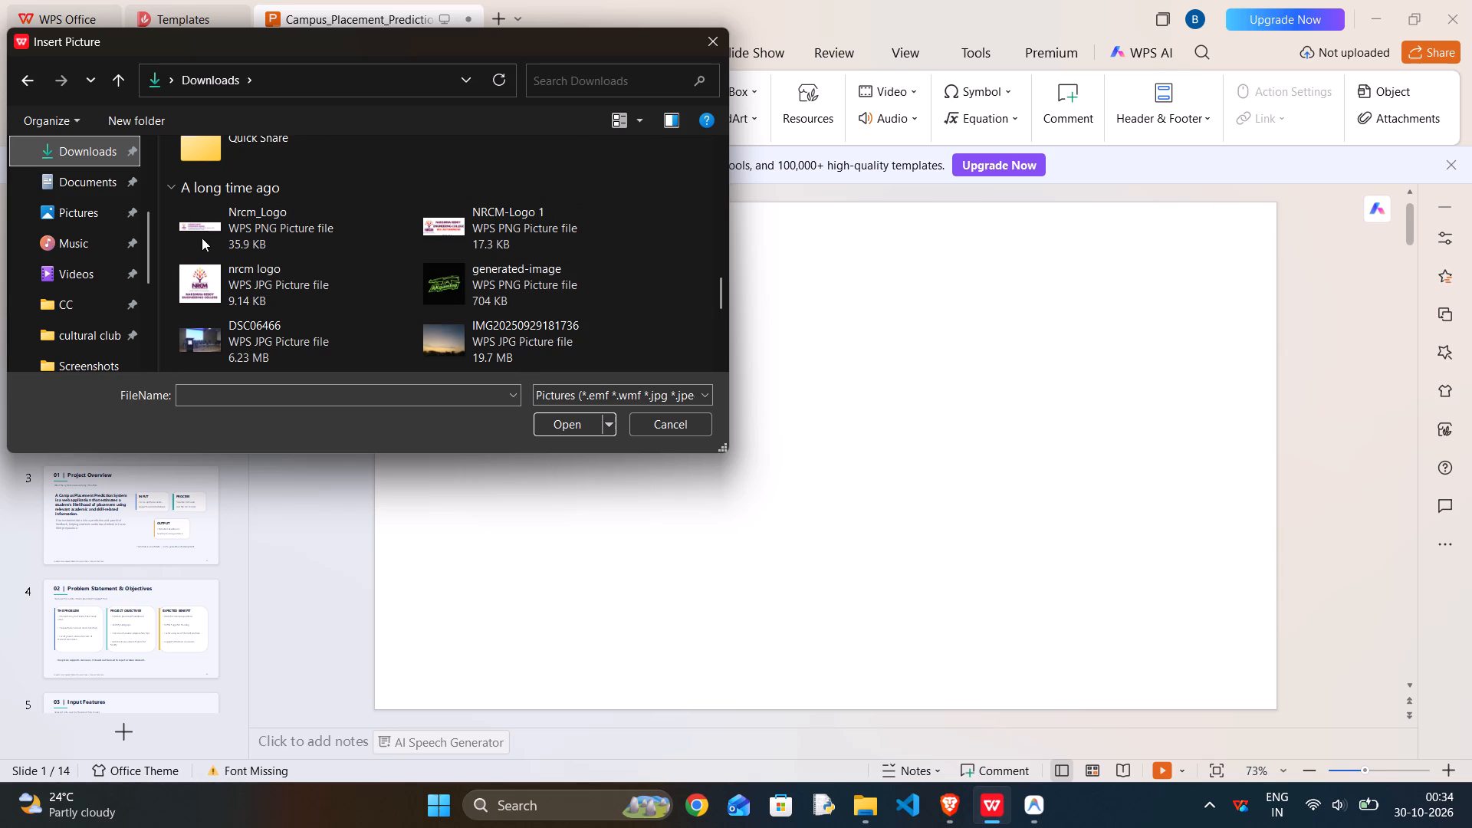
double_click(201, 238)
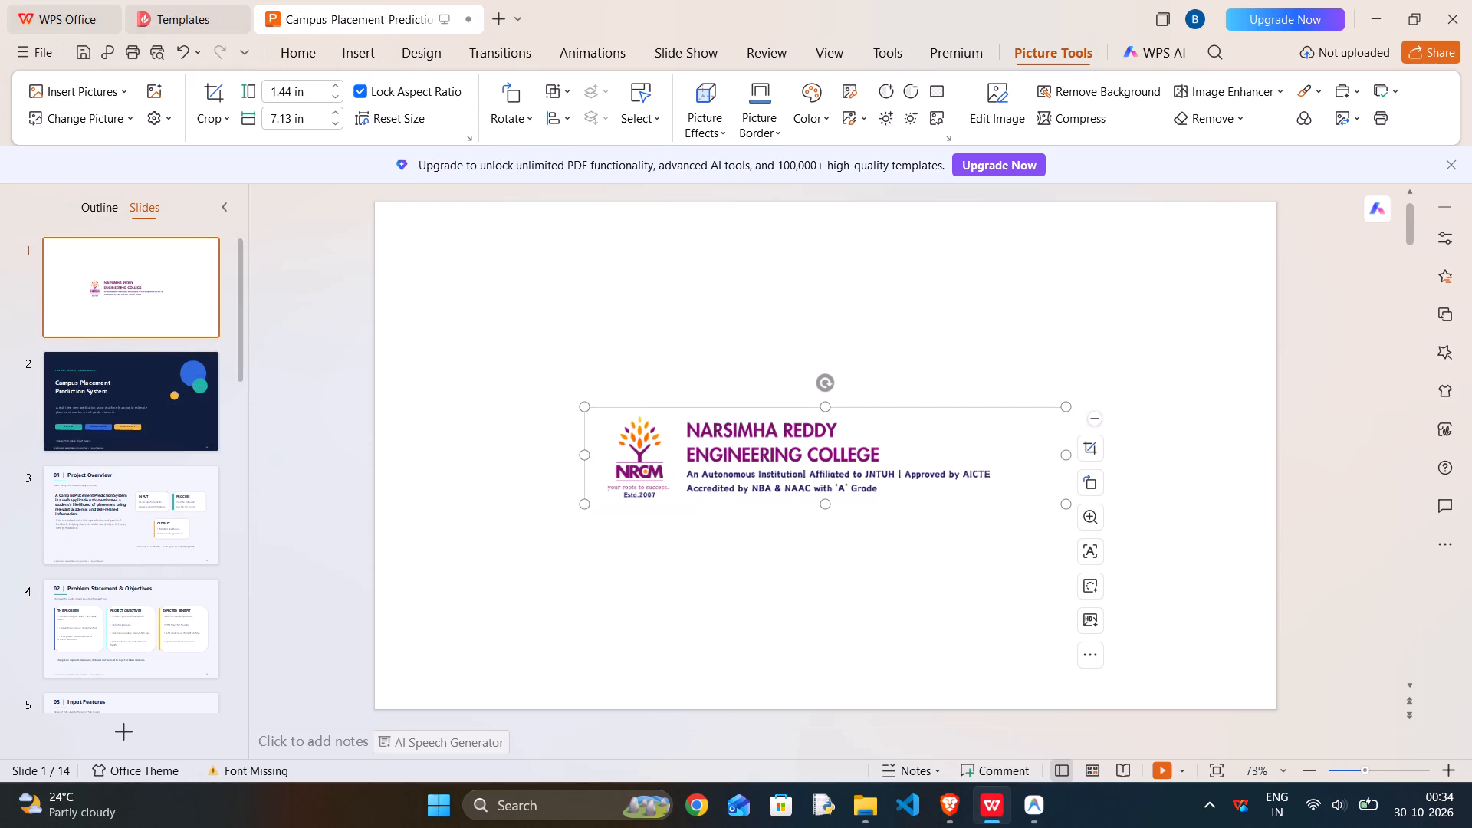
Move the college logo straight up until it meets the top edge of slide 1.
key("Up")
key("Up")
key("Up")
key("Up")
key("Up")
key("Up")
key("Up")
key("Up")
key("Up")
key("Up")
key("Up")
key("Up")
key("Up")
key("Up")
key("Up")
key("Up")
key("Up")
key("Up")
key("Up")
key("Up")
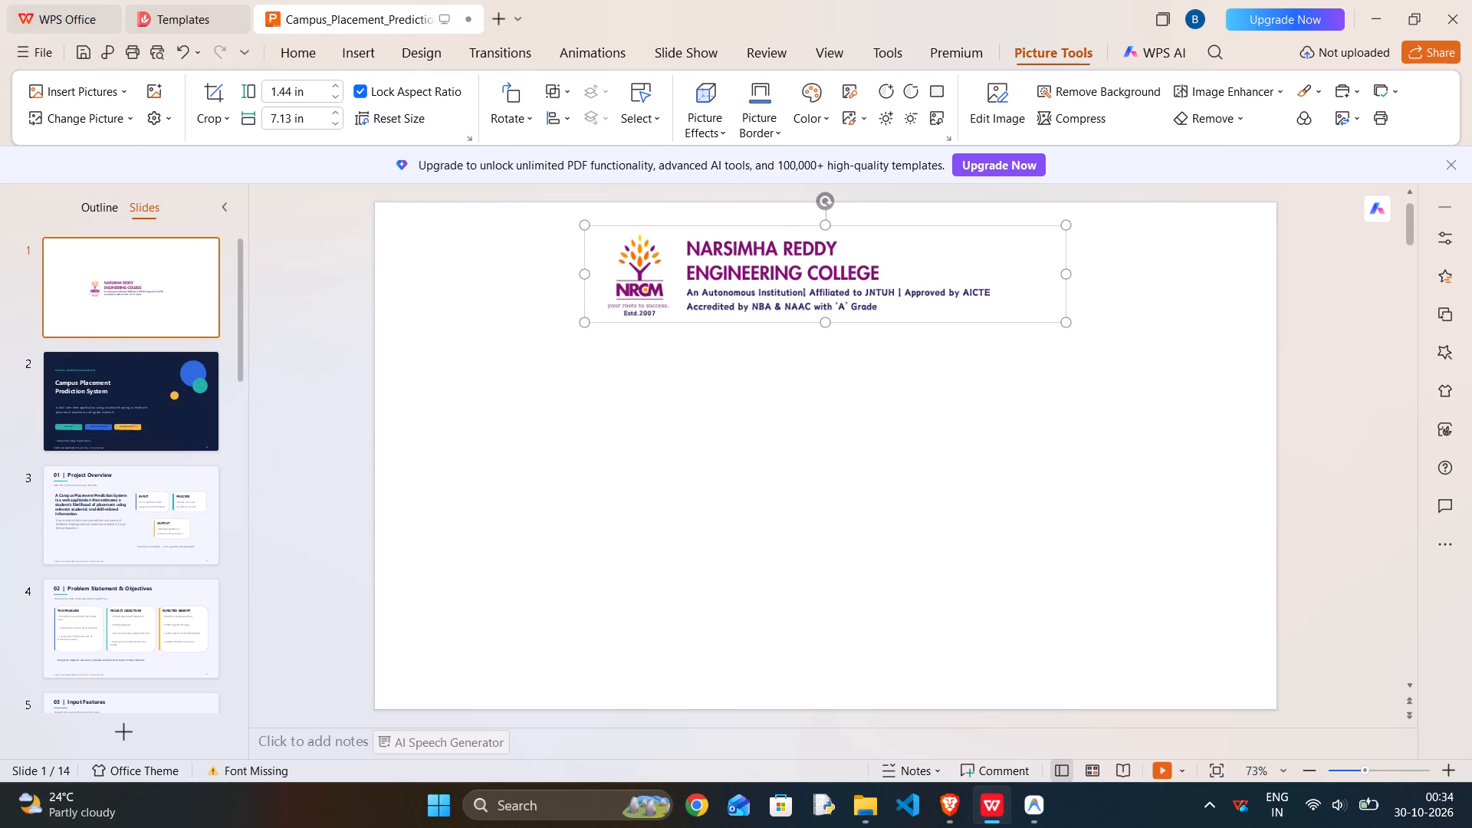
key("Up")
key("Up")
key("Up")
key("Up")
key("Up")
key("Up")
key("Up")
key("Up")
key("Up")
key("Up")
key("Up")
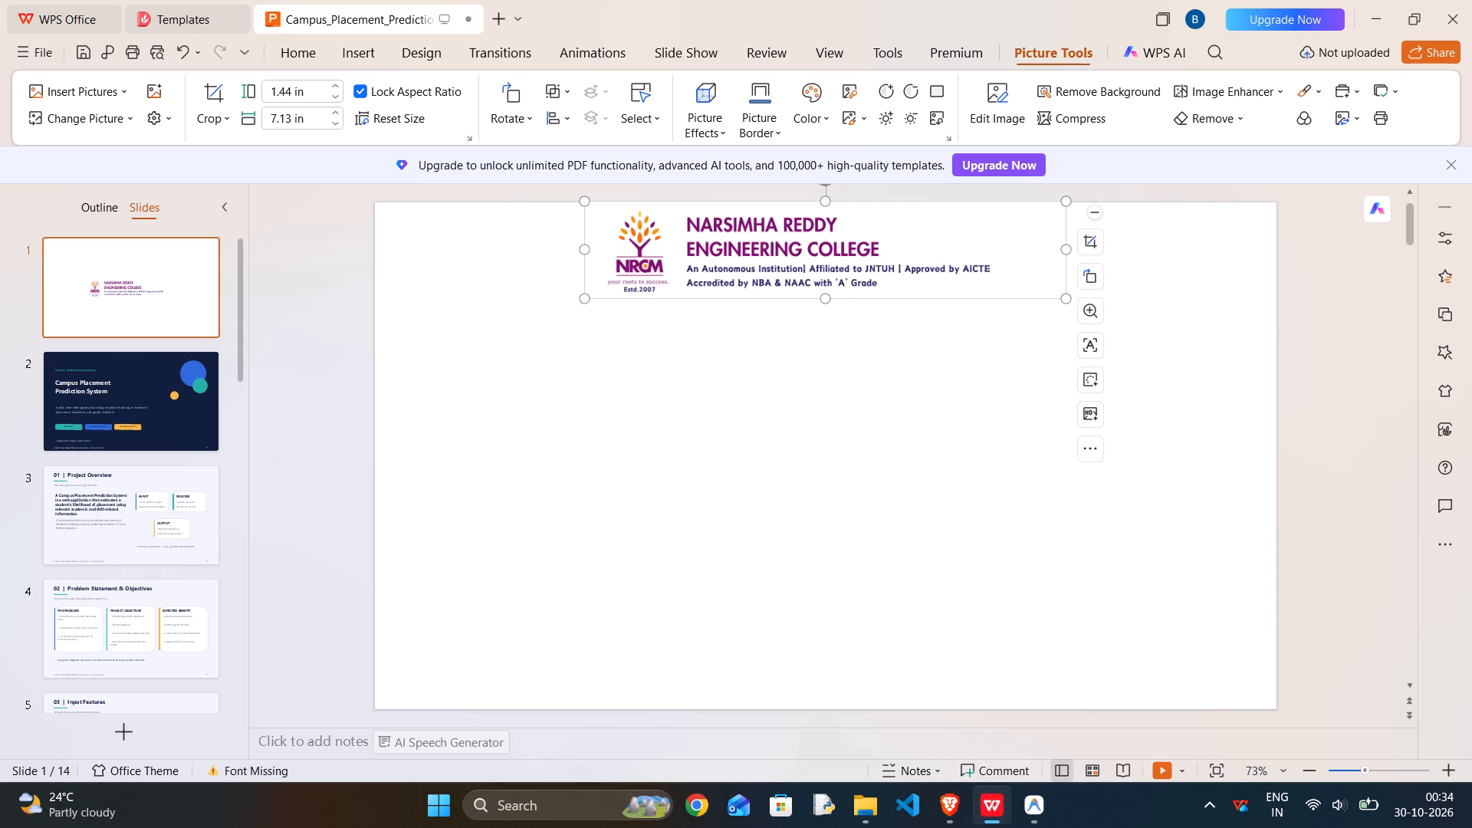
Enlarge the logo to about 1.75 in by 8.70 in and shift it left toward the slide's centre.
left_click_drag(1066, 301, 1127, 323)
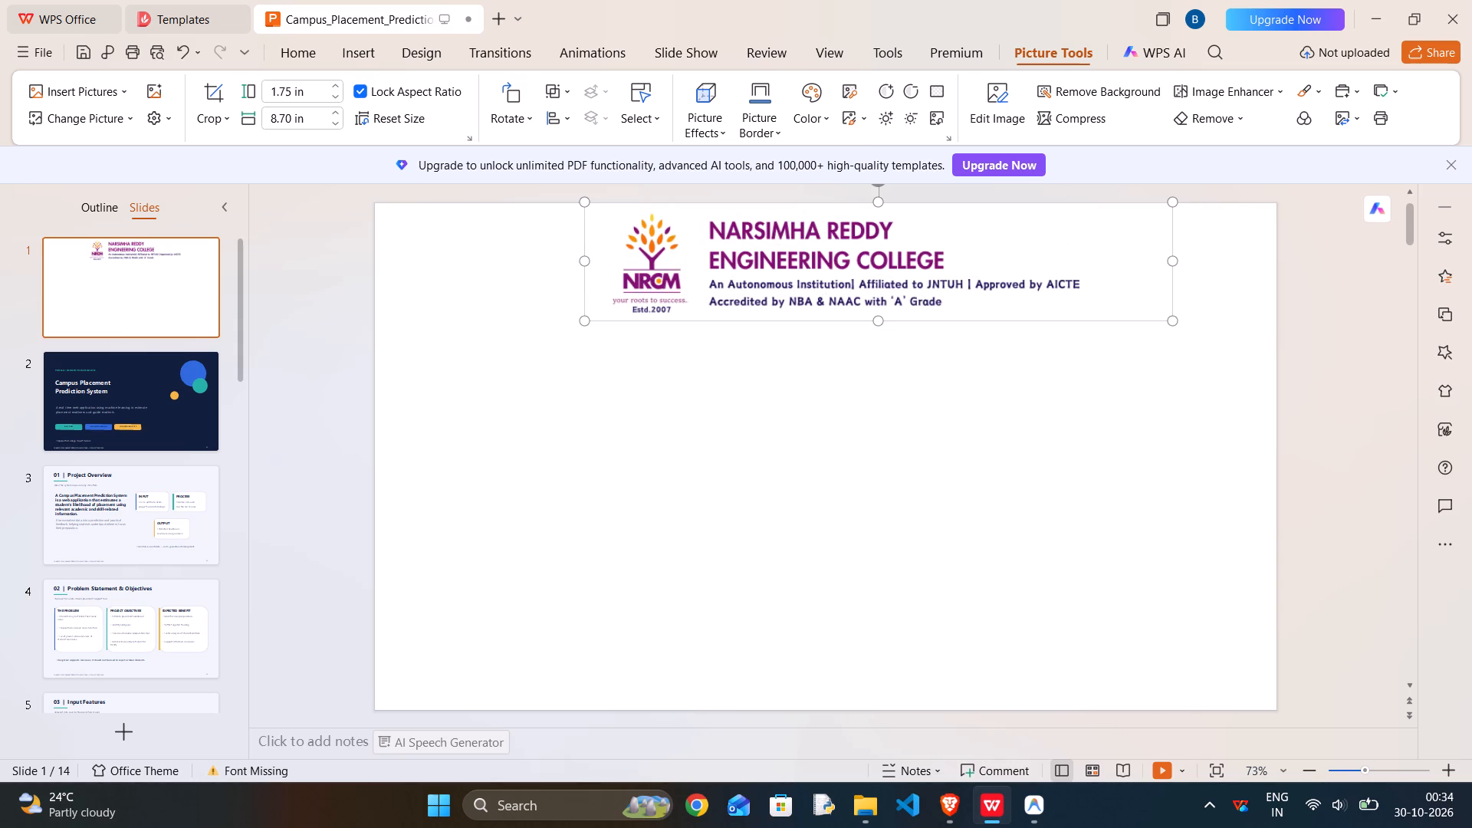
key("Left")
key("Left")
key("Left")
key("Left")
key("Left")
key("Left")
key("Left")
key("Left")
key("Left")
key("Left")
key("Left")
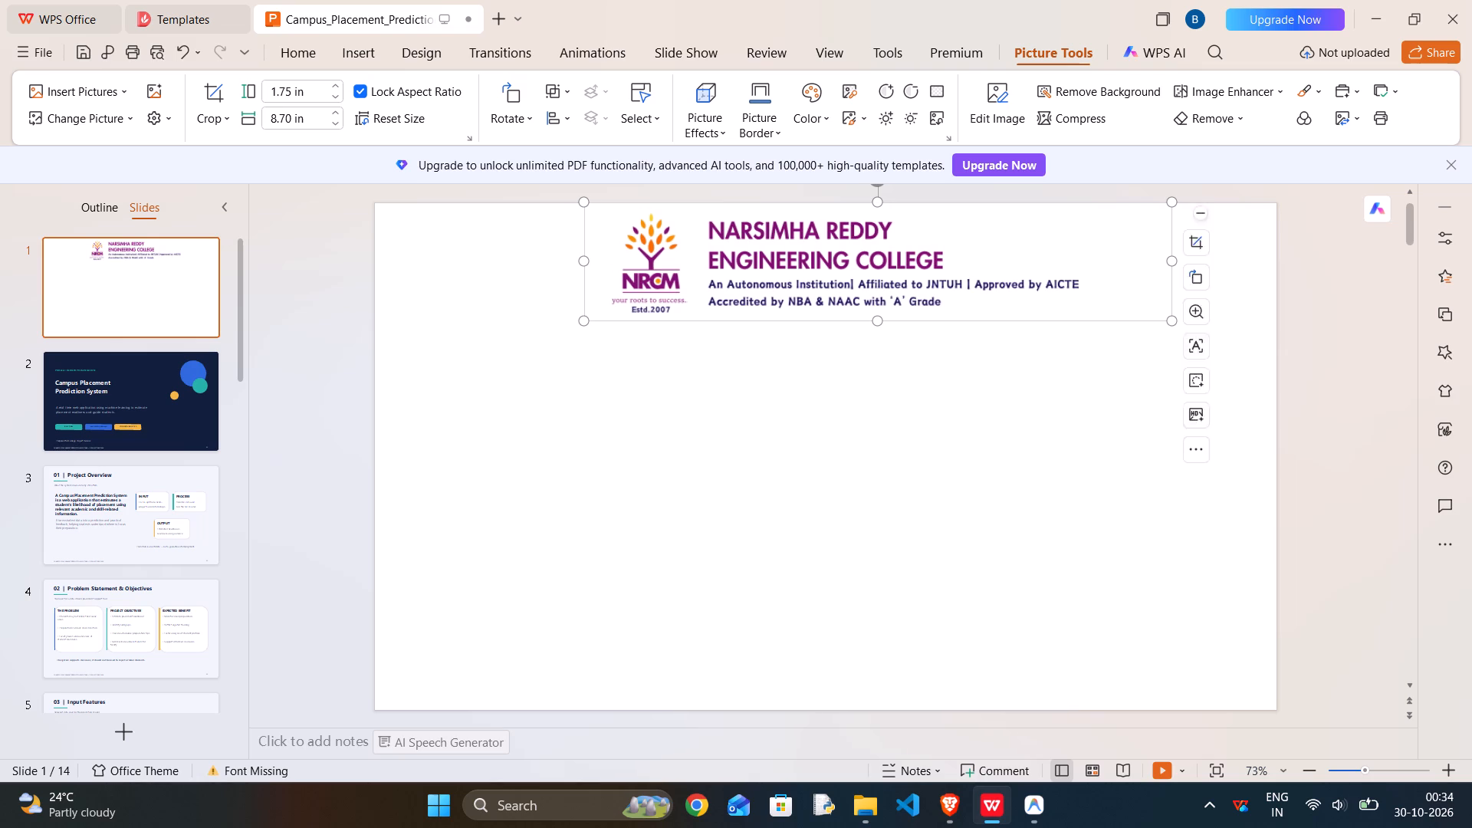
key("Left")
key("Left")
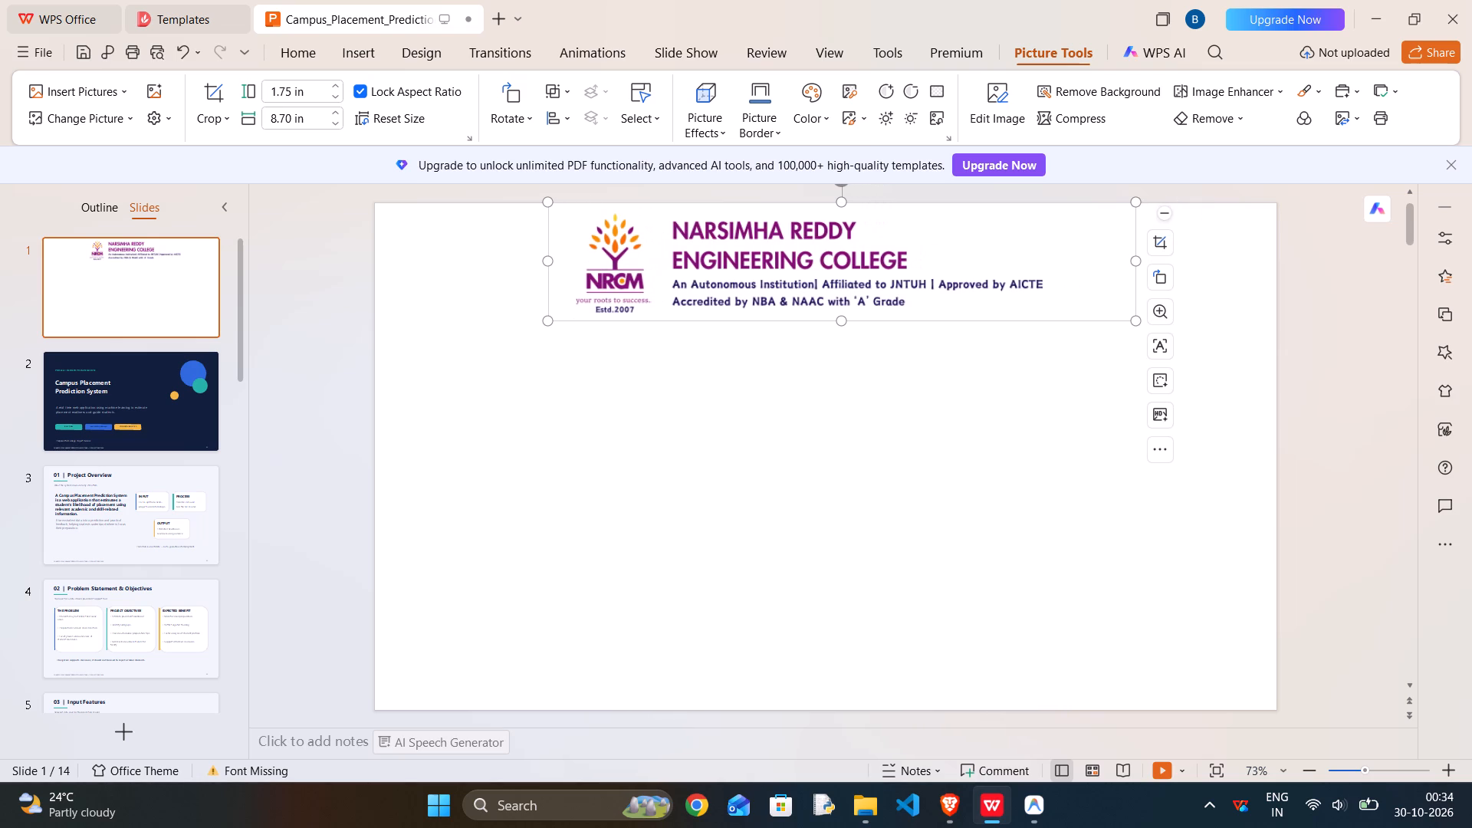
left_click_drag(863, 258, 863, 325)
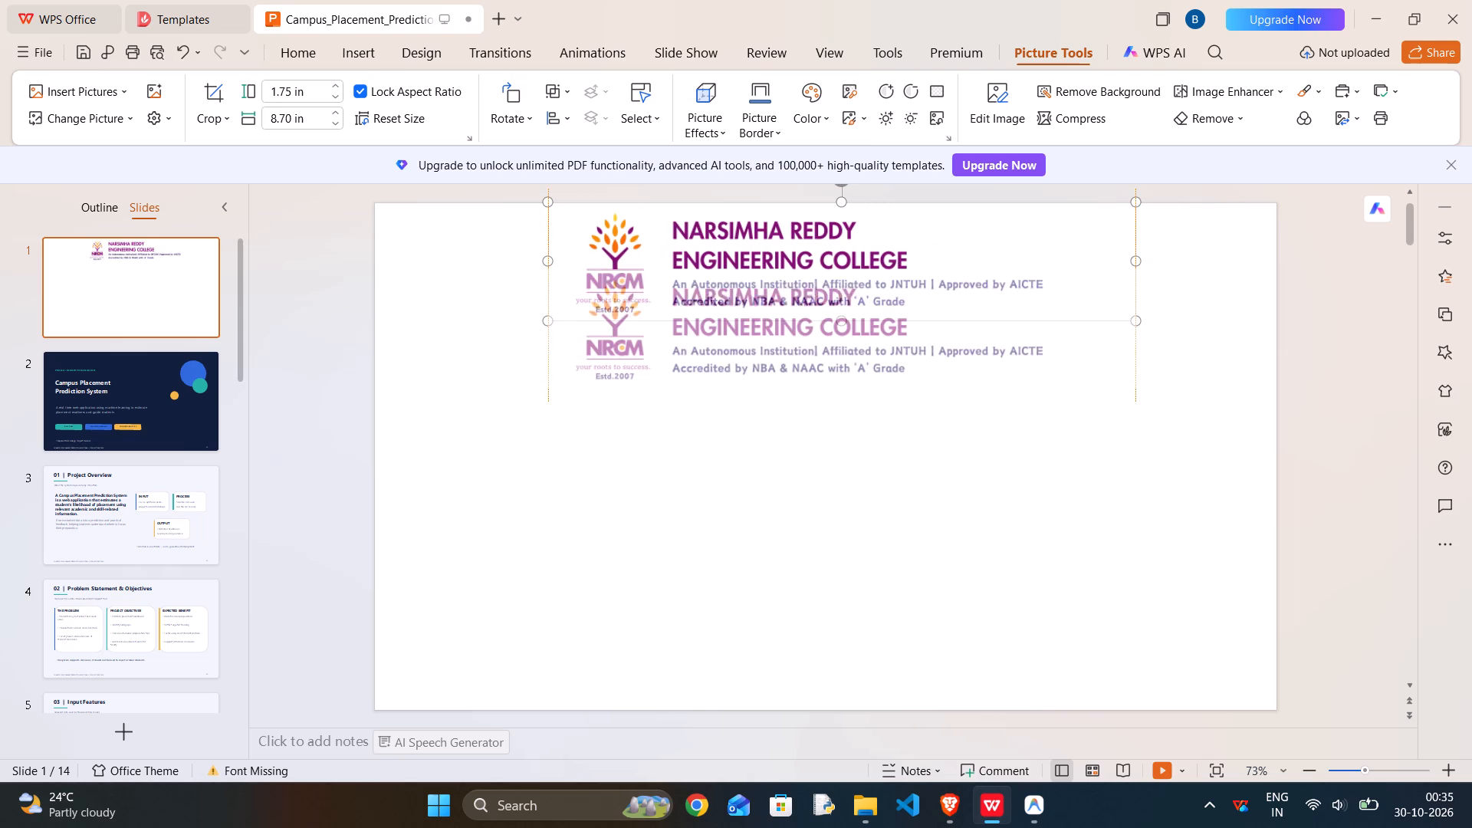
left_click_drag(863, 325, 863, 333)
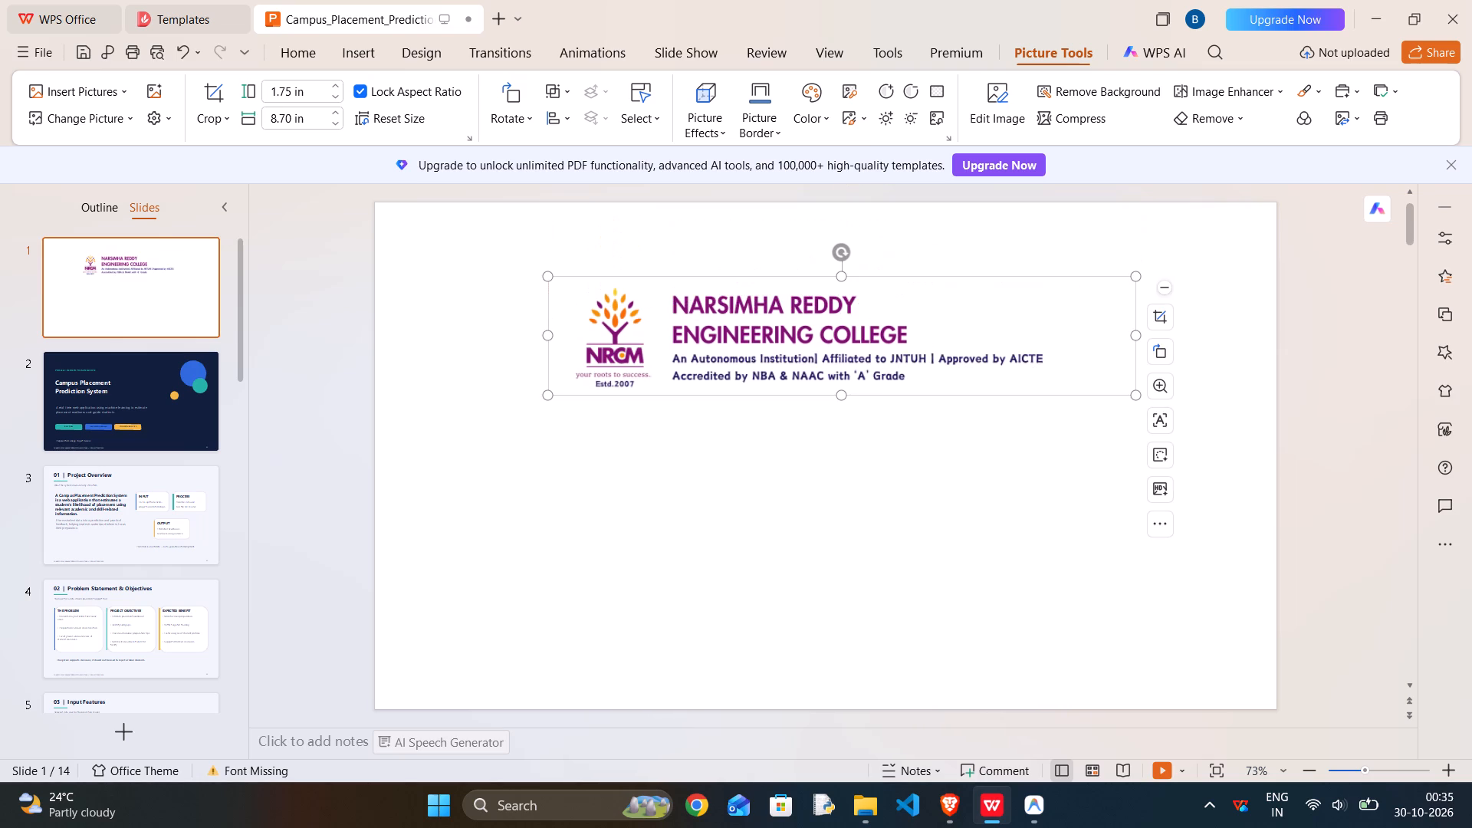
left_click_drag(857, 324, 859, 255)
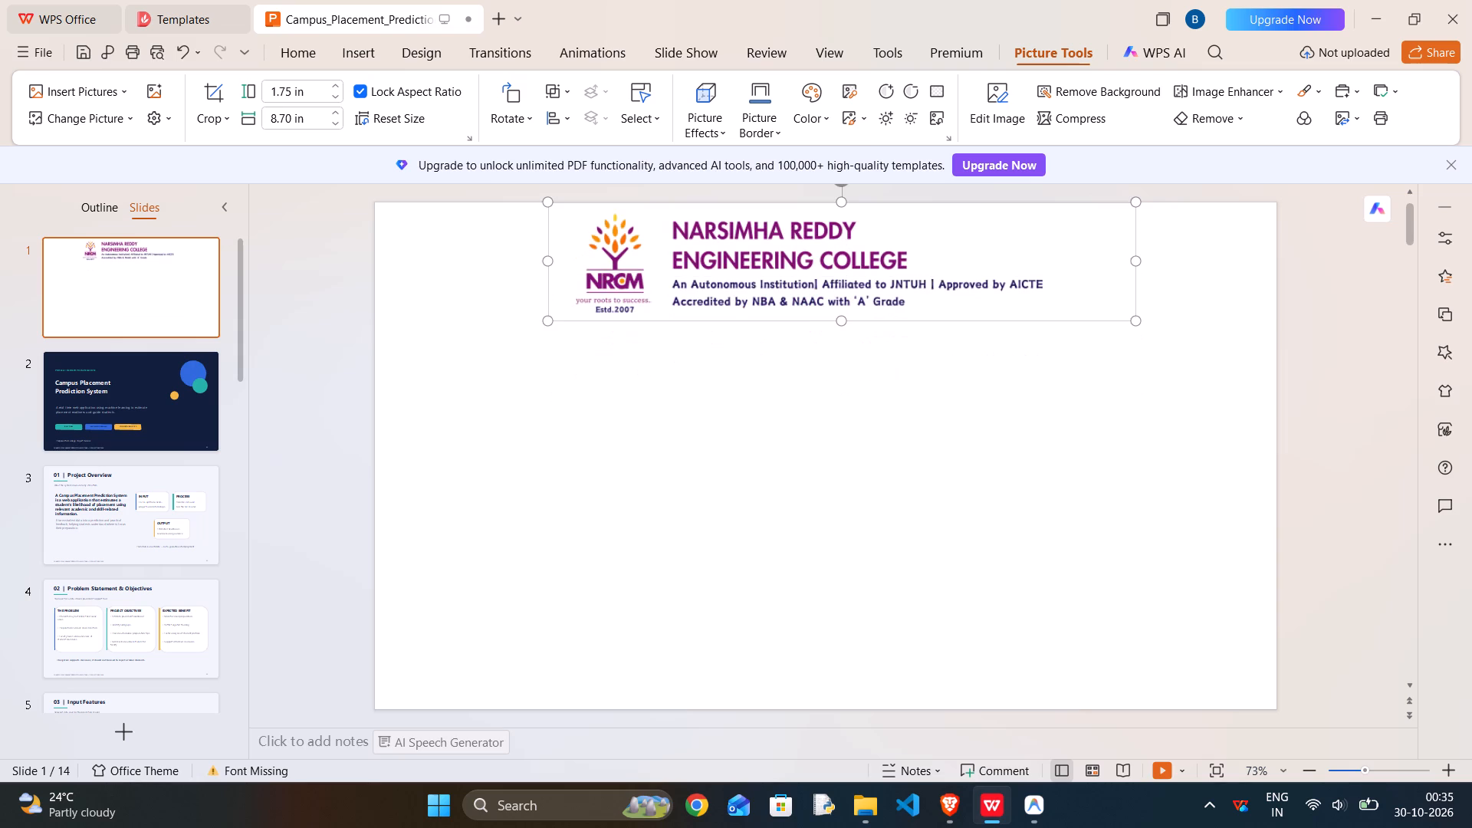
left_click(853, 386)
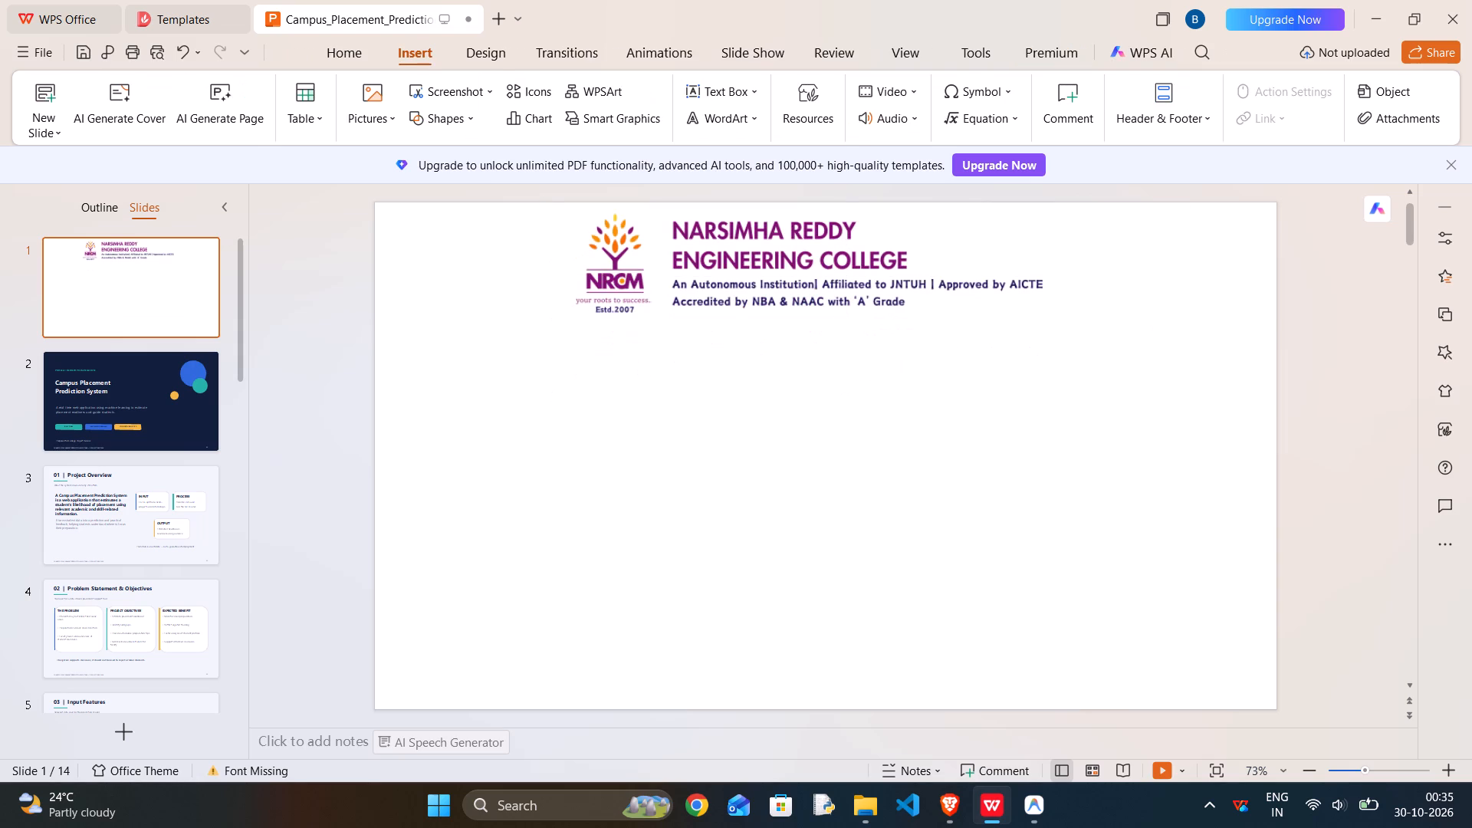
Enlarge the logo to about 2.06 in by 10.21 in and centre it horizontally along the slide's top edge.
left_click(850, 274)
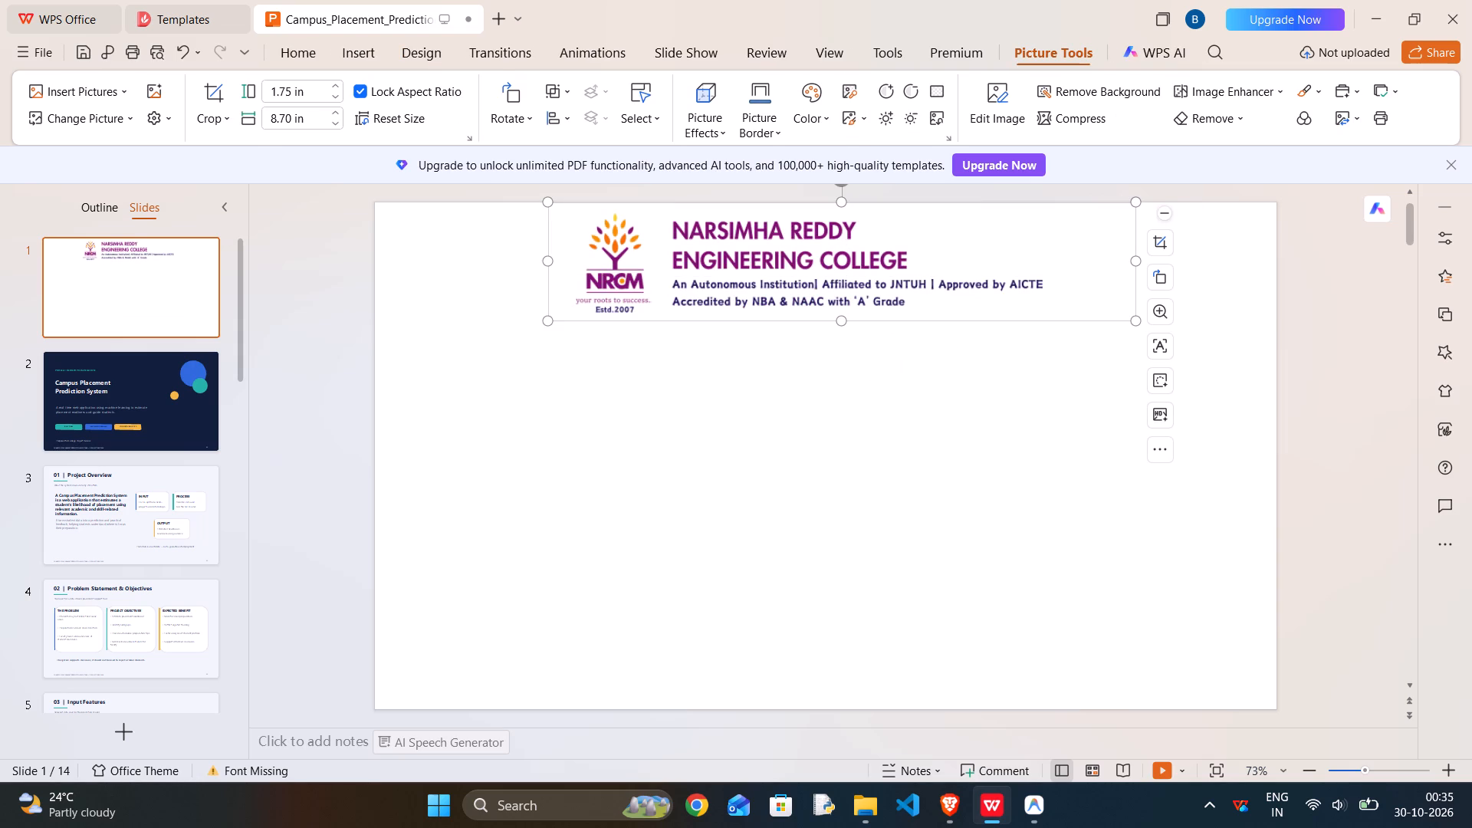
left_click_drag(1133, 320, 1169, 341)
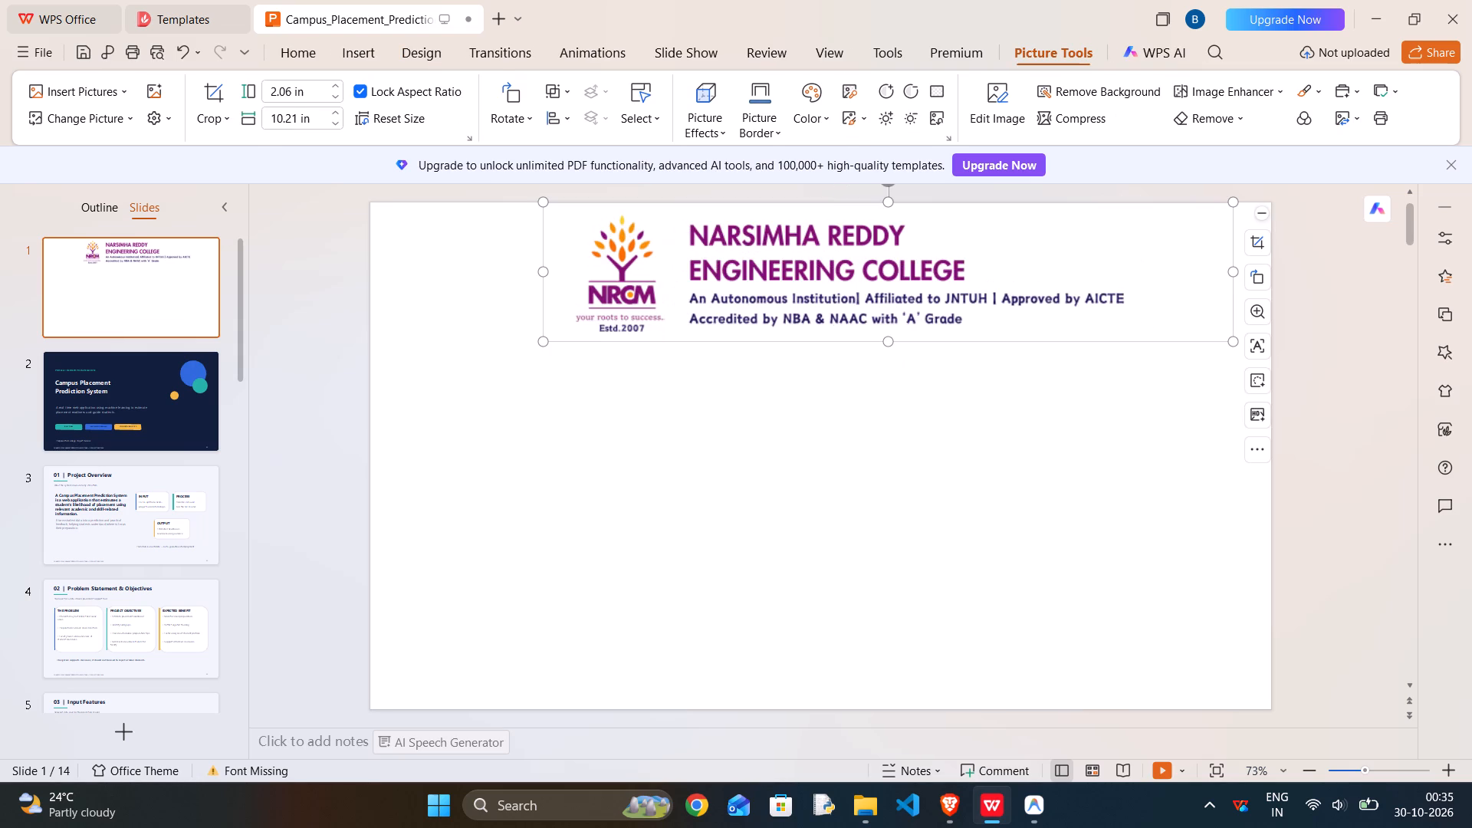
left_click_drag(909, 278, 842, 320)
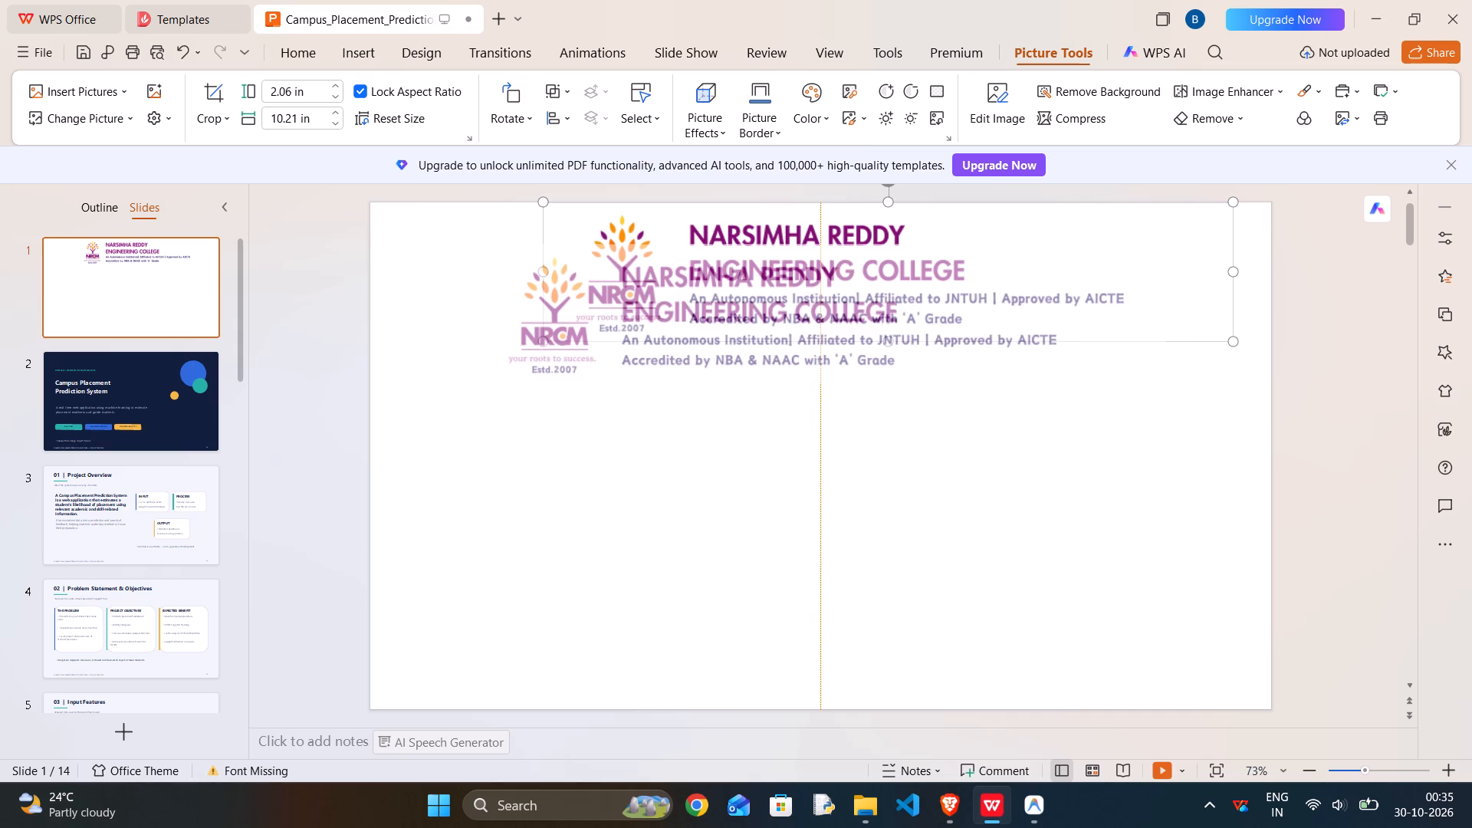
left_click_drag(842, 320, 876, 317)
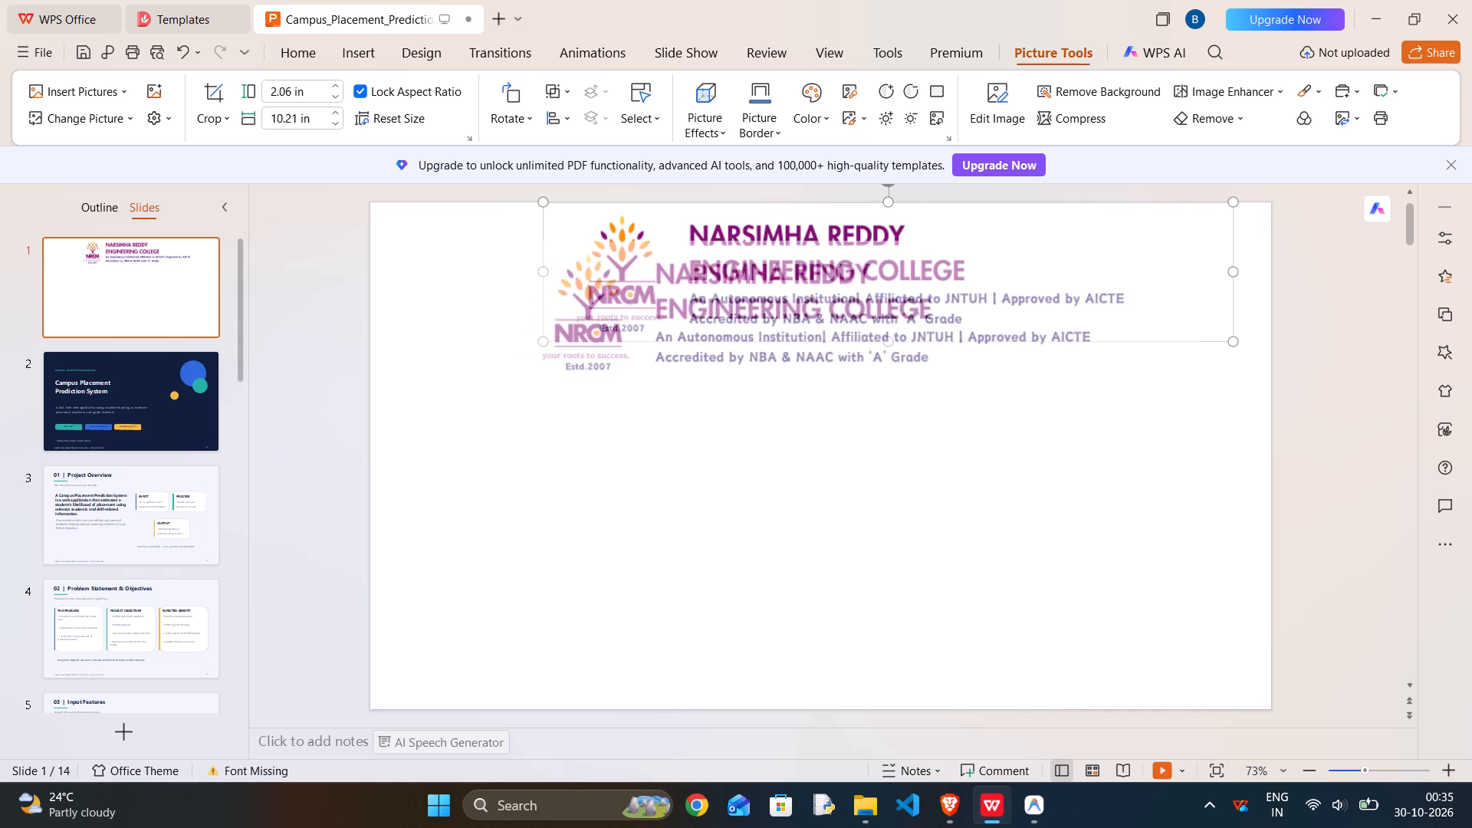
left_click_drag(876, 317, 849, 293)
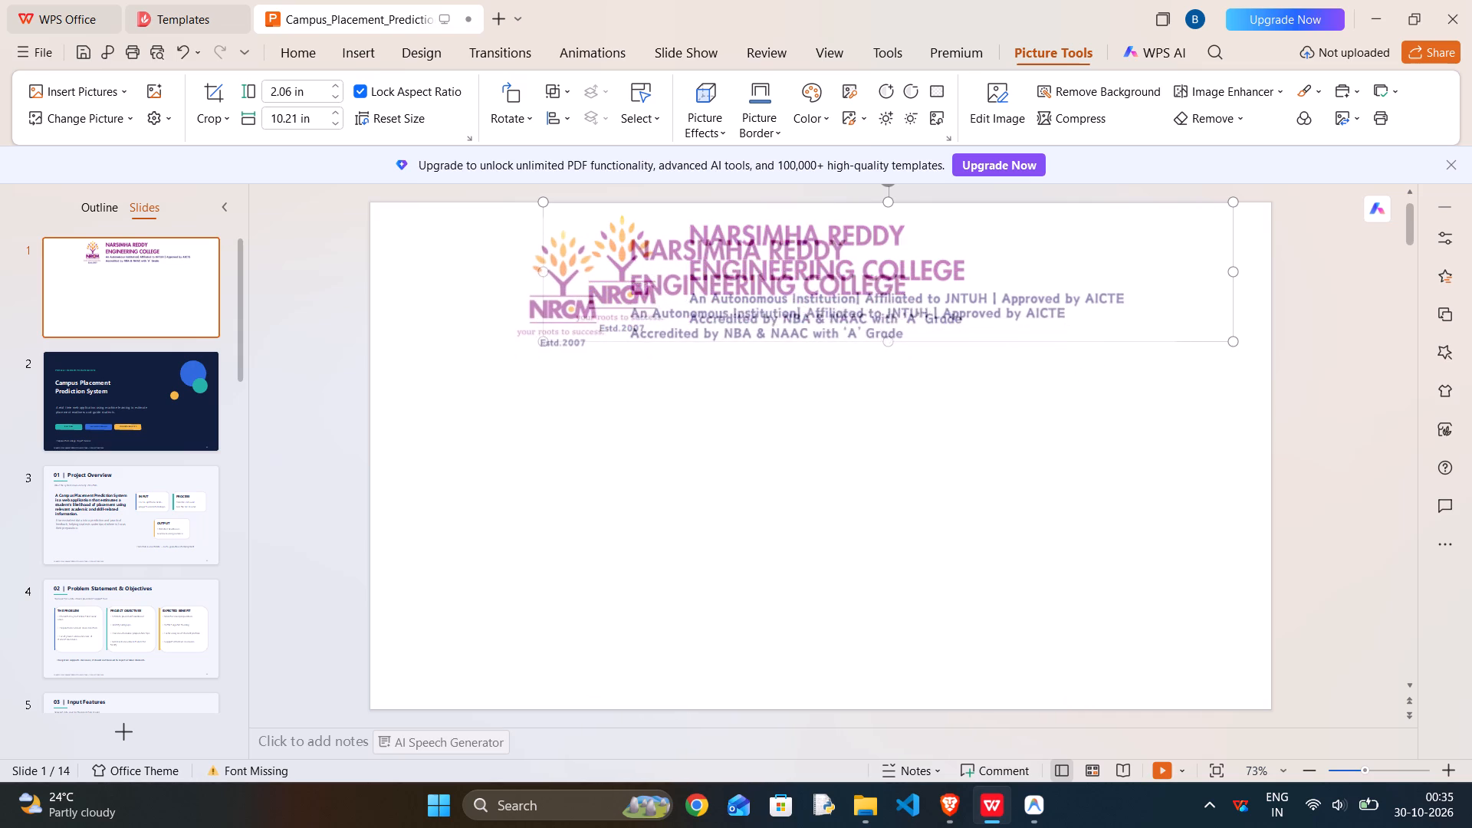
left_click_drag(849, 293, 840, 288)
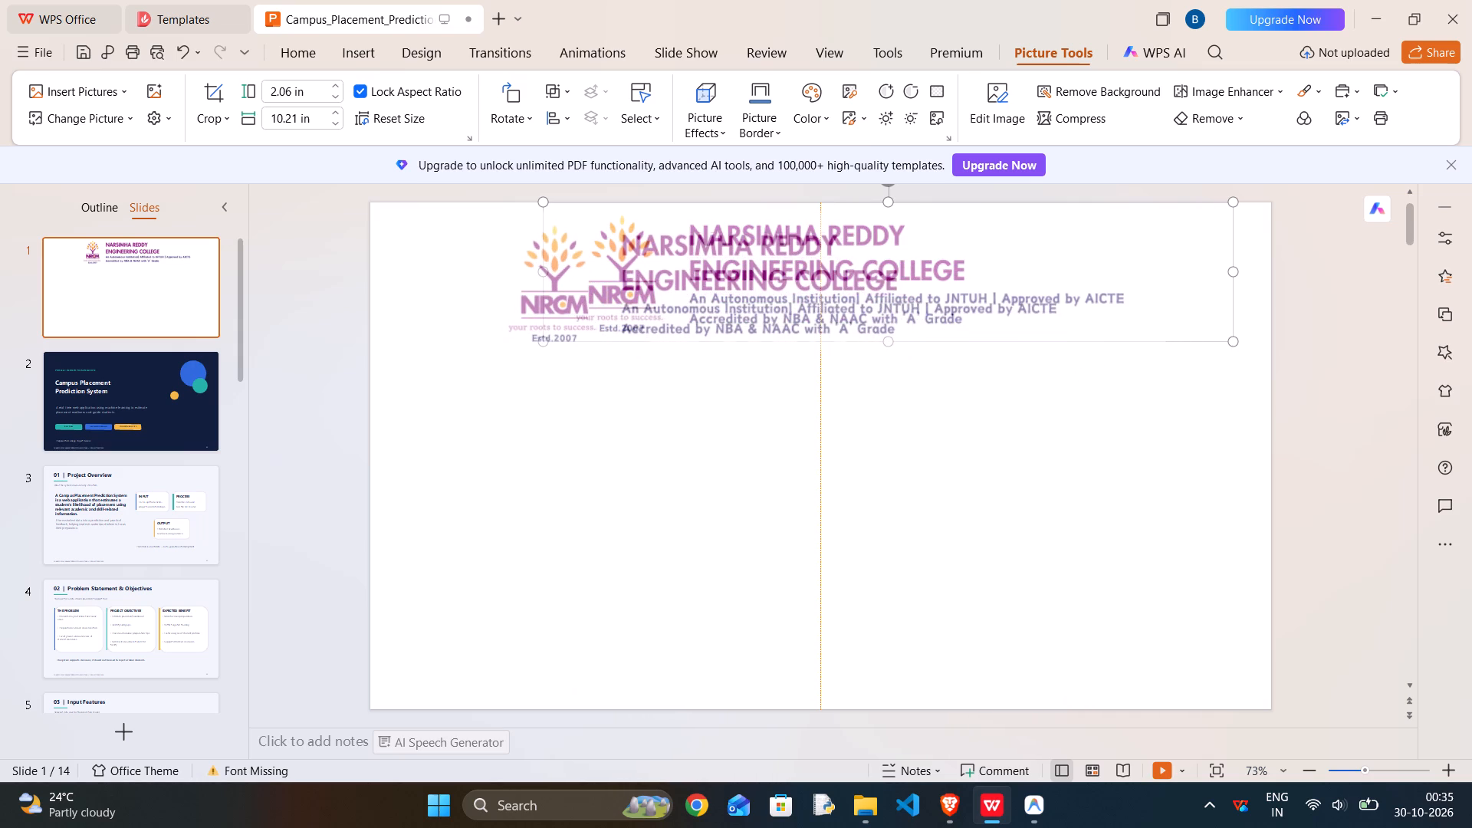
left_click_drag(840, 288, 842, 278)
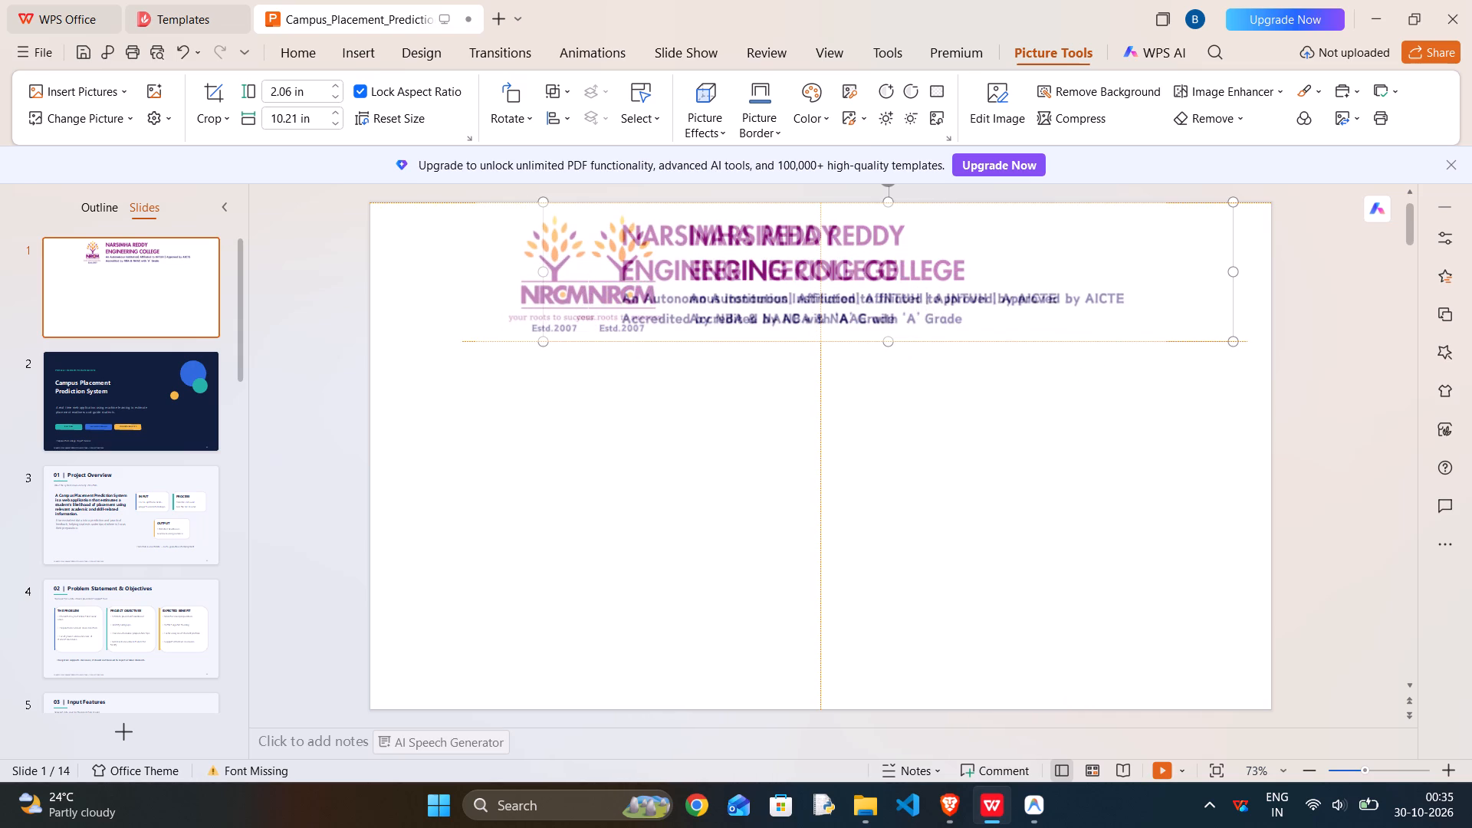
left_click_drag(842, 278, 842, 279)
left_click(894, 419)
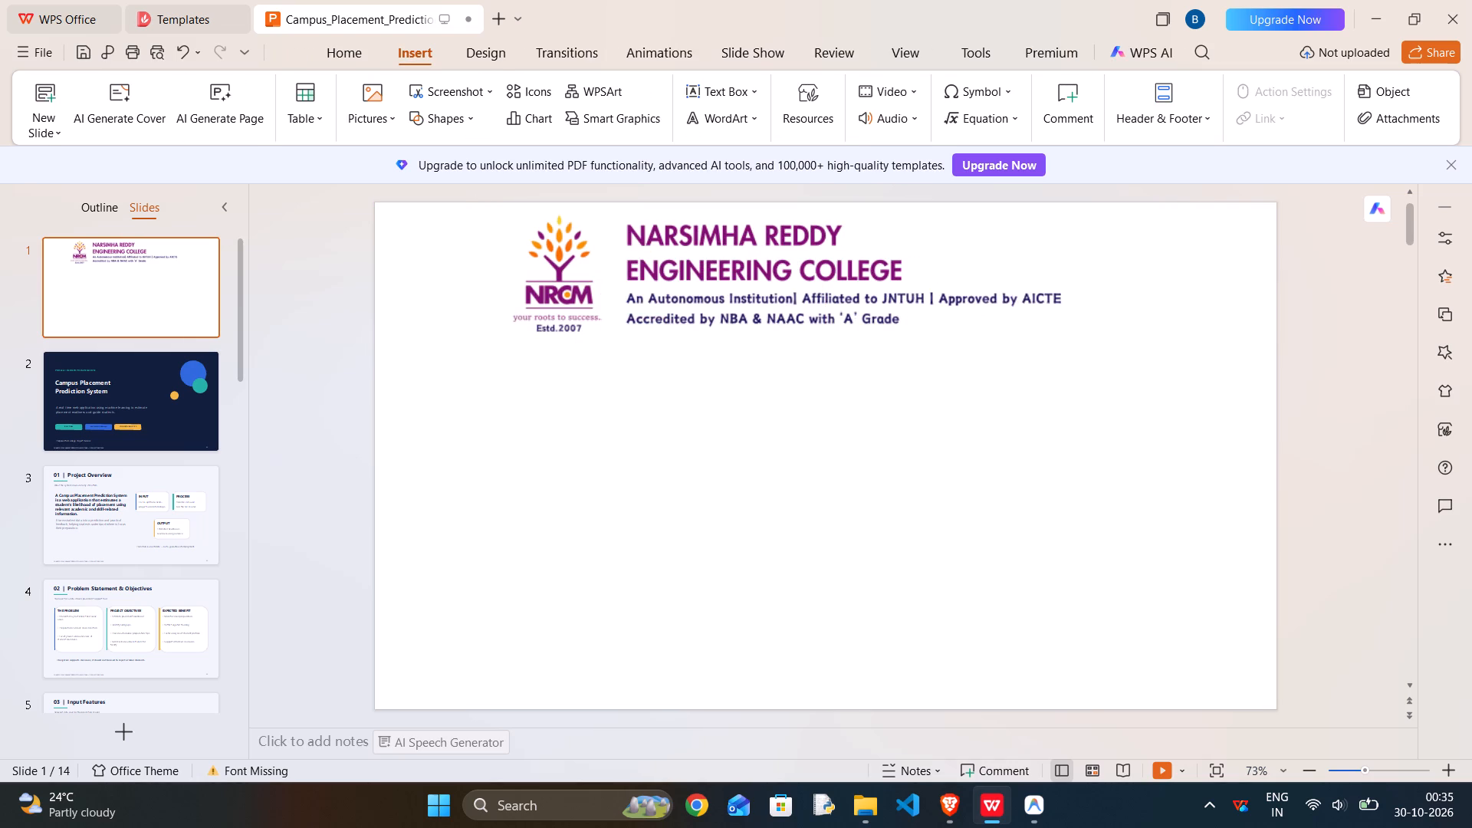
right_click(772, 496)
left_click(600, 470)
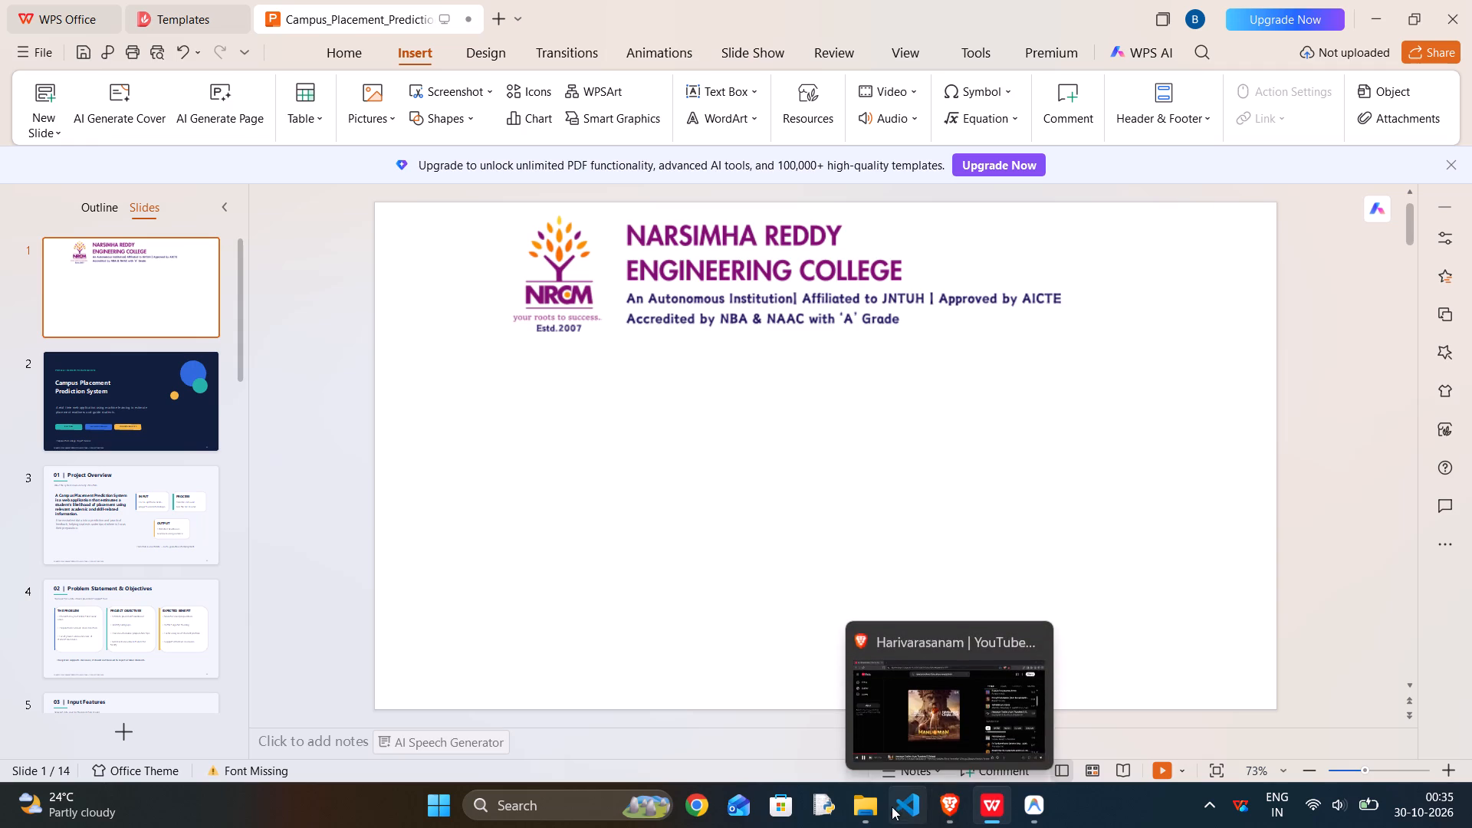
Switch to File Explorer and look over the files in the Downloads folder.
left_click(861, 810)
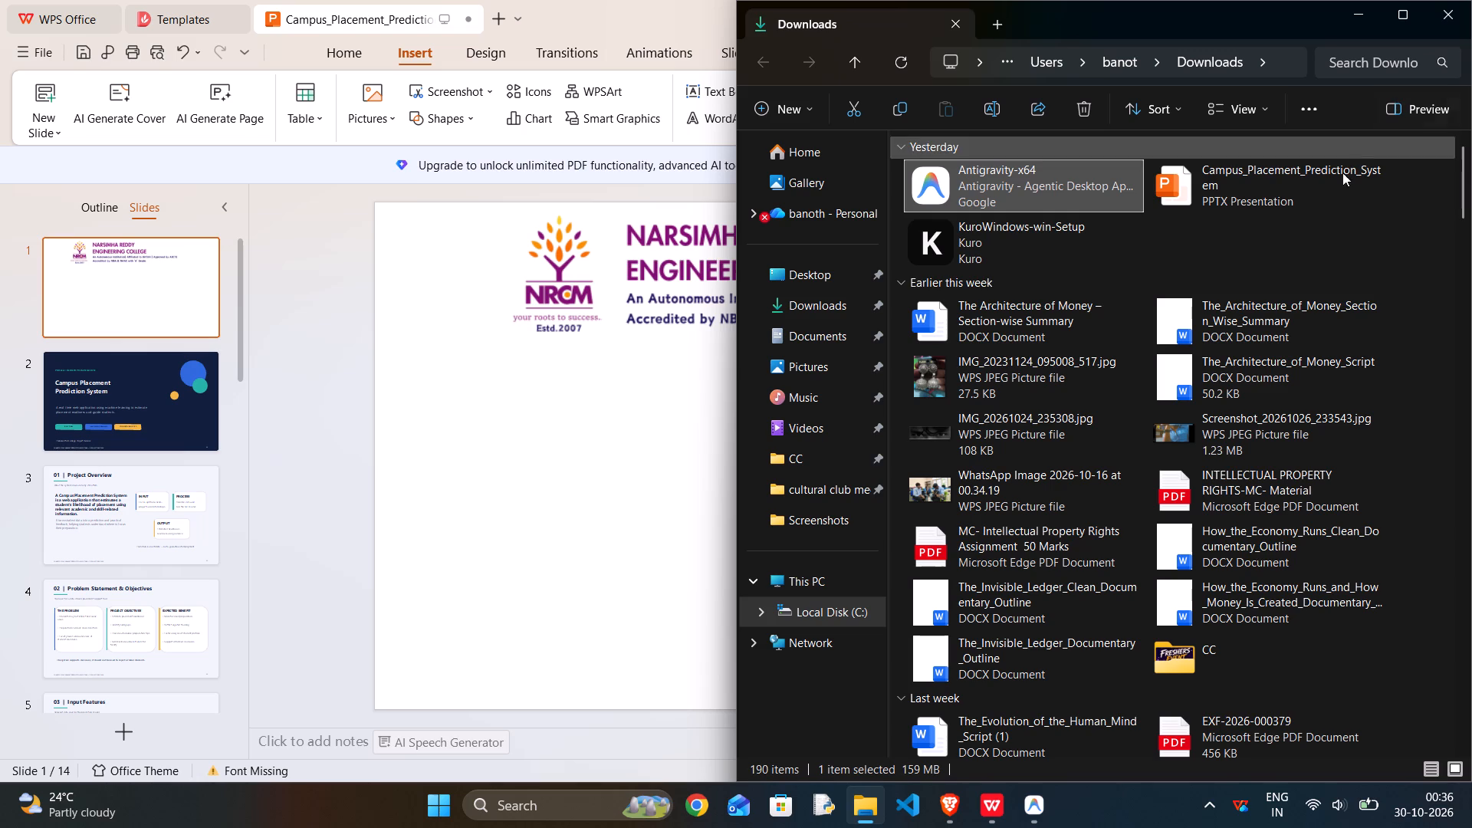
scroll(1085, 446, "up", 1)
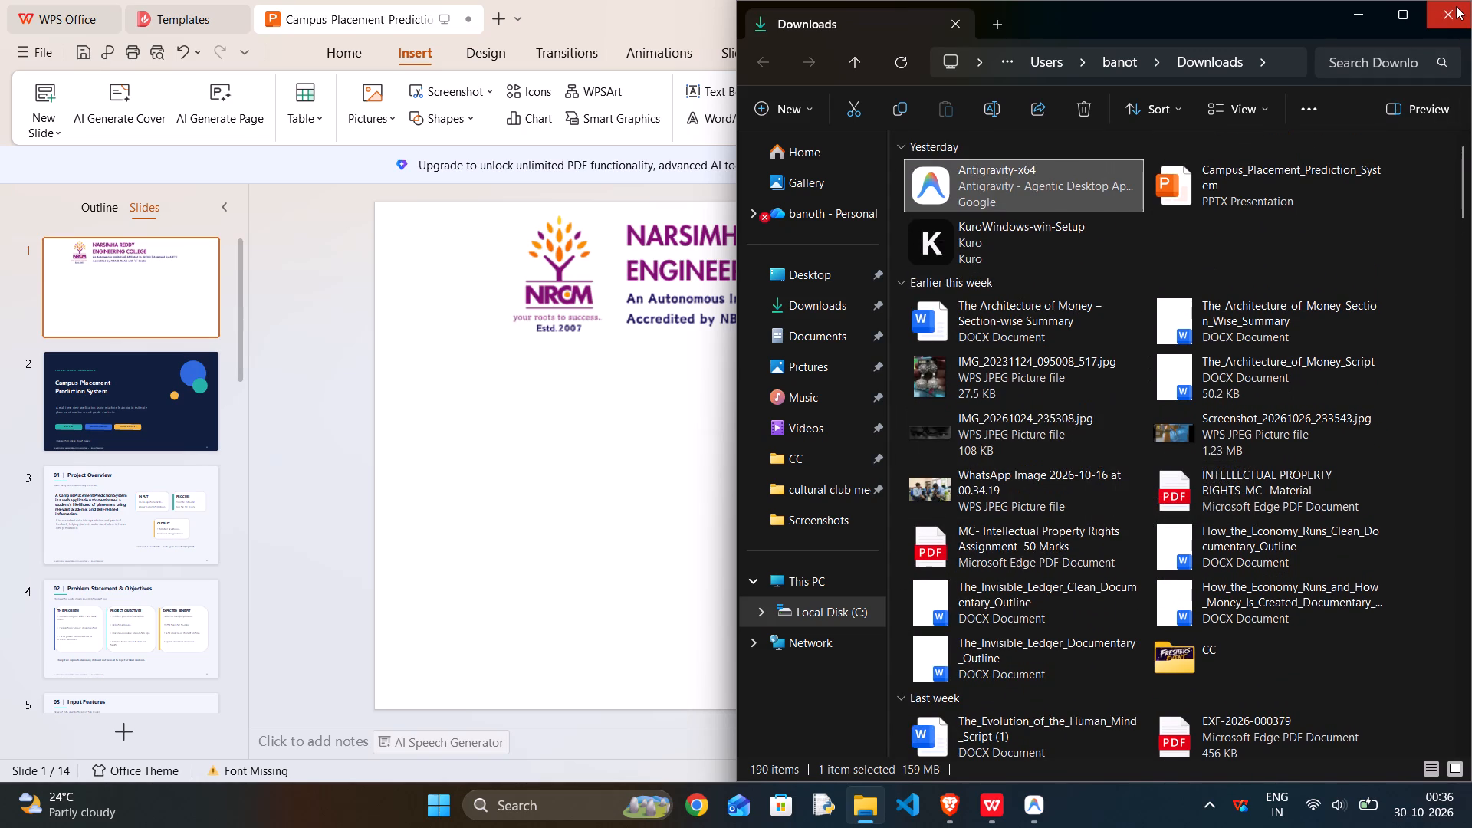
Switch to the Brave browser window with YouTube Music.
left_click(955, 811)
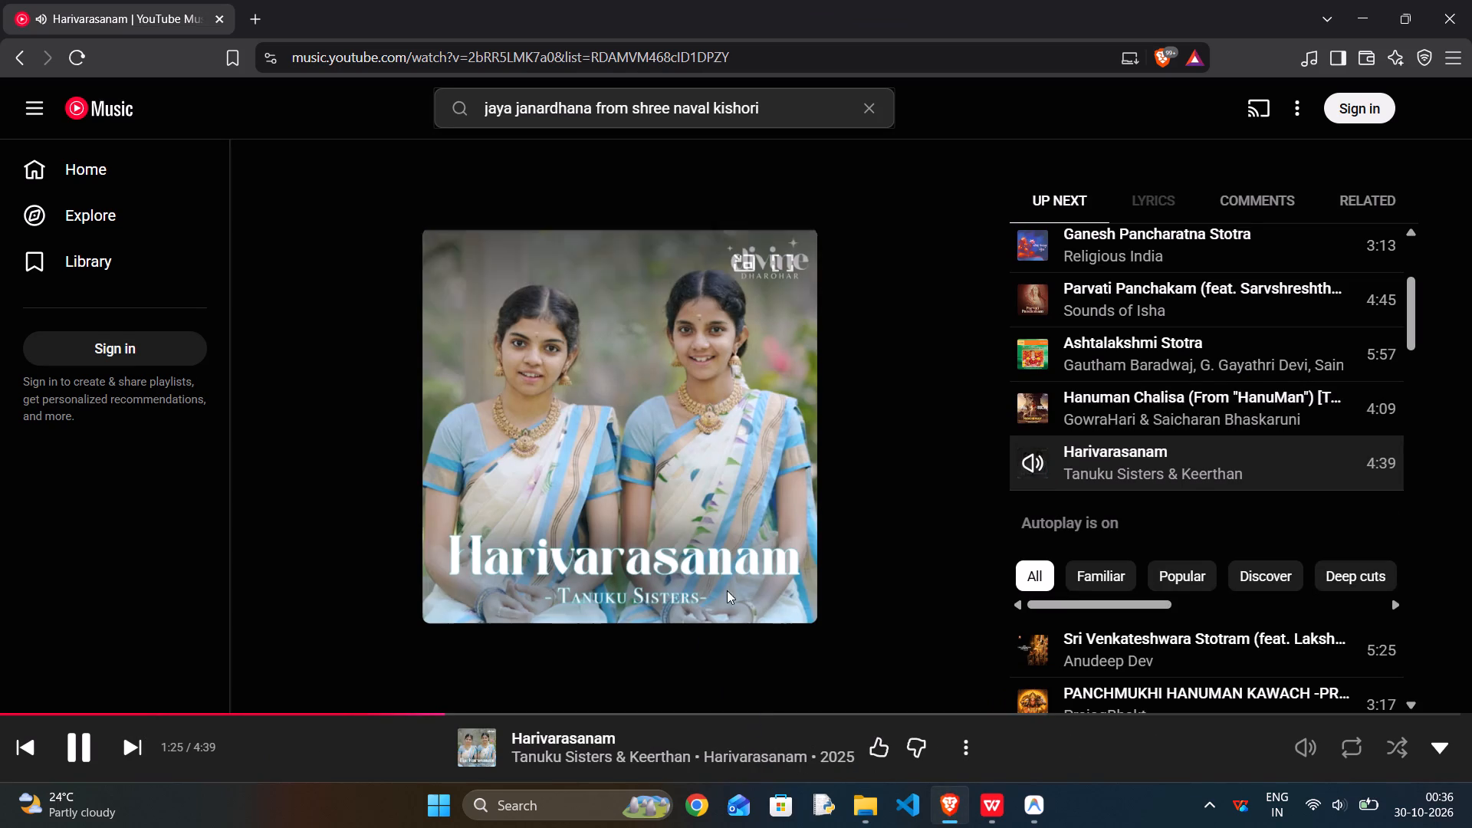
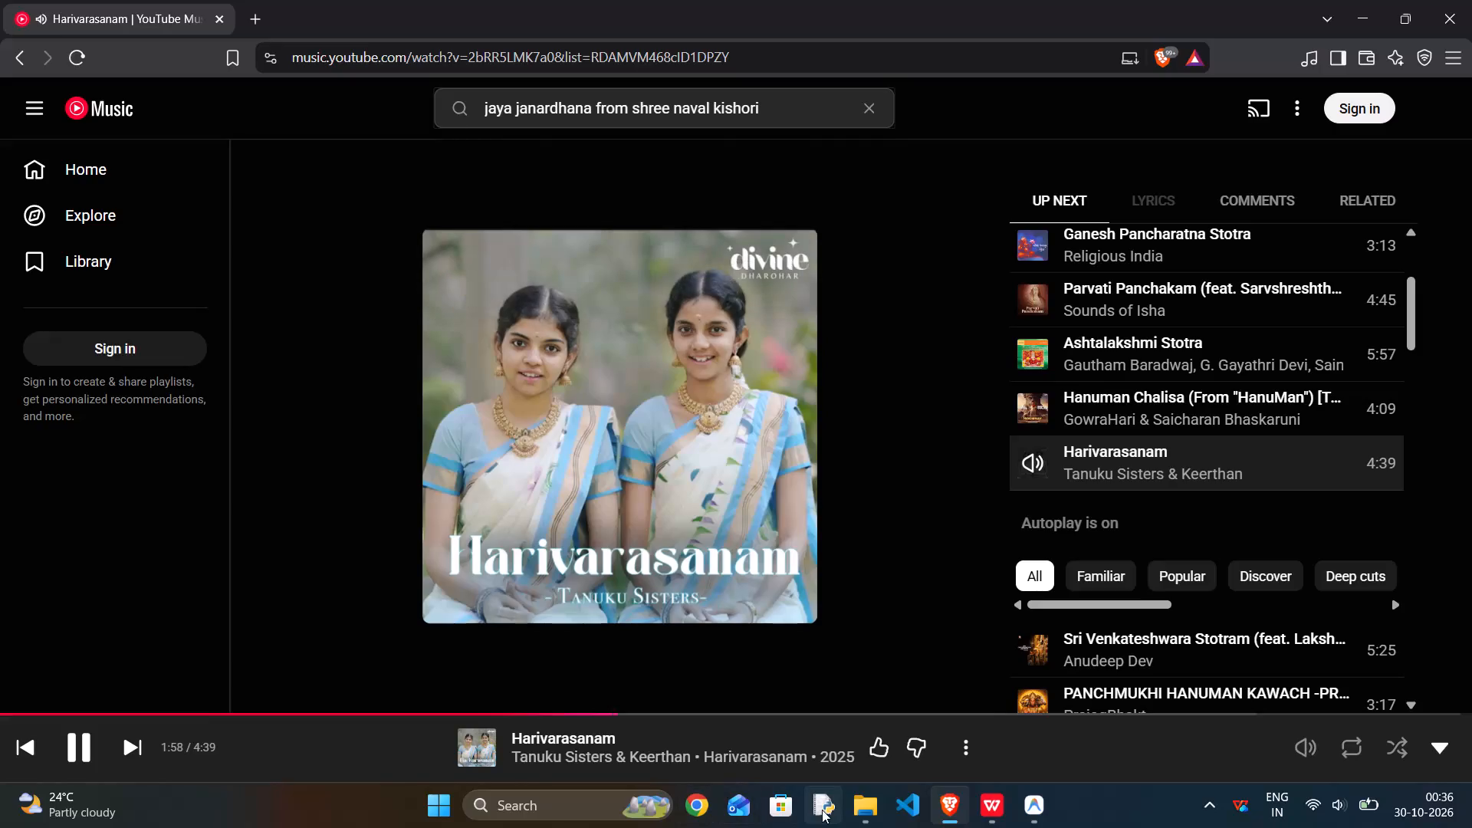
Switch to File Explorer, open the Downloads folder and maximize its window.
left_click(866, 810)
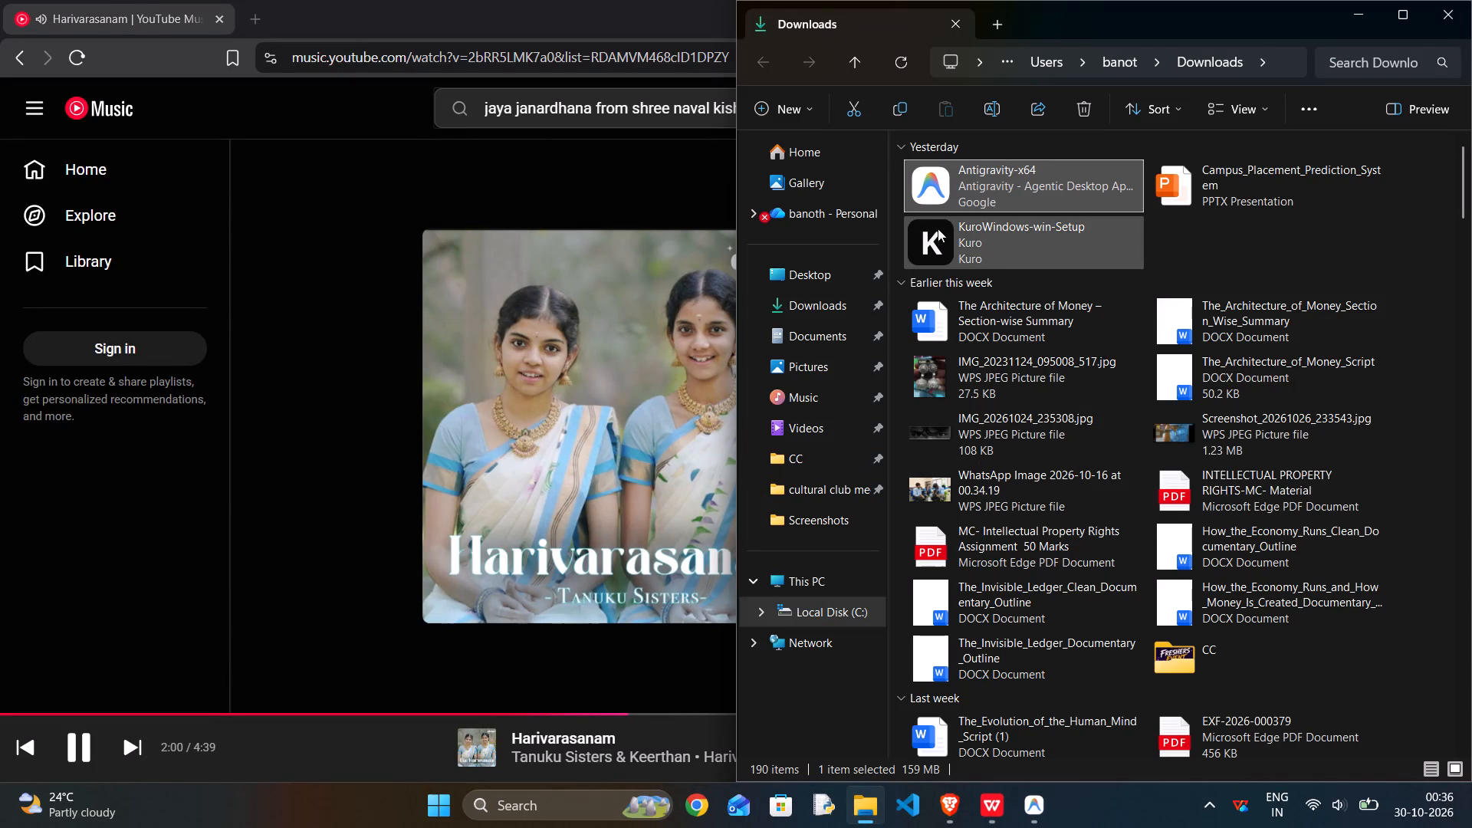
left_click(821, 305)
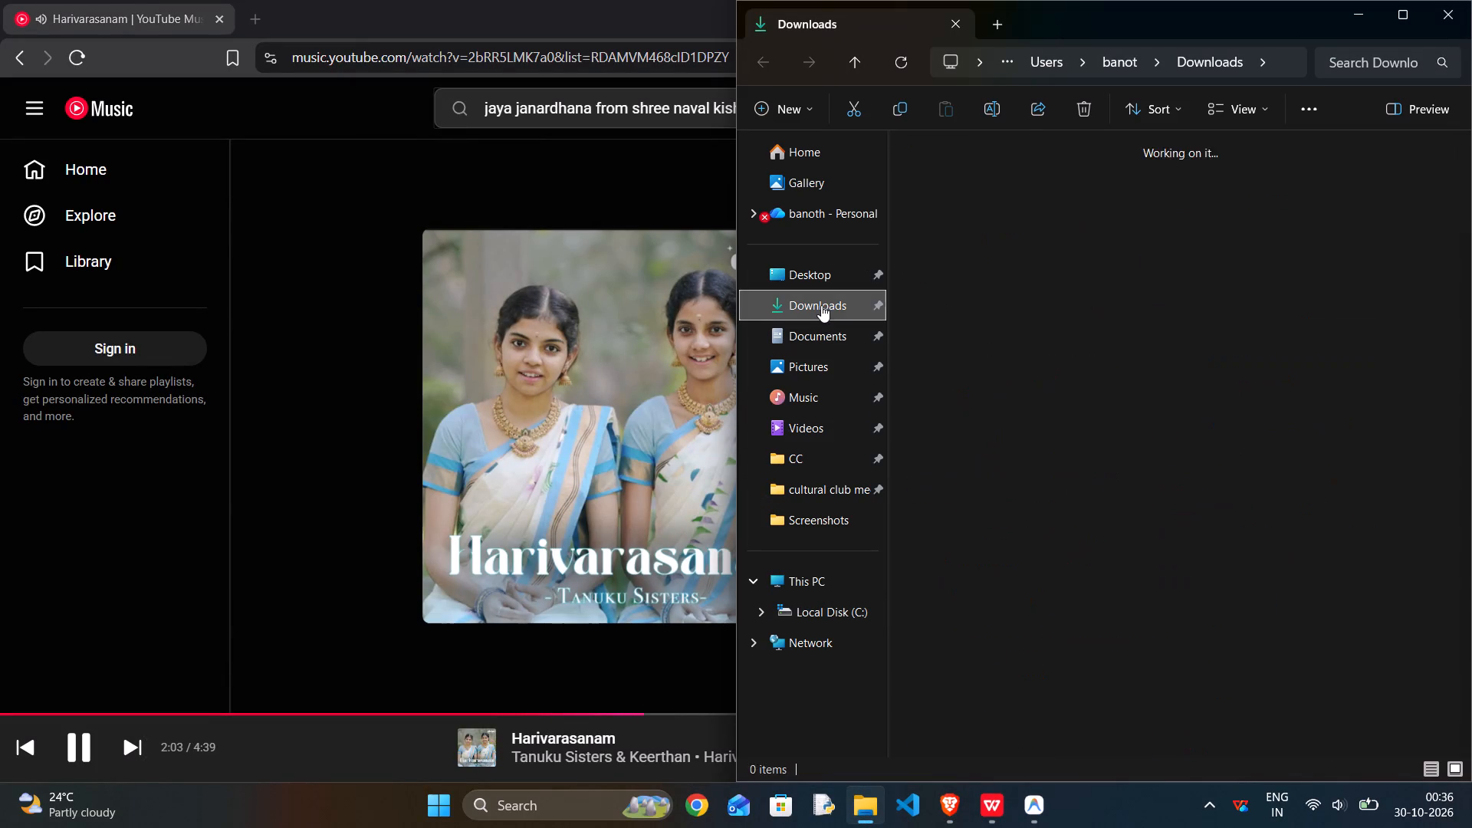
scroll(1093, 474, "down", 3)
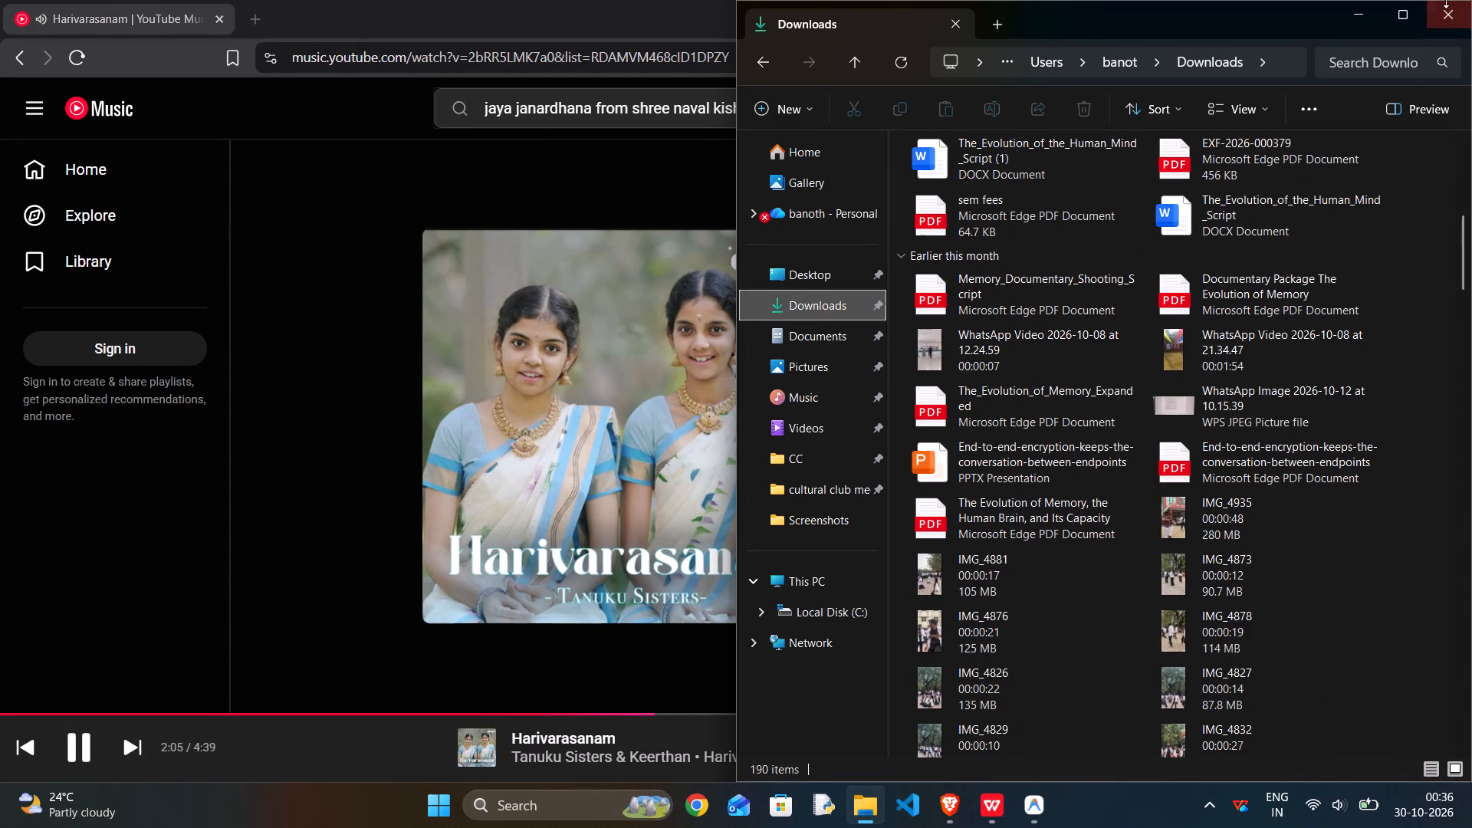
left_click(1411, 17)
Look through the files in the Downloads folder for the college logo images.
scroll(869, 416, "down", 3)
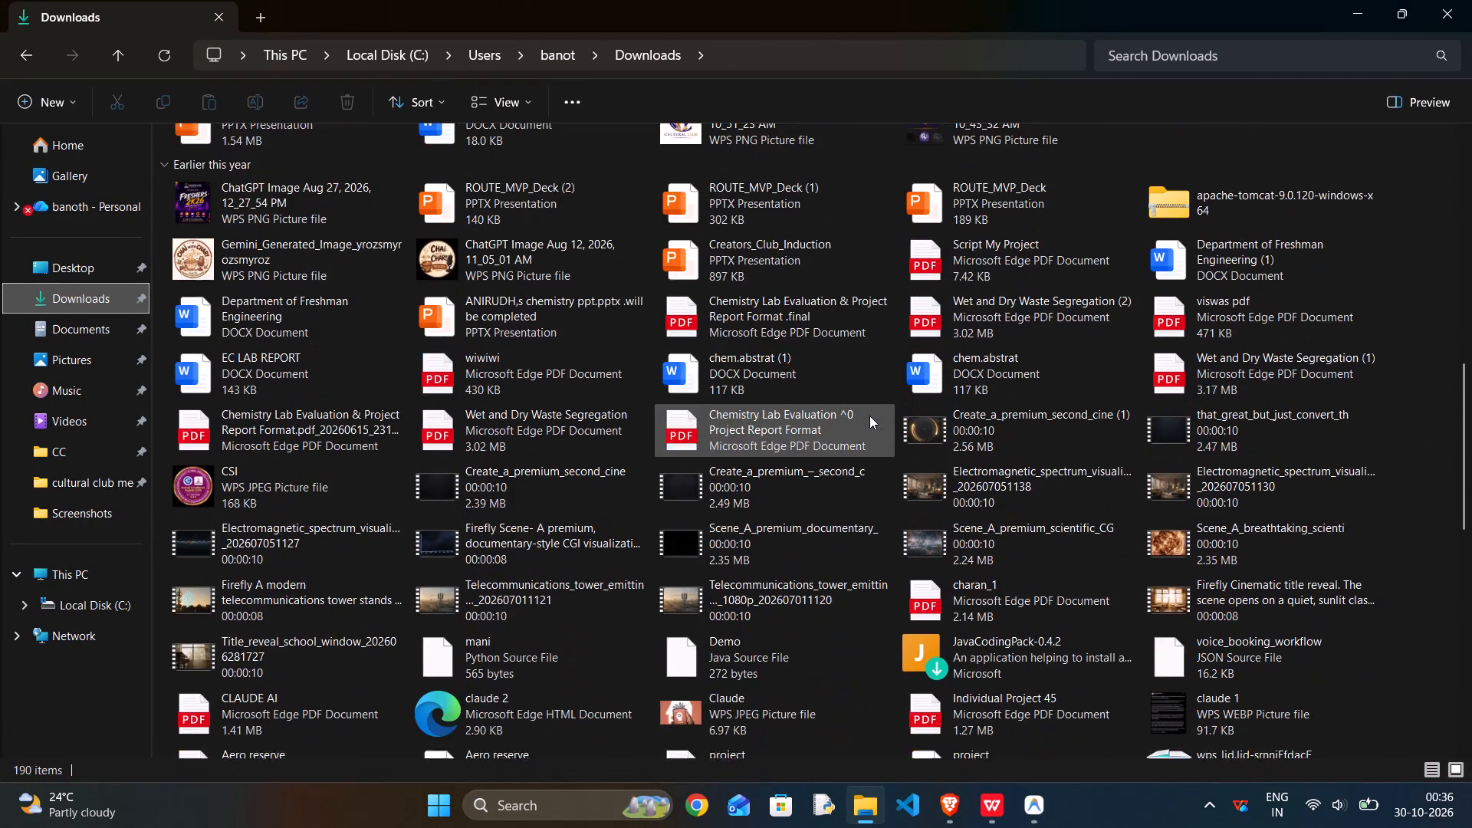
scroll(869, 416, "down", 4)
scroll(869, 416, "up", 13)
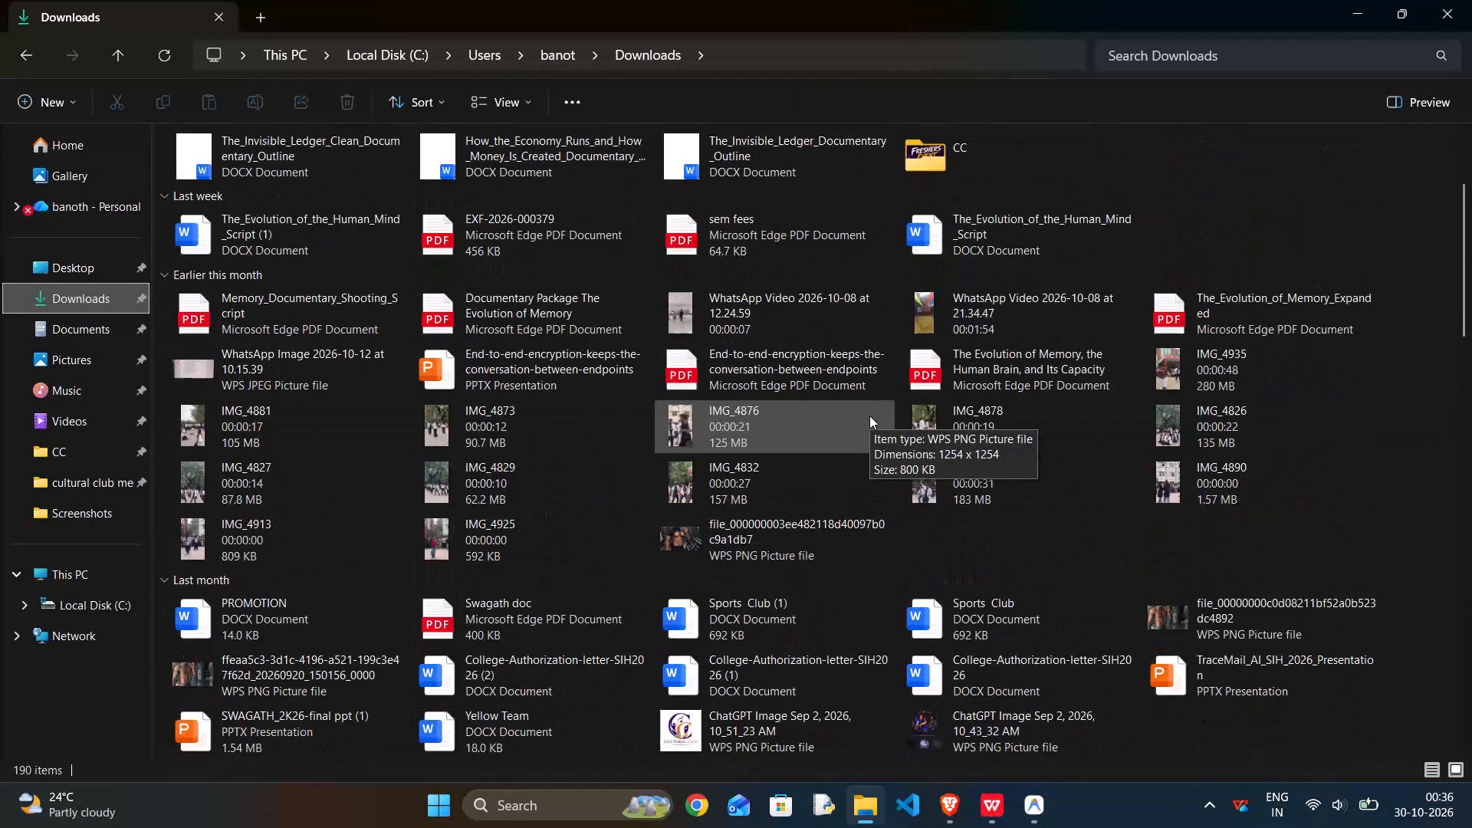
scroll(869, 416, "up", 10)
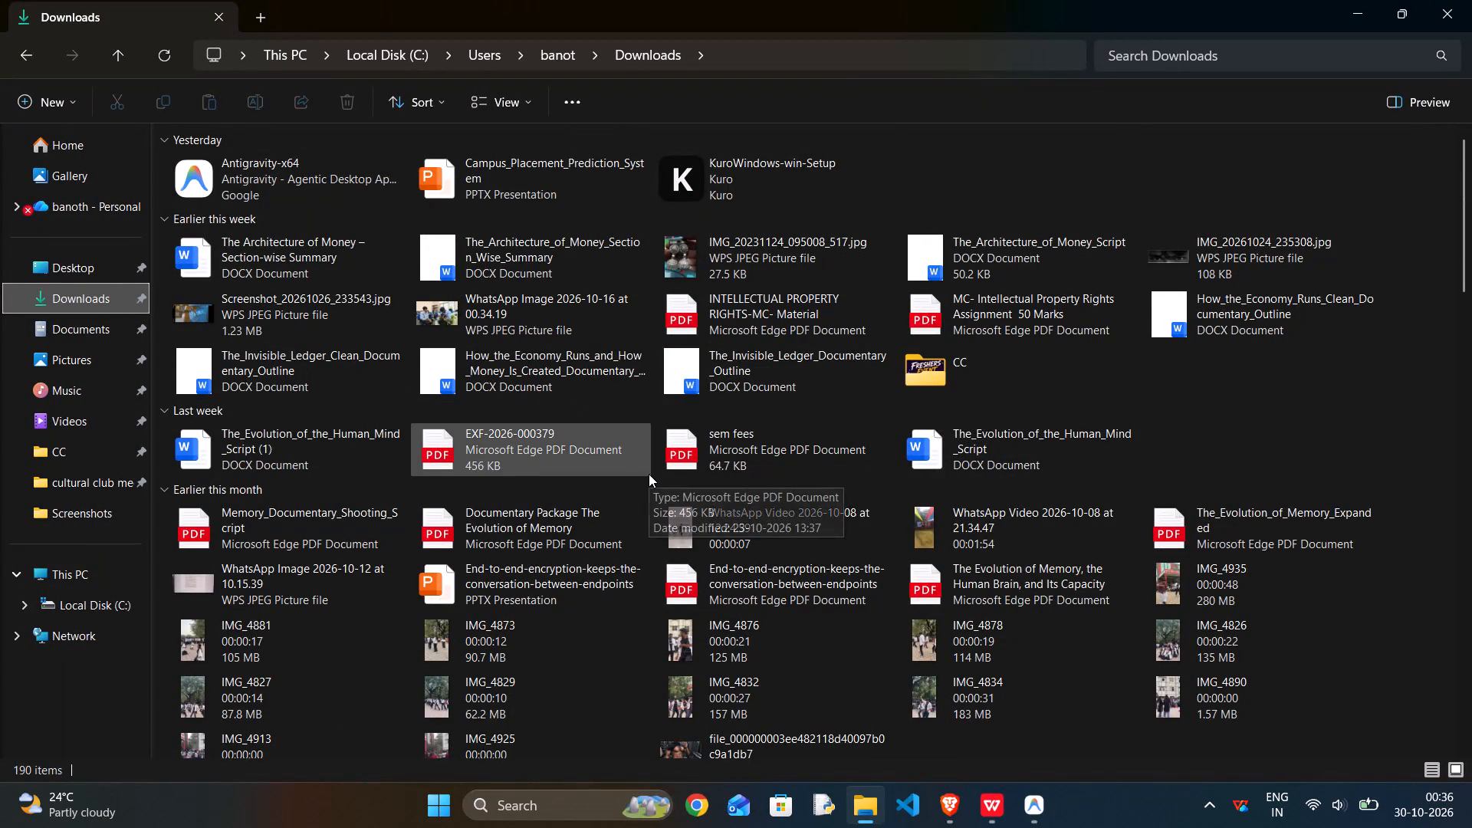
scroll(649, 474, "down", 10)
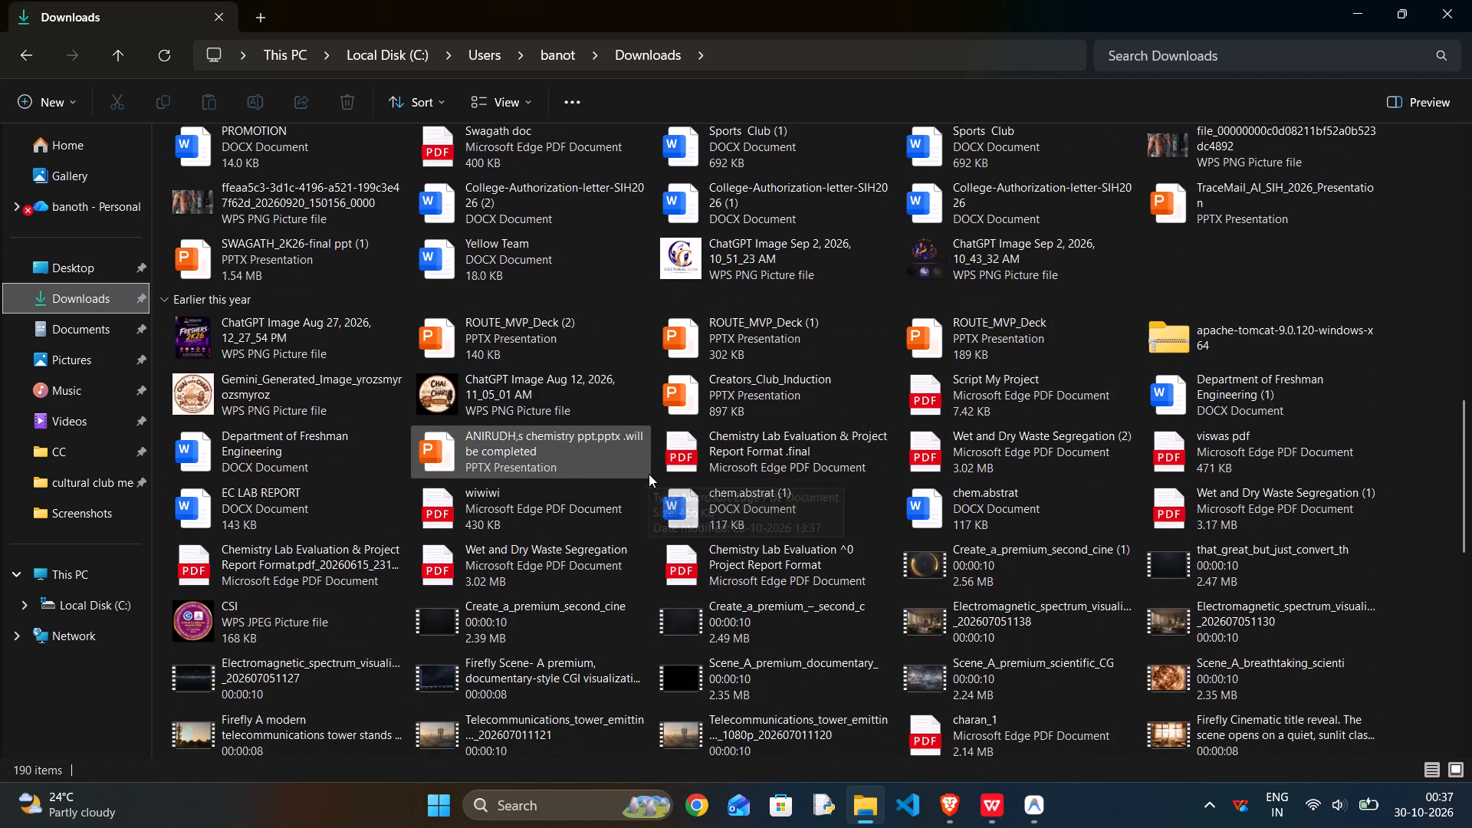
scroll(649, 474, "down", 19)
scroll(649, 474, "up", 4)
scroll(648, 467, "down", 1)
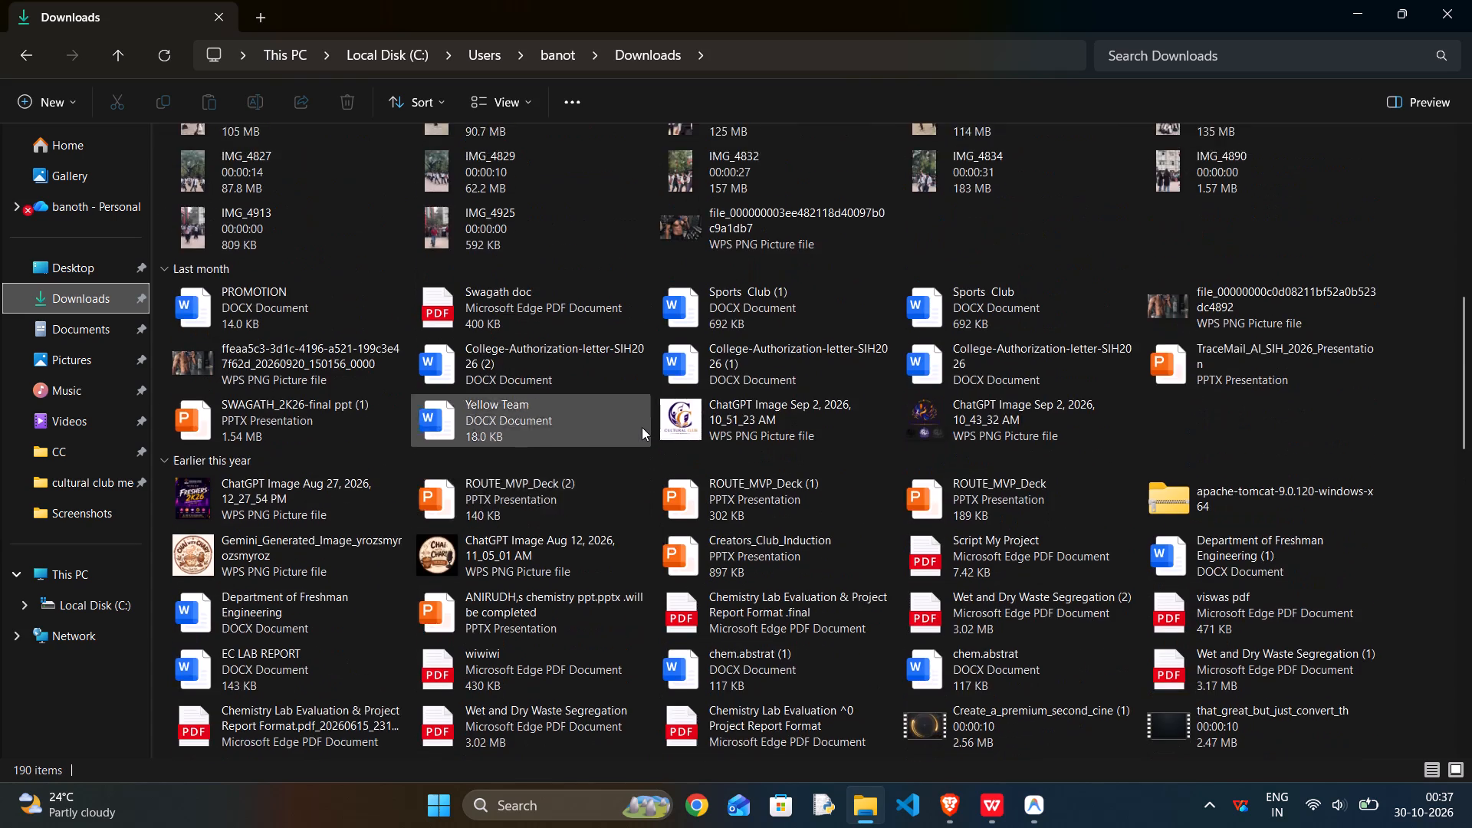
scroll(642, 427, "down", 9)
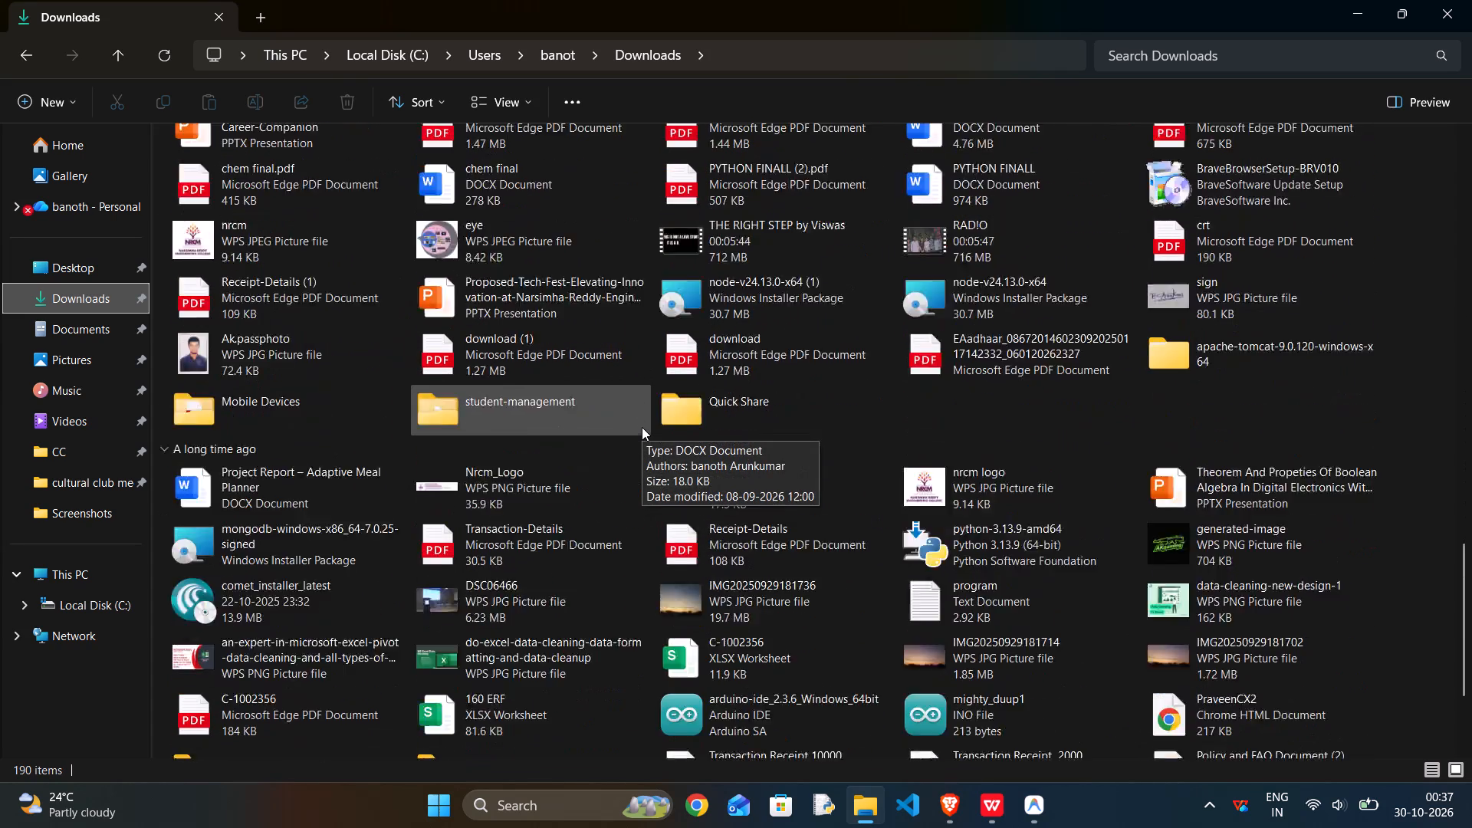
scroll(642, 427, "down", 6)
scroll(642, 427, "up", 3)
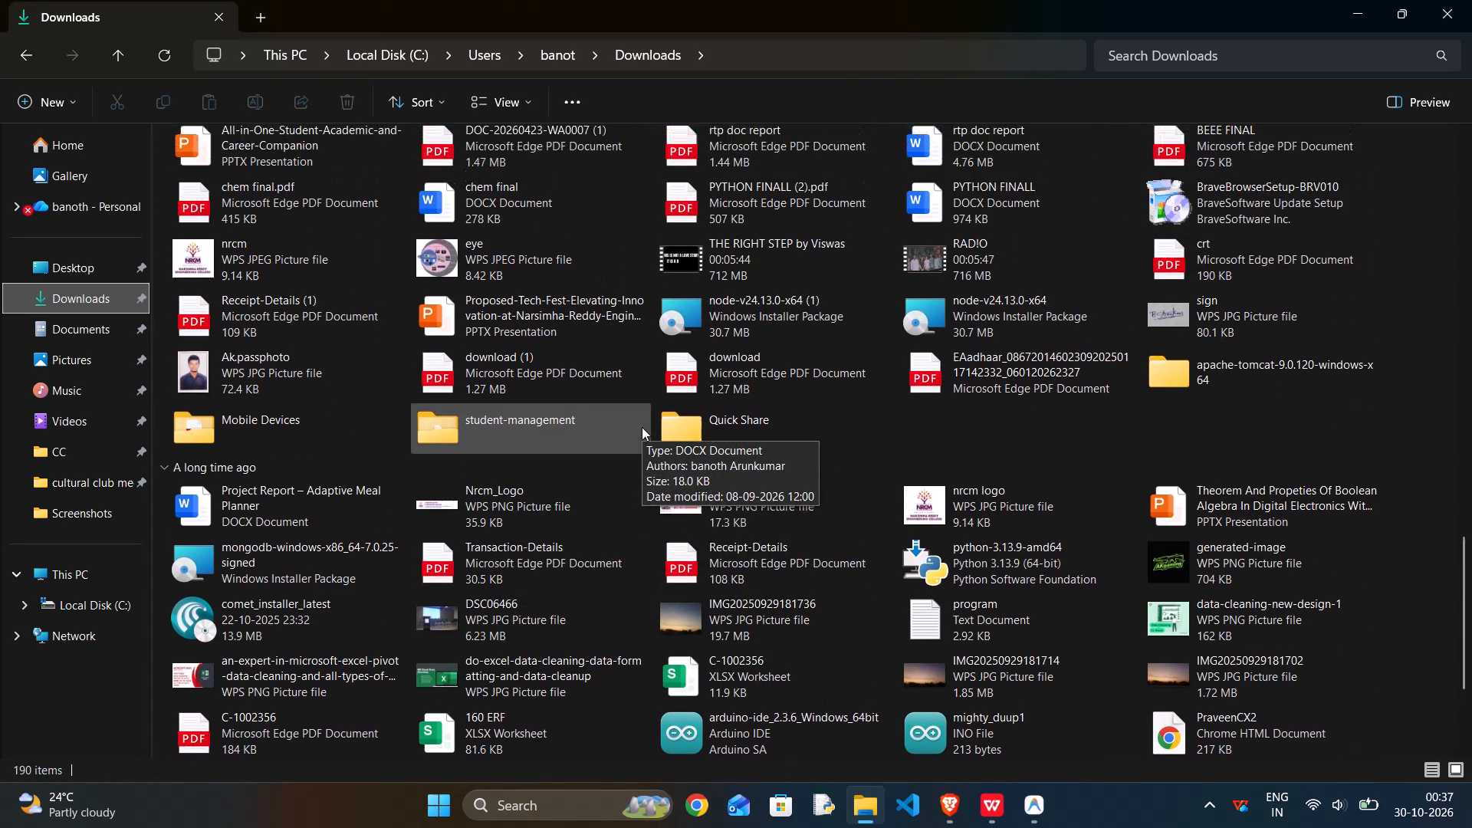
scroll(642, 427, "up", 3)
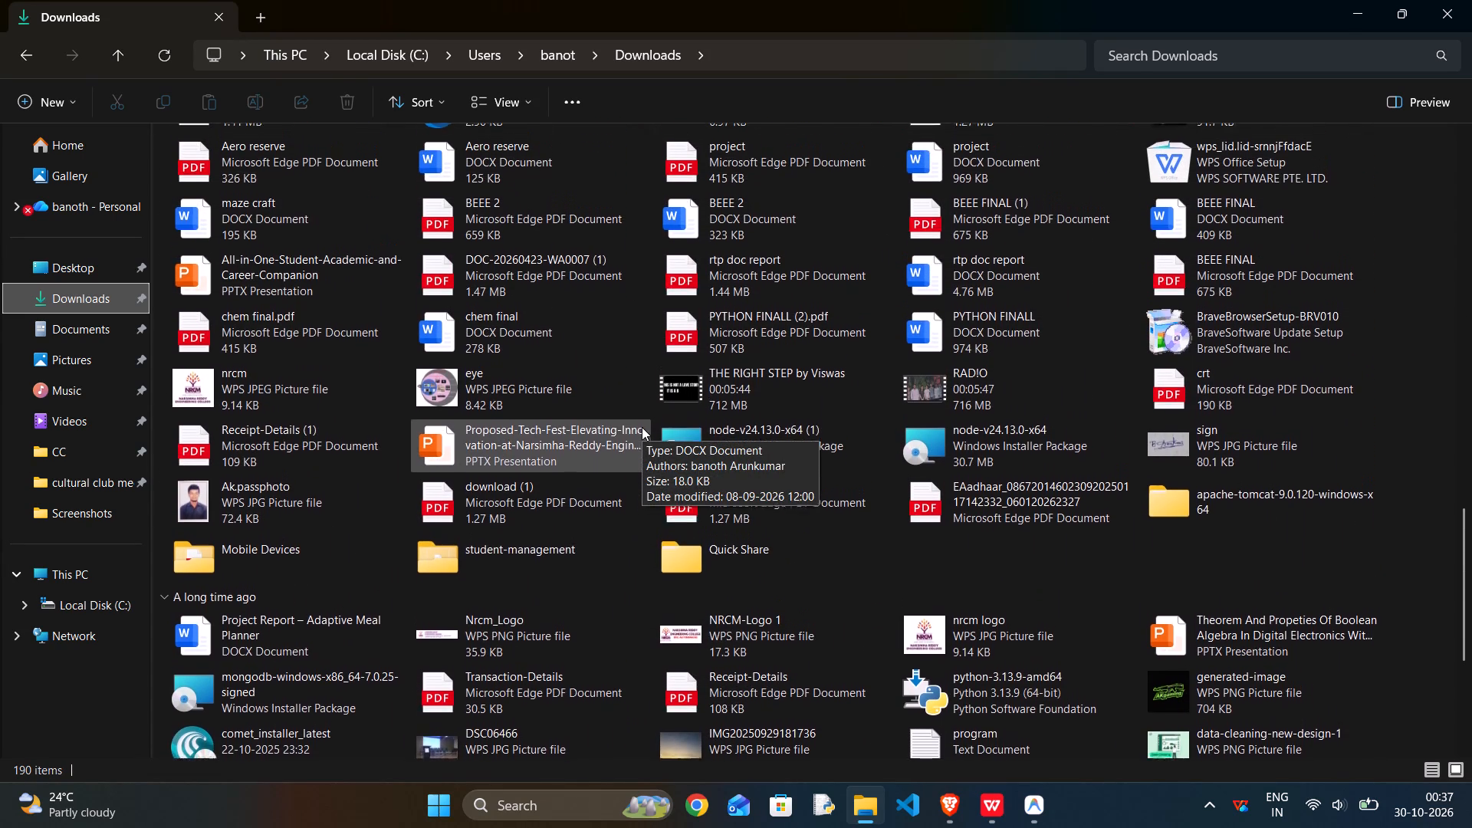
scroll(642, 427, "up", 1)
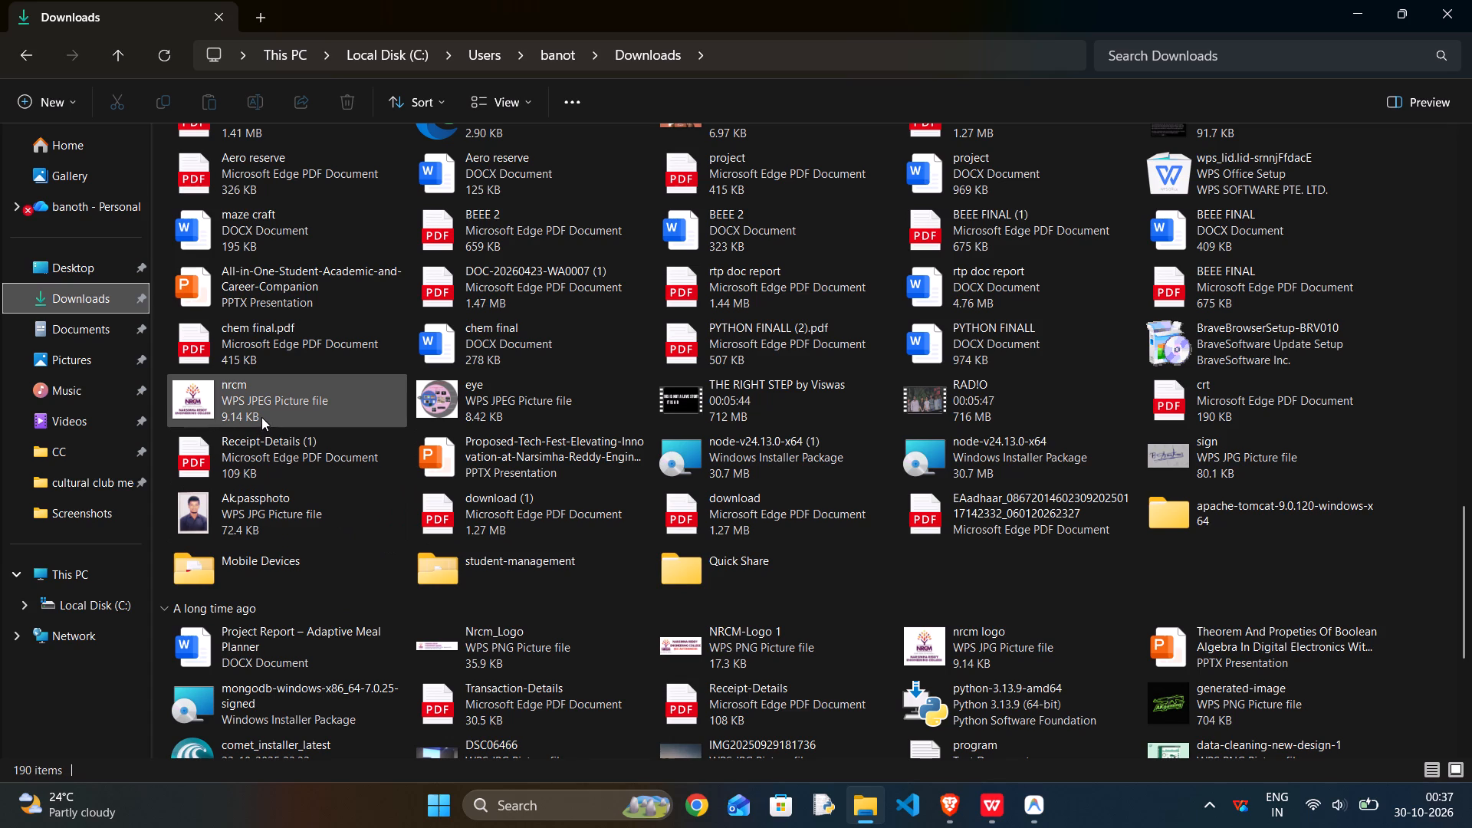
scroll(429, 324, "up", 1)
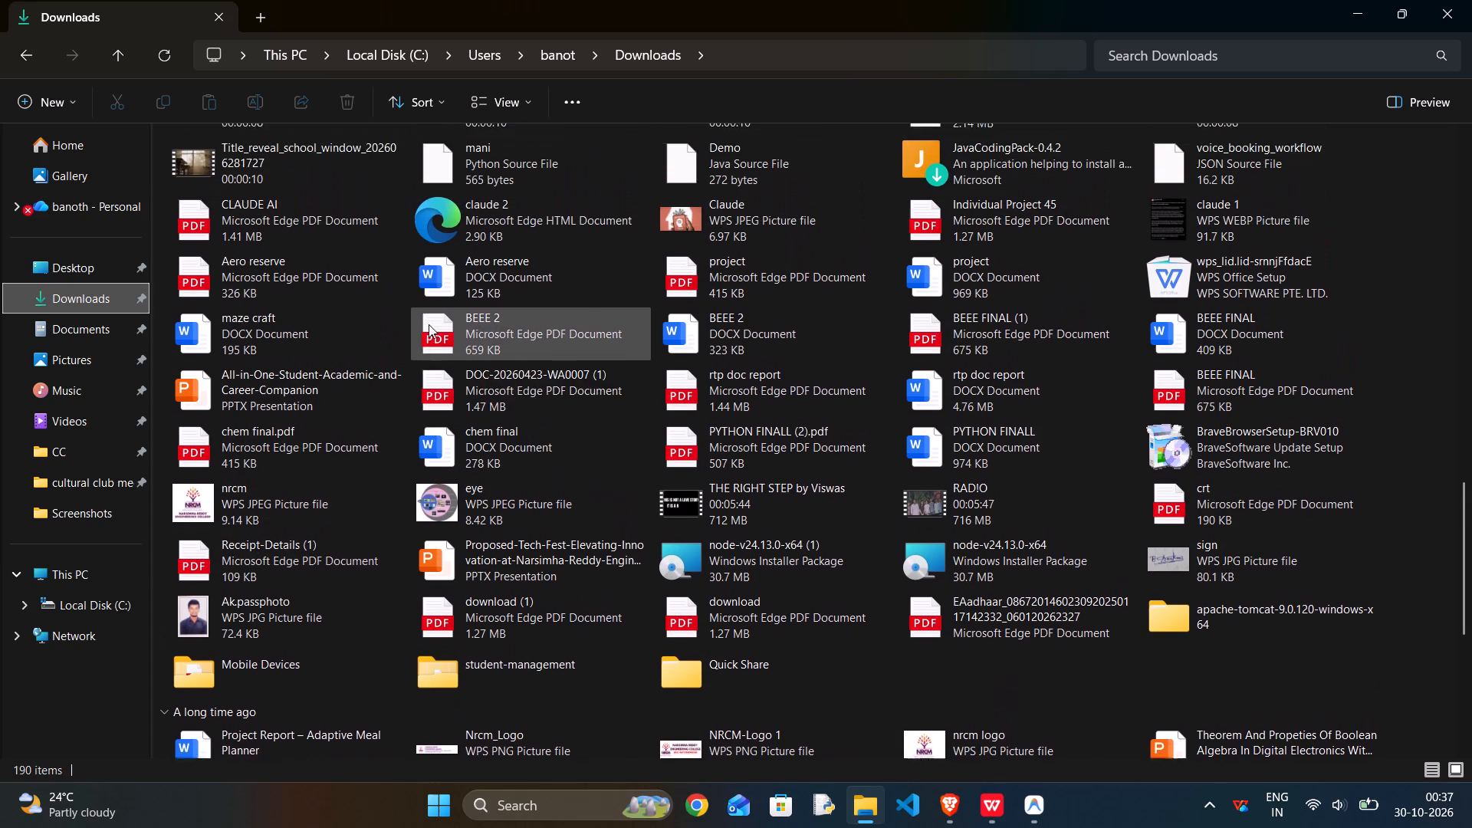
scroll(429, 324, "up", 2)
scroll(429, 324, "right", 1)
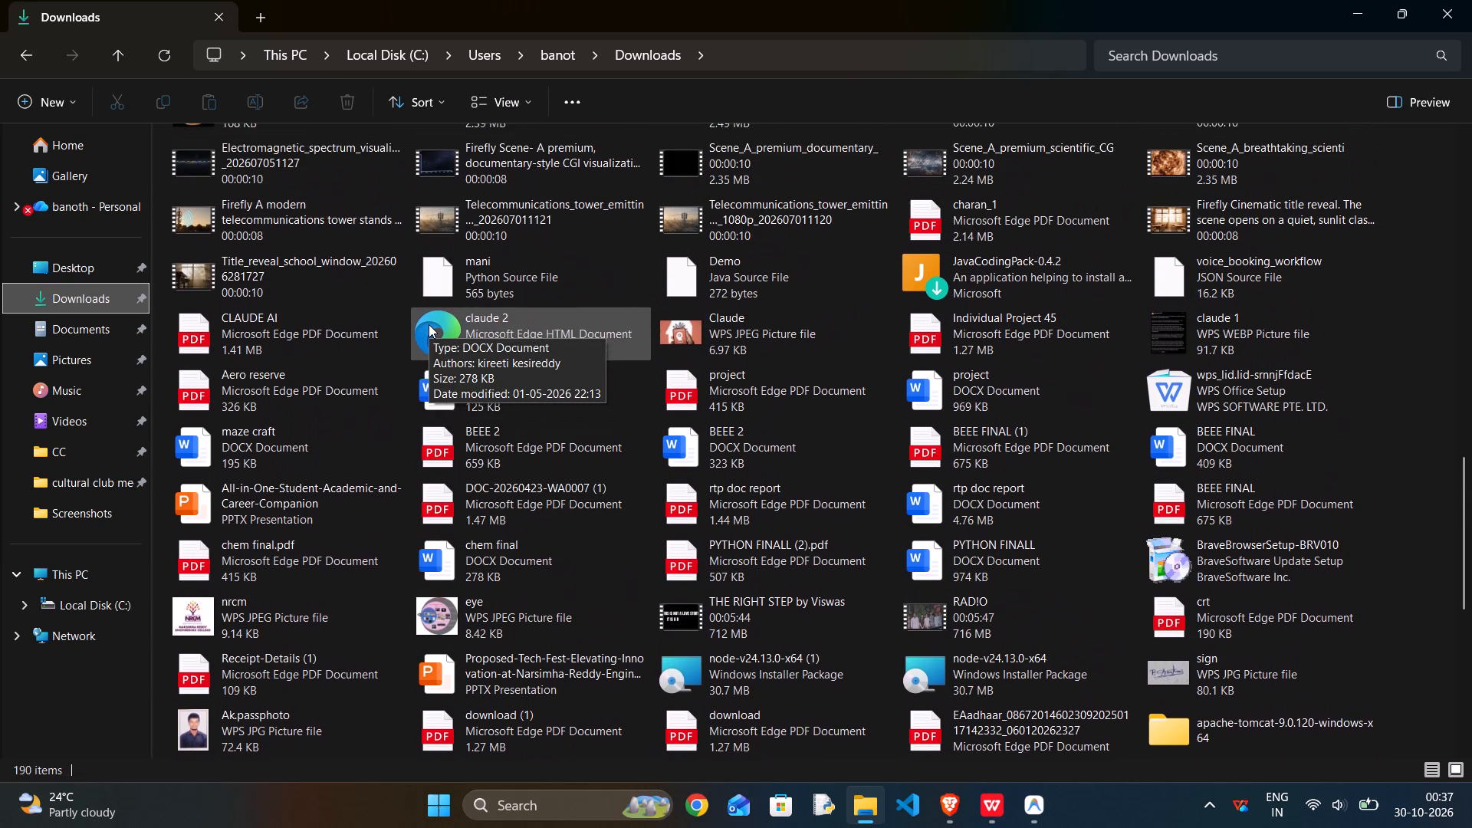
scroll(429, 324, "right", 1)
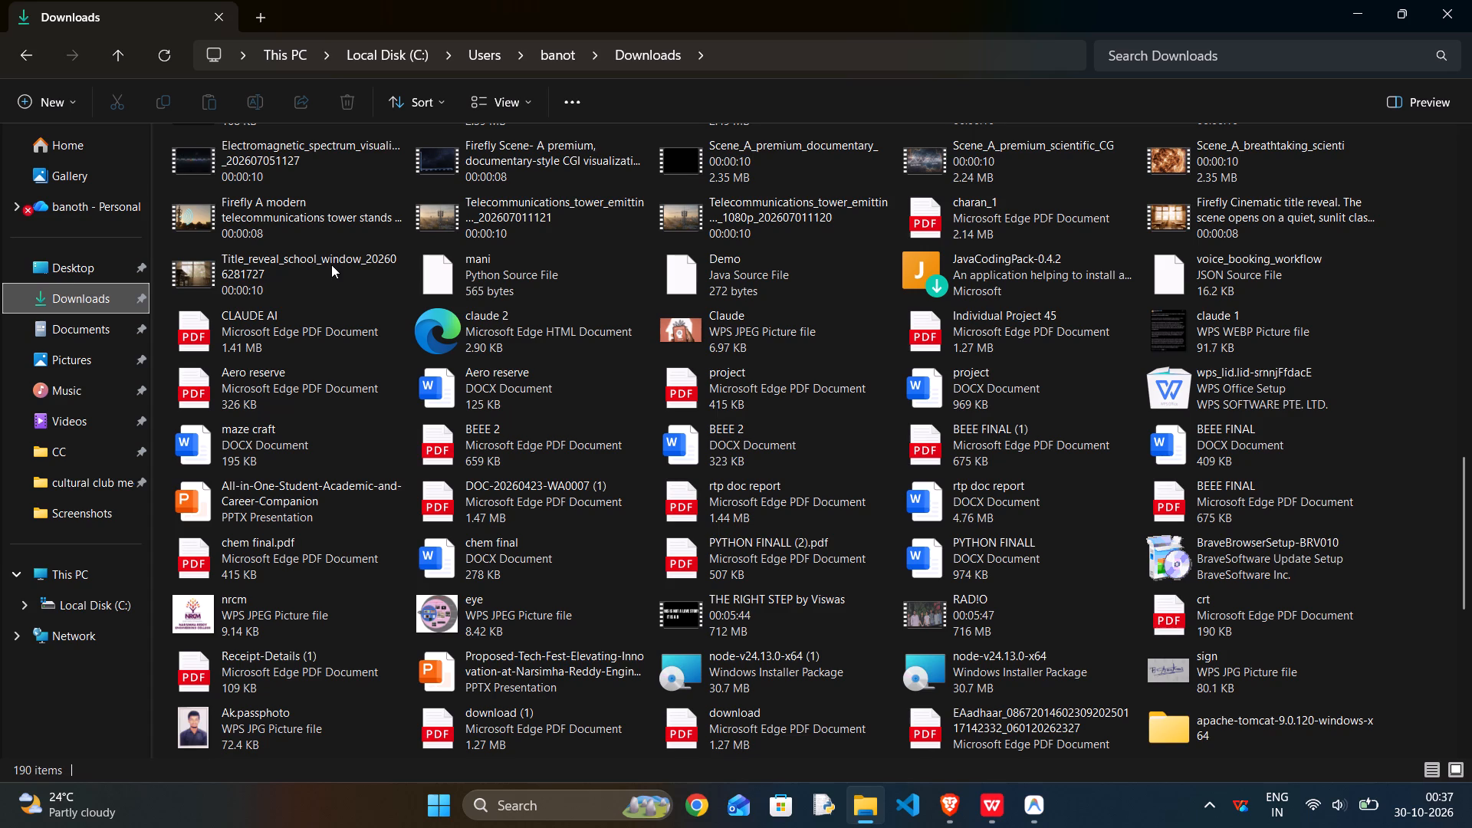
scroll(953, 510, "down", 2)
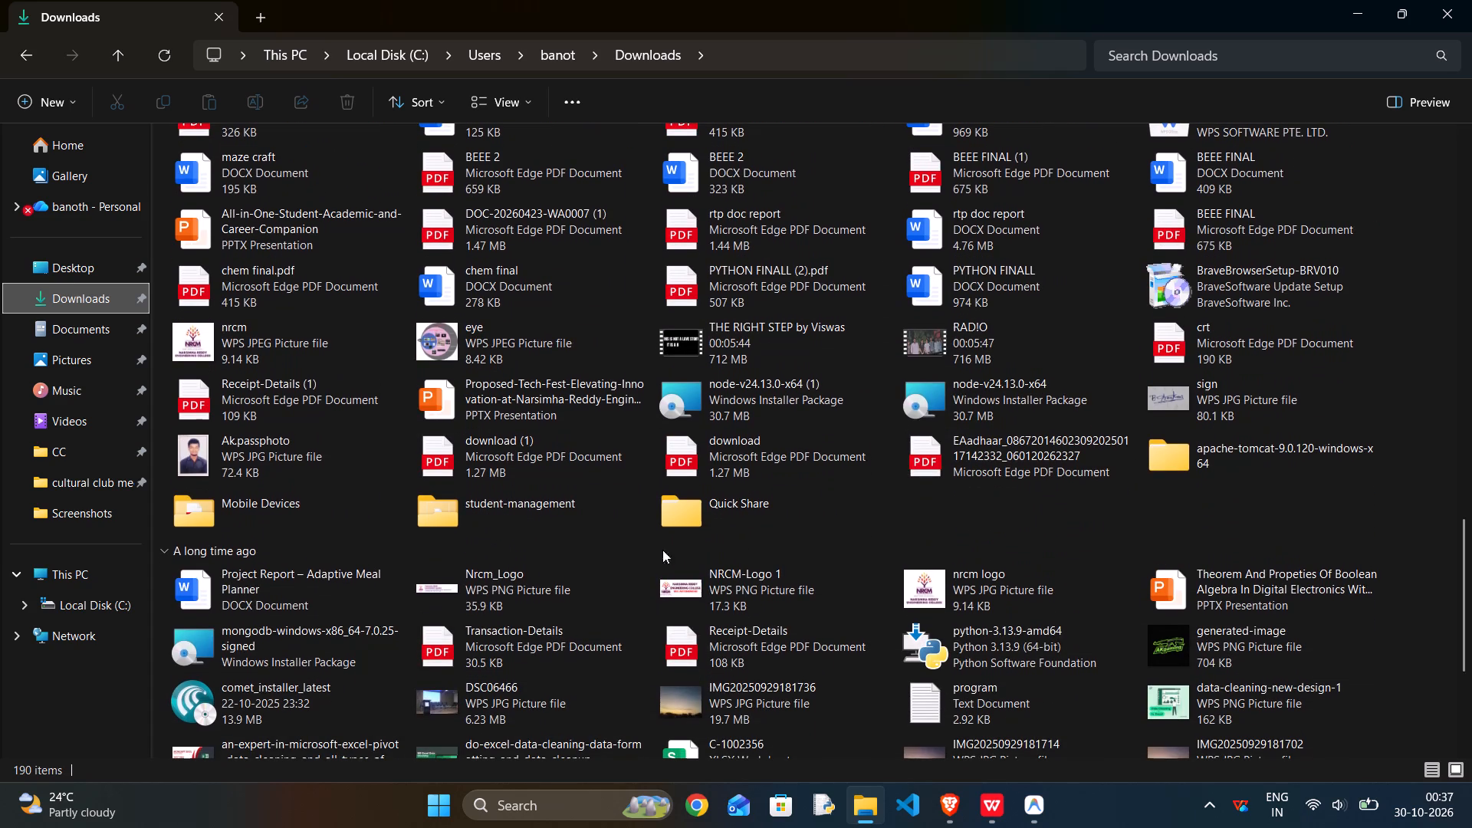
scroll(651, 582, "down", 2)
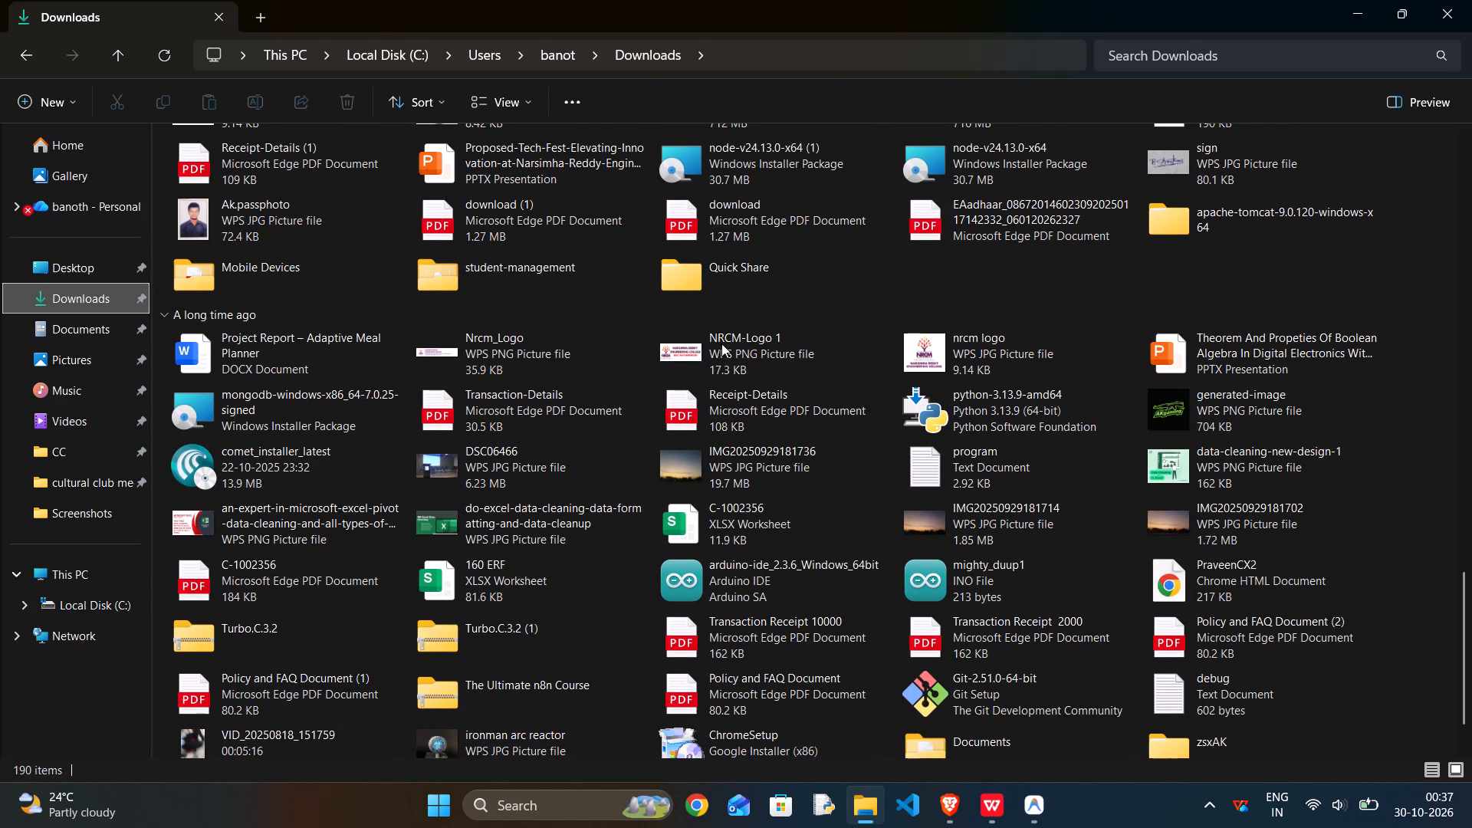
View the NRCM-Logo 1 and Nrcm_Logo images one after the other, closing each preview.
double_click(698, 337)
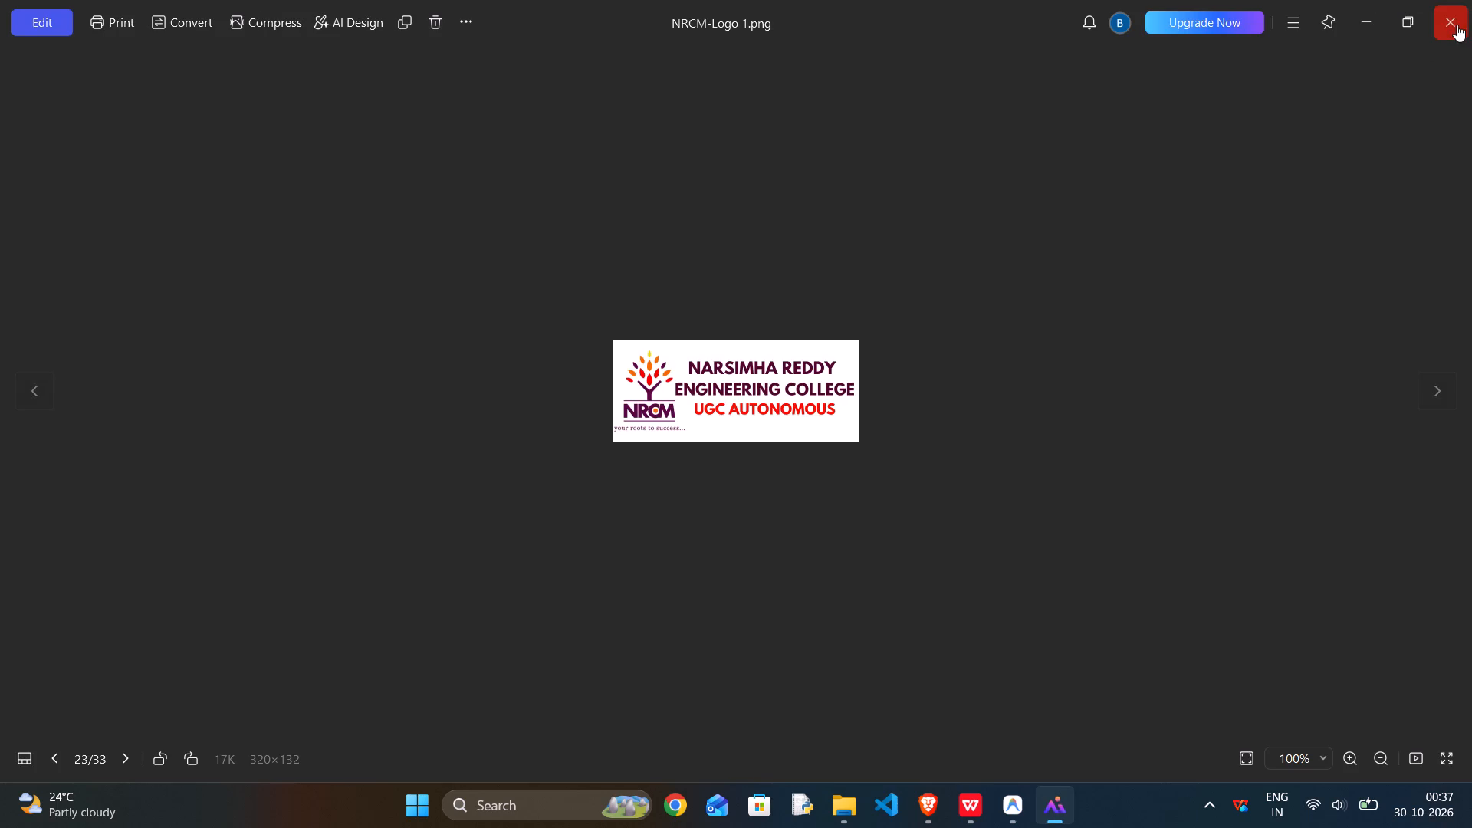
left_click(1457, 25)
double_click(448, 358)
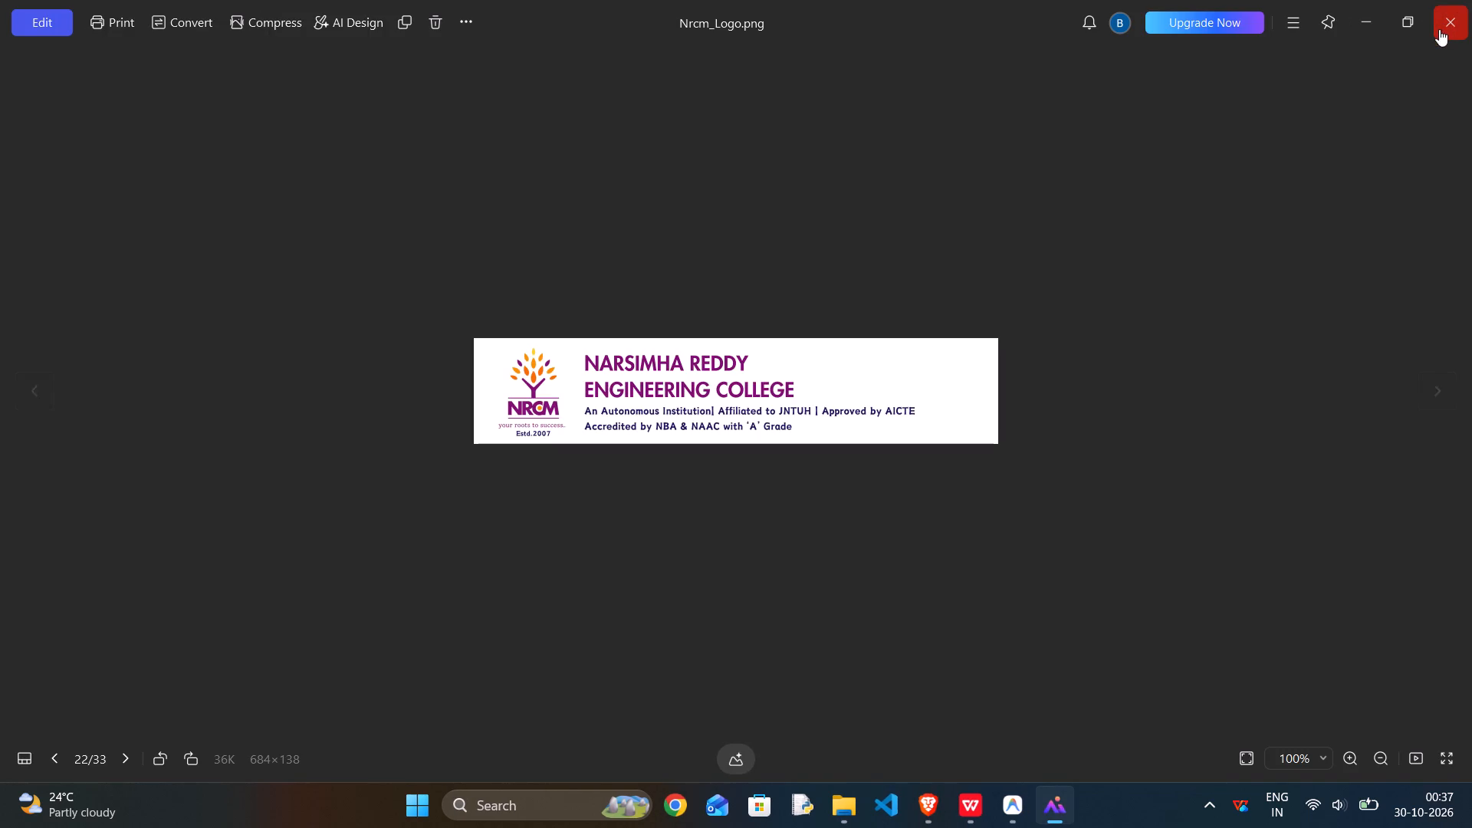
left_click(1444, 35)
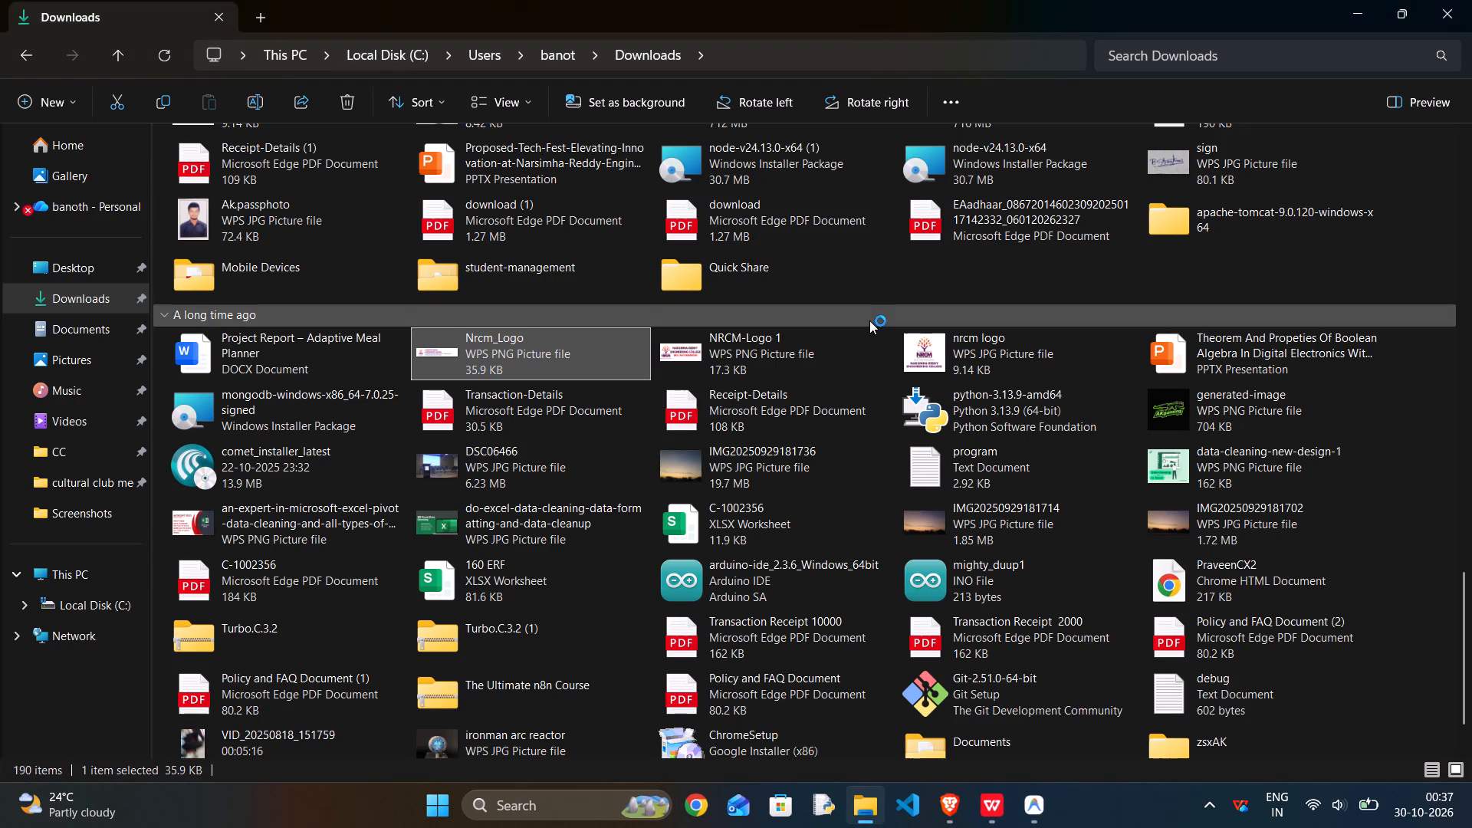
Switch back to the Campus Placement Prediction System presentation in WPS Office.
left_click(488, 442)
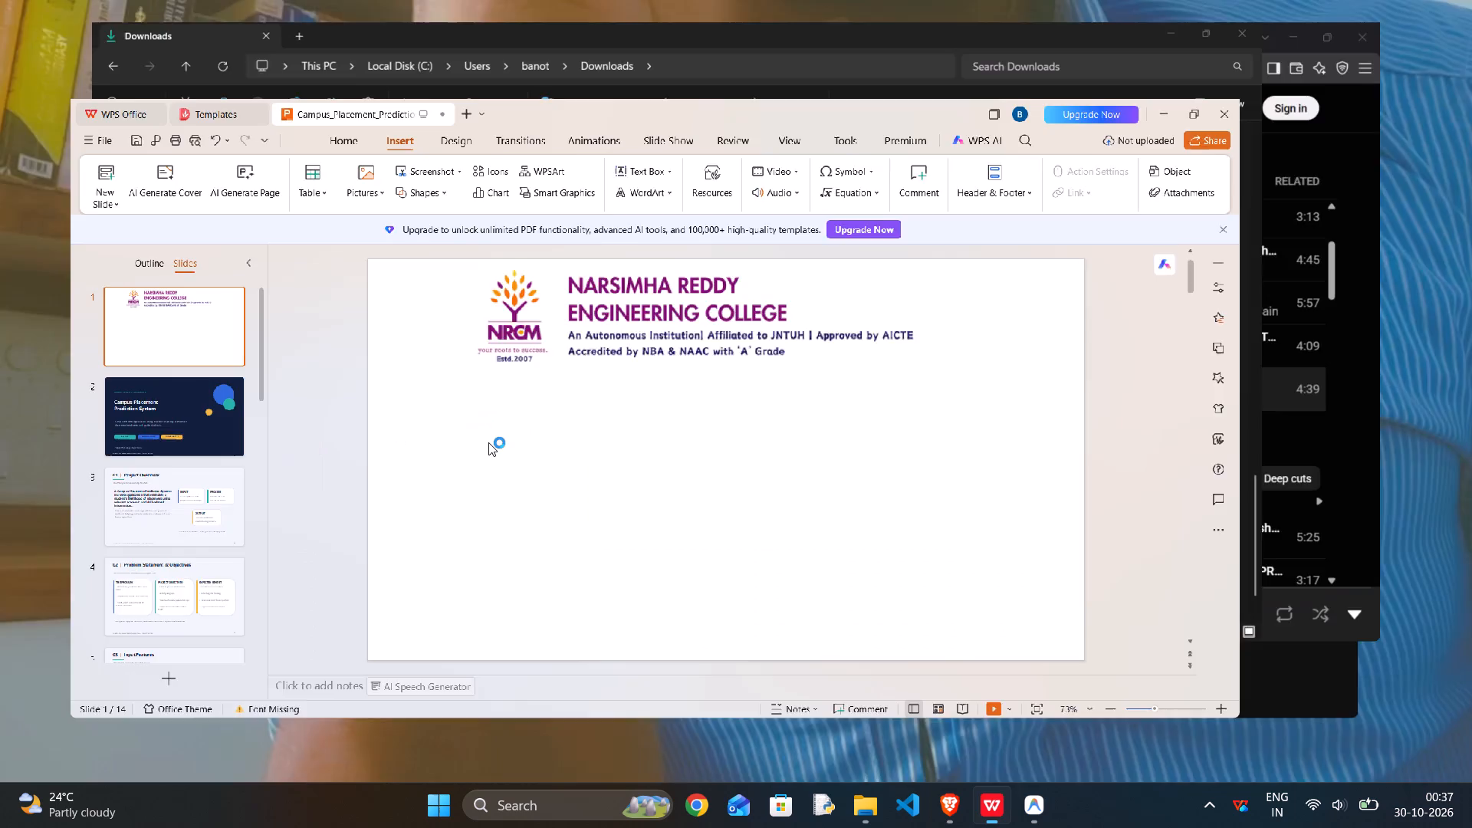
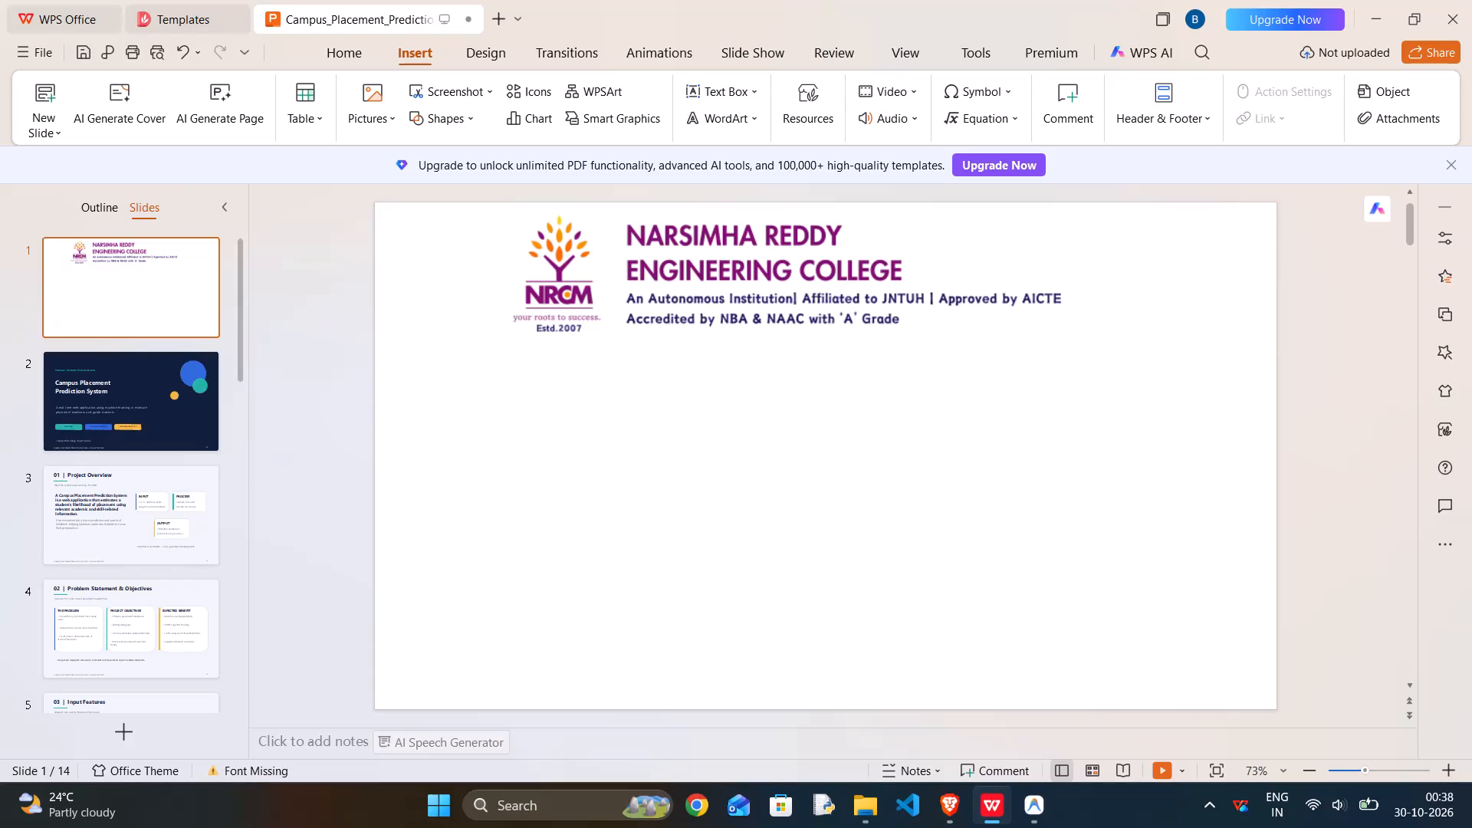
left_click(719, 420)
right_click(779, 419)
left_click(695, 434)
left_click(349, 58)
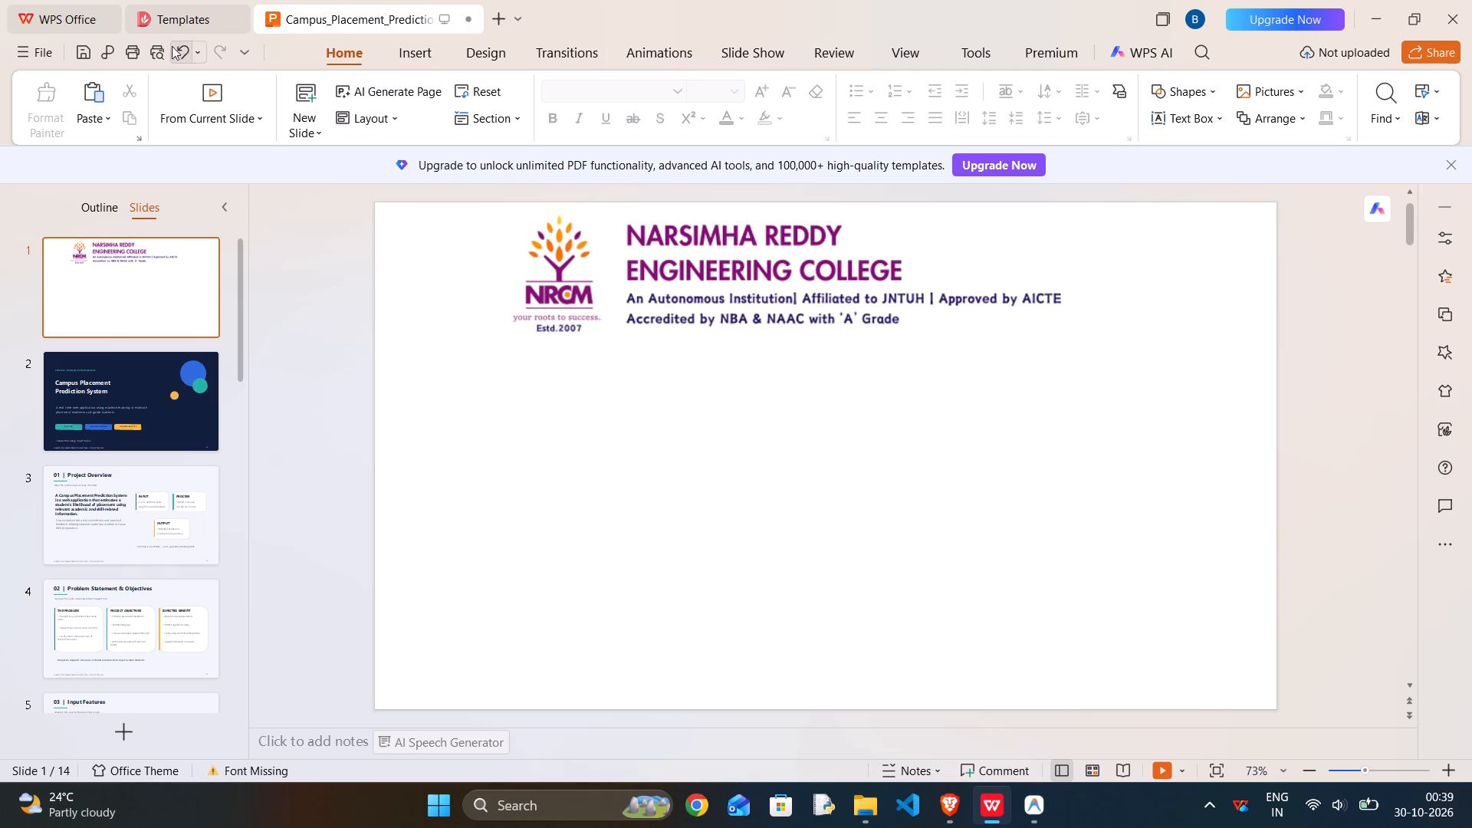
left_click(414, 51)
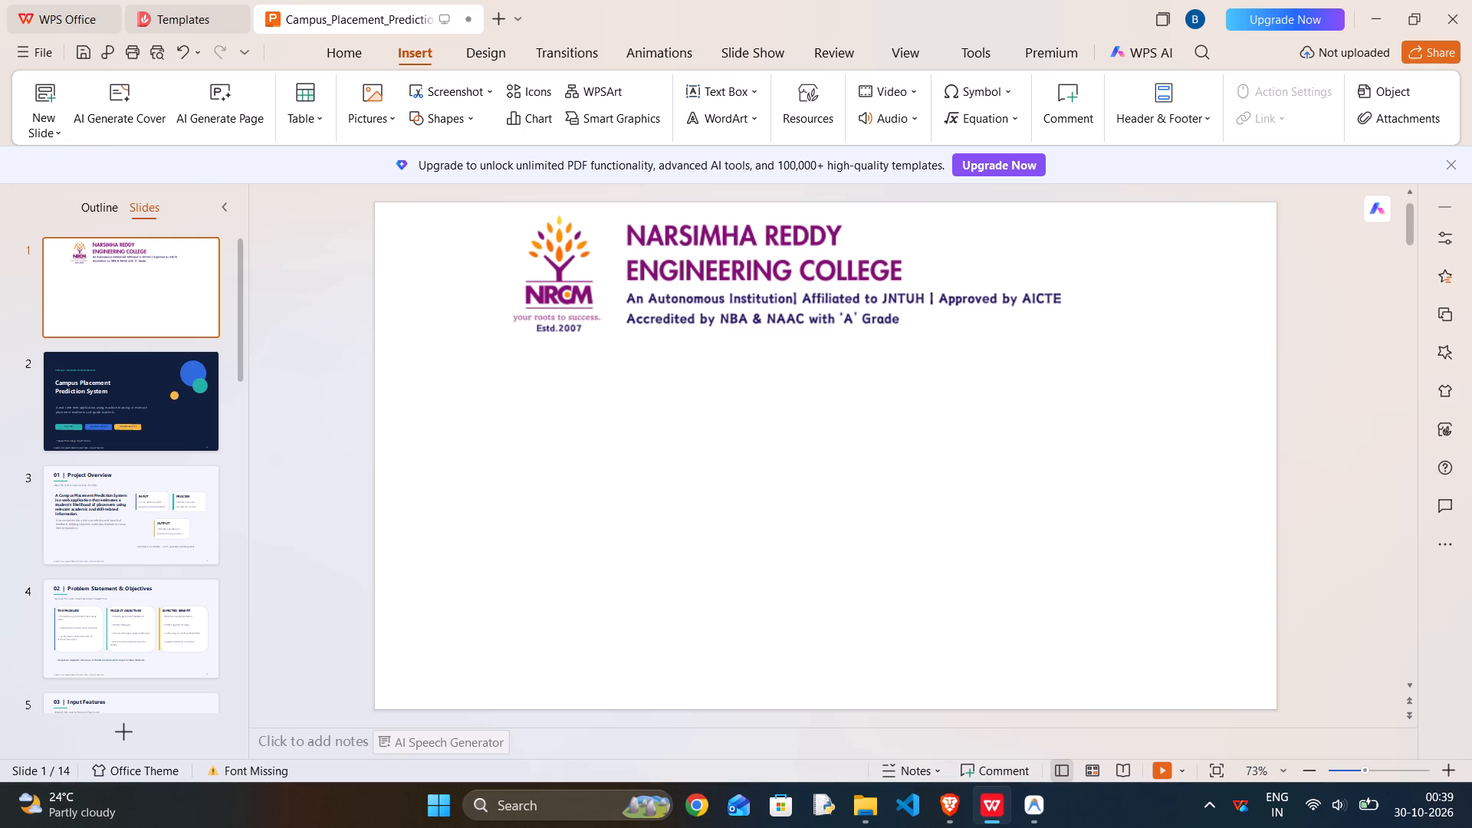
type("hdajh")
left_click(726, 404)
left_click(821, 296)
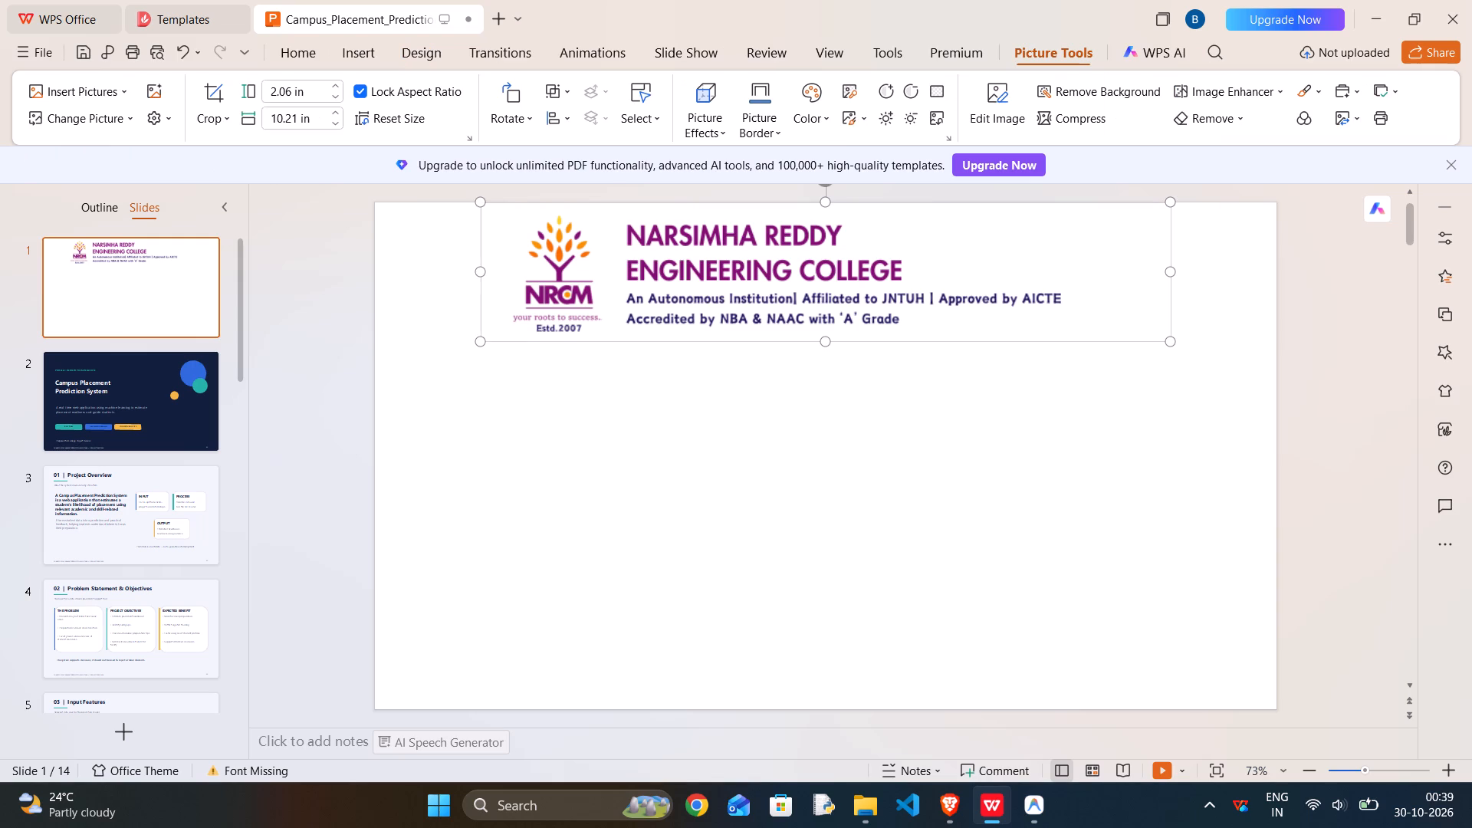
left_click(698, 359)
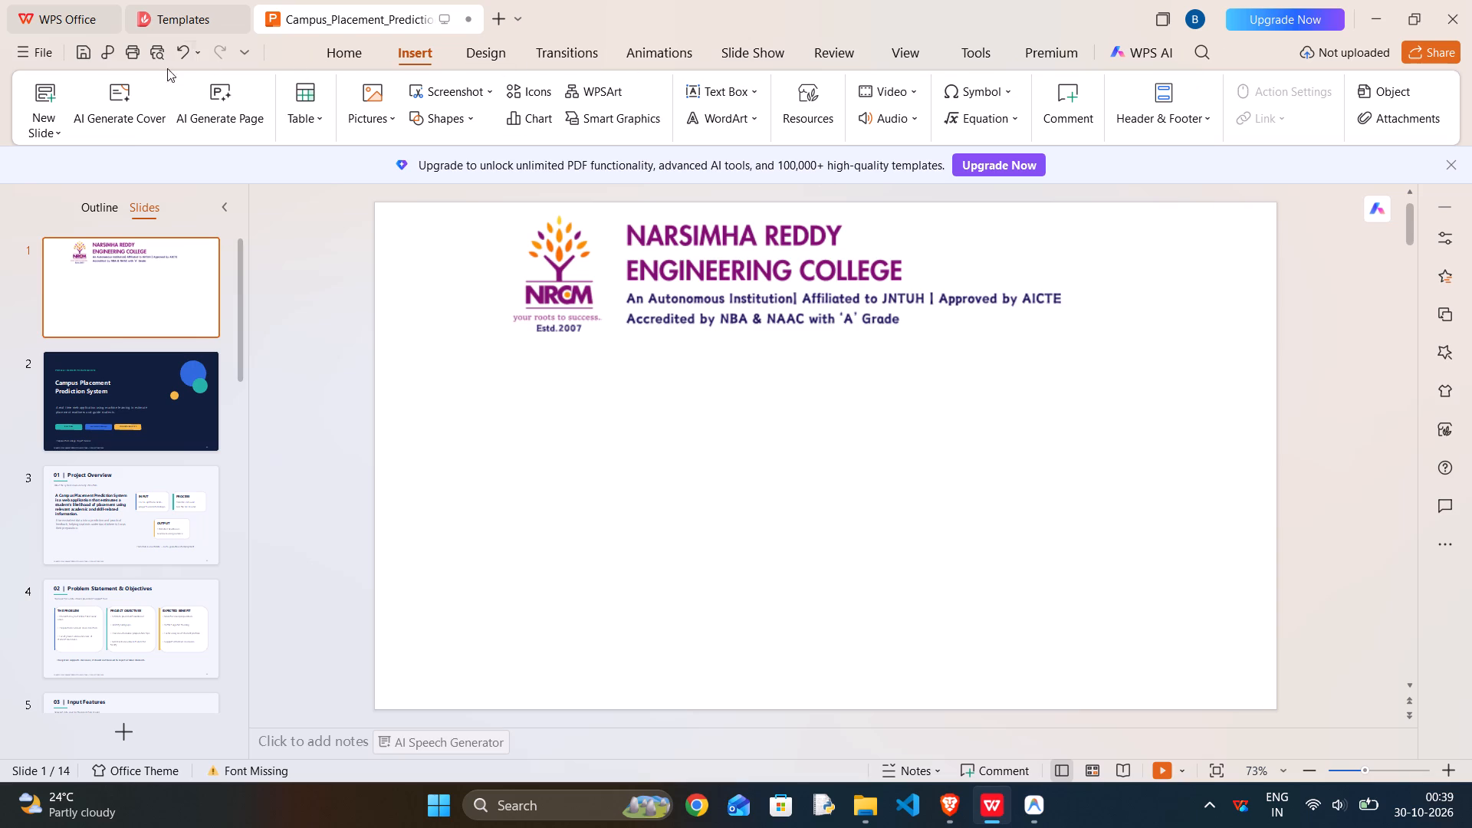
Insert a text box in the blank area of the first slide below the college logo.
left_click(725, 97)
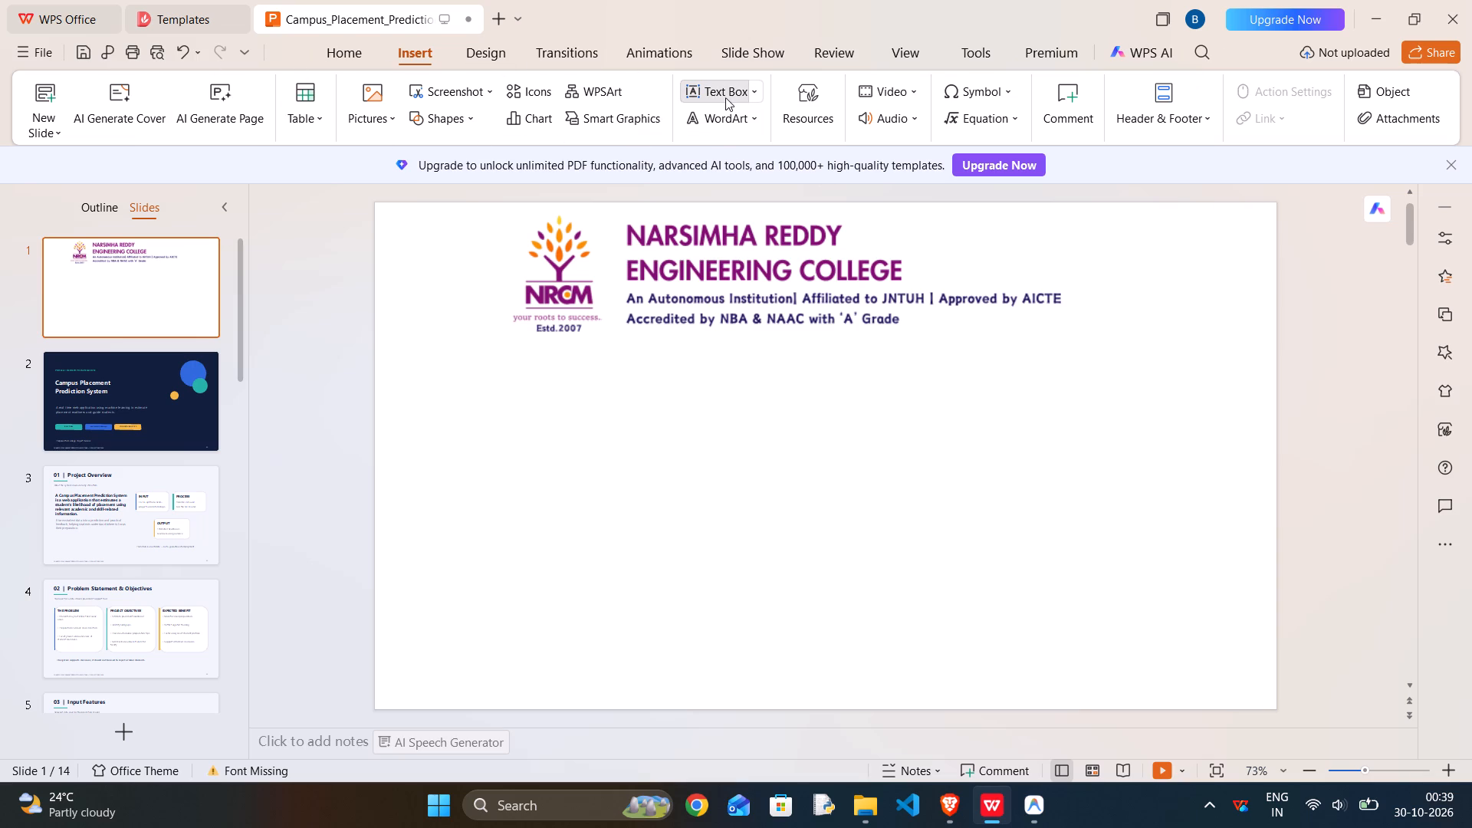
left_click(698, 441)
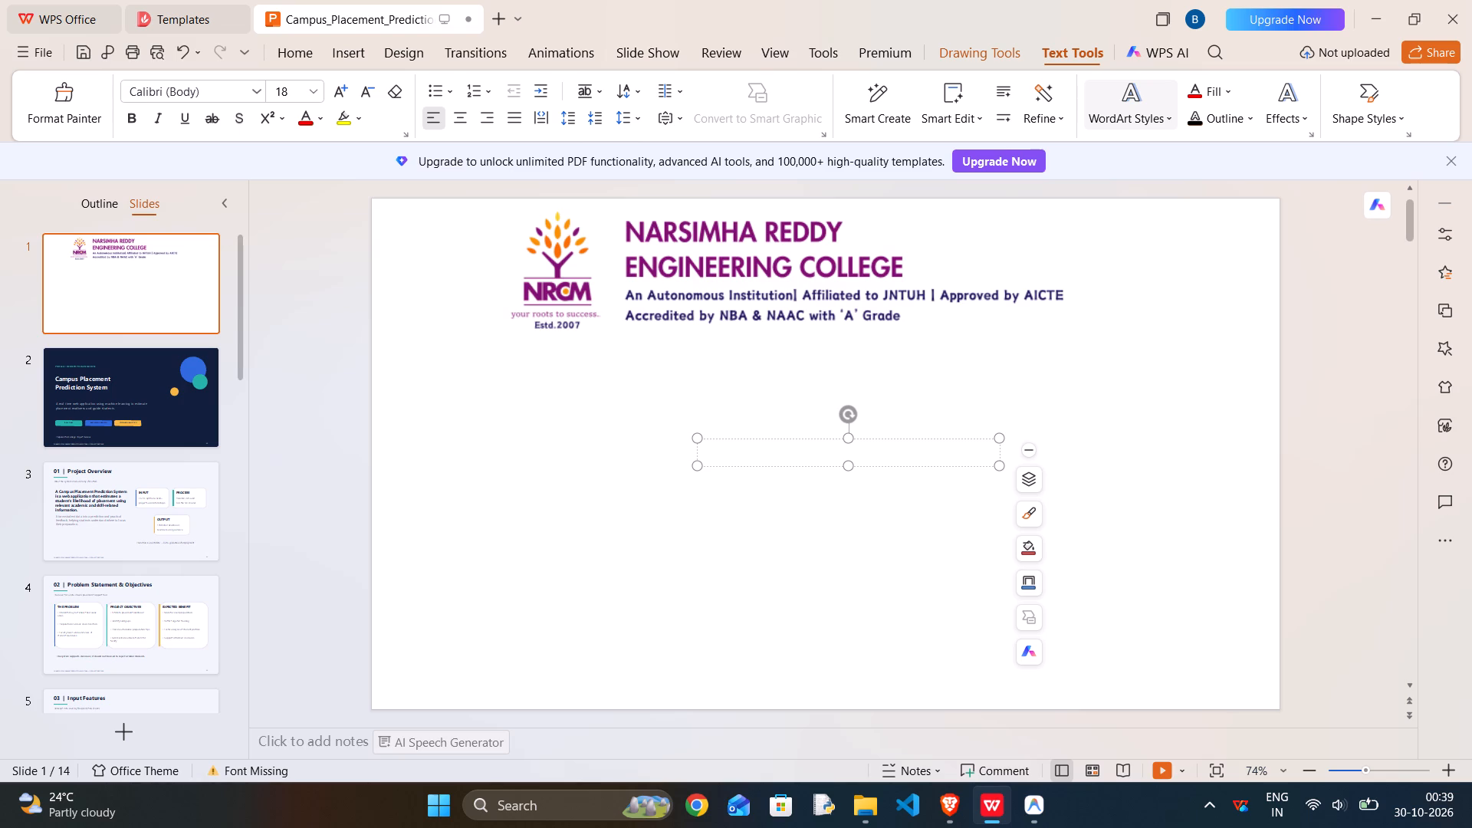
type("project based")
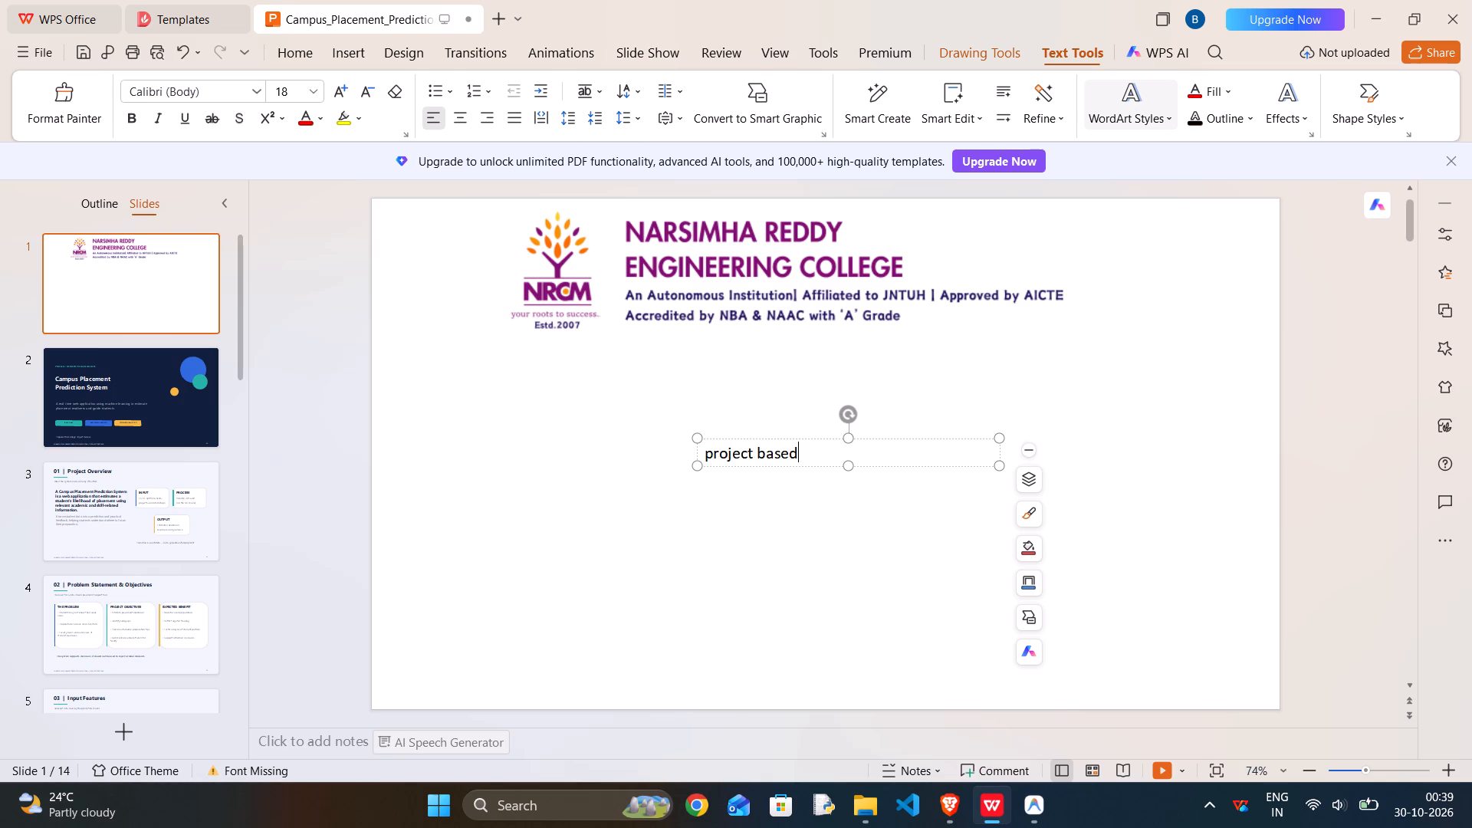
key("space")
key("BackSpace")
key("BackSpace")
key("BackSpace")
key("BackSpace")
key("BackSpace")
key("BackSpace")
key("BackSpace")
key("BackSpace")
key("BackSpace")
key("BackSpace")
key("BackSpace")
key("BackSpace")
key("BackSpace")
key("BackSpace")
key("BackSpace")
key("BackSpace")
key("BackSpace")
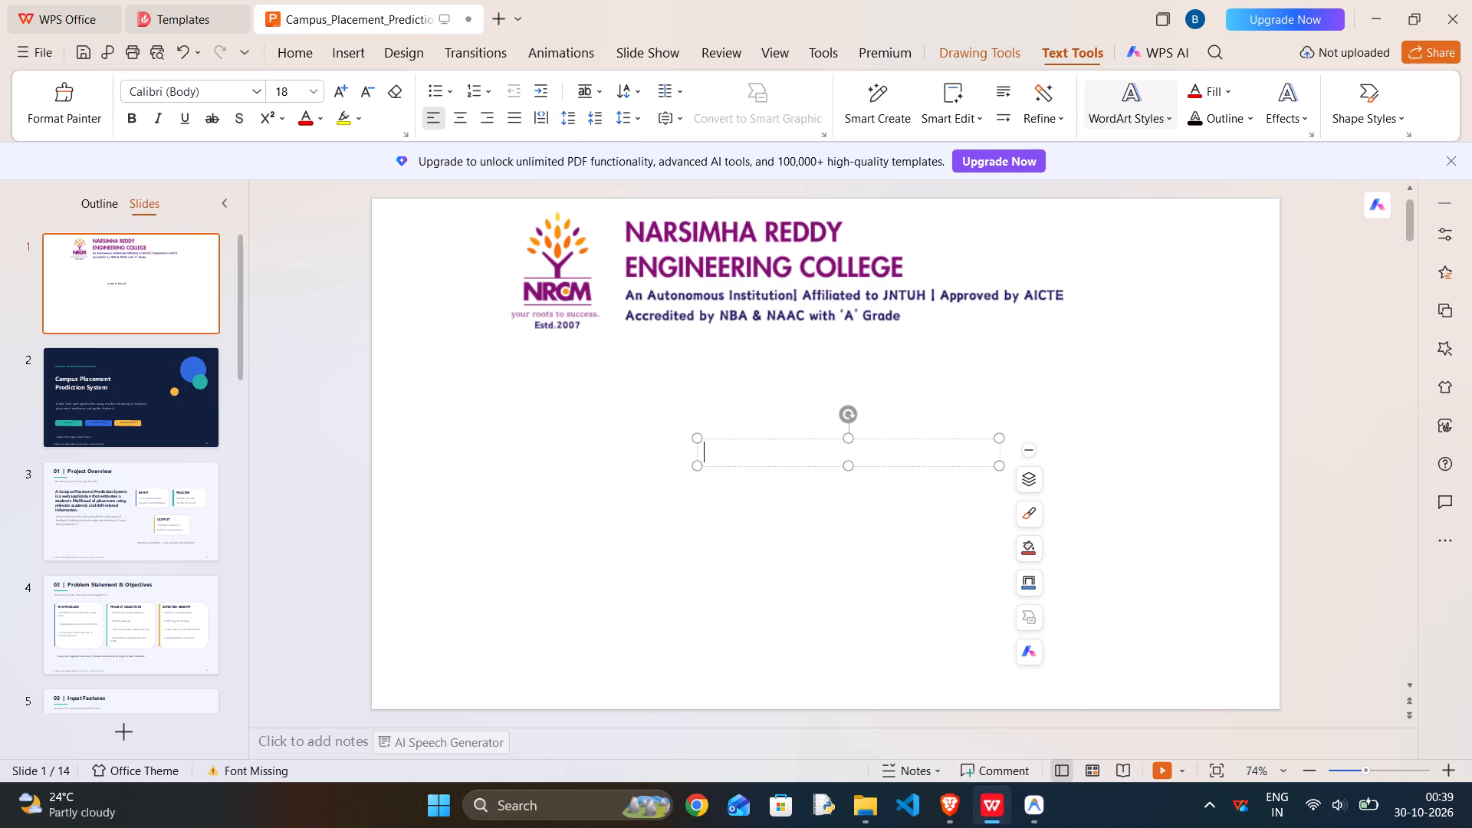
Enter "Project Based Learning" in the text box below the logo.
type("Project Based")
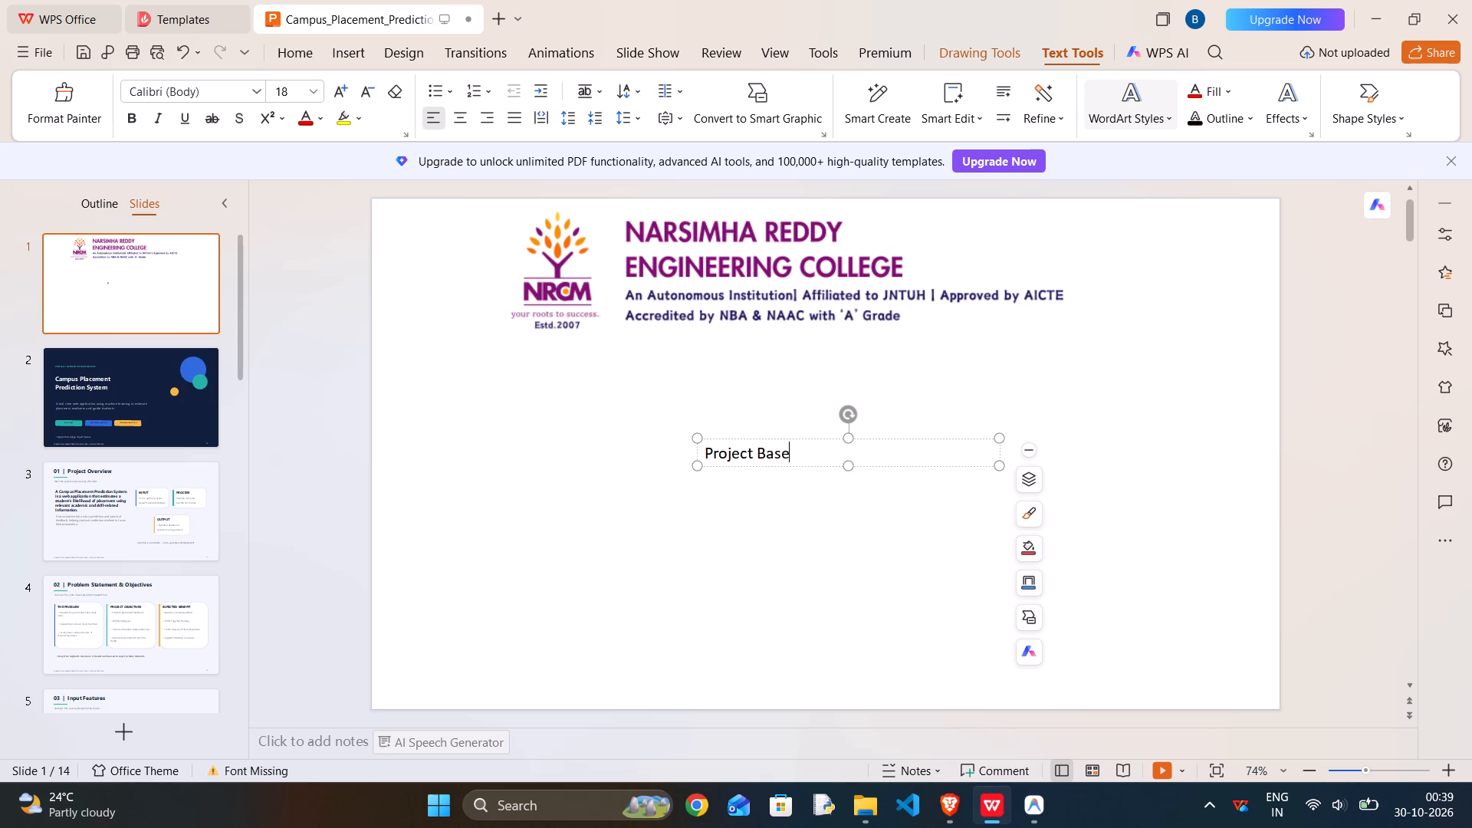
key("space")
key("BackSpace")
key("space")
type("Learnign")
key("BackSpace")
key("BackSpace")
key("BackSpace")
type("ing")
key("space")
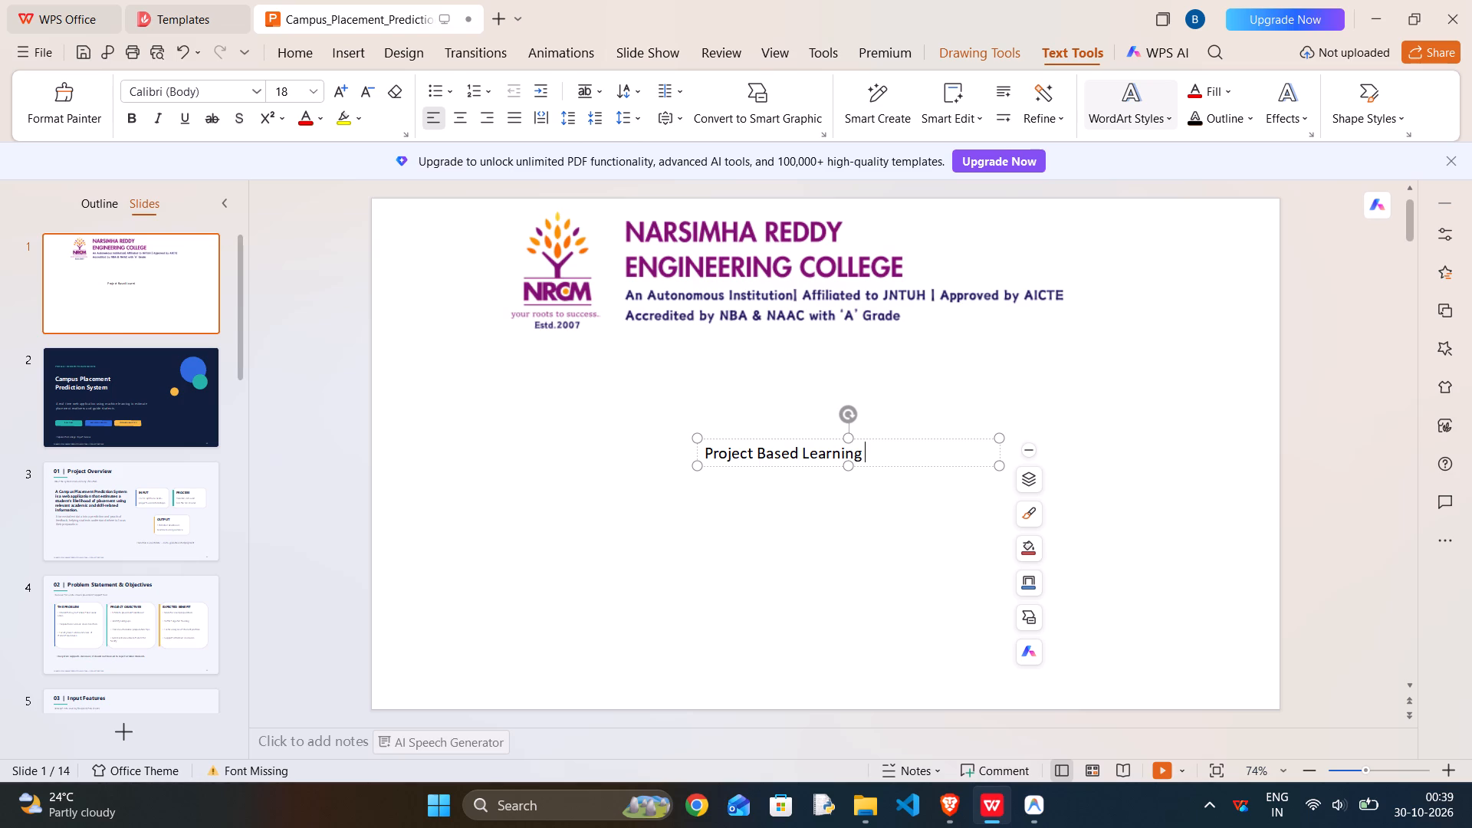
Make the whole "Project Based Learning" text bold.
key("ctrl+b")
key("ctrl+b")
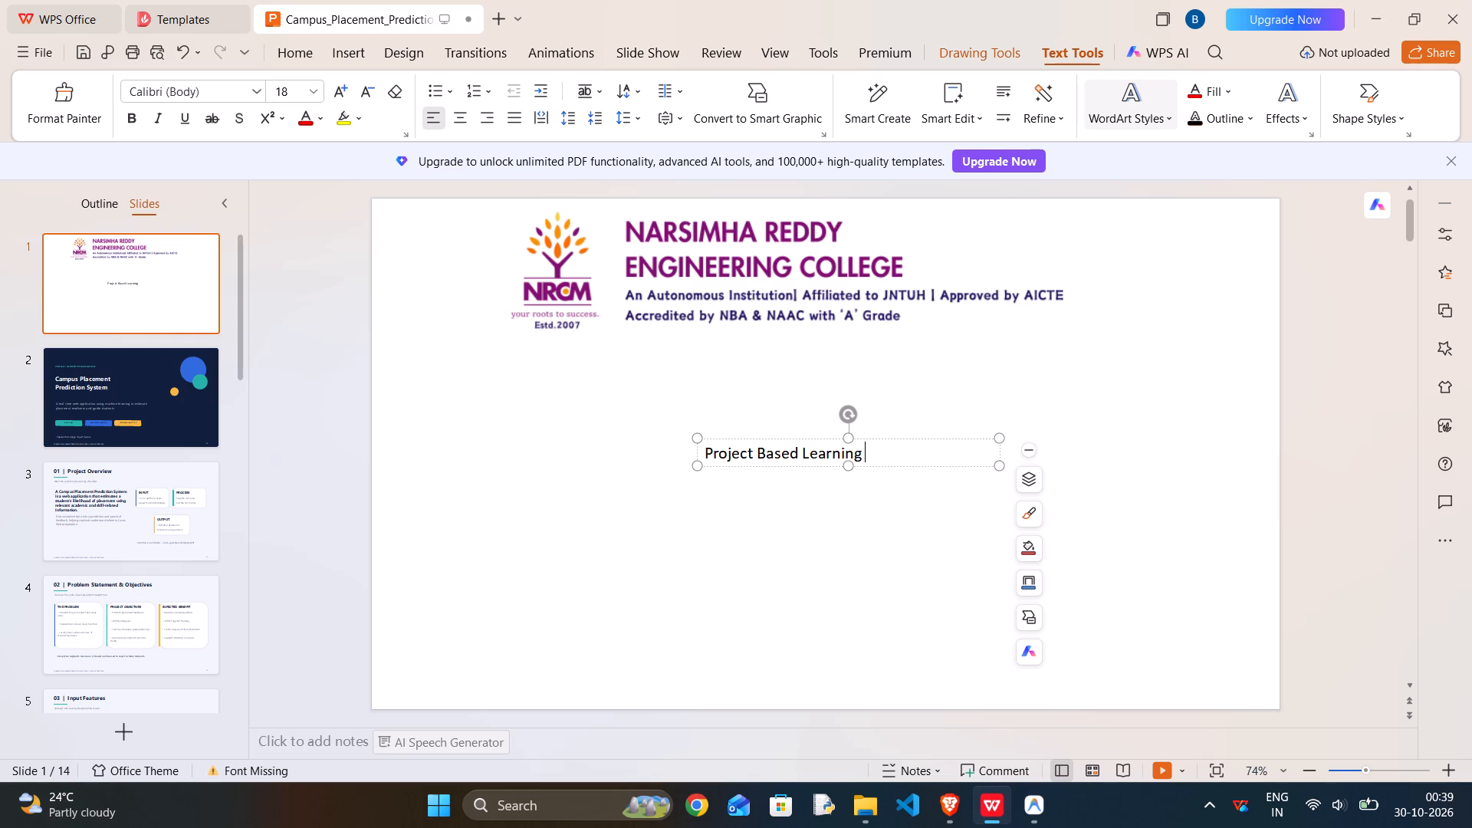
left_click_drag(866, 460, 705, 457)
key("ctrl+b")
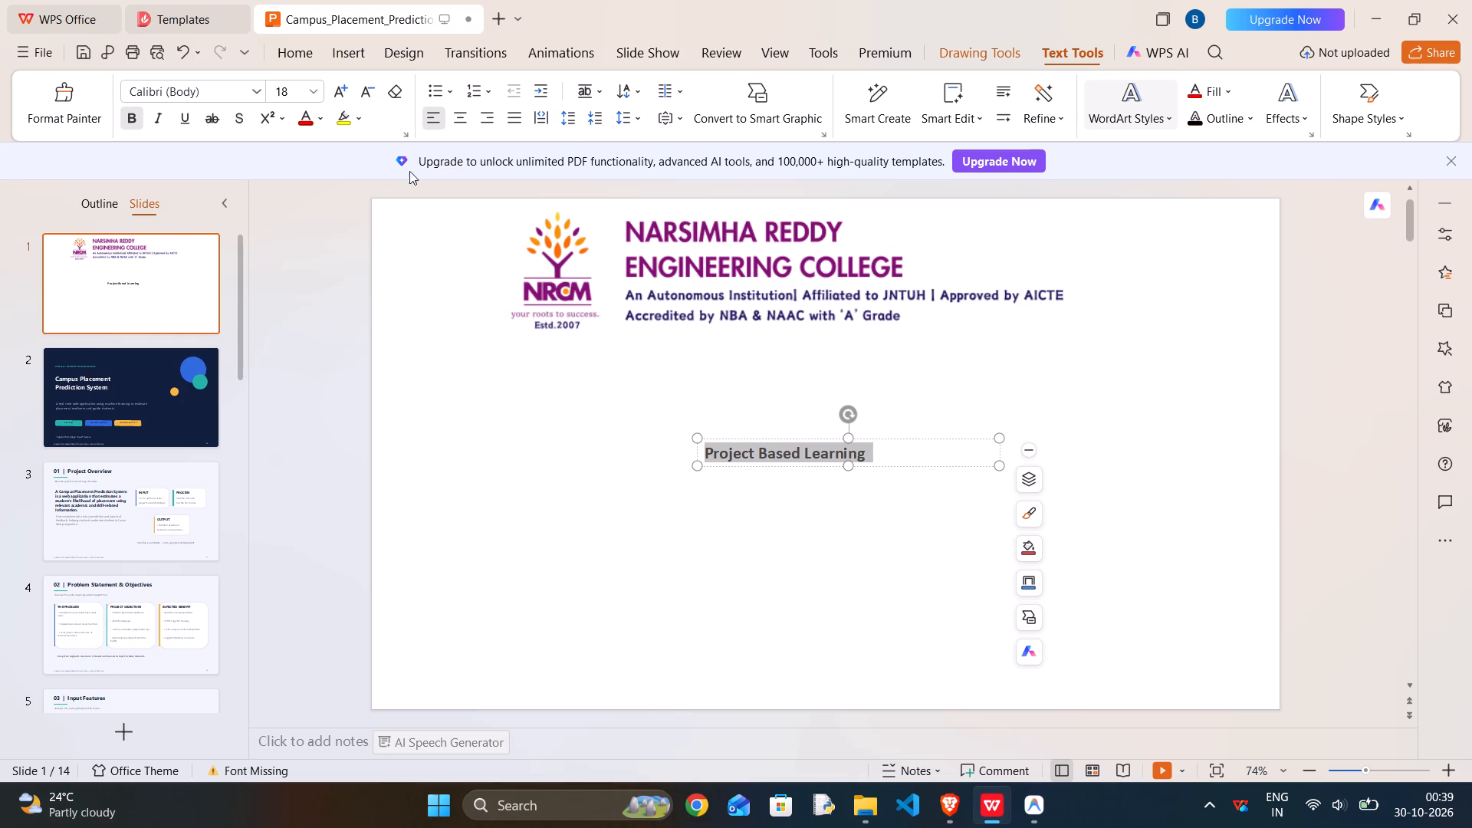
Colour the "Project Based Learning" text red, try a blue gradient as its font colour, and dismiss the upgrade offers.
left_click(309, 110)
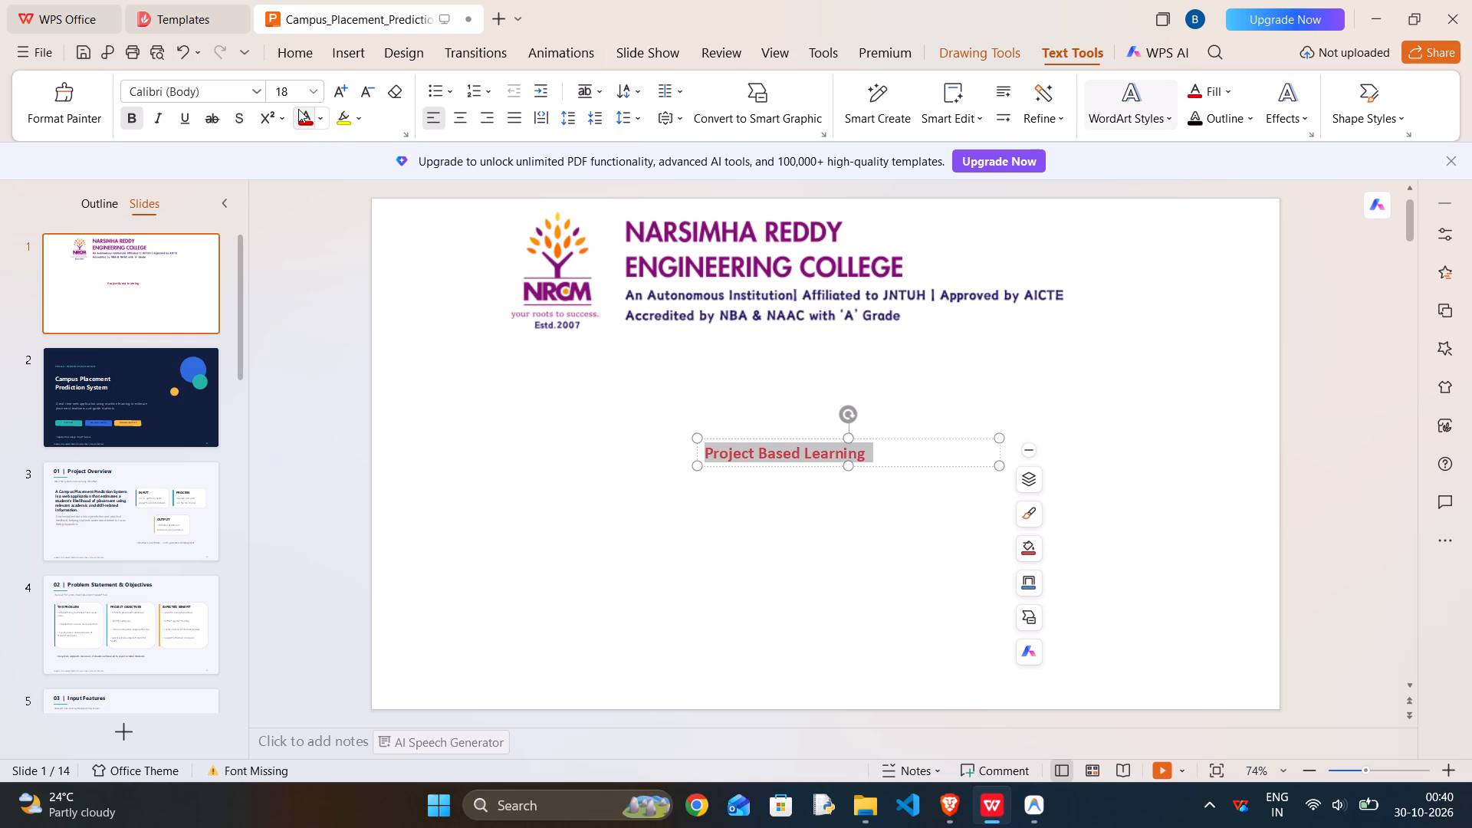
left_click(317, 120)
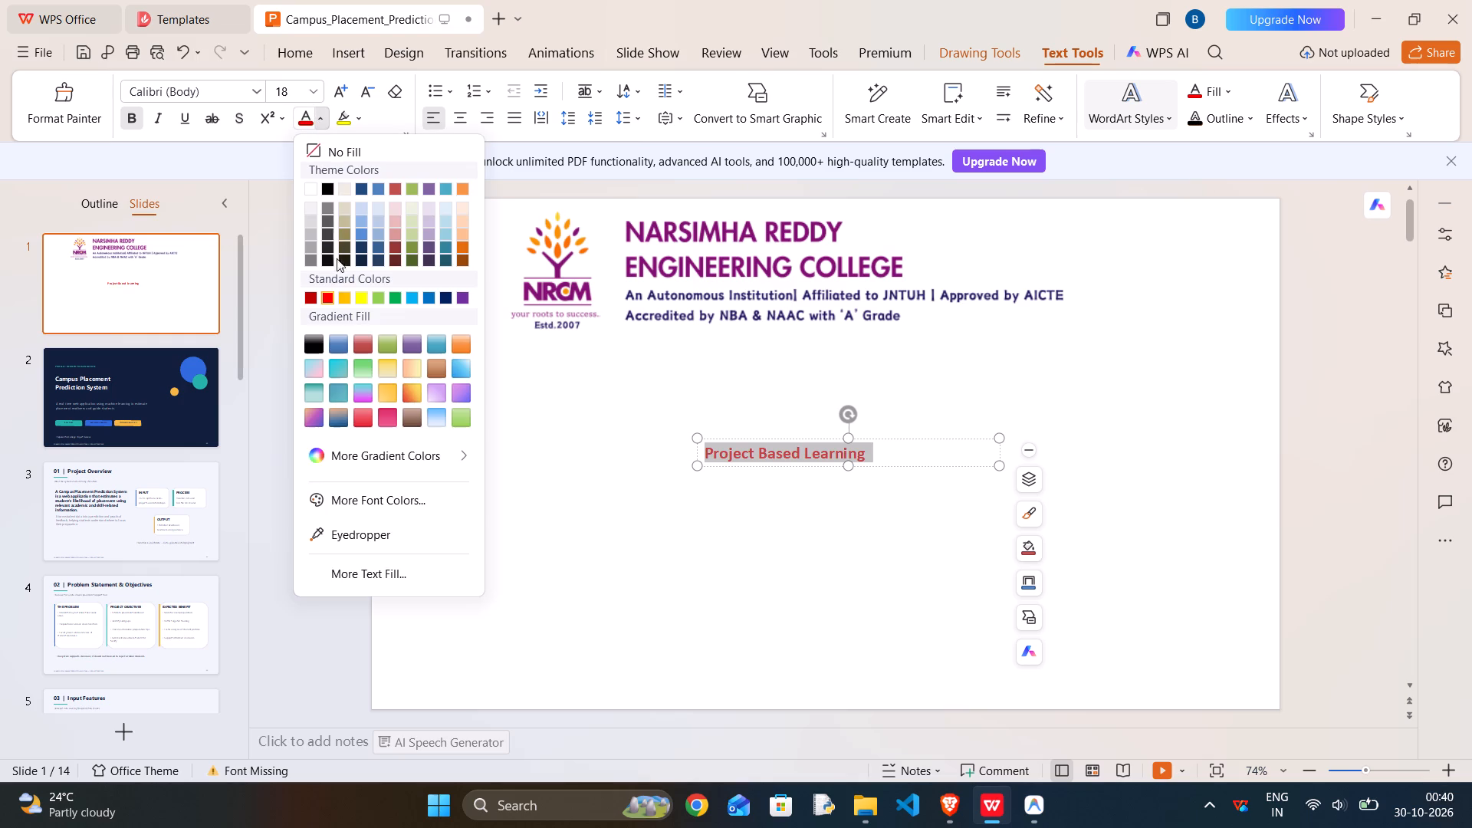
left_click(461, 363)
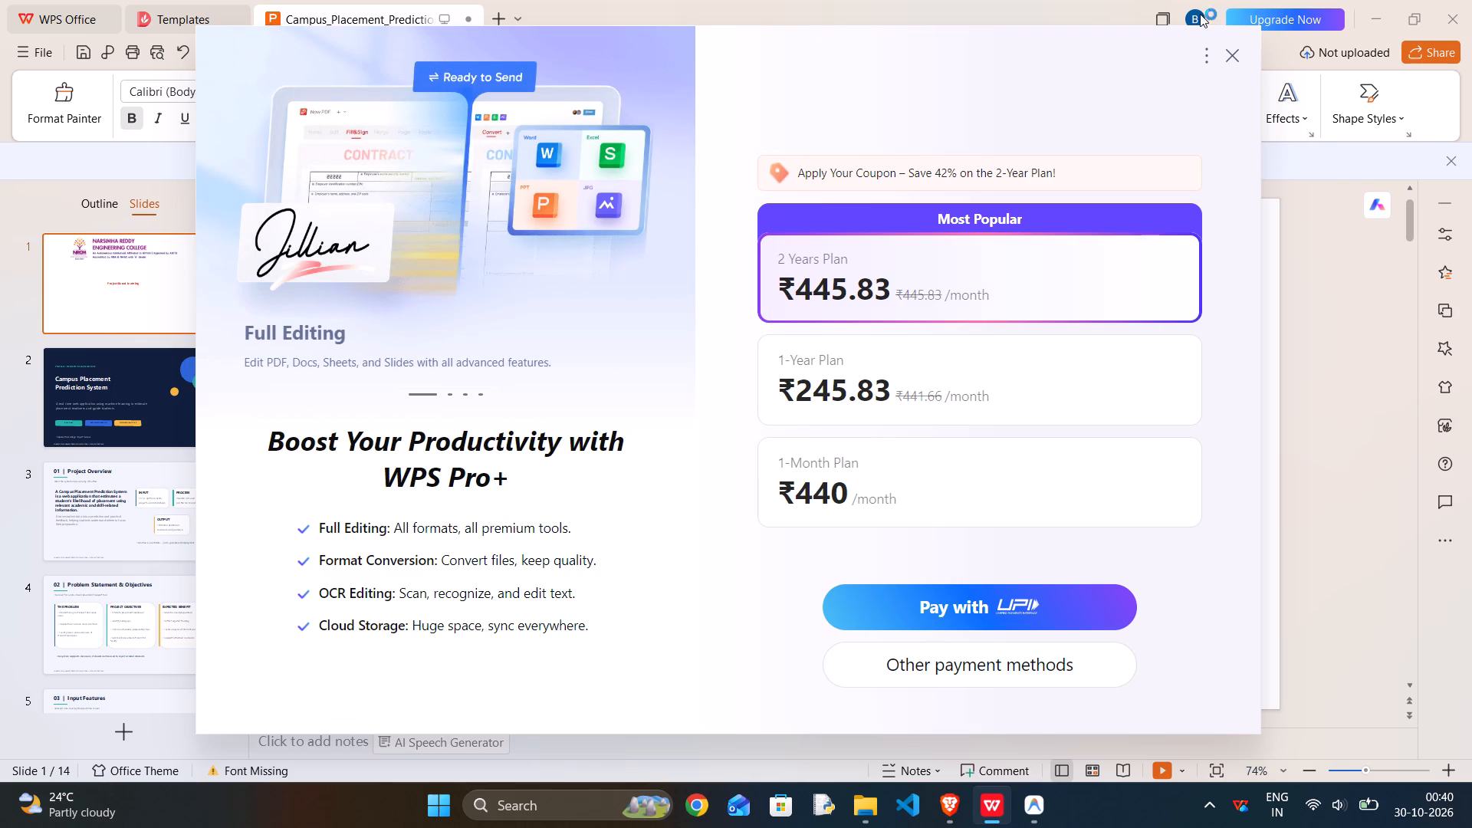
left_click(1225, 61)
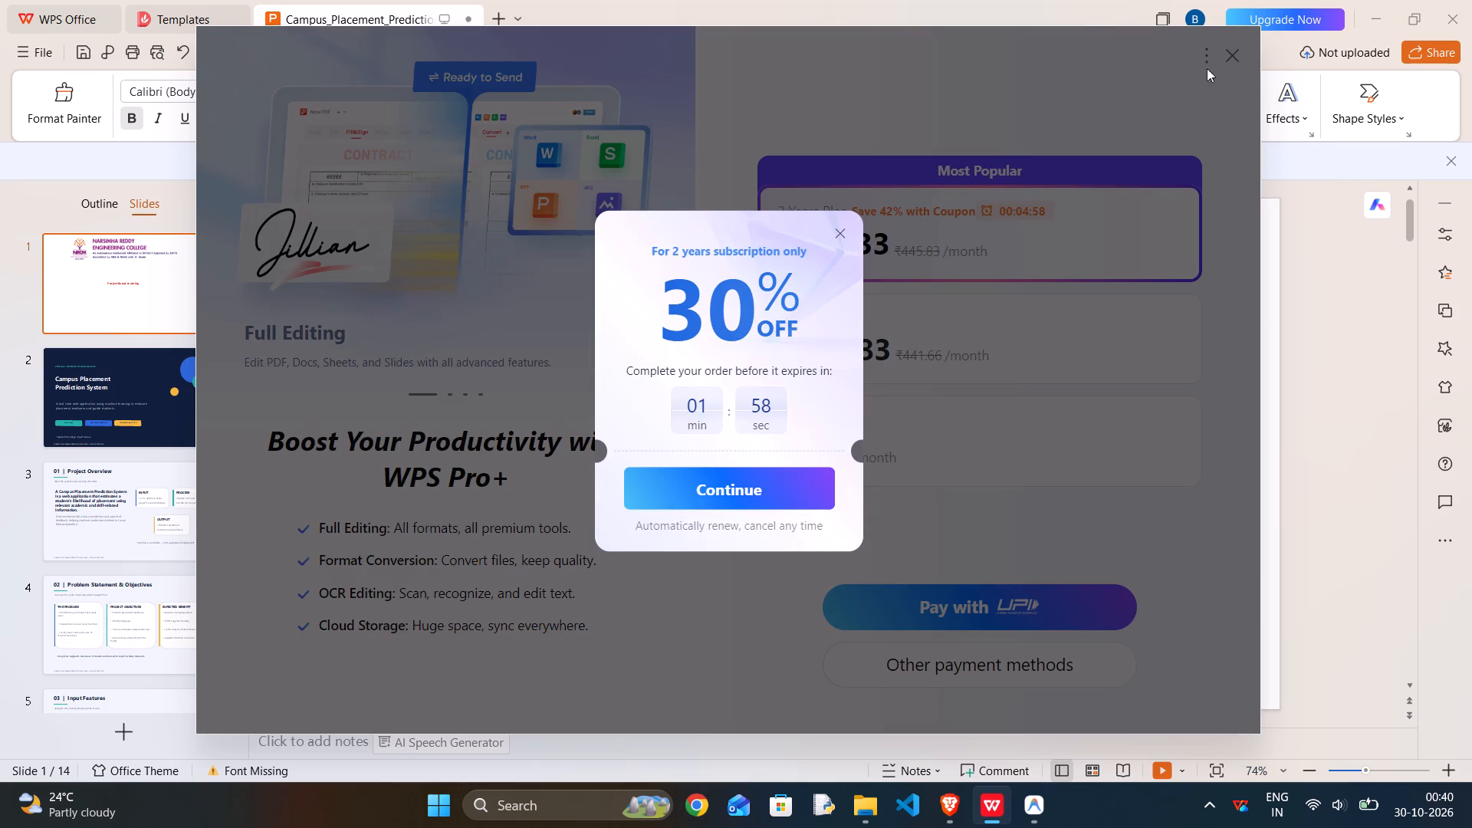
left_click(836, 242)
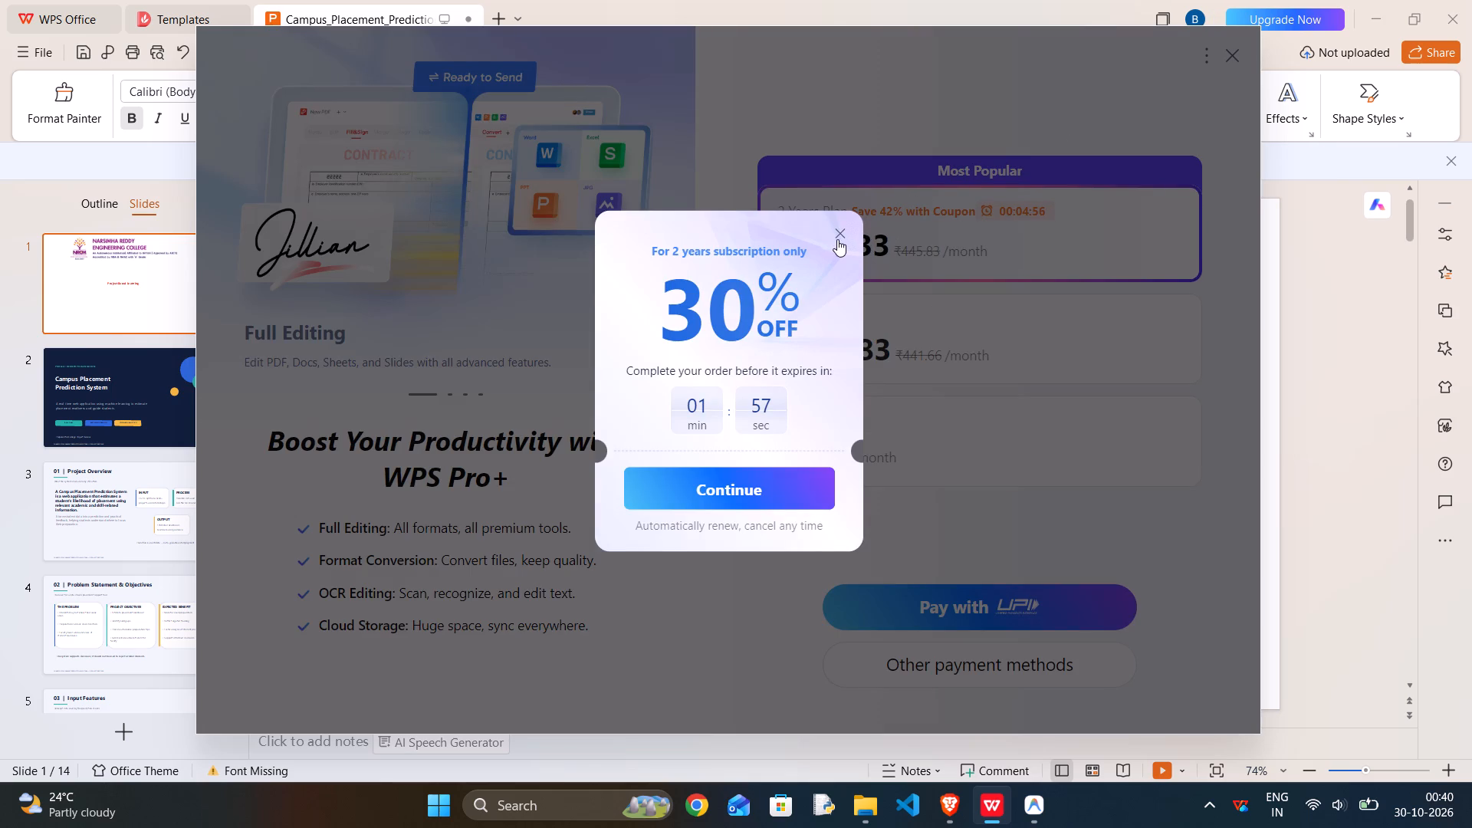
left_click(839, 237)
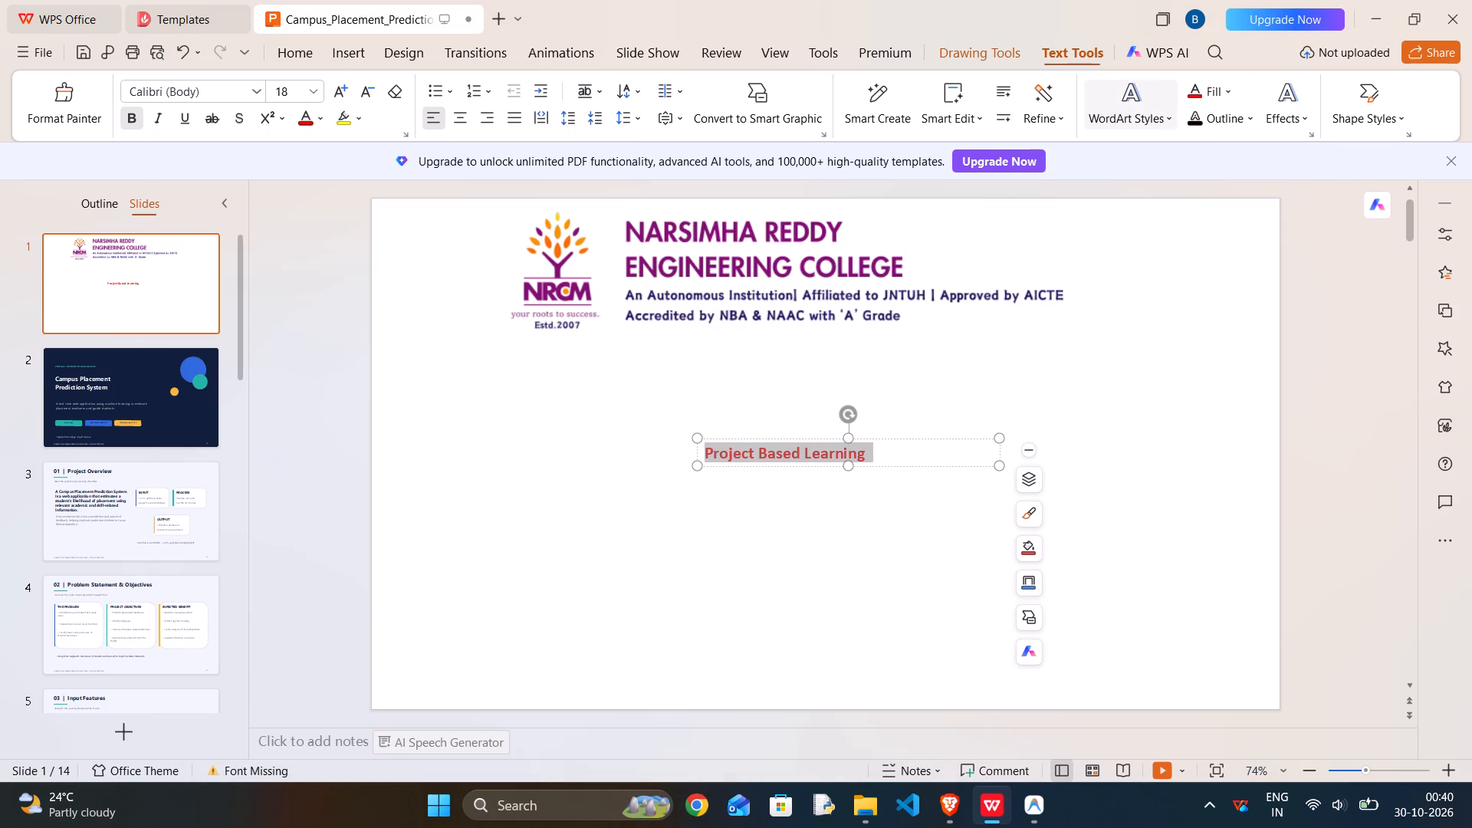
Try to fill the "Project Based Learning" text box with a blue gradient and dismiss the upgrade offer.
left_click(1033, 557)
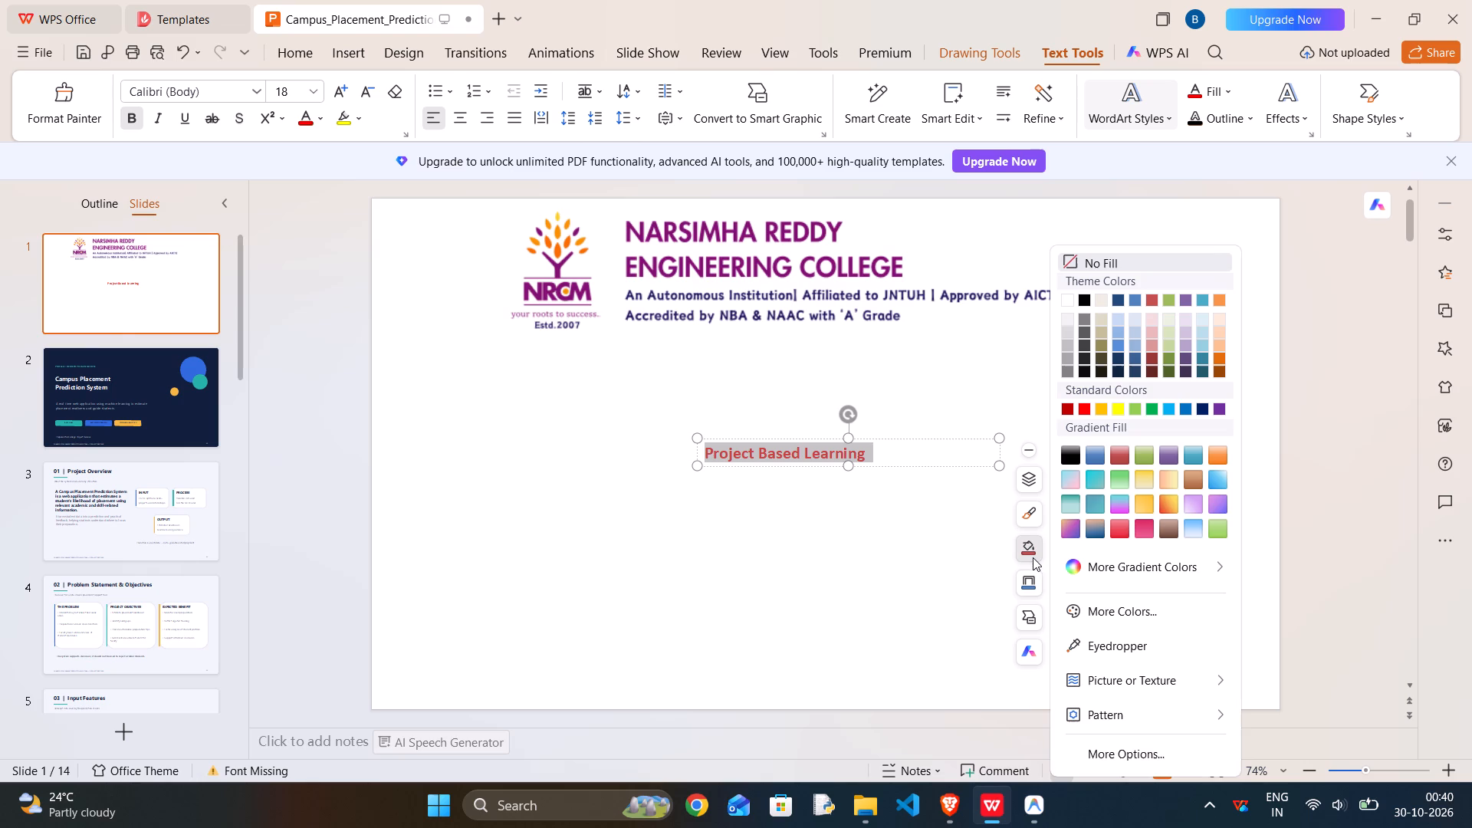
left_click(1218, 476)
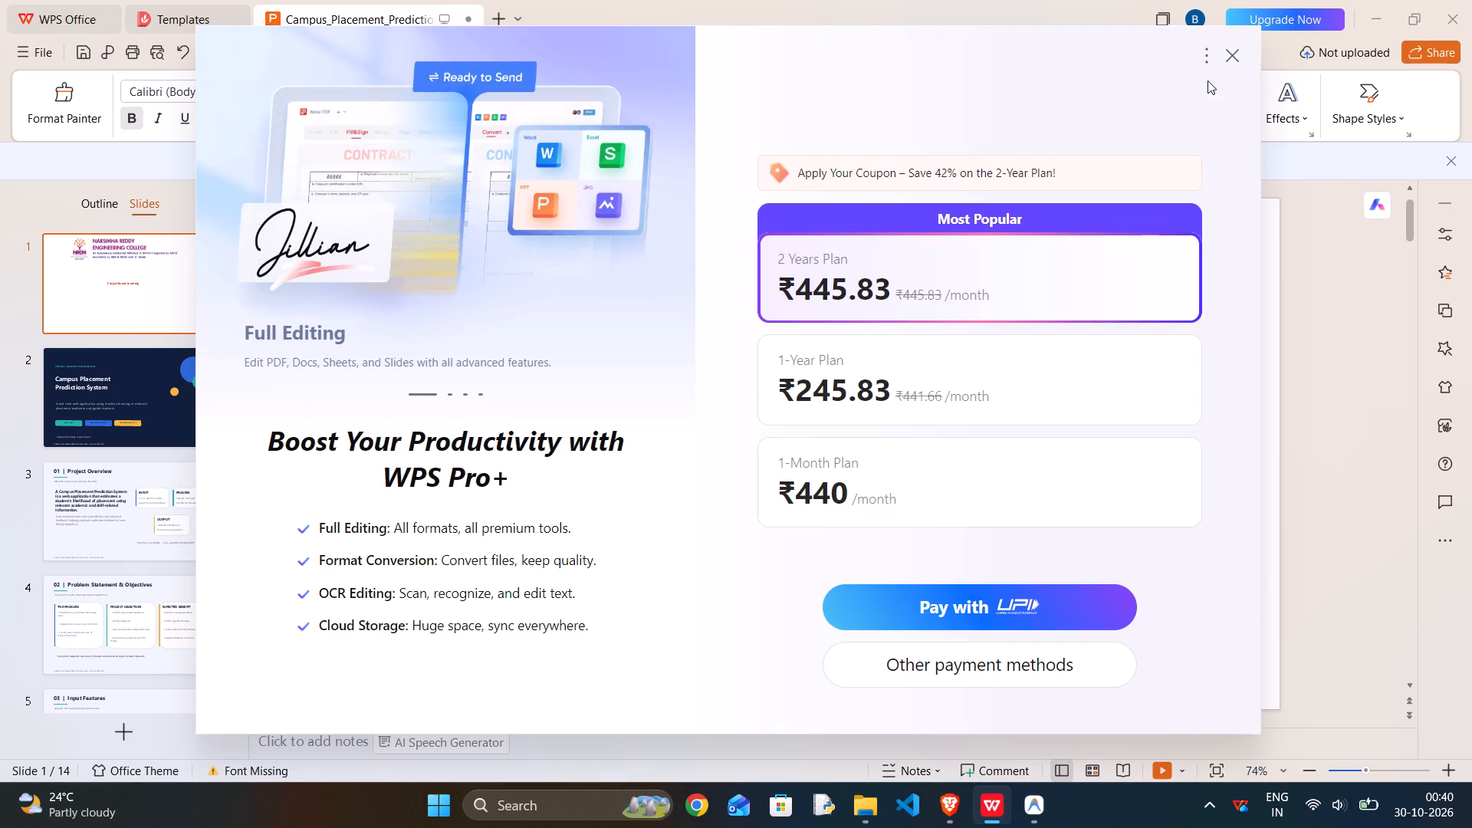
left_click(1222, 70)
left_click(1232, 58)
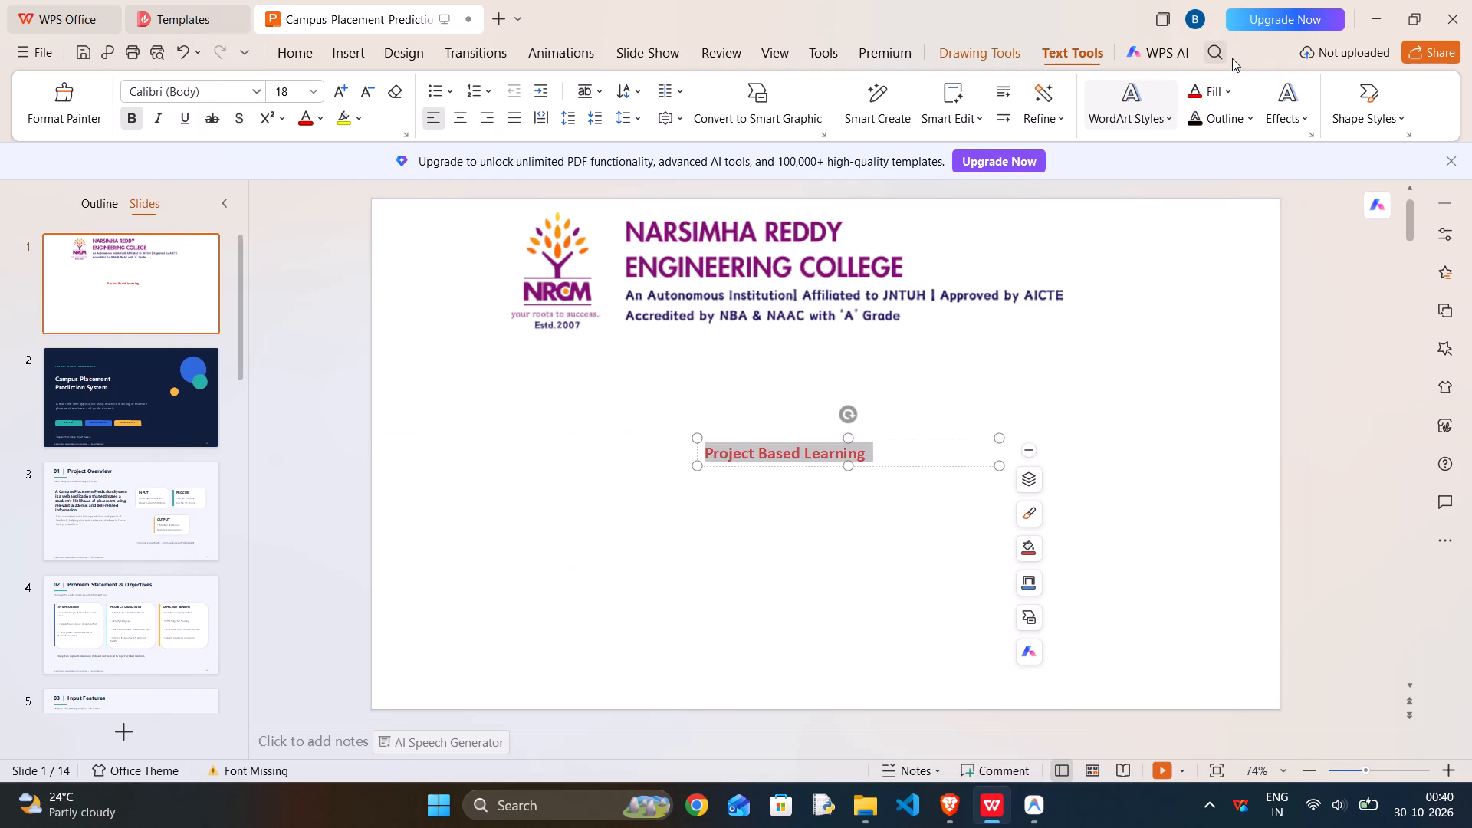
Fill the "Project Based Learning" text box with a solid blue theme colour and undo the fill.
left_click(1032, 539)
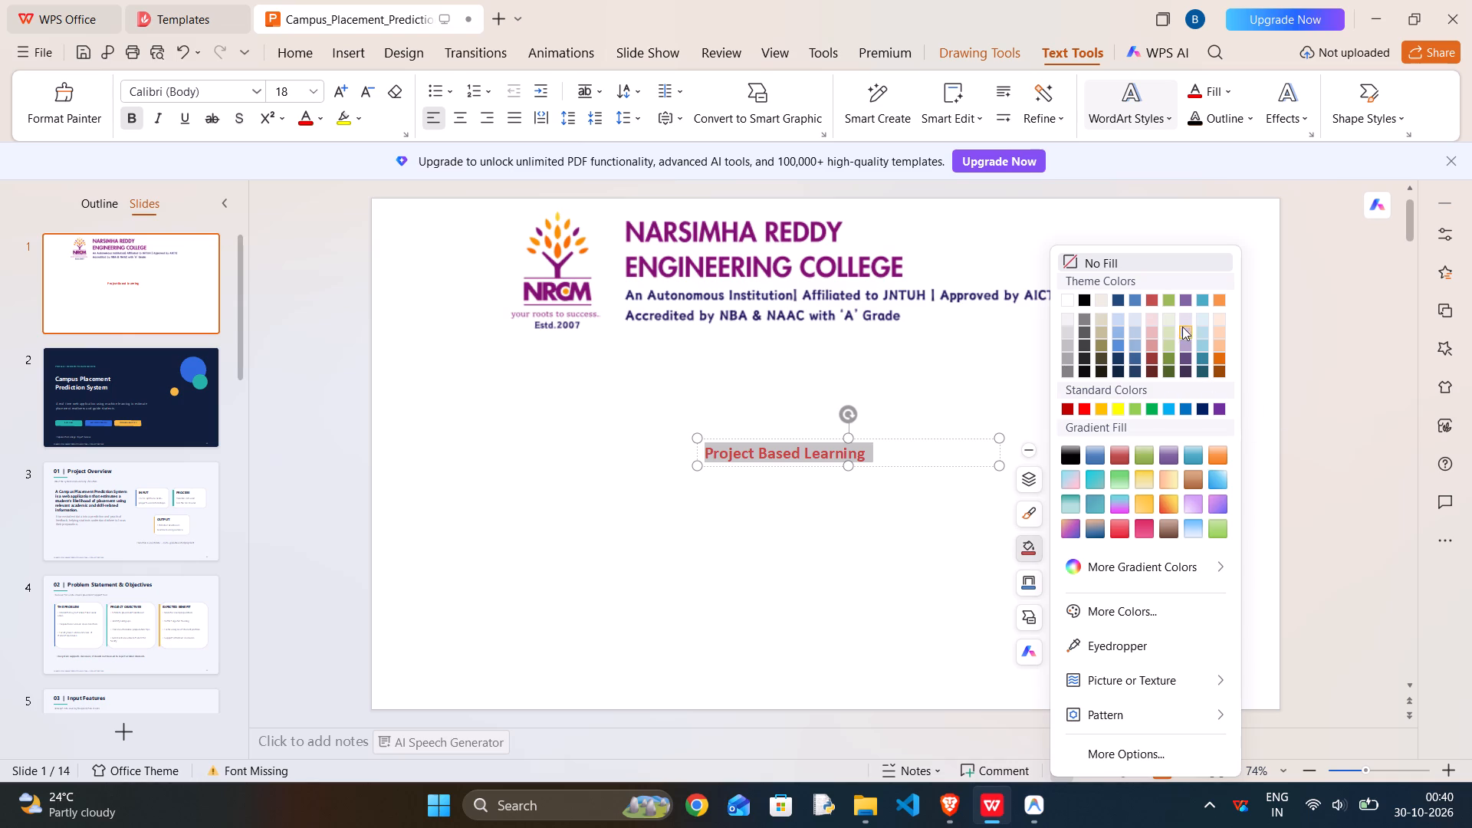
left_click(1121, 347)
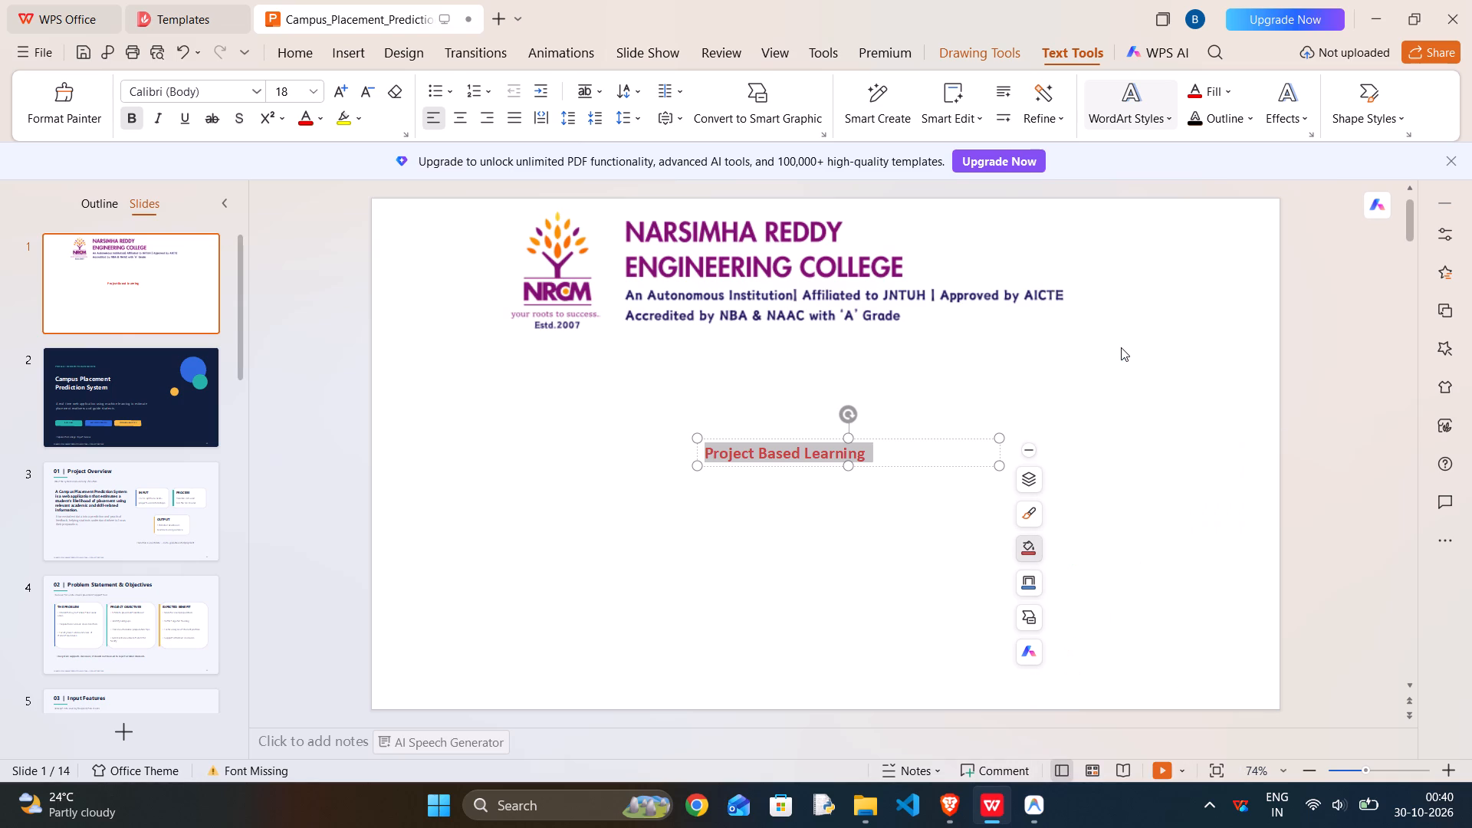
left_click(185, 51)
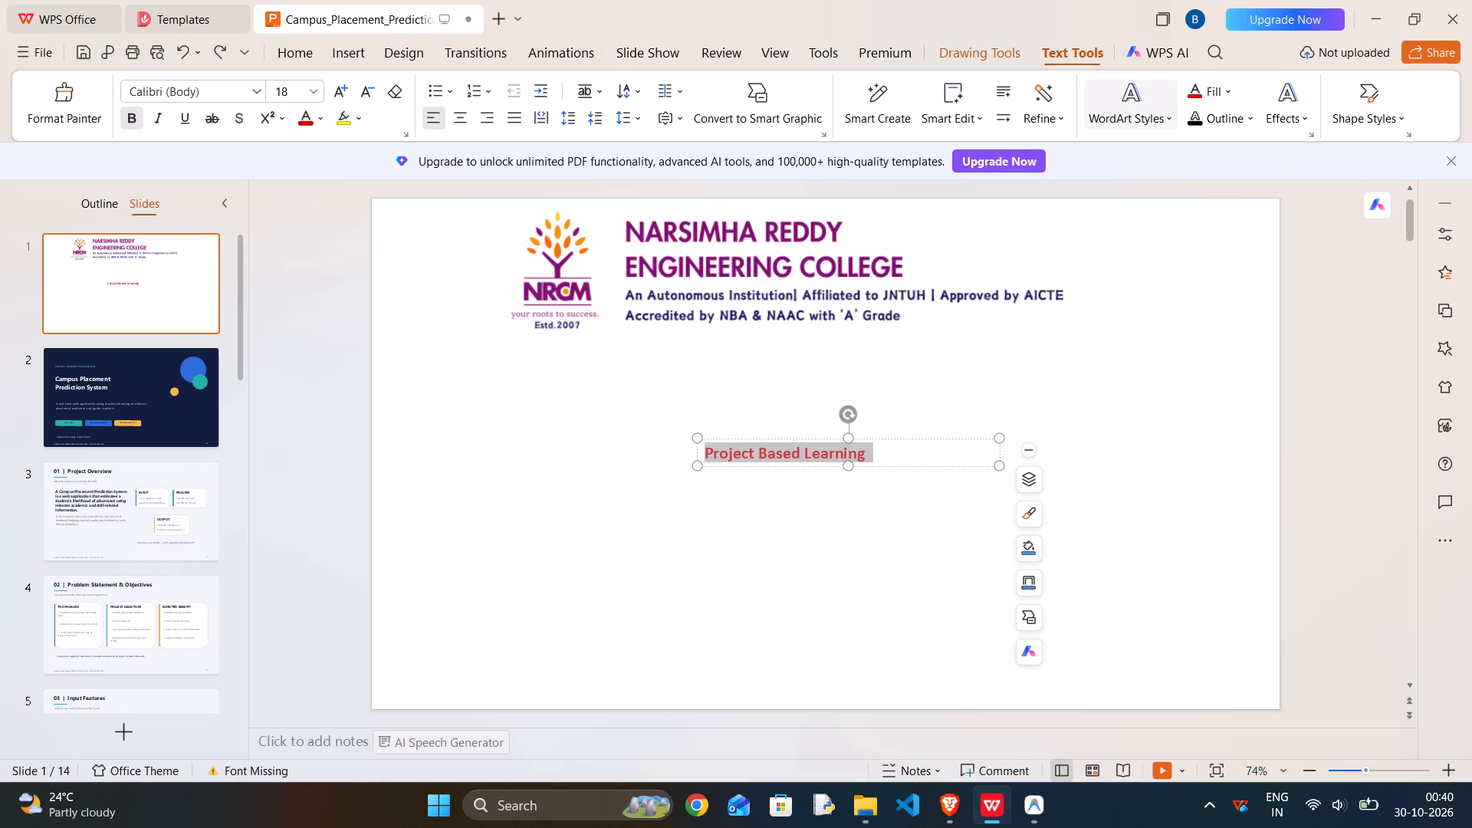
Set the font colour of the "Project Based Learning" text to a medium blue theme colour.
left_click(312, 116)
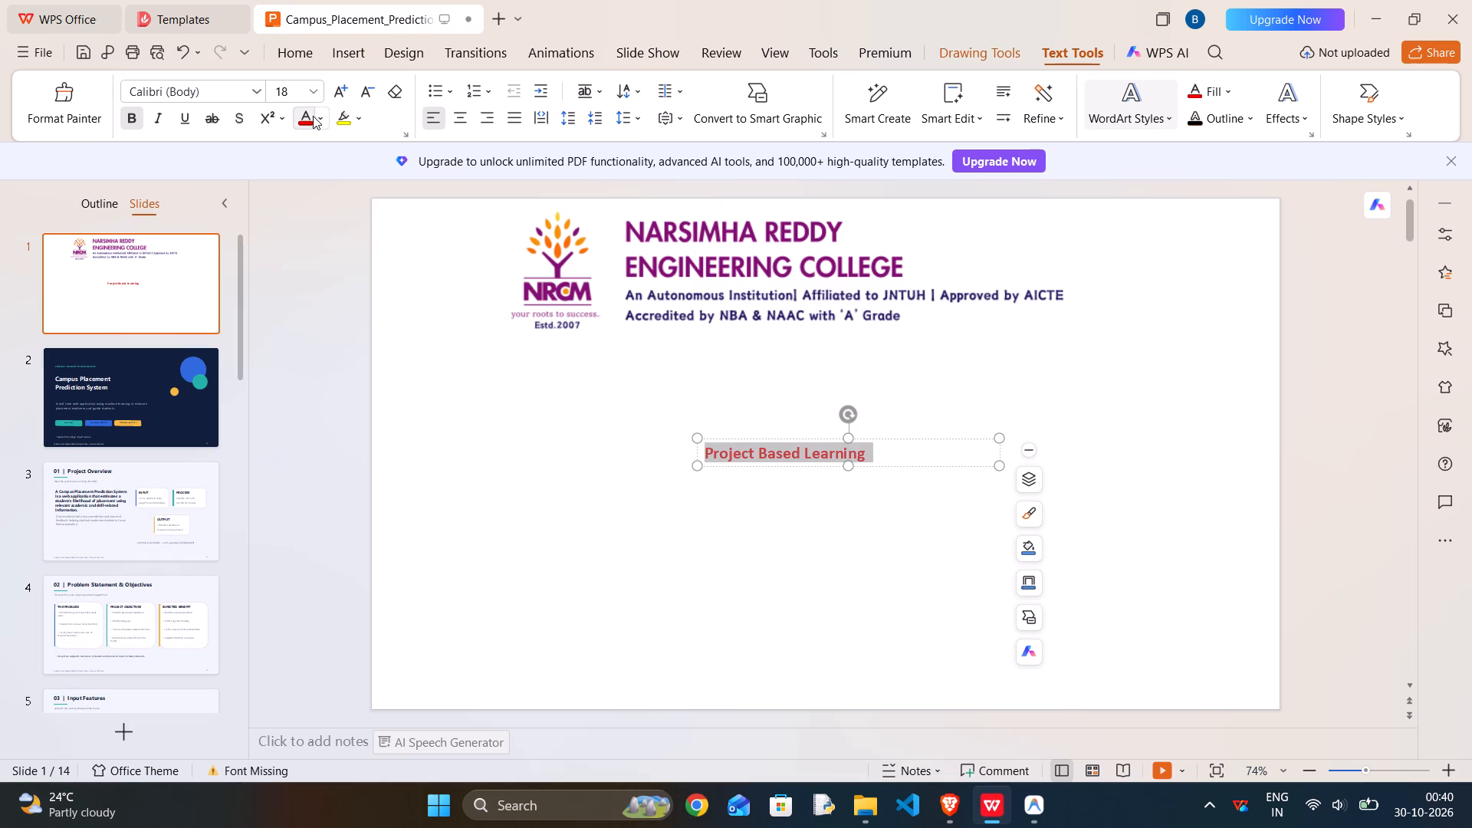
left_click(320, 122)
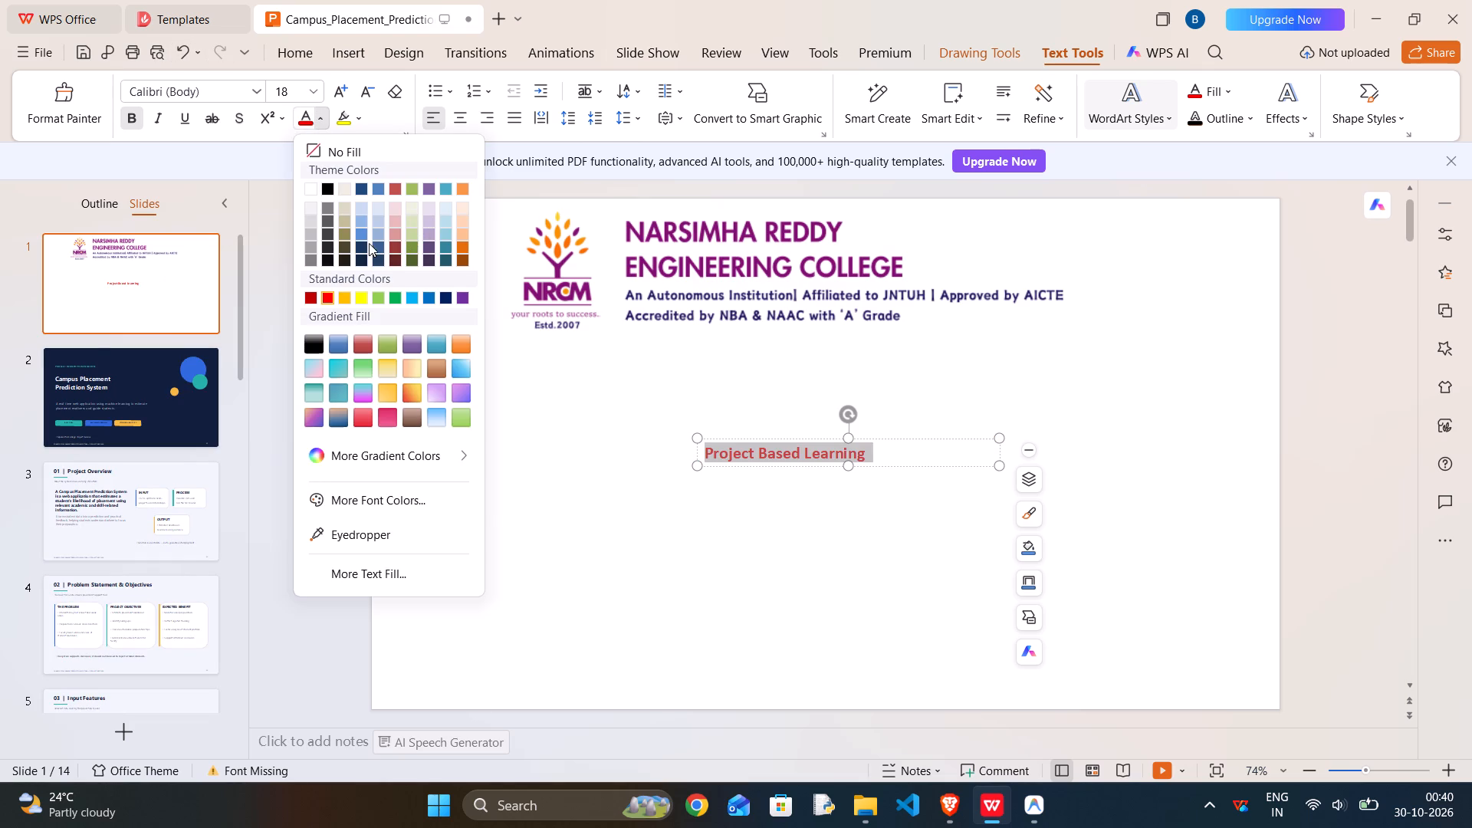
left_click(357, 235)
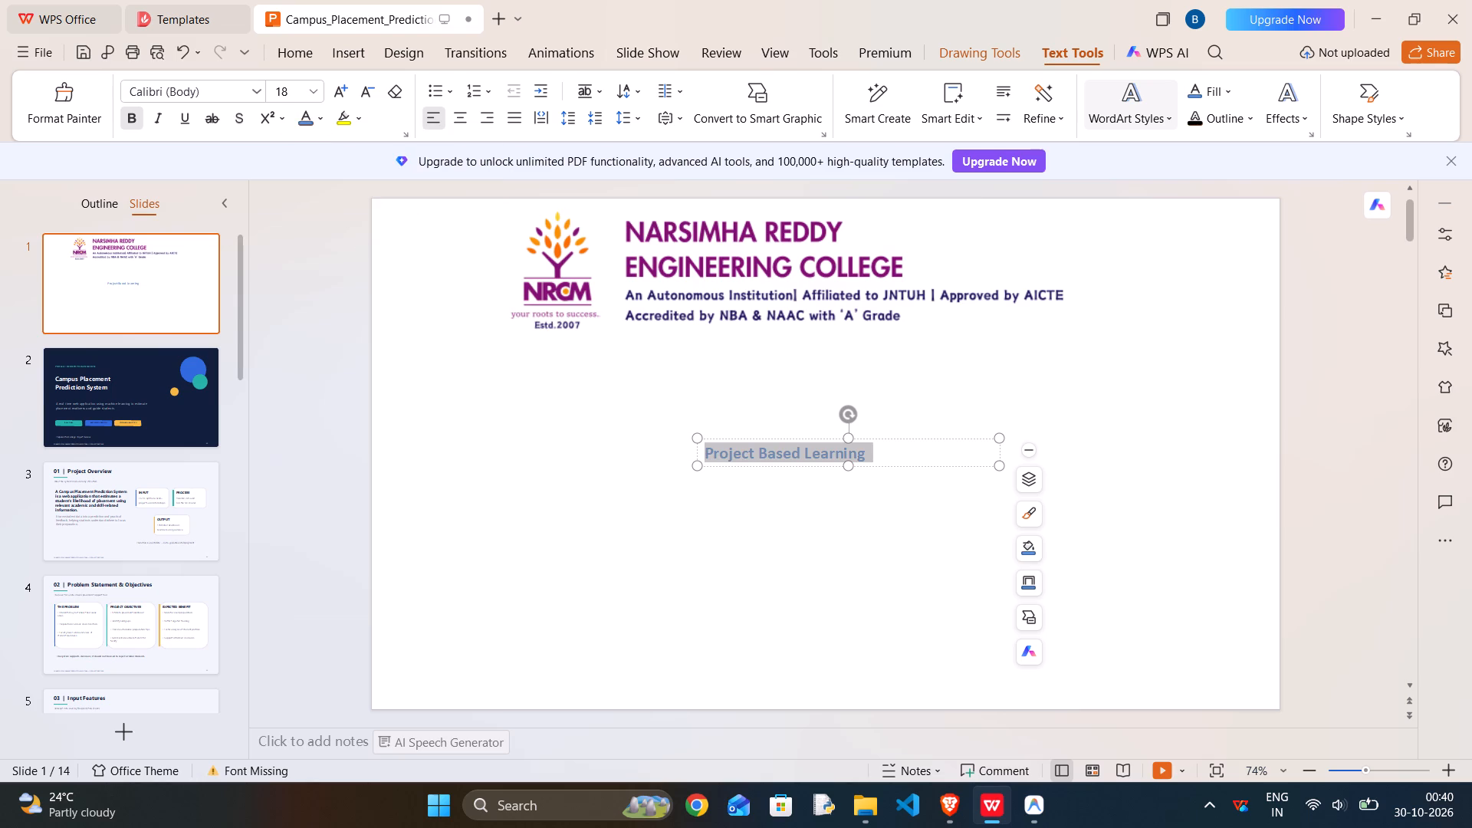
Widen the "Project Based Learning" text box by extending its right side.
left_click_drag(1001, 465, 1093, 531)
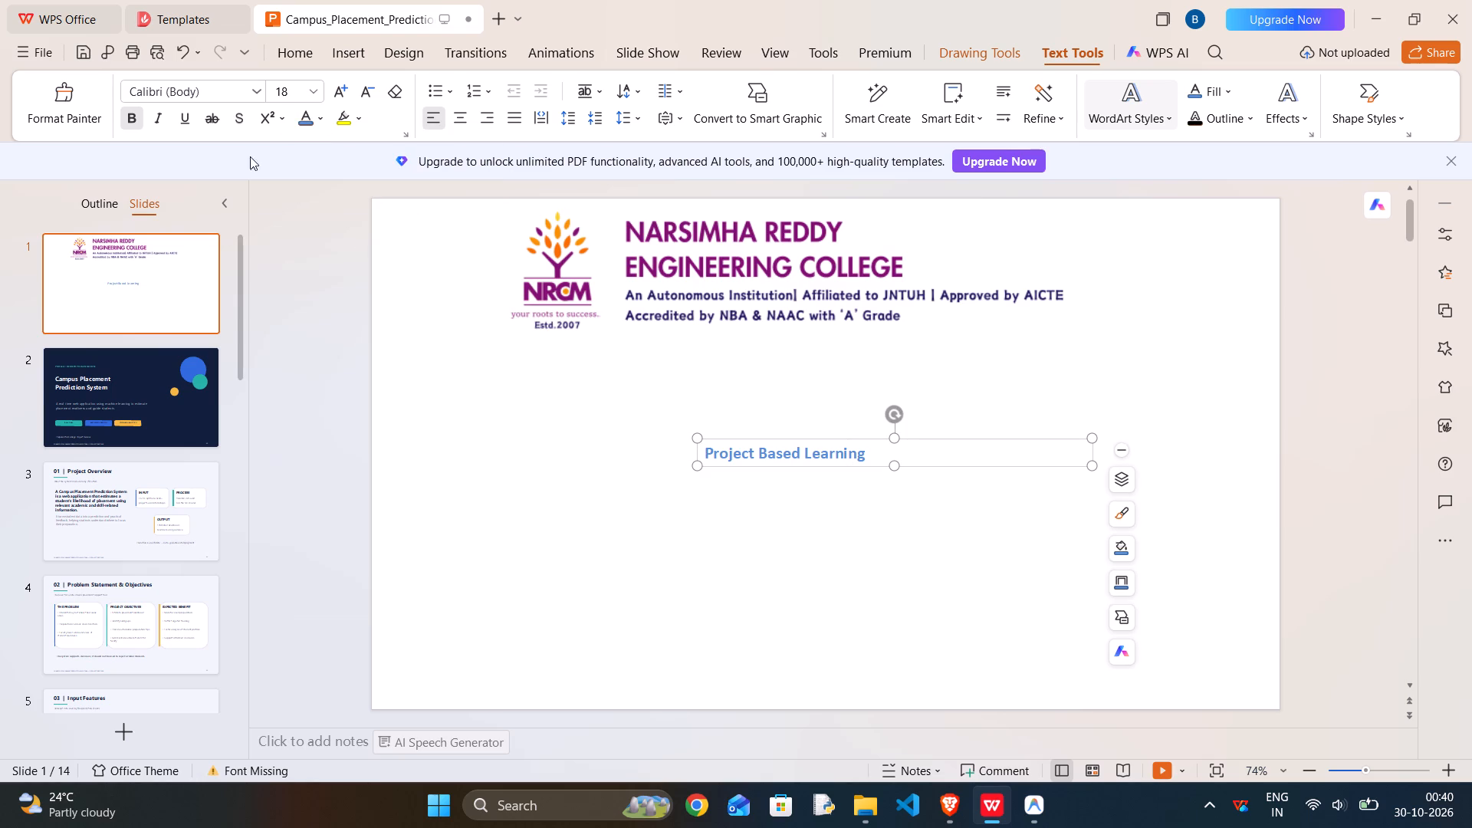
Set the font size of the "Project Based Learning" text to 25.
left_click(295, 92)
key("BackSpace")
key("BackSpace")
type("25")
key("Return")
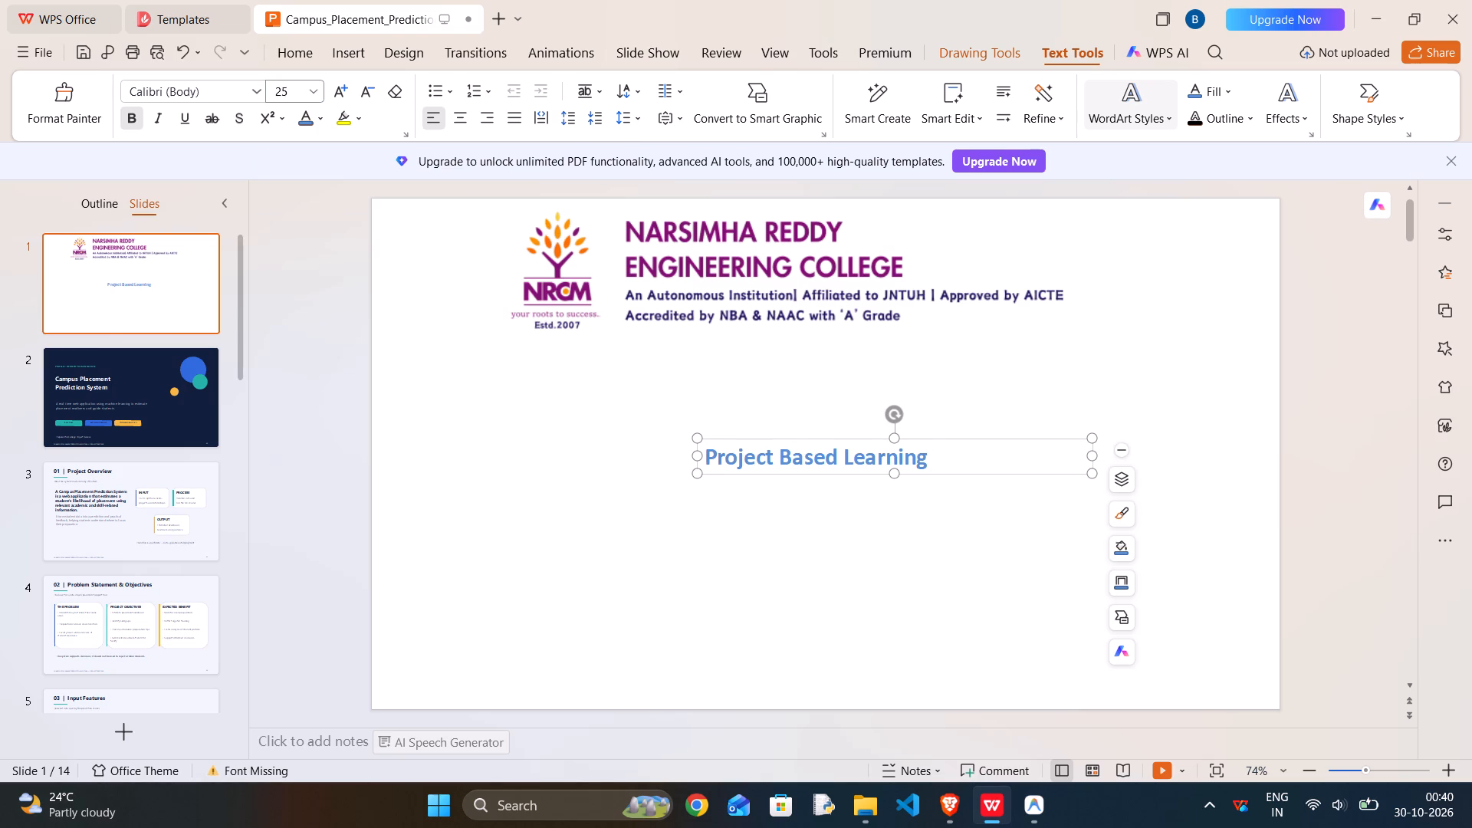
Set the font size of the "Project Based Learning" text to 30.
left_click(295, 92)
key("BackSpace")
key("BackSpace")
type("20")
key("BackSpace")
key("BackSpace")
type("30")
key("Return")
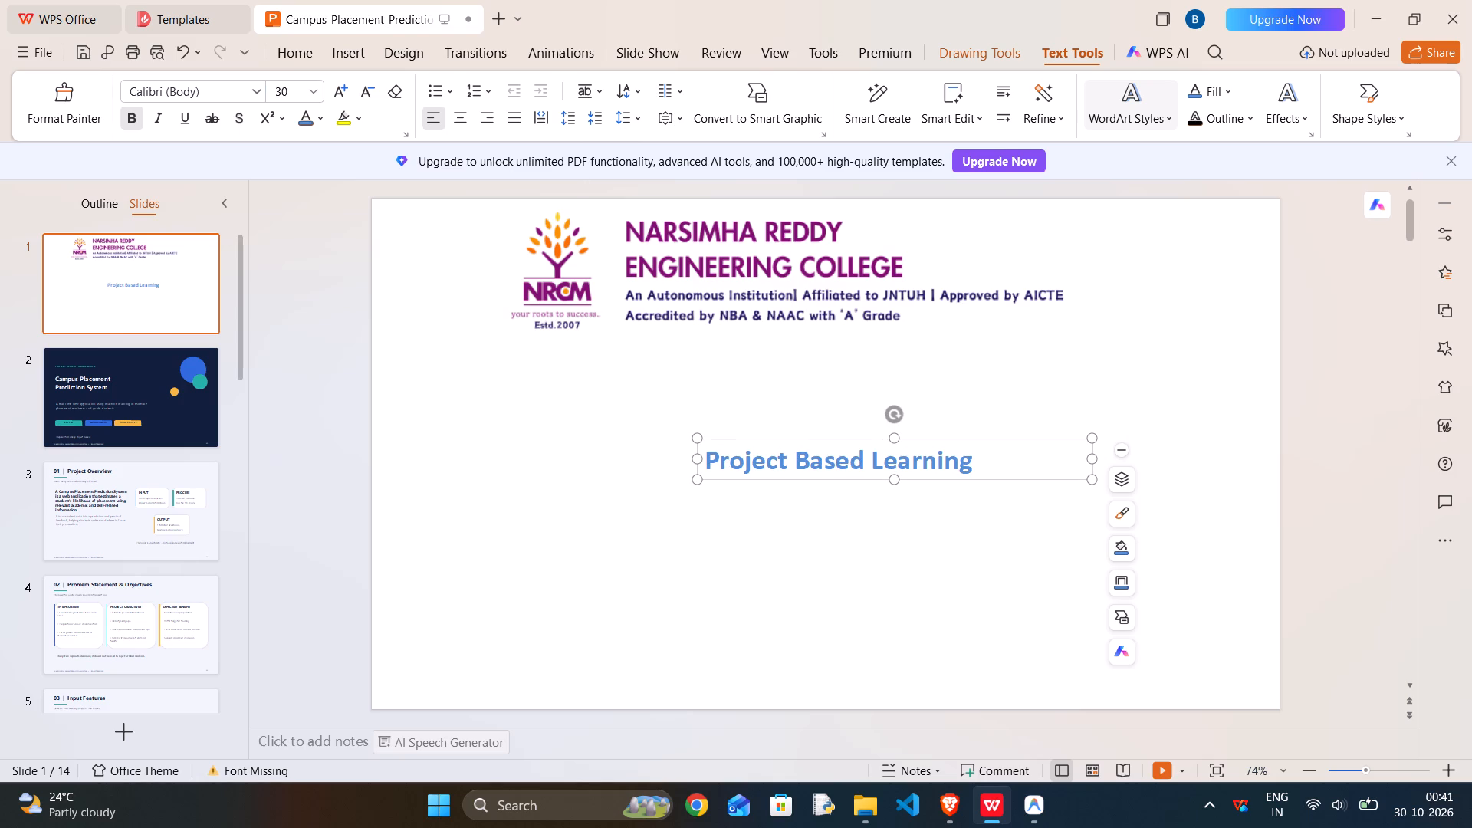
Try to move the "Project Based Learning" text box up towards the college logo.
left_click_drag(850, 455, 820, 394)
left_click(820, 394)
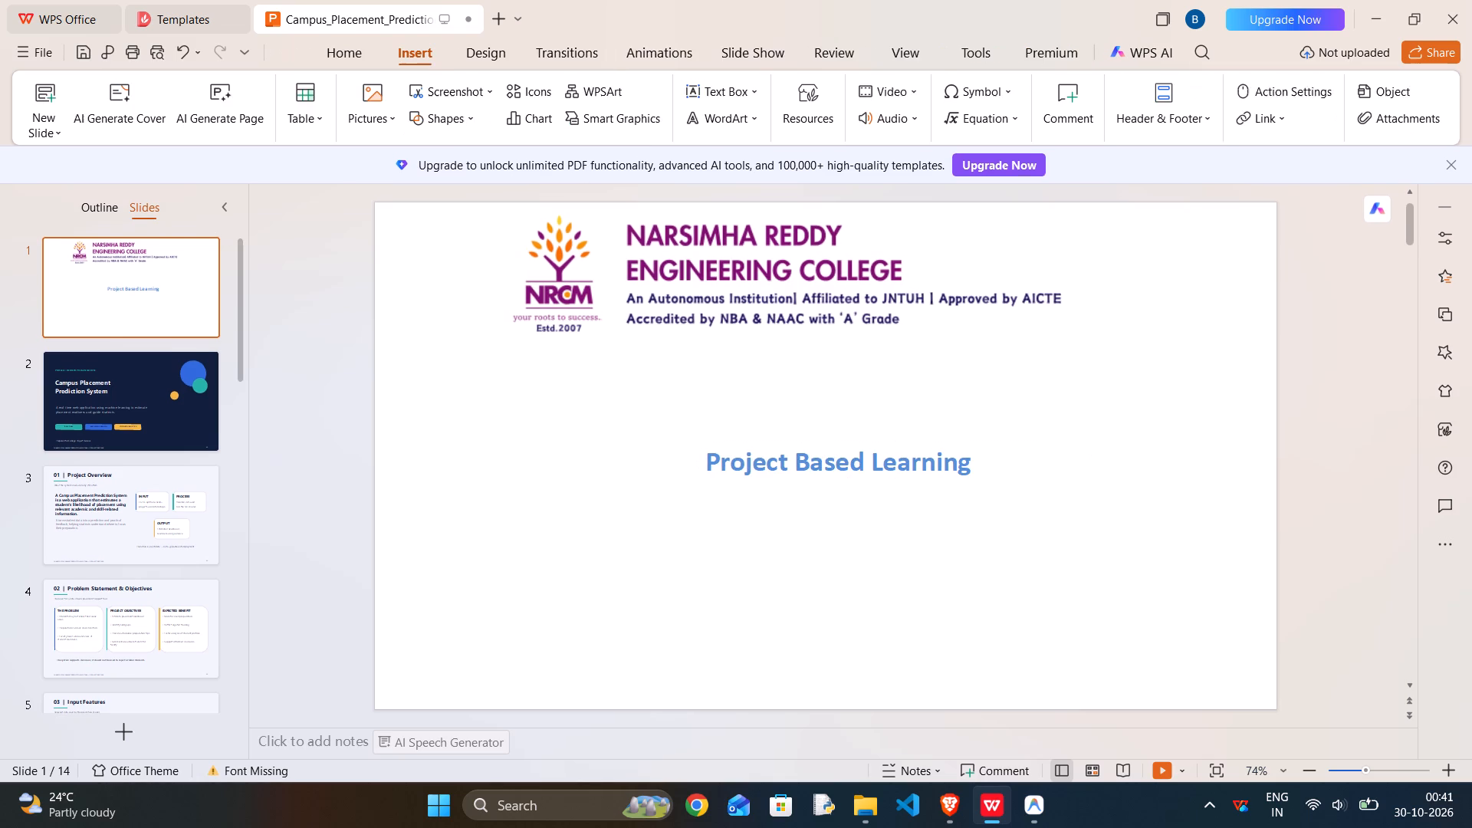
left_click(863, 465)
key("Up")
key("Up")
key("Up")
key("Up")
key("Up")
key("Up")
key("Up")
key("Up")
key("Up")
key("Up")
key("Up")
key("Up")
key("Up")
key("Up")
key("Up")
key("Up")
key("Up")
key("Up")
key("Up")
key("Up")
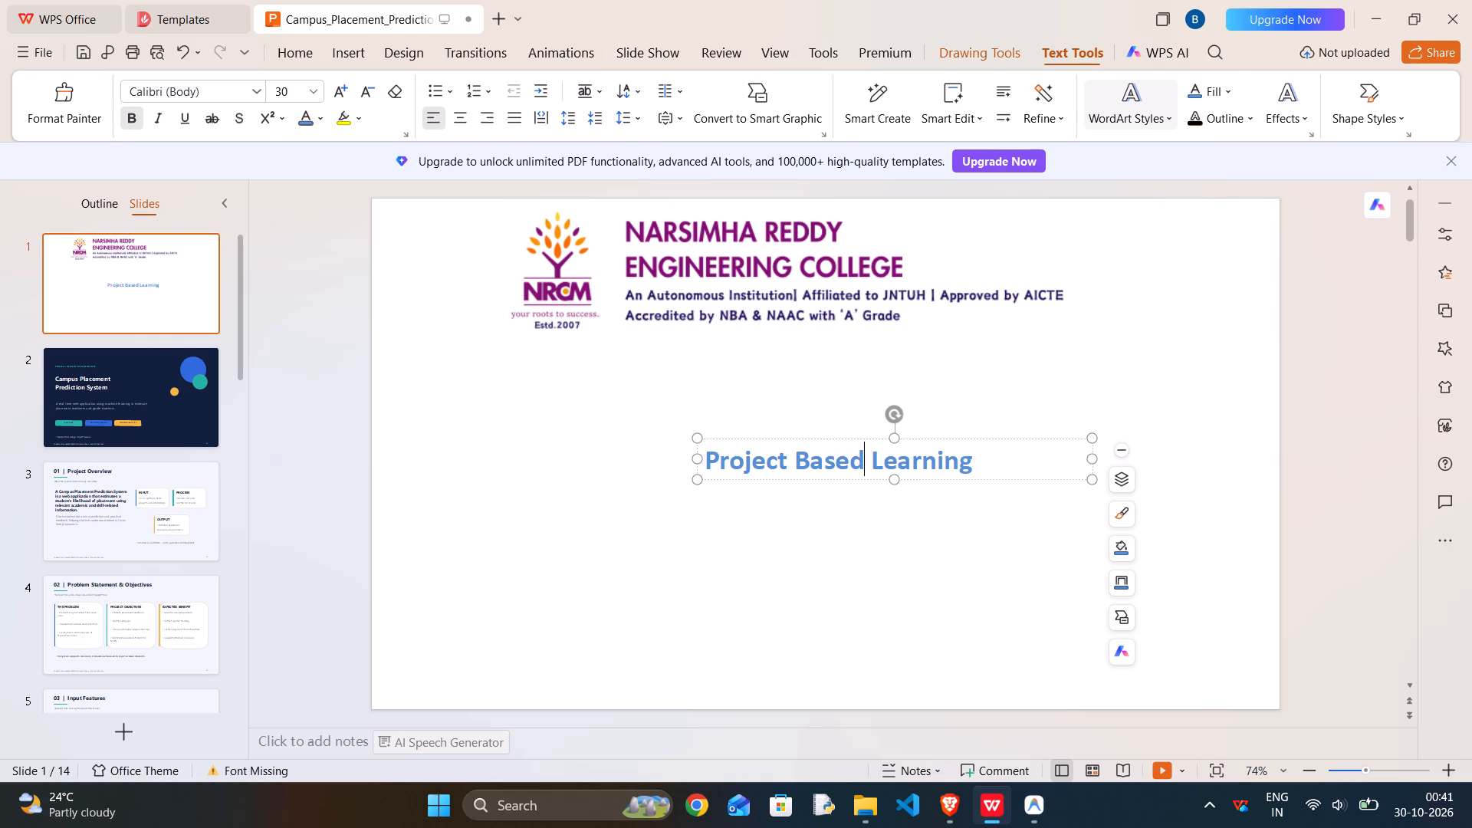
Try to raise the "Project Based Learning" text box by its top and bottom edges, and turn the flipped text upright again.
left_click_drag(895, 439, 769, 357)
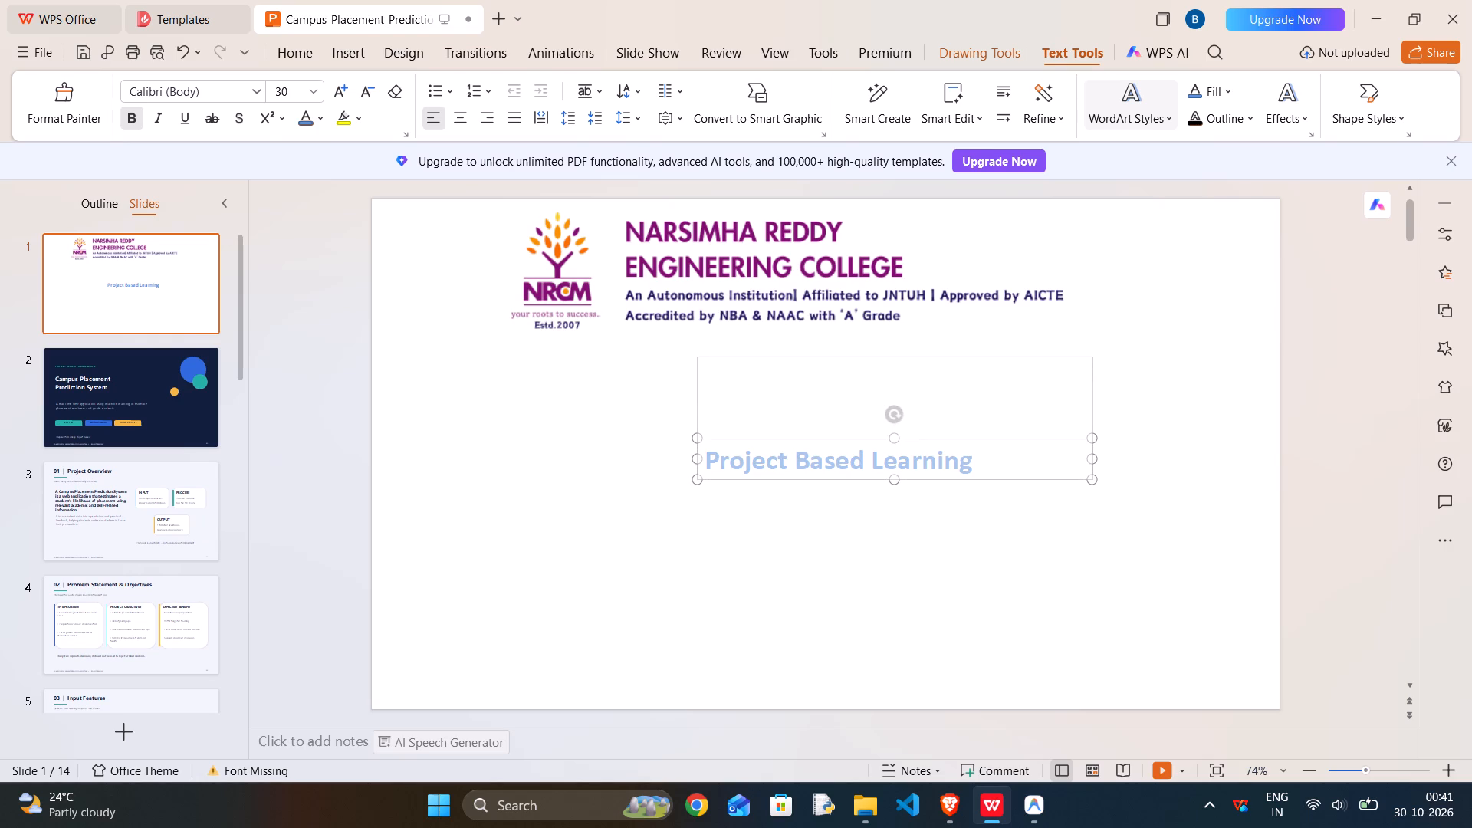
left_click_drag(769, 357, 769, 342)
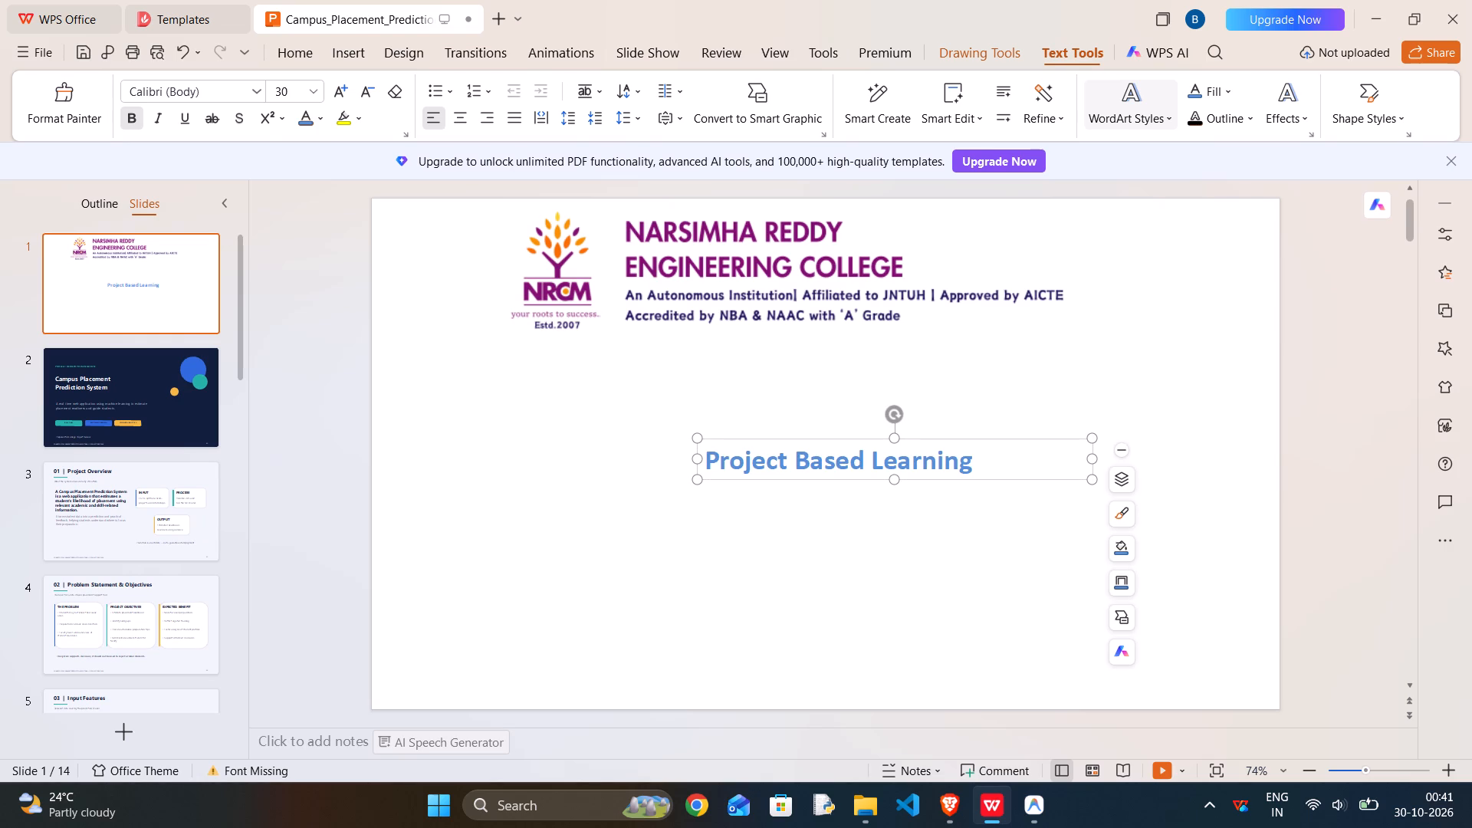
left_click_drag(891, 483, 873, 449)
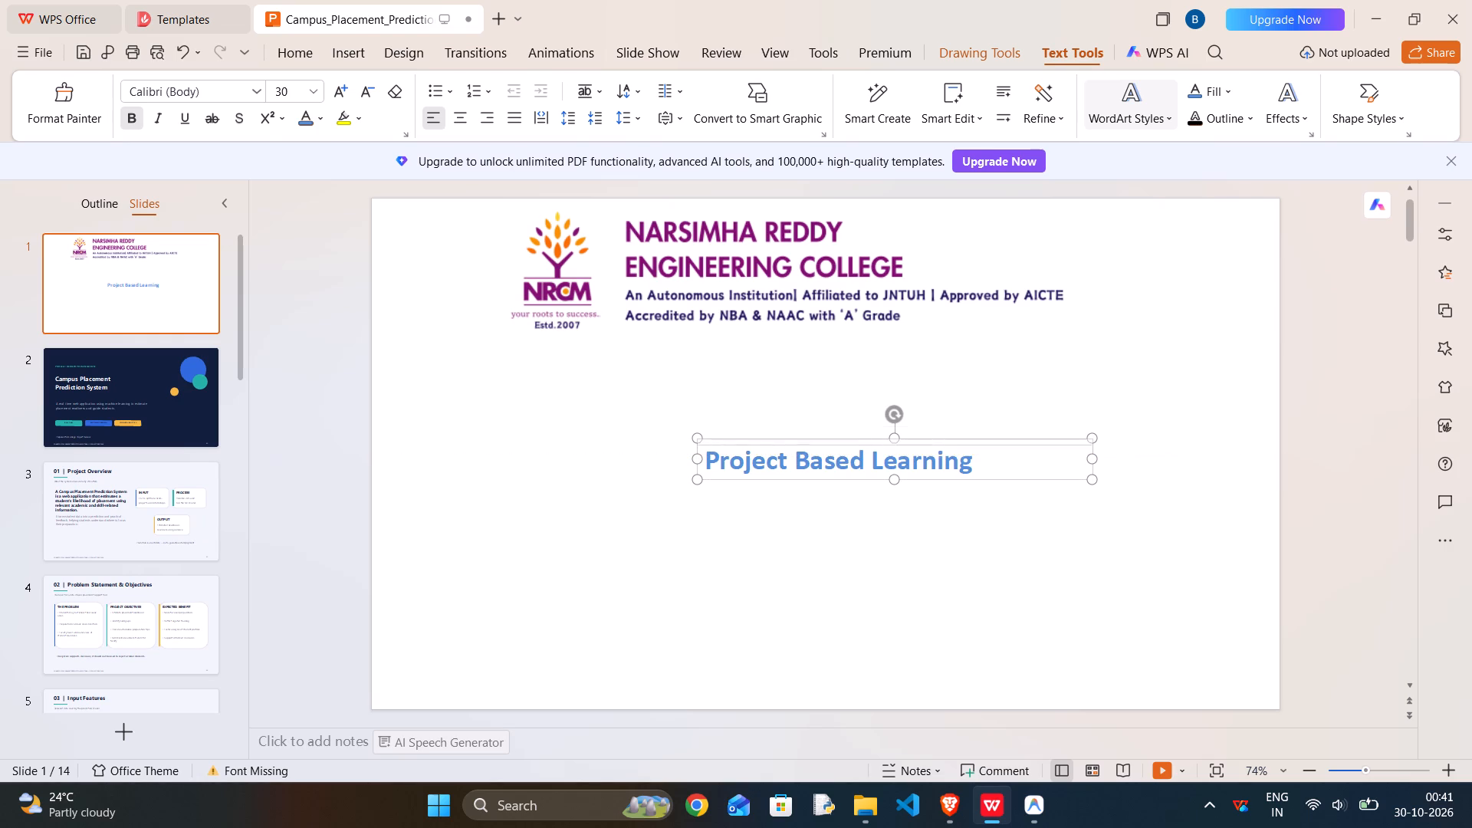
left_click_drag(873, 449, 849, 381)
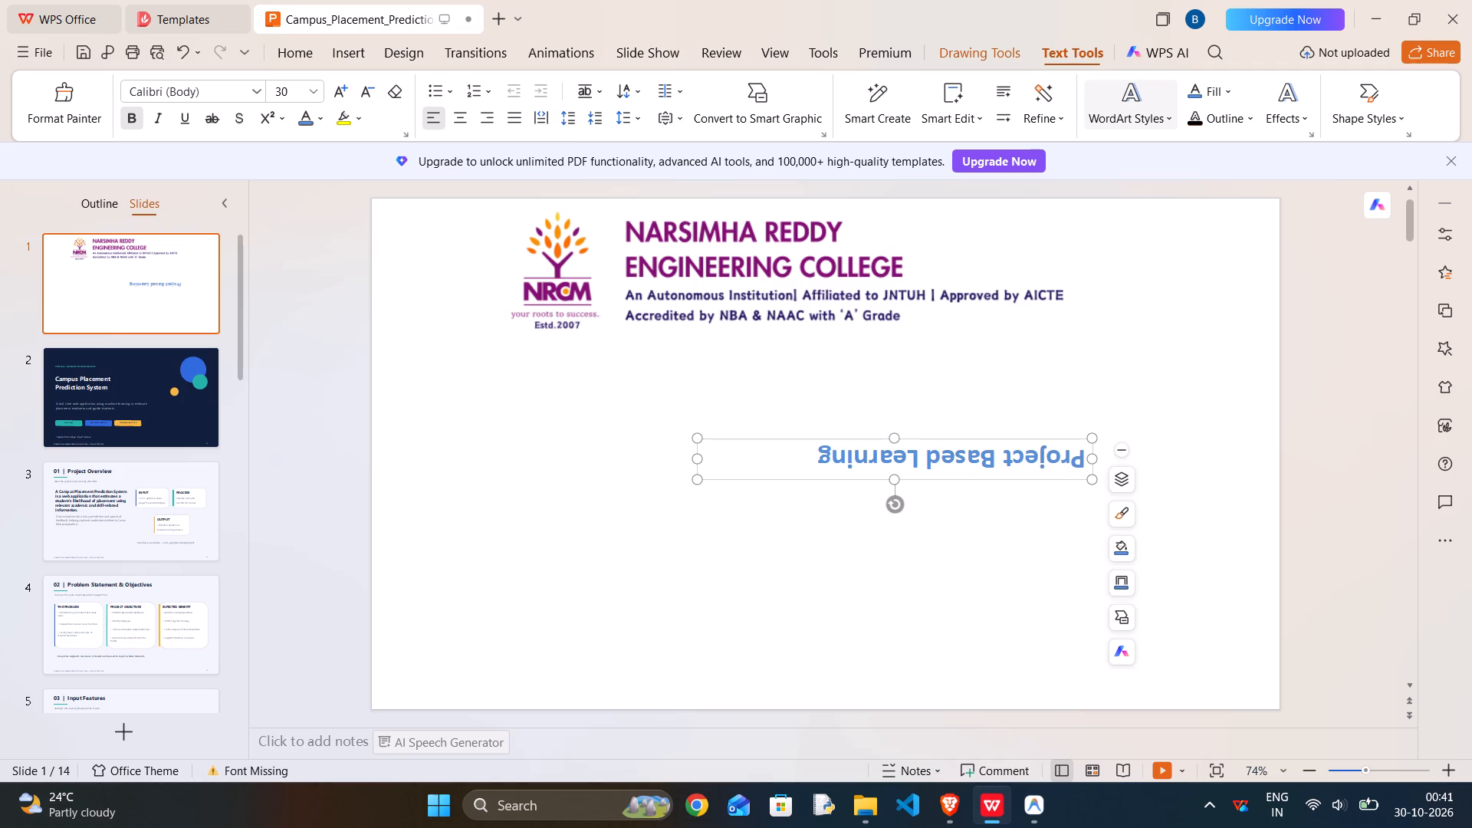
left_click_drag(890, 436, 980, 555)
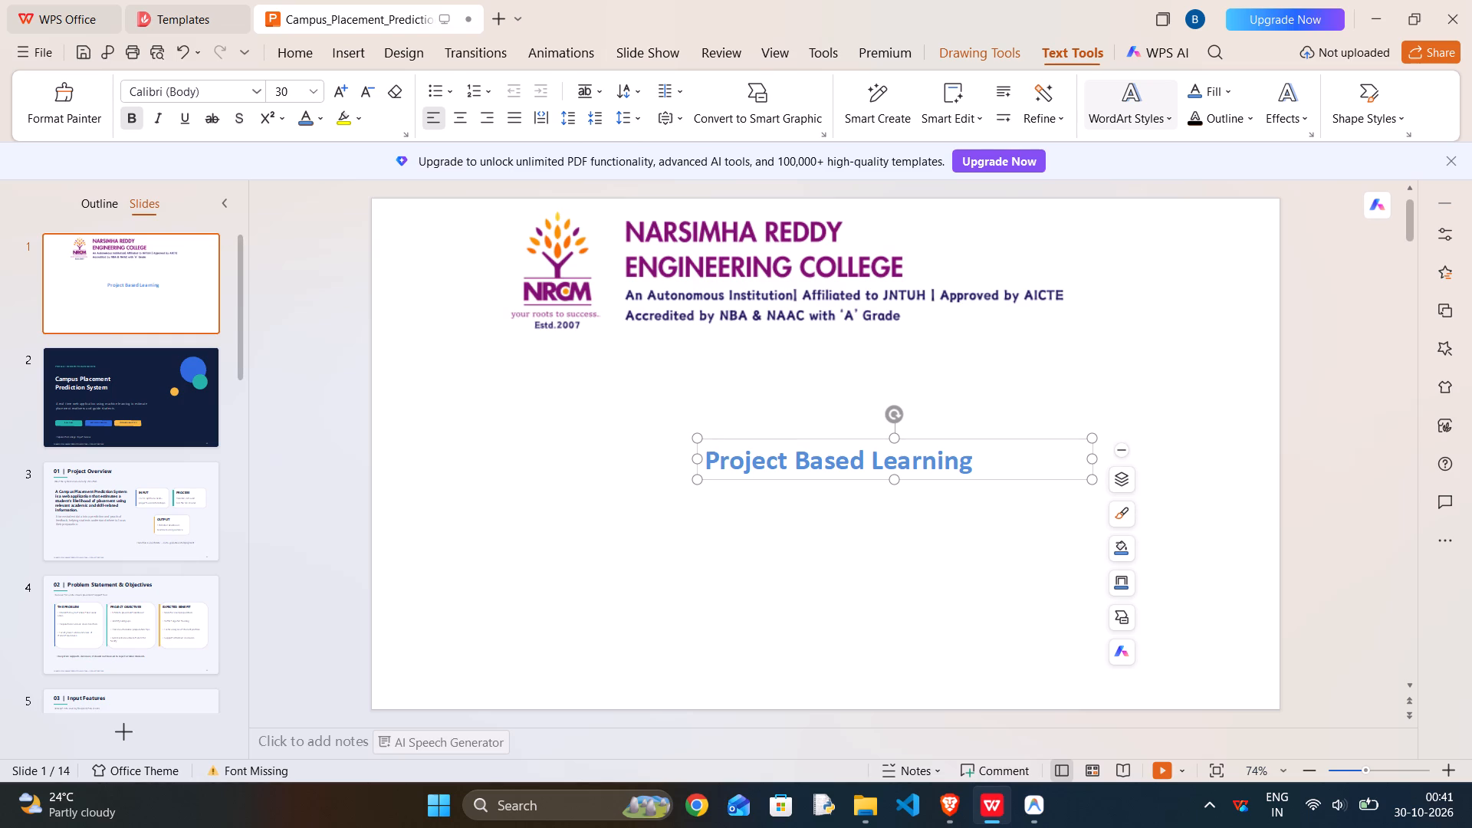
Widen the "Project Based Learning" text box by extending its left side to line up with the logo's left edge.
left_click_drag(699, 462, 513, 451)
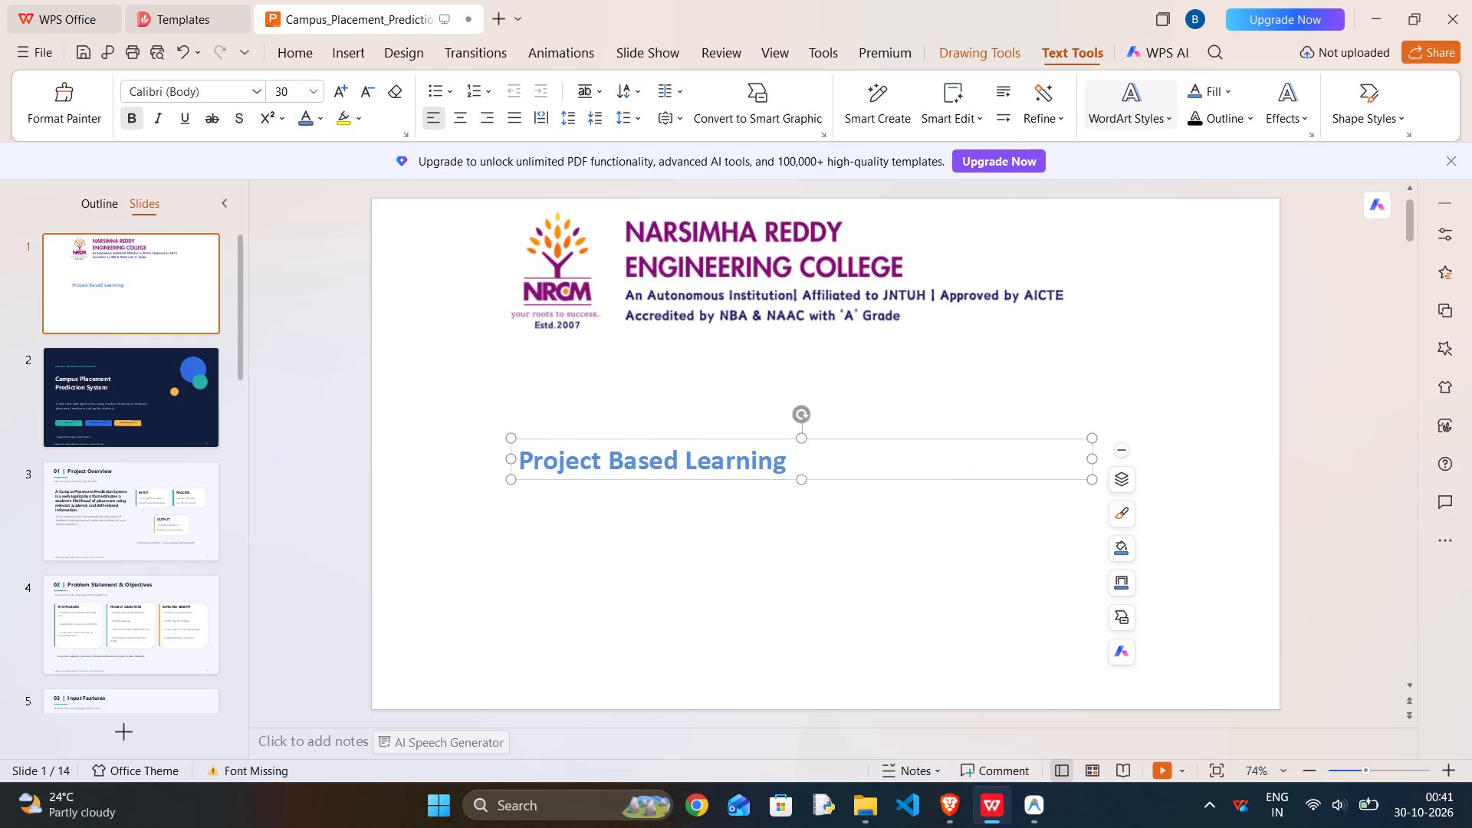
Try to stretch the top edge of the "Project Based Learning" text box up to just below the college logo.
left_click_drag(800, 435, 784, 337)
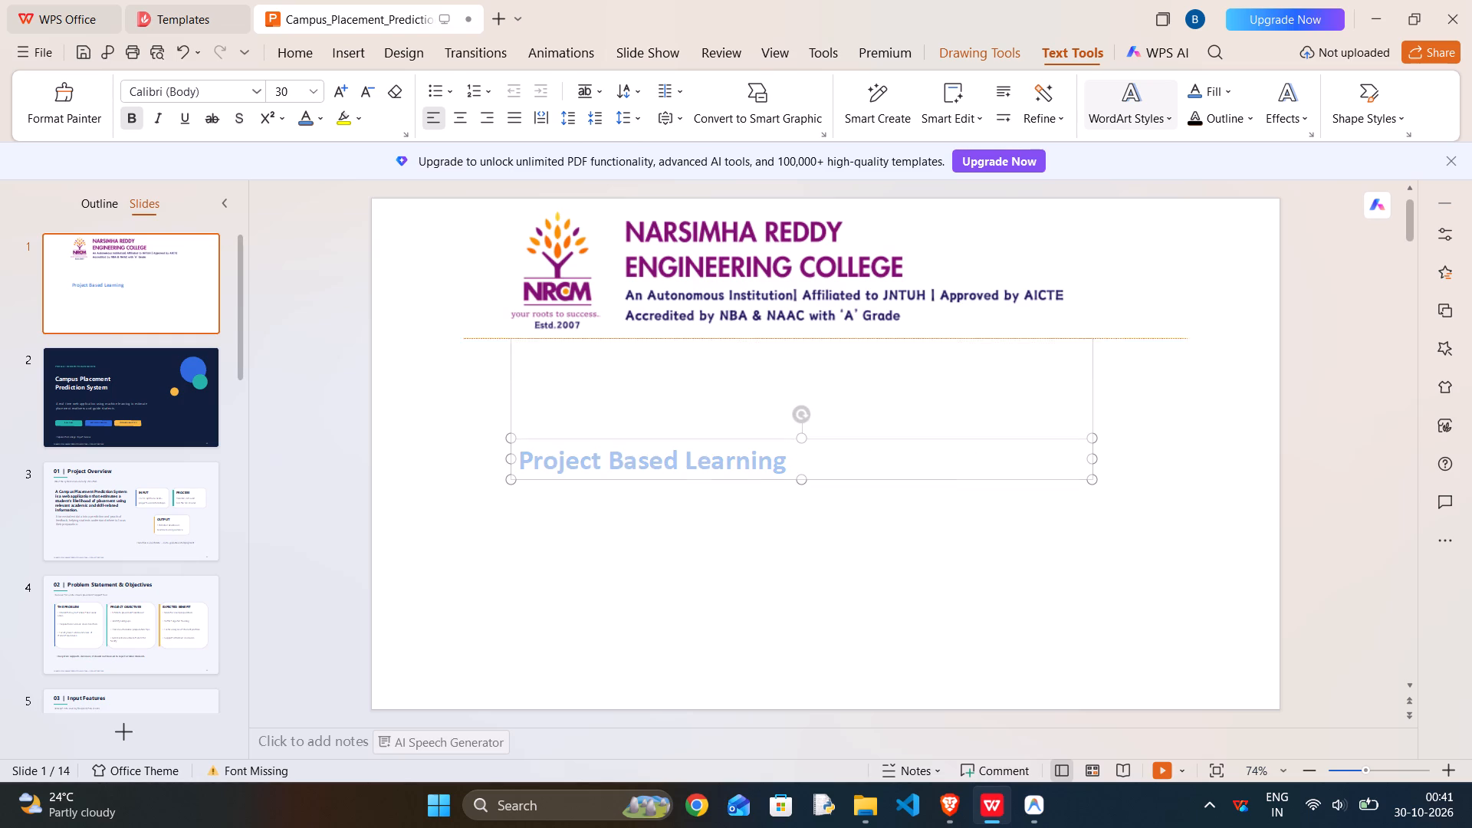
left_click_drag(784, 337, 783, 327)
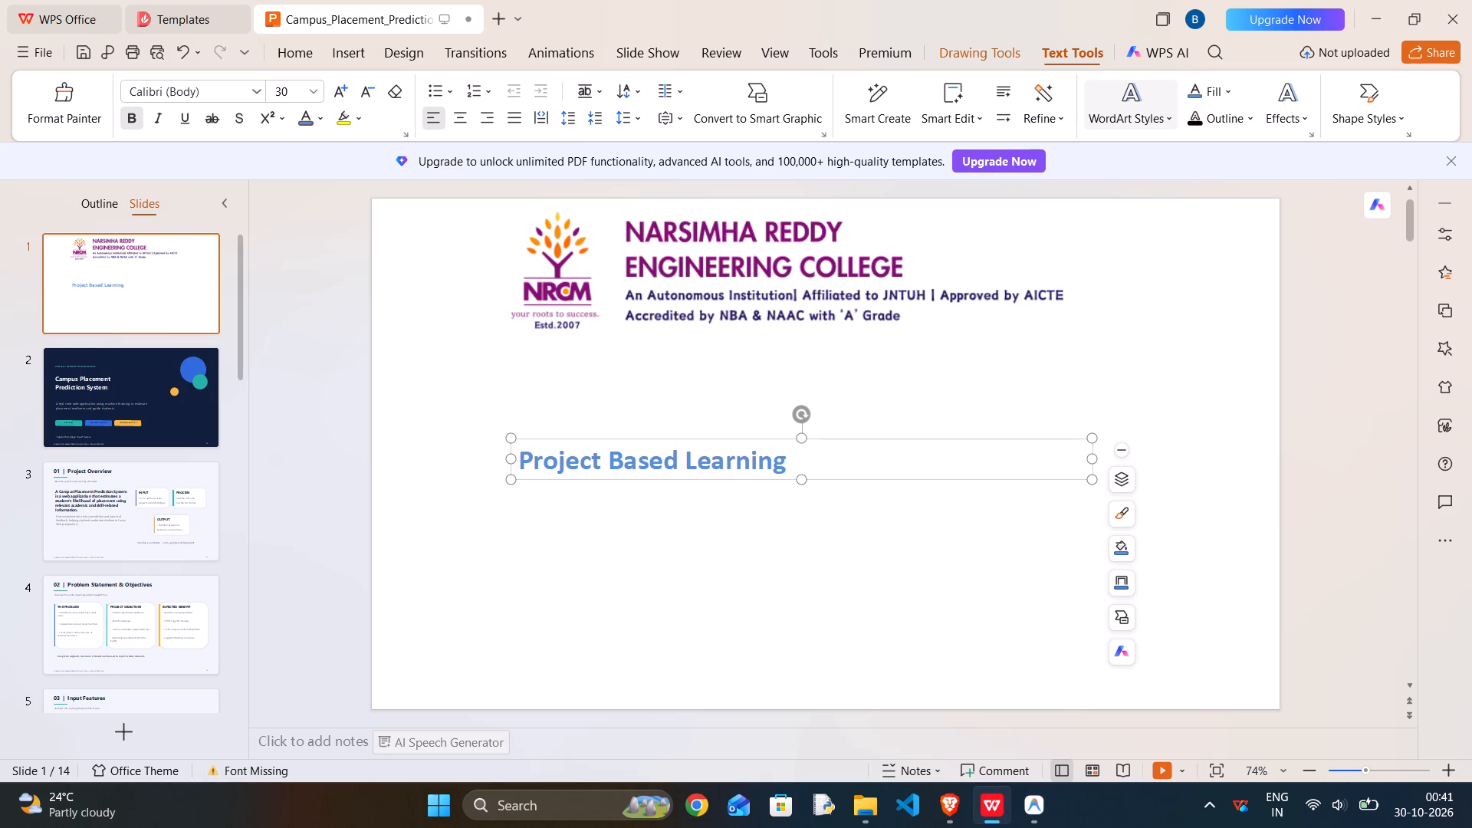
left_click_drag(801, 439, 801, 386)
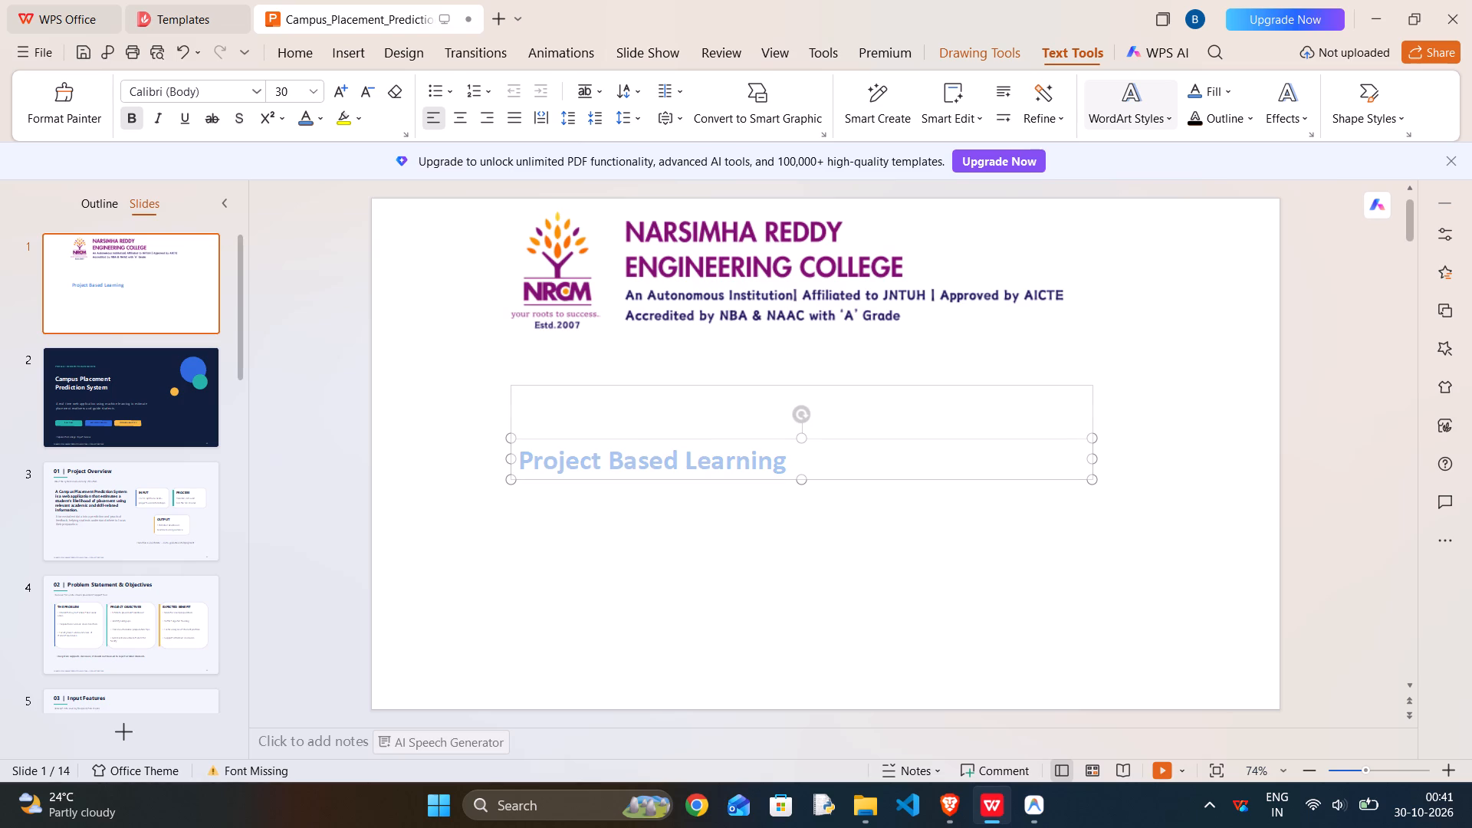
Delete the "Project Based Learning" text box from the first slide.
left_click(824, 477)
right_click(824, 477)
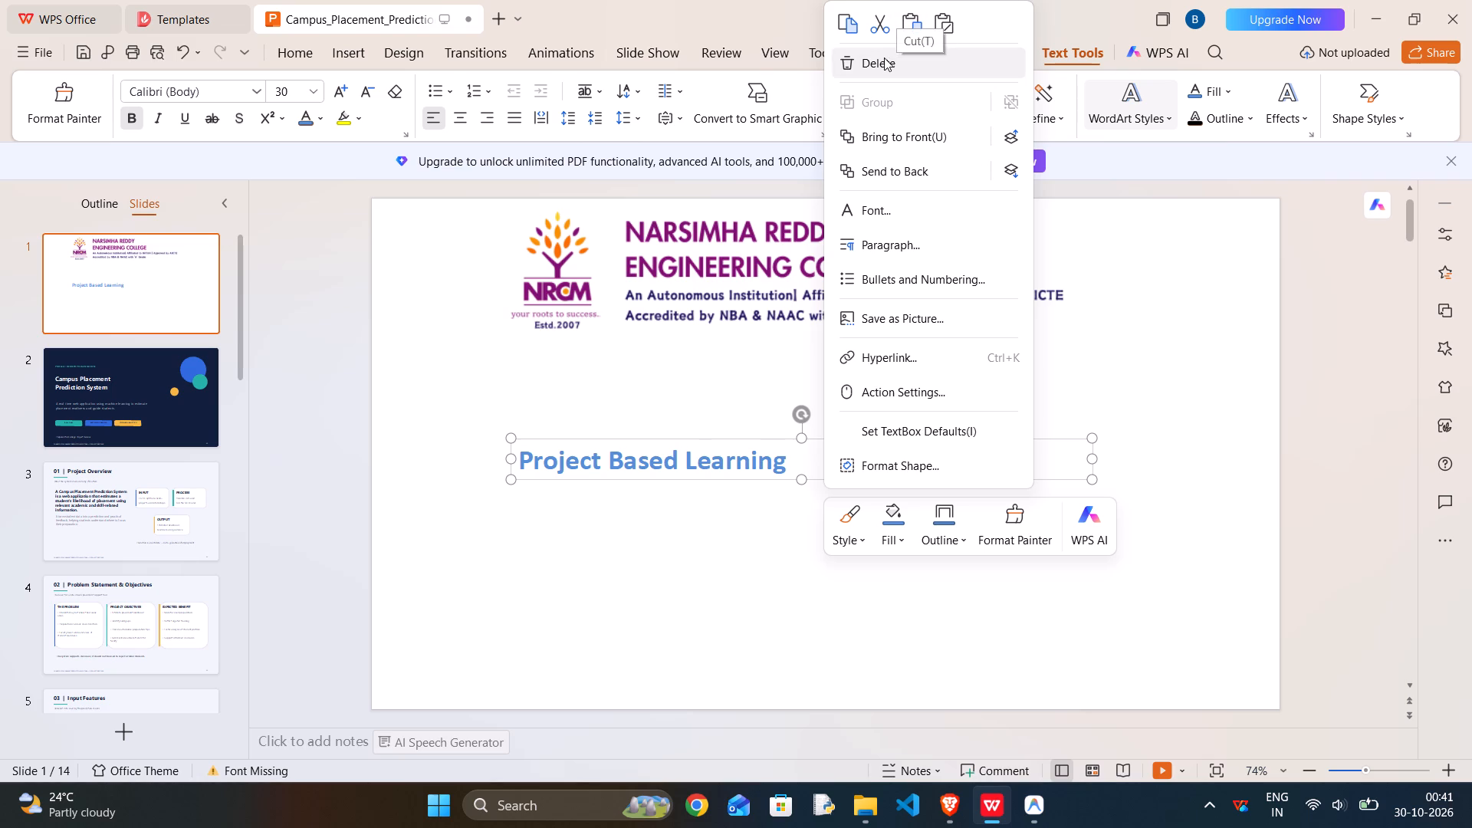
left_click(885, 63)
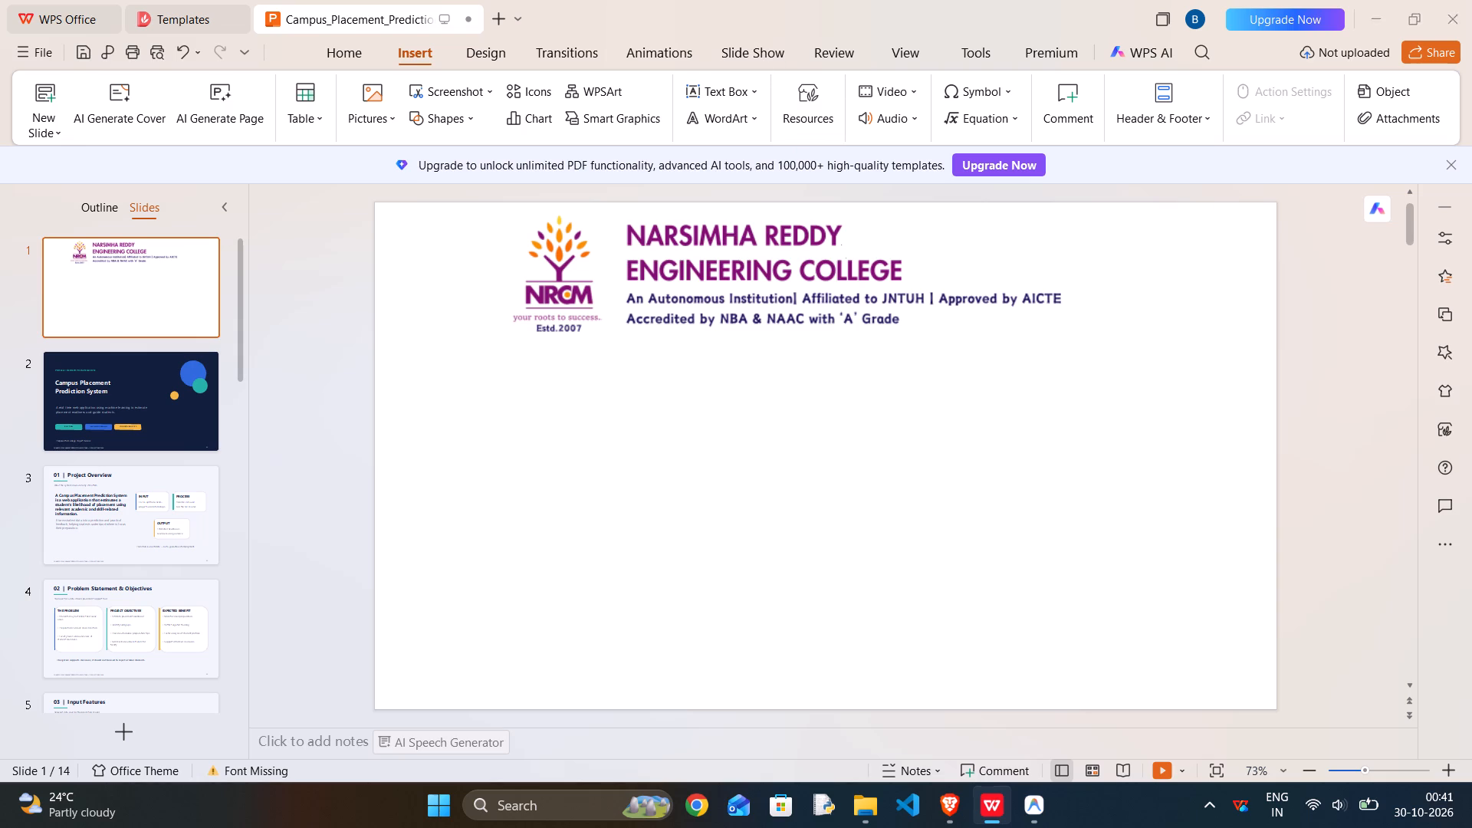
Draw a wide horizontal text box directly beneath the college logo and enter "Project Based Learning" in it.
left_click(610, 186)
left_click(708, 89)
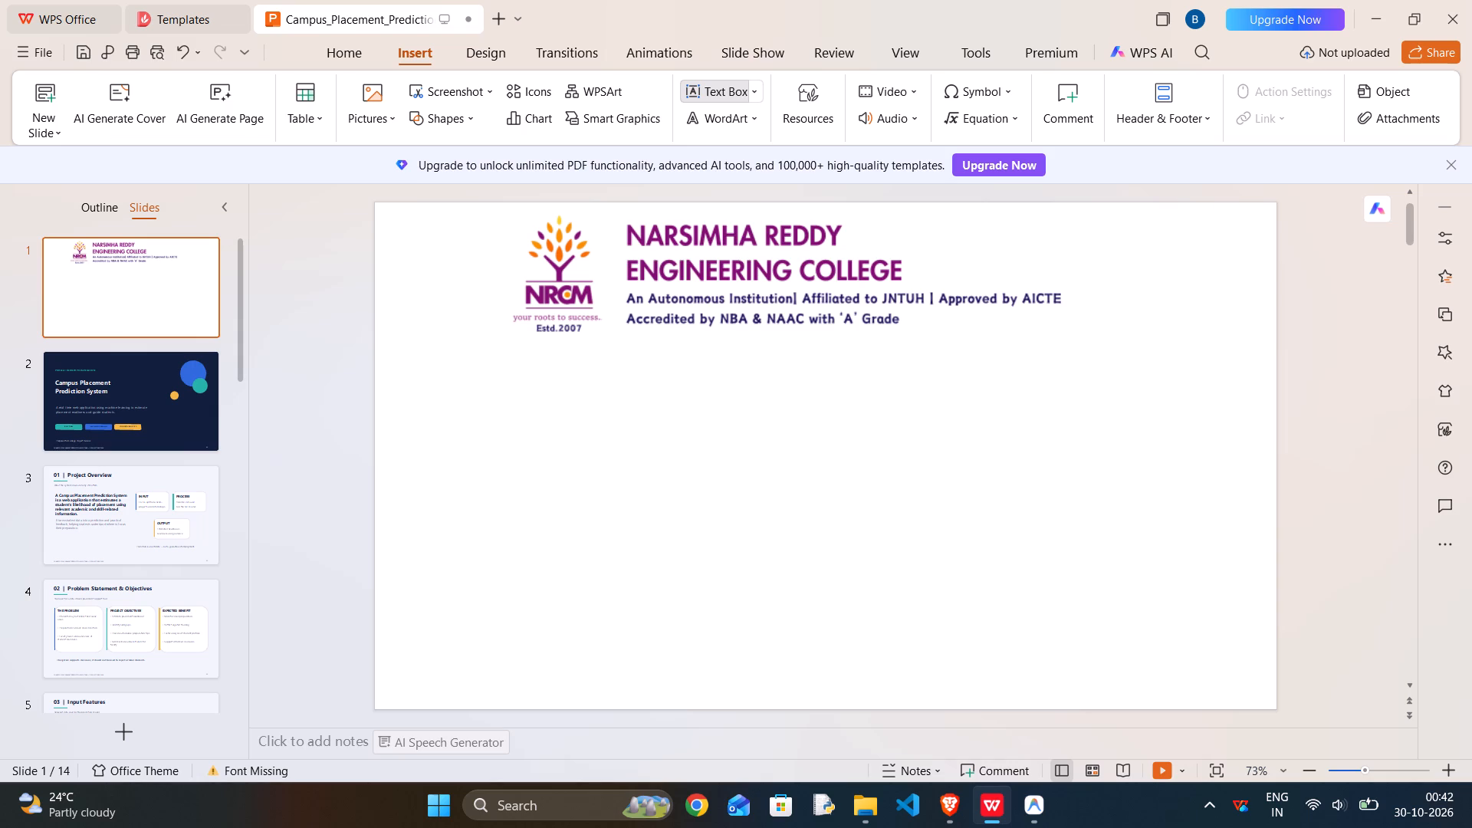
left_click_drag(620, 363, 961, 343)
left_click_drag(961, 343, 985, 353)
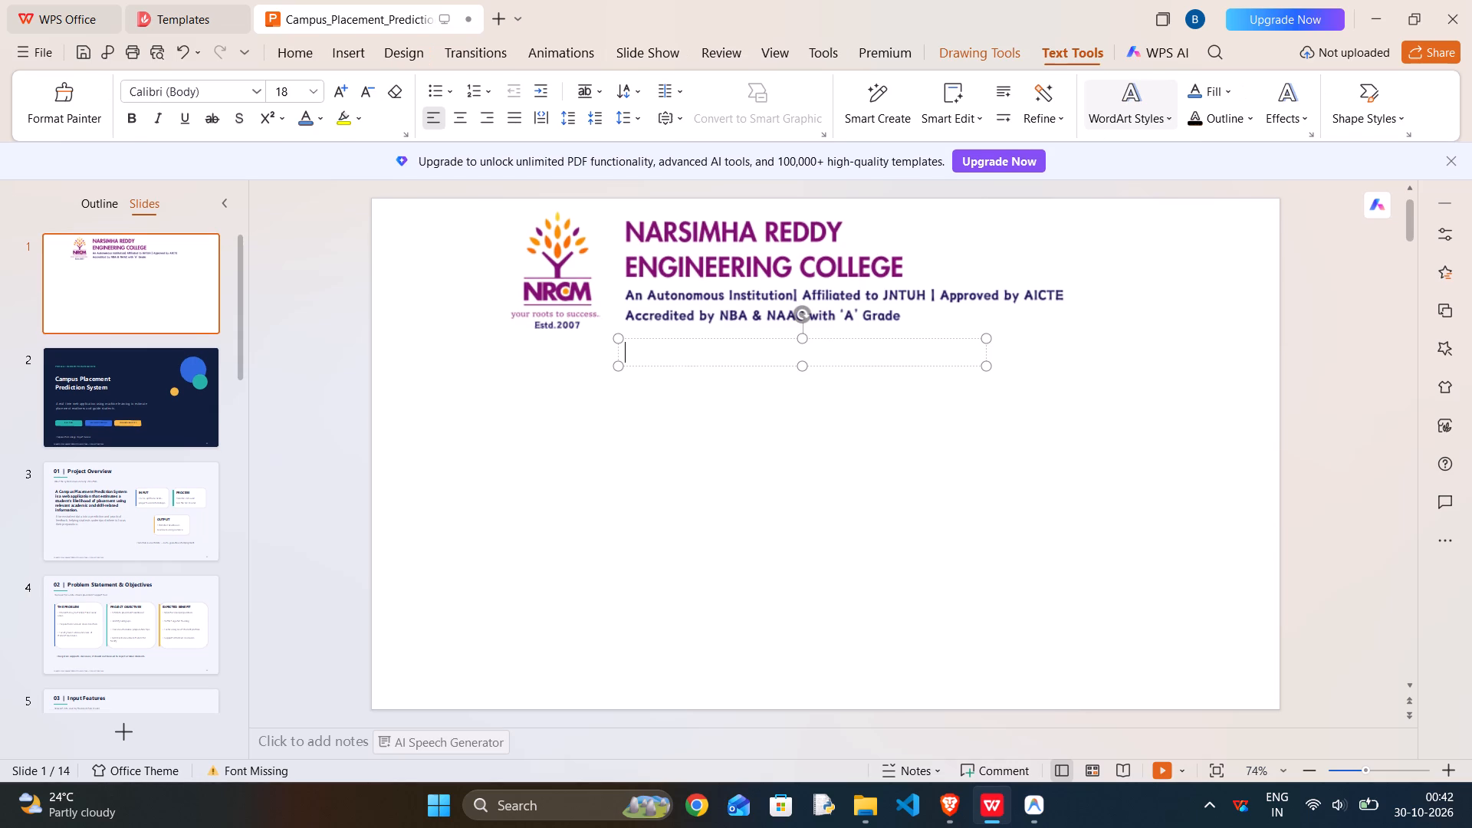
left_click(773, 354)
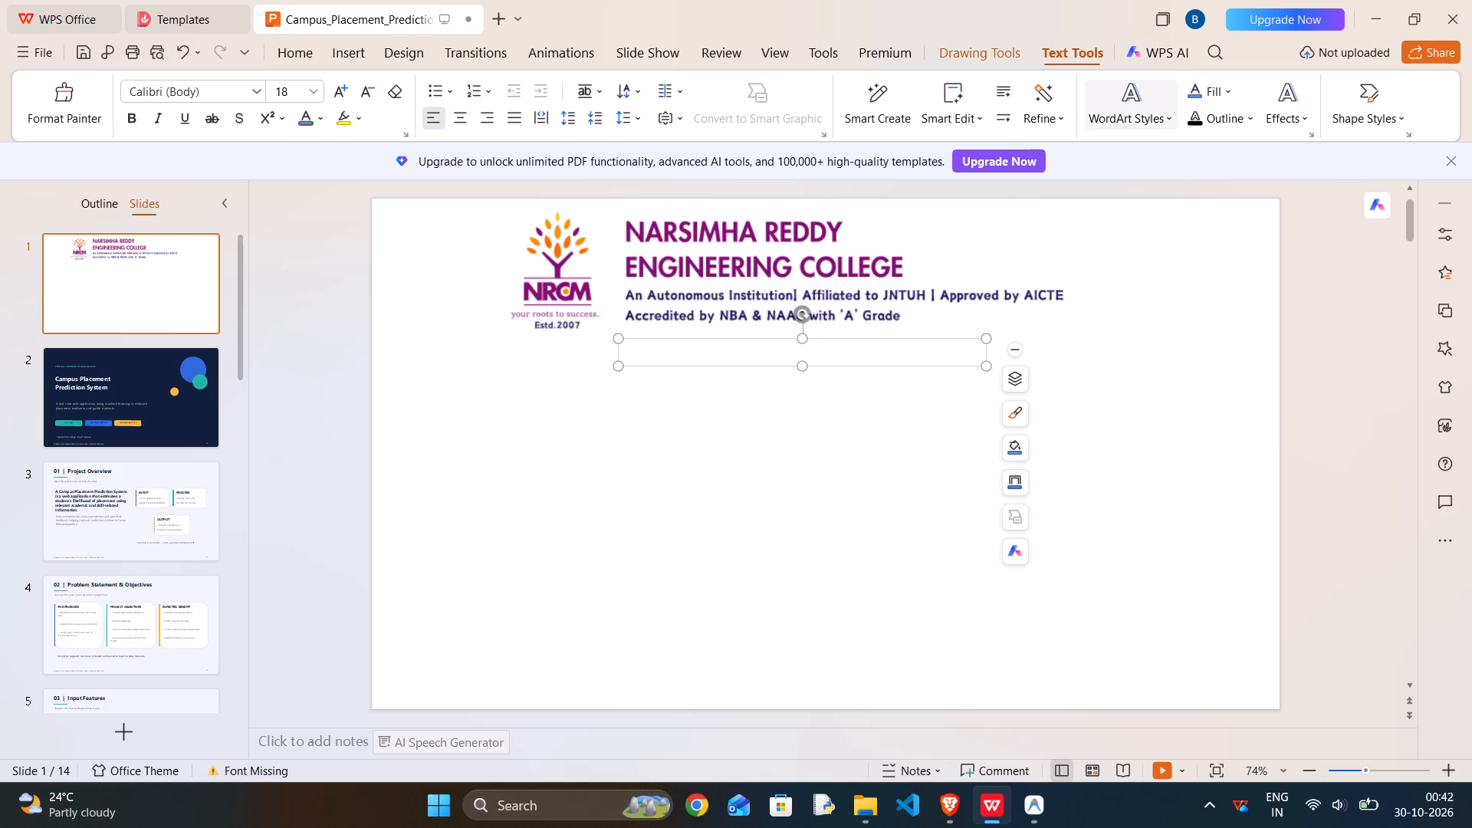
left_click(773, 354)
double_click(773, 354)
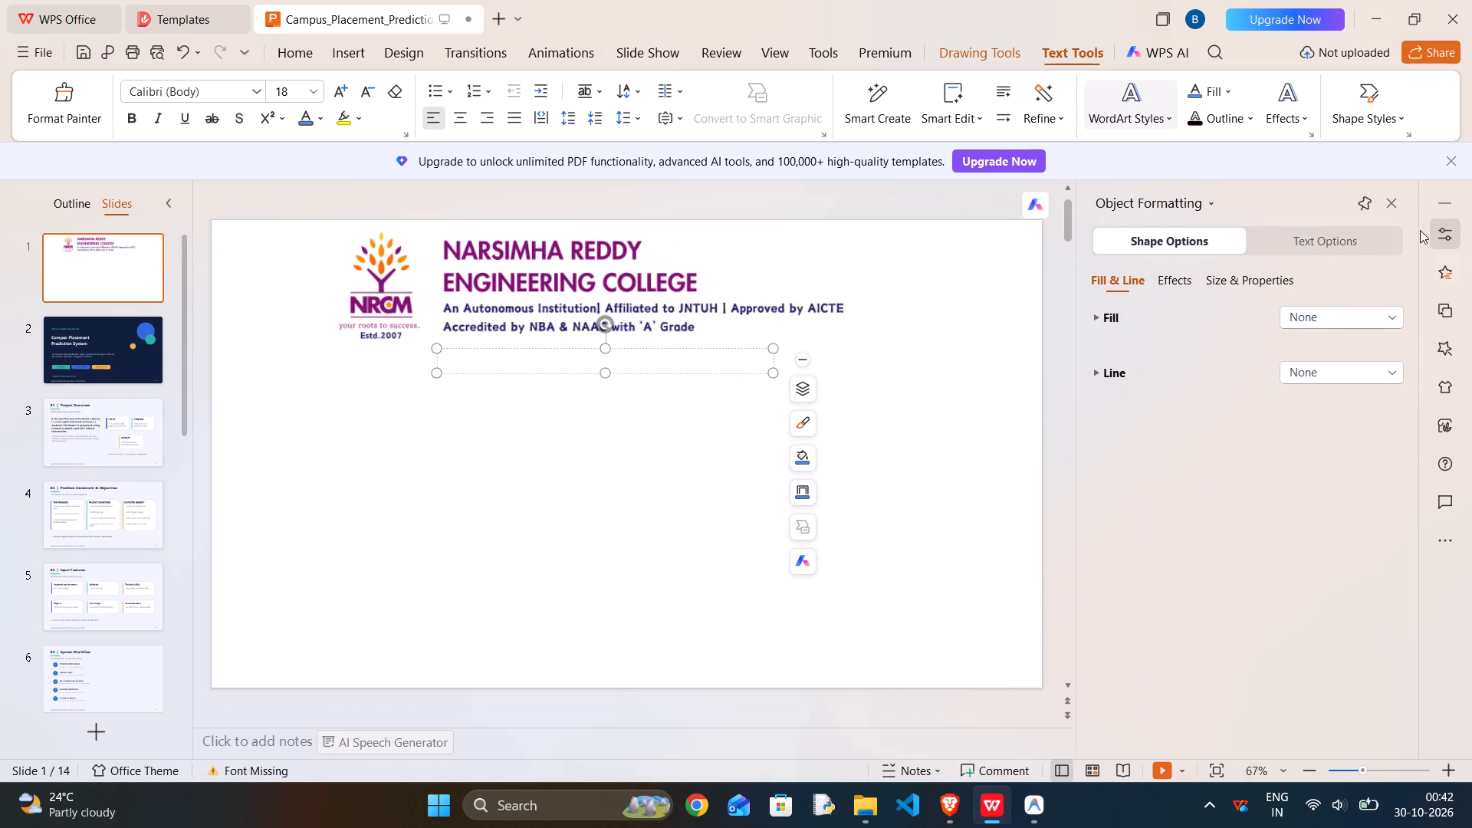
left_click(1396, 210)
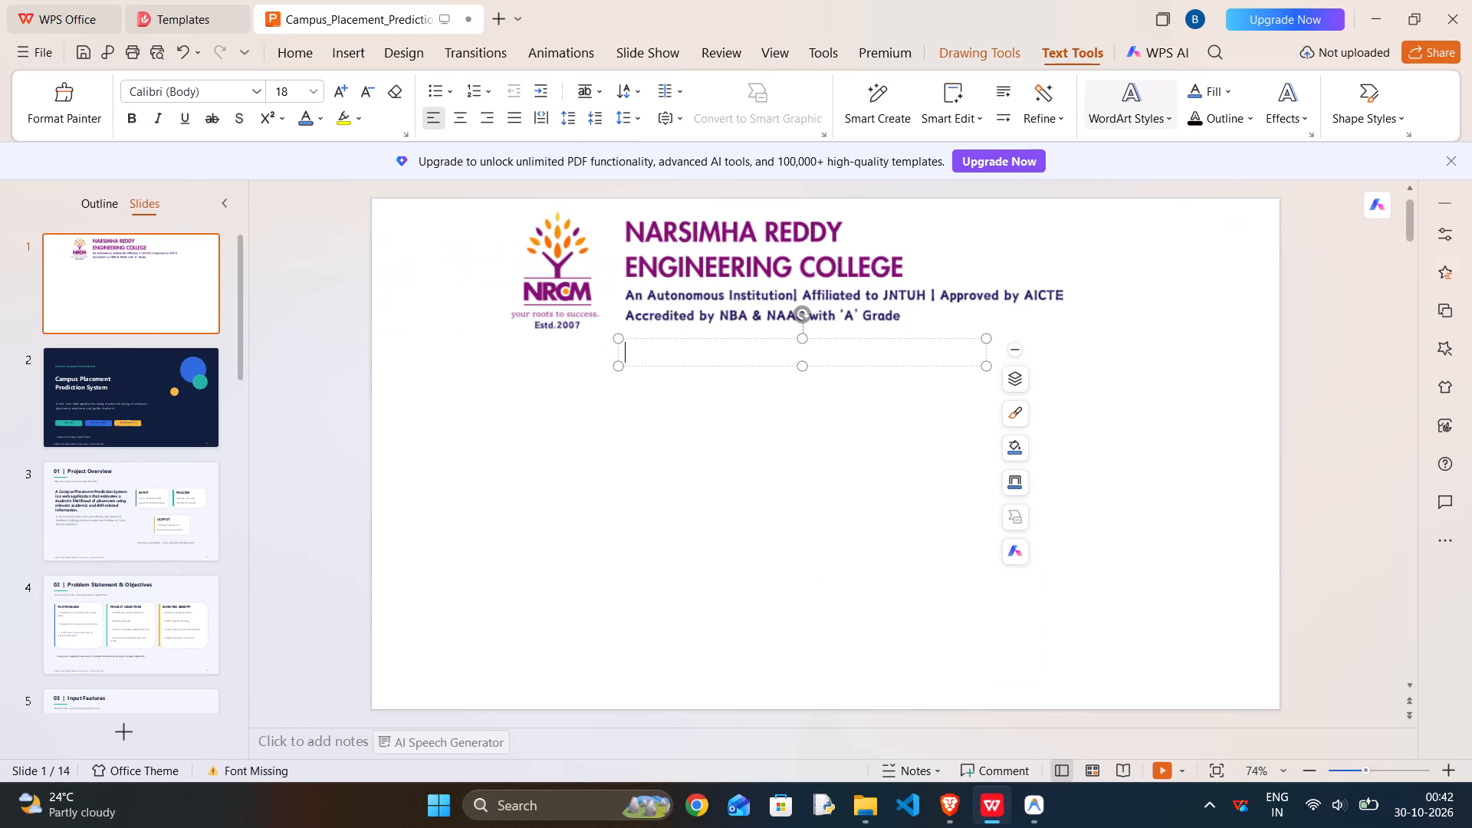
type("Project Based")
key("space")
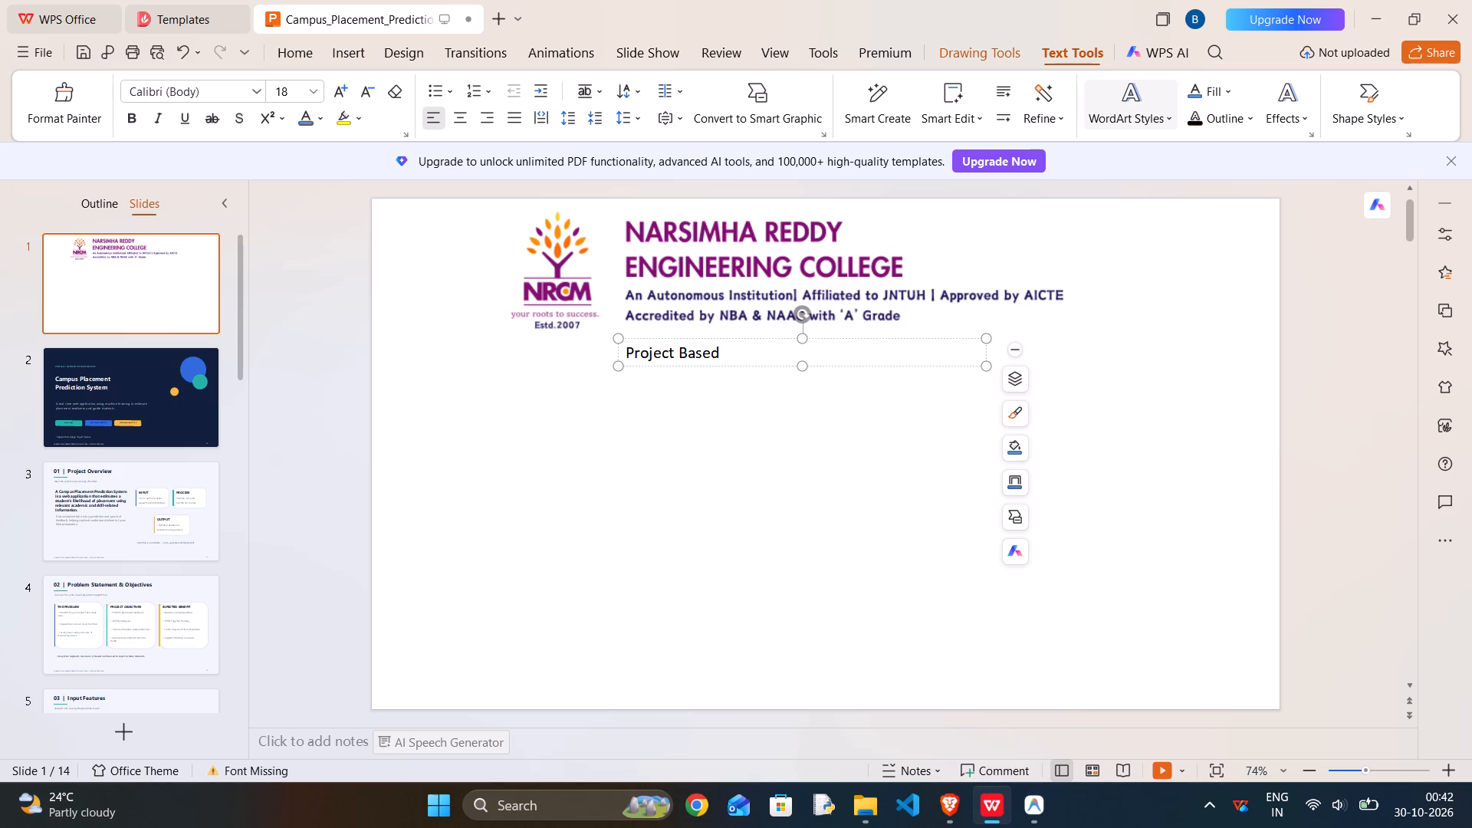
type("Learning")
Make the whole "Project Based Learning" text bold and apply the last used medium blue font colour.
left_click_drag(783, 356, 674, 357)
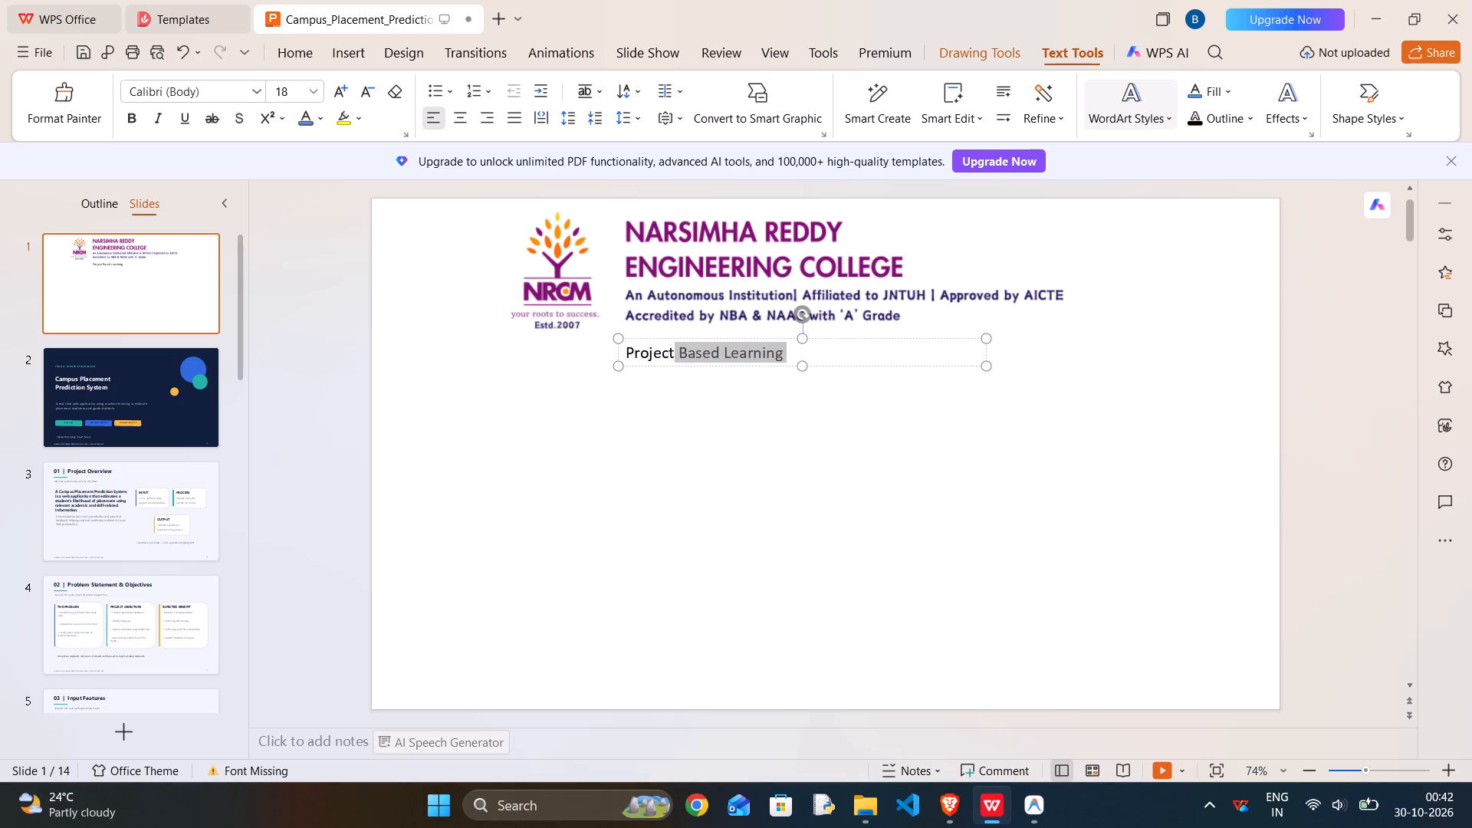
left_click_drag(674, 357, 619, 363)
key("ctrl+b")
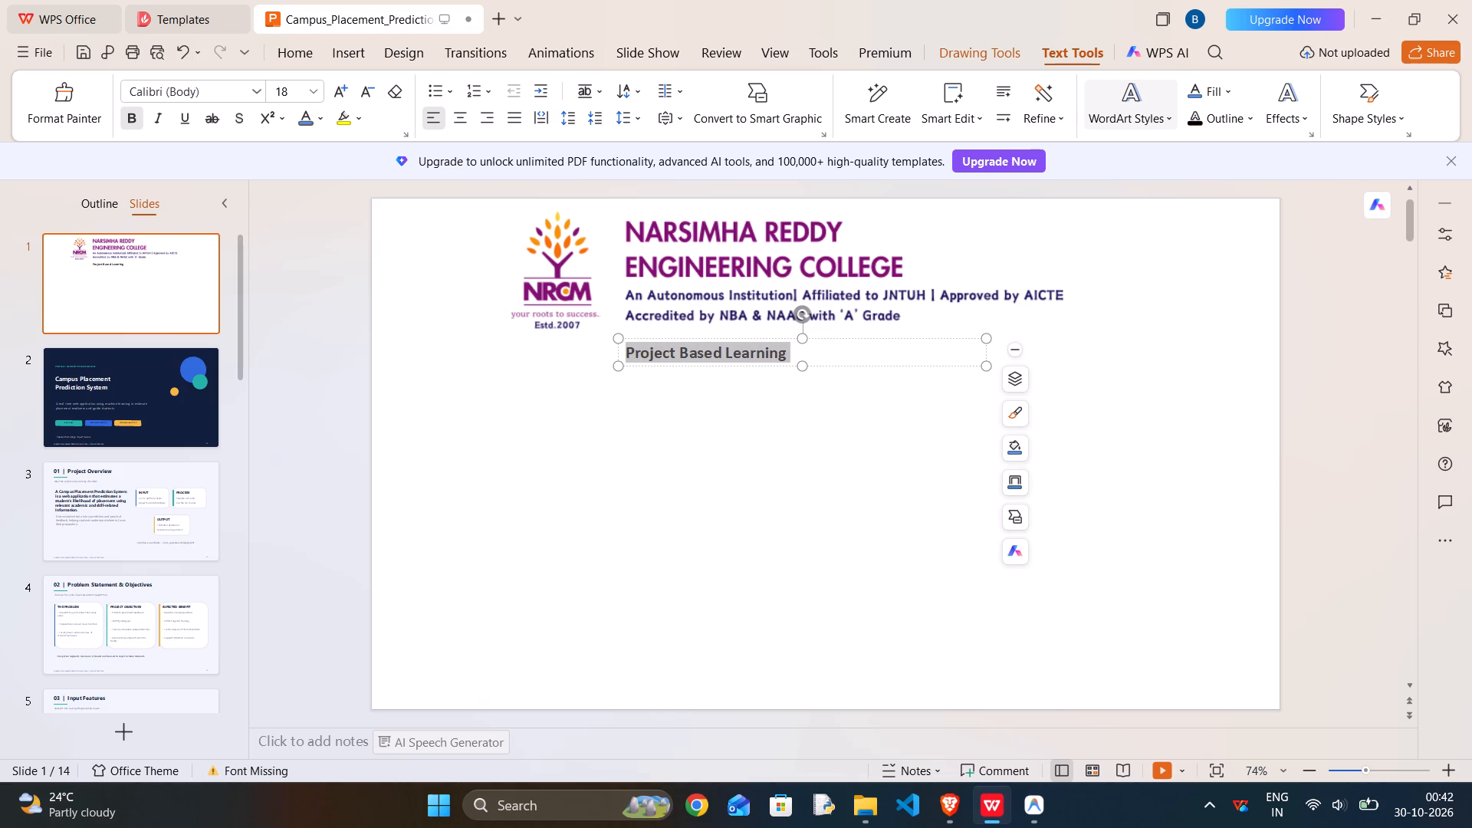
left_click(317, 123)
left_click(309, 123)
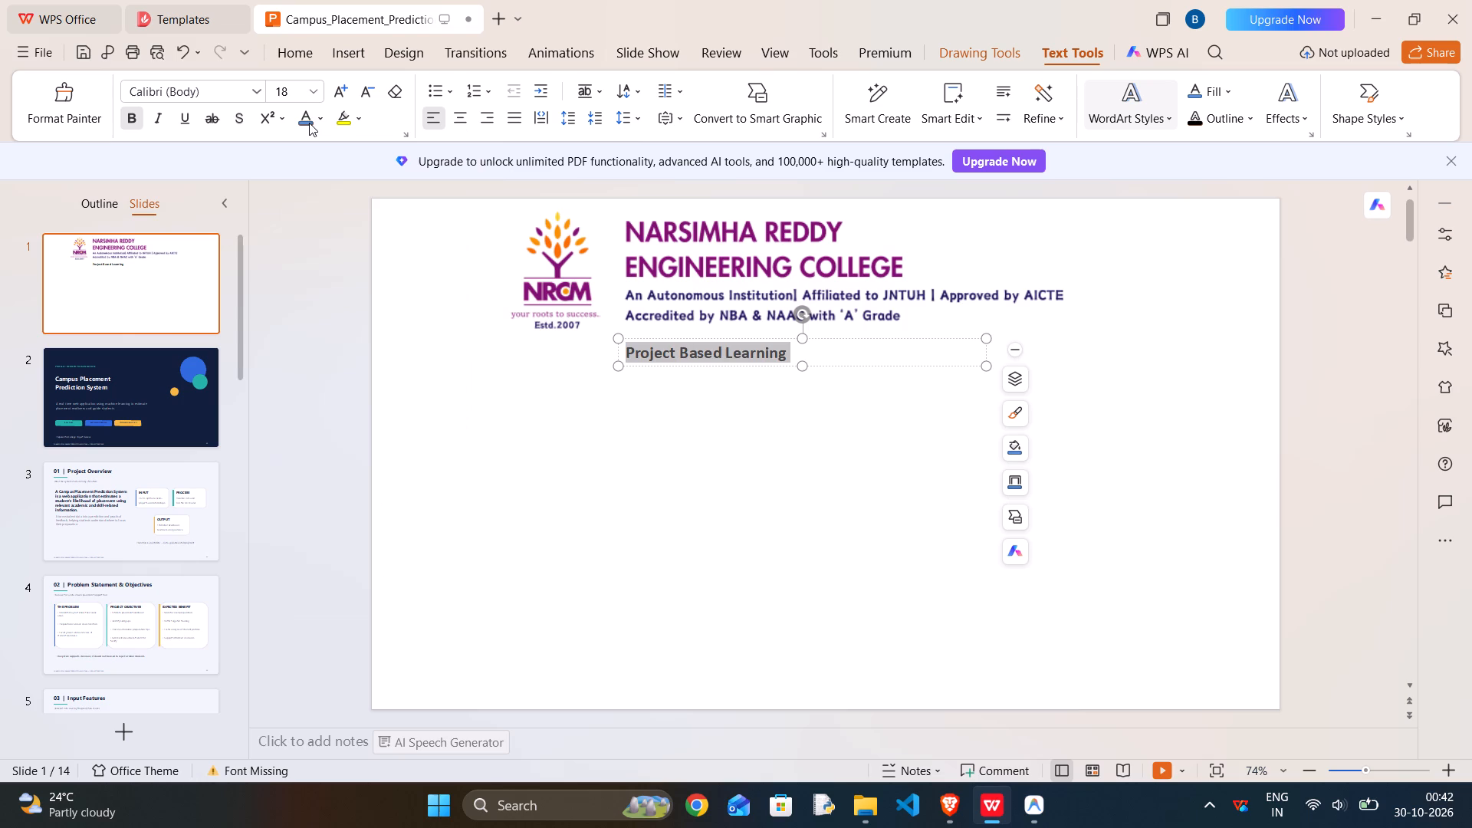
left_click(309, 123)
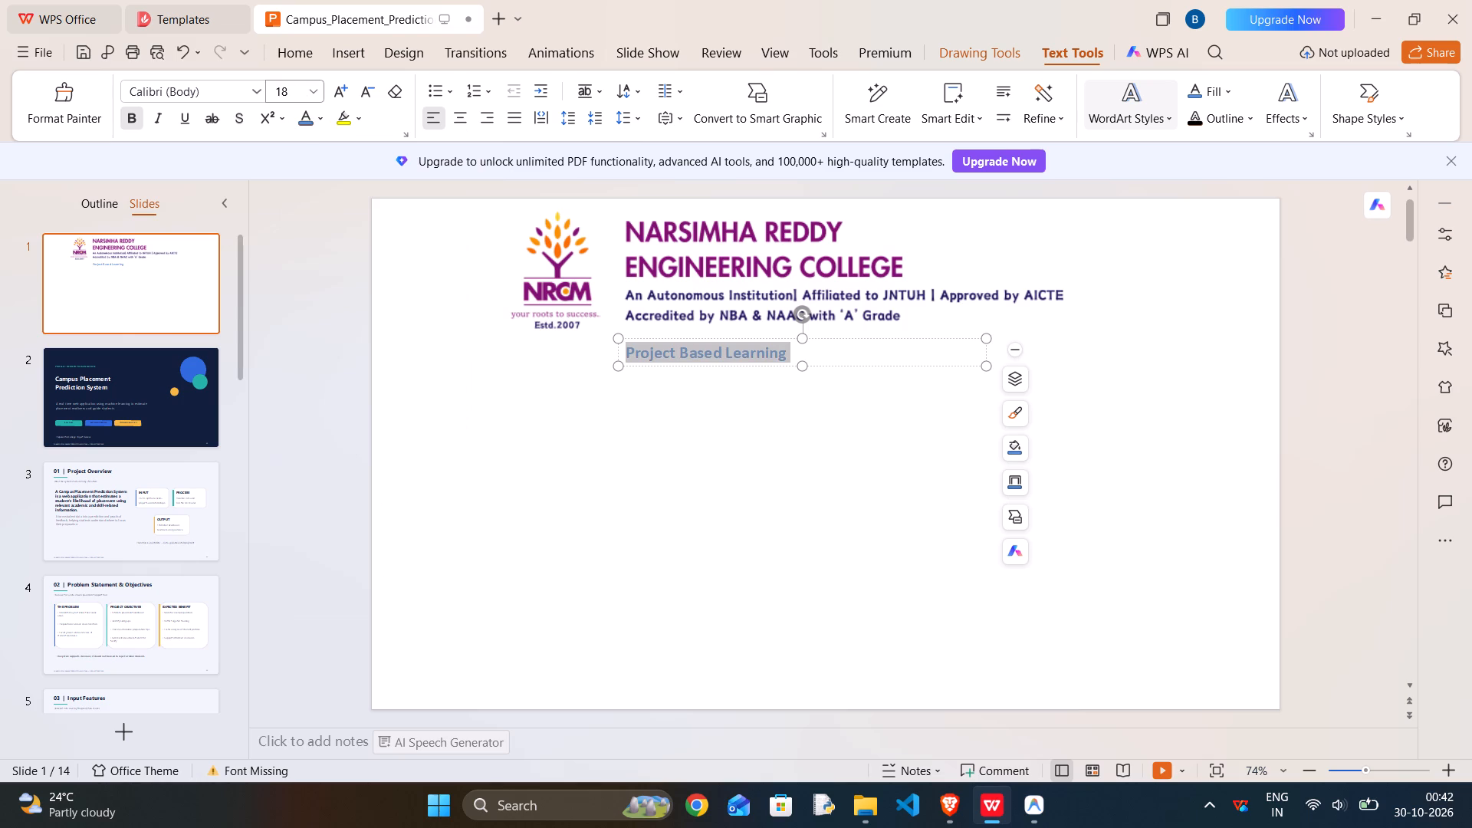
Set the font size of the "Project Based Learning" heading to 30 and deselect it.
left_click(296, 87)
key("BackSpace")
type("30")
key("Return")
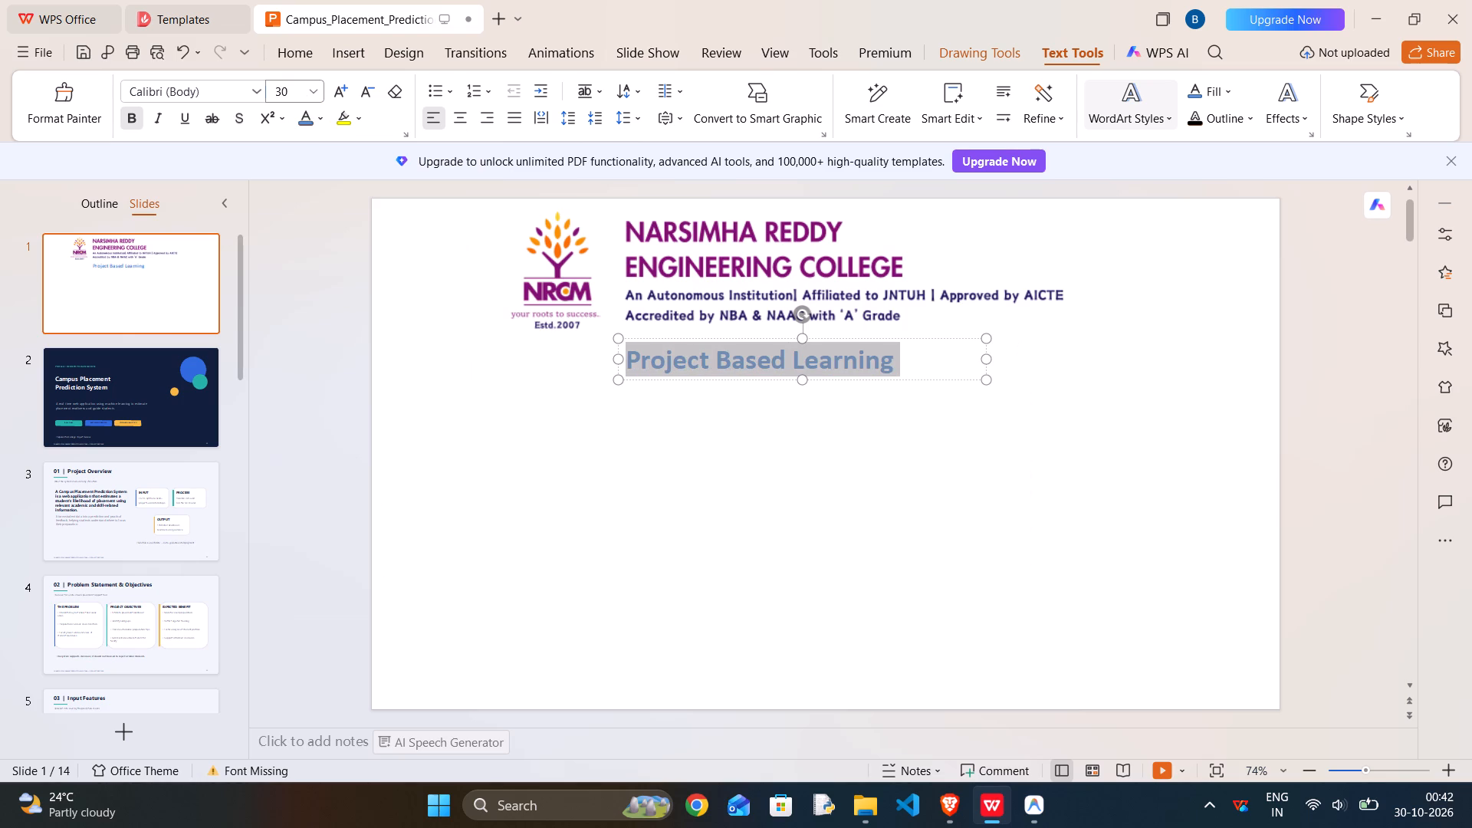
left_click(703, 470)
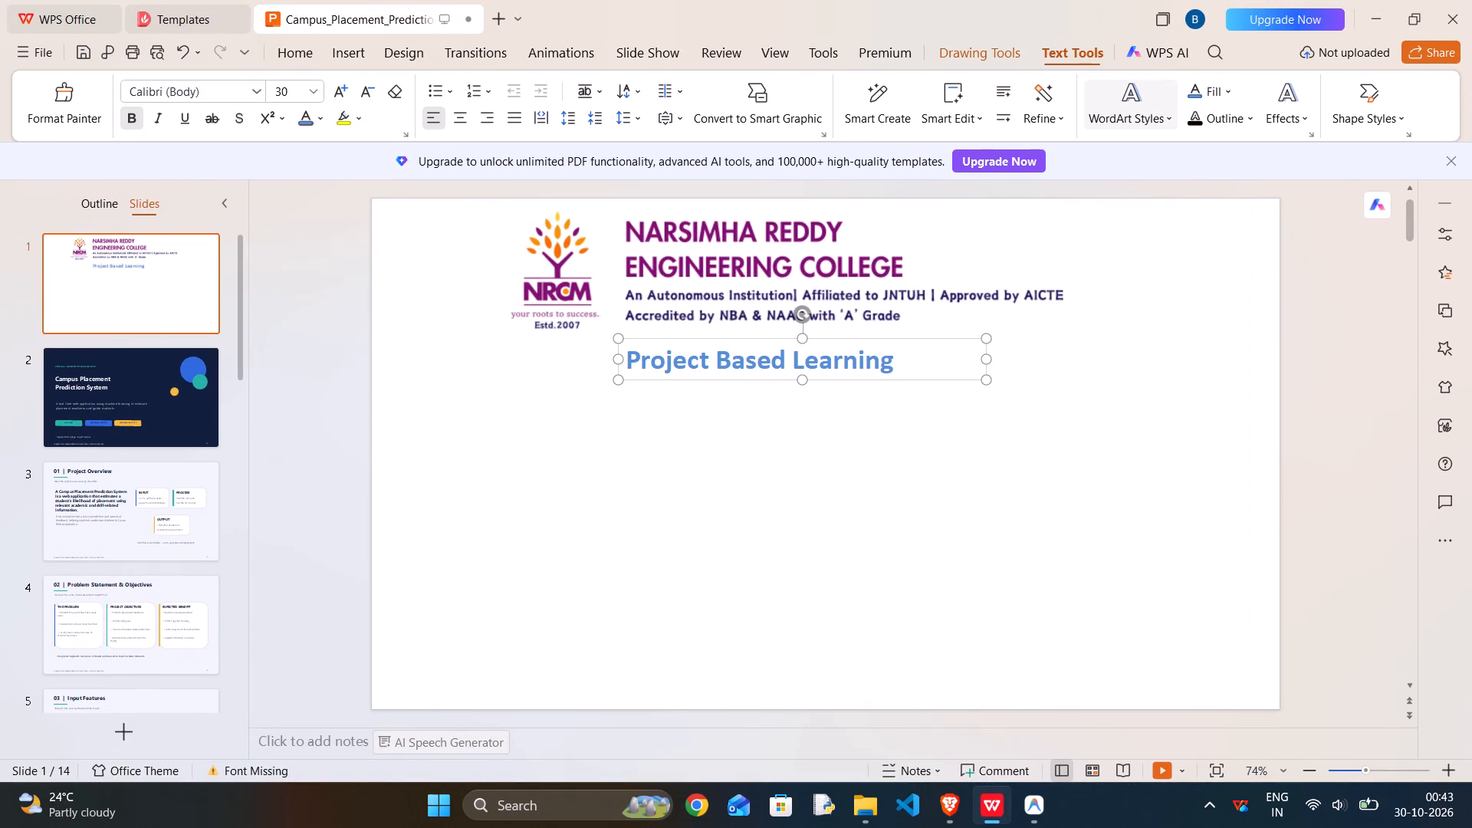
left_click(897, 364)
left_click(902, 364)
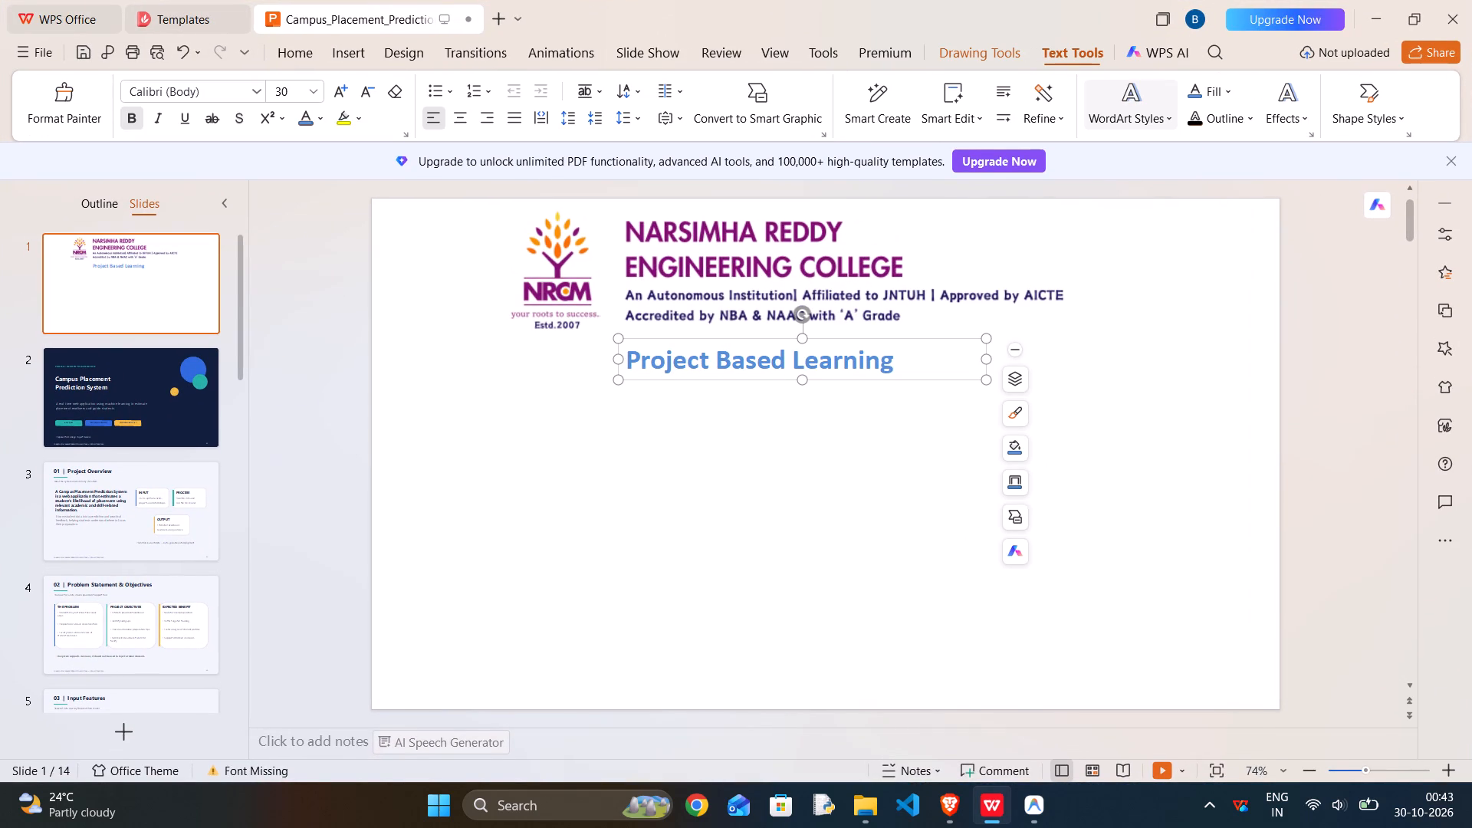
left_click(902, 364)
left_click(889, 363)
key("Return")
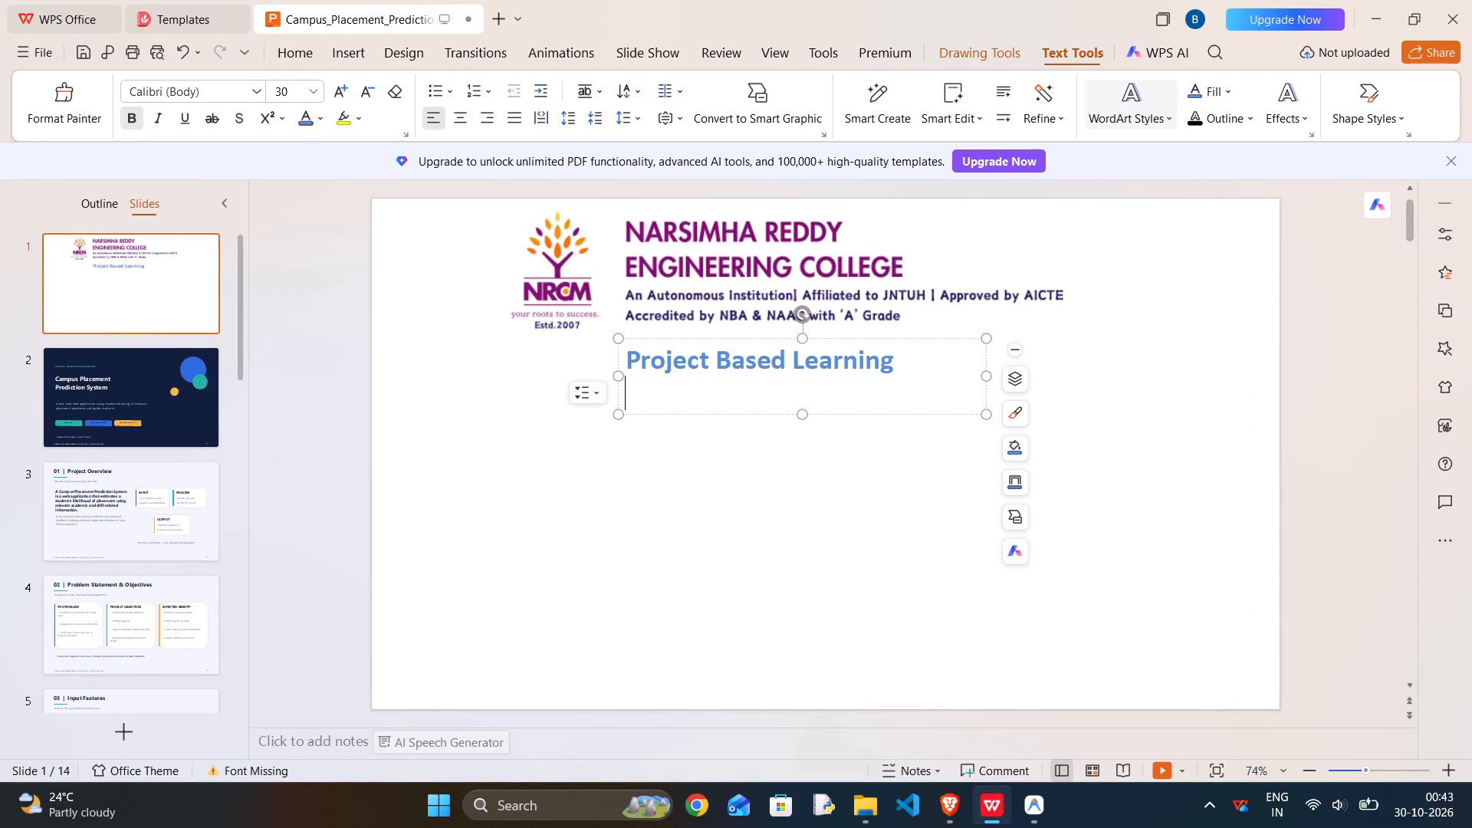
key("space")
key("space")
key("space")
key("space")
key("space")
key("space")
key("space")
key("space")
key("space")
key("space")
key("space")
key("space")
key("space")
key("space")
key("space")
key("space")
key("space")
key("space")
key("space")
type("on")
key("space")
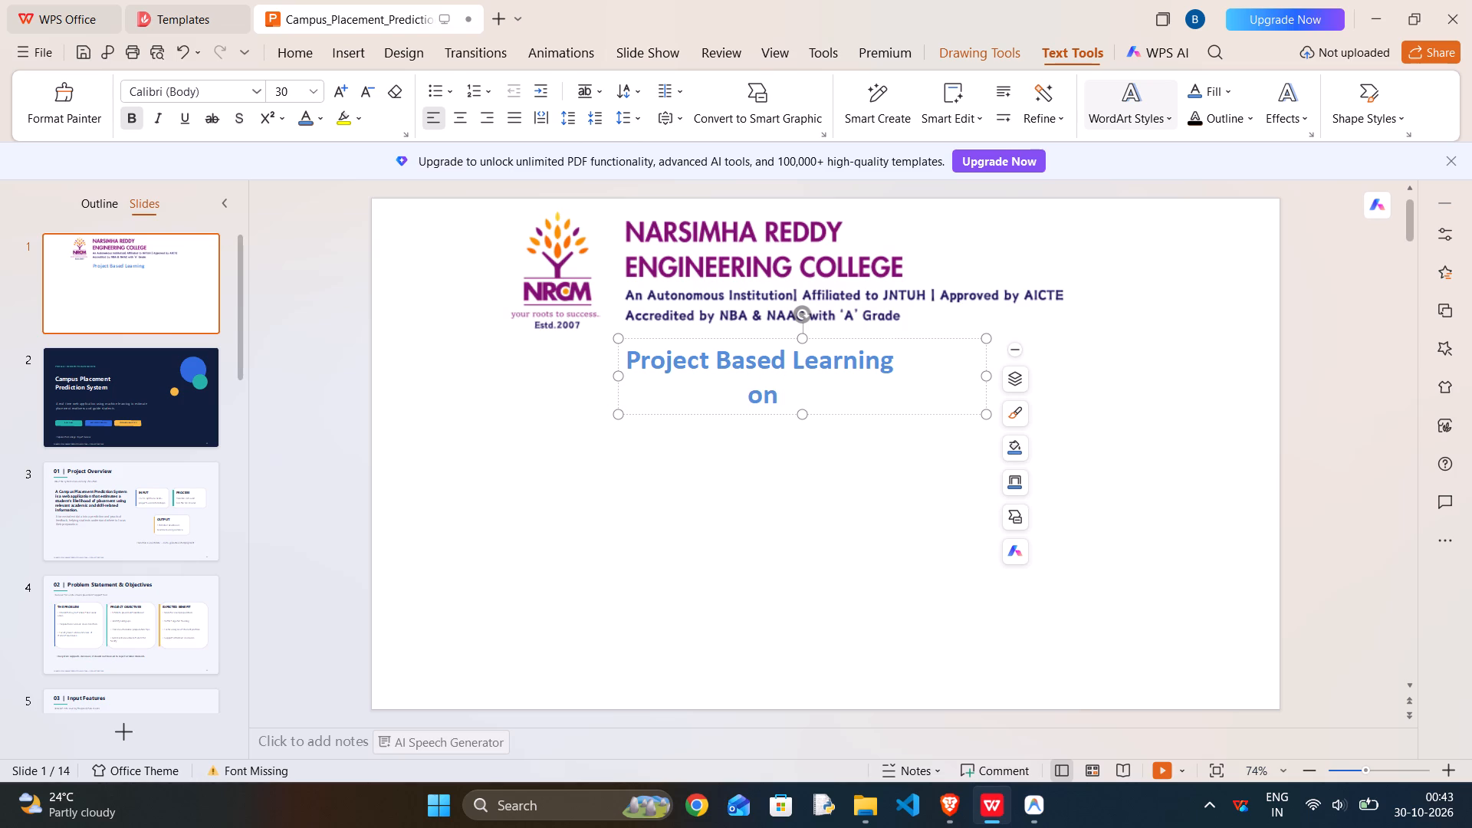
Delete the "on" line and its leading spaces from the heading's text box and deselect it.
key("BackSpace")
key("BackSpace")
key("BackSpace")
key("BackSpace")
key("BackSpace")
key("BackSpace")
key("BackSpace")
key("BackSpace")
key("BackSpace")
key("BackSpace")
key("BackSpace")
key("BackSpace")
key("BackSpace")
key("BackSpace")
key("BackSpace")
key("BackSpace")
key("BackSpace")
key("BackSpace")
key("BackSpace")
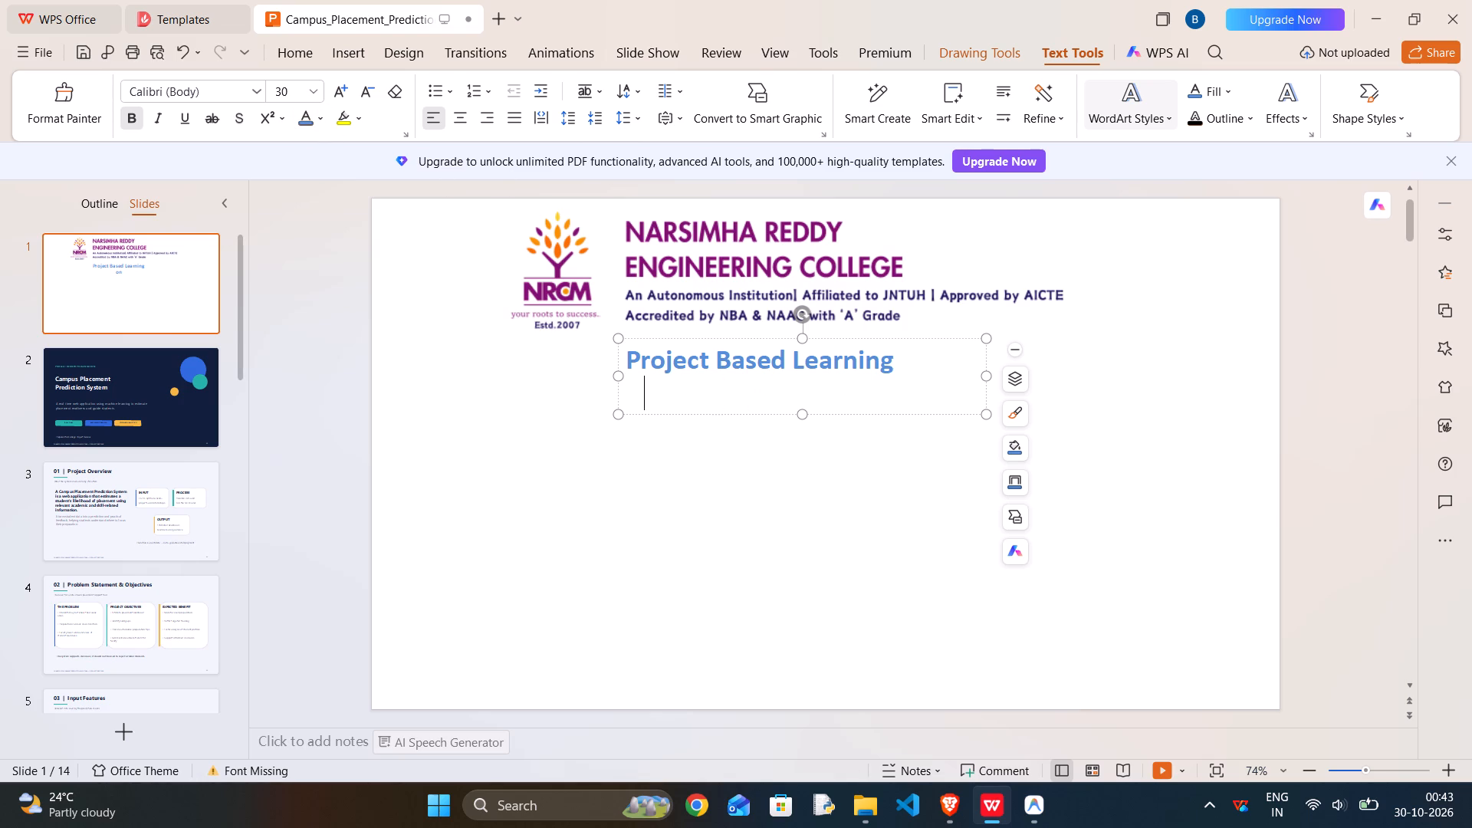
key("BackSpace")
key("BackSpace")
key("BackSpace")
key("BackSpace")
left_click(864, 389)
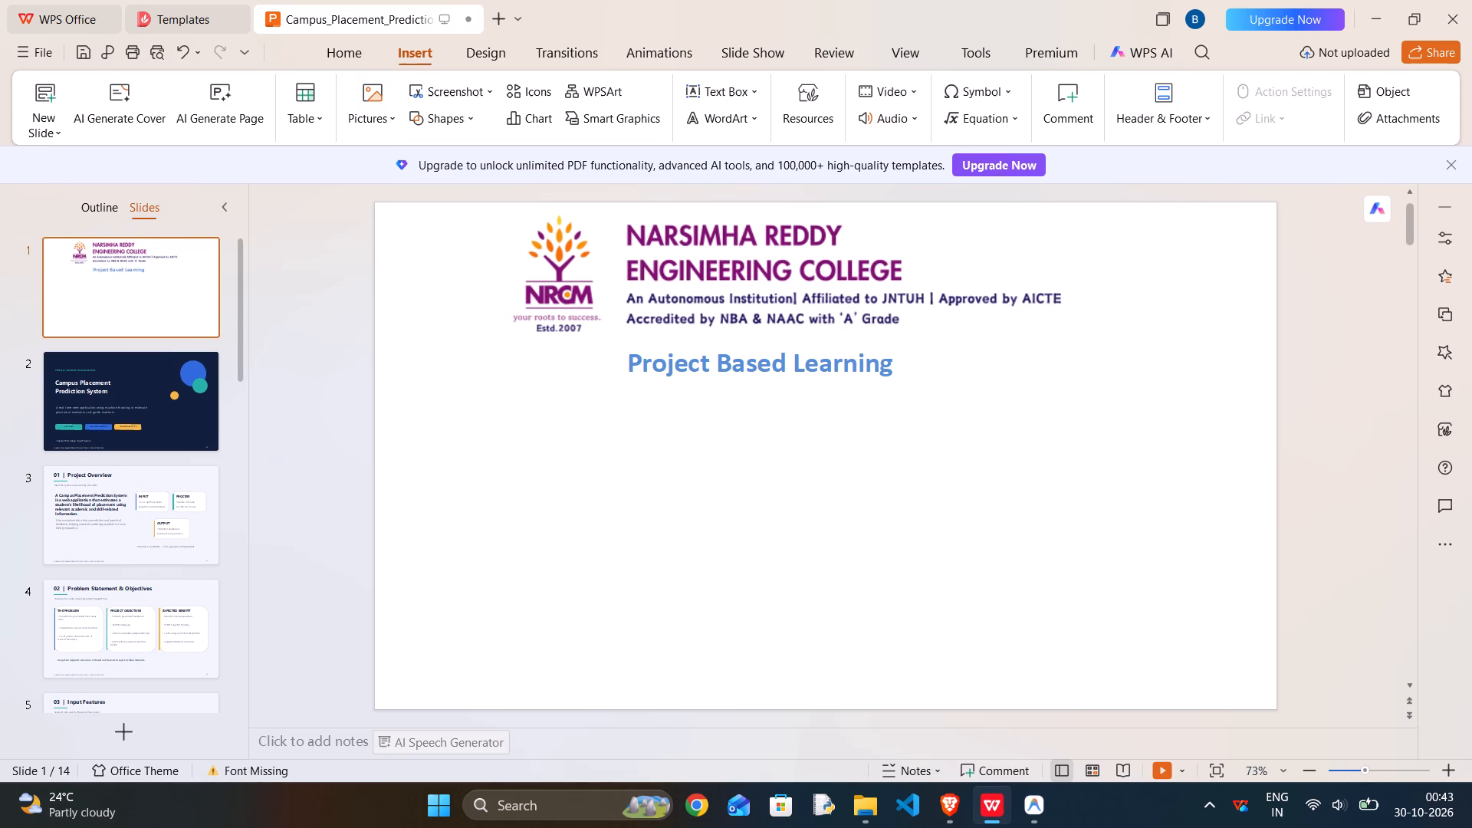
Insert a separate text box directly beneath the "Project Based Learning" heading.
left_click(724, 85)
left_click(749, 388)
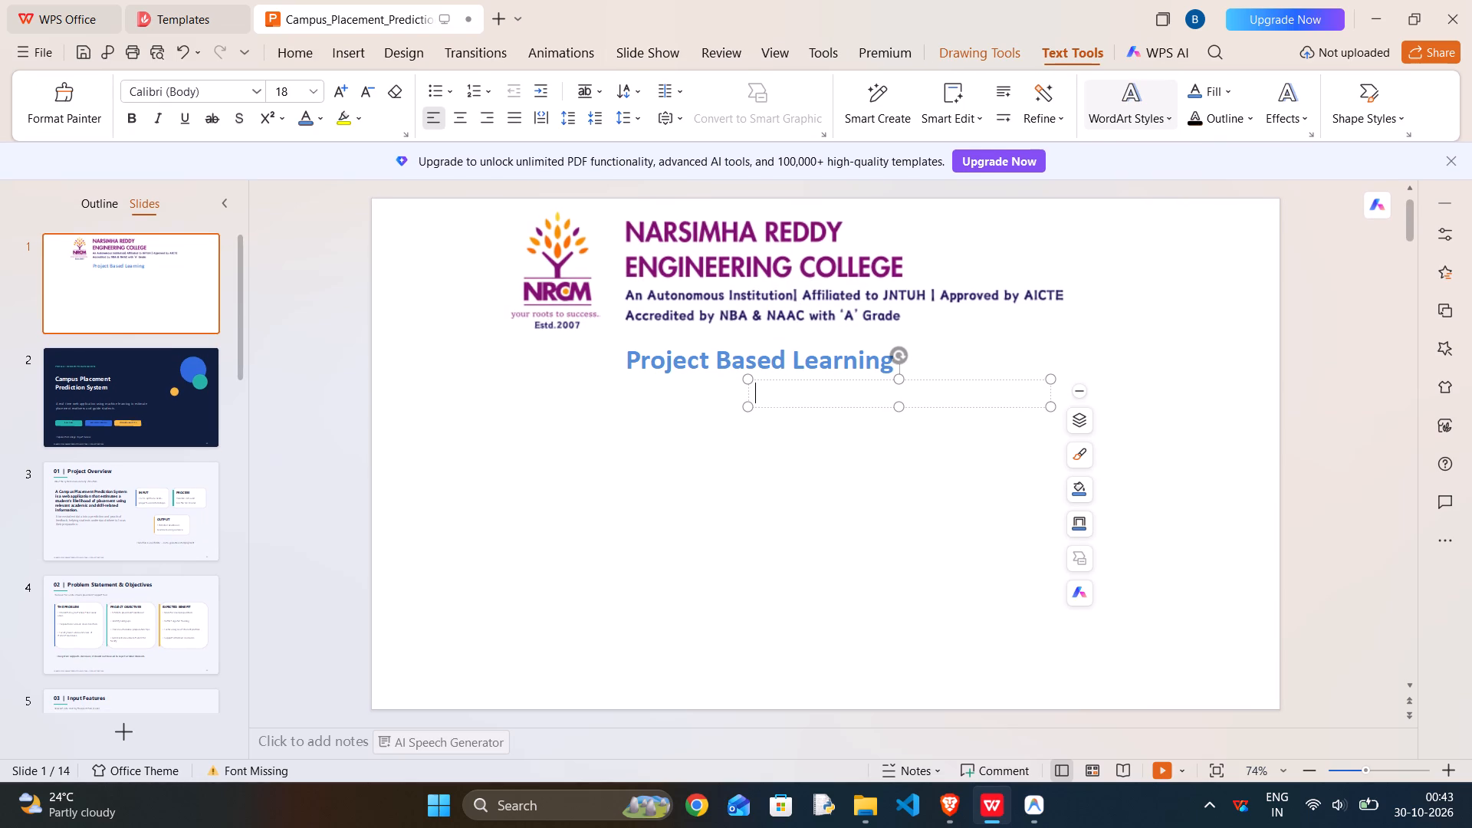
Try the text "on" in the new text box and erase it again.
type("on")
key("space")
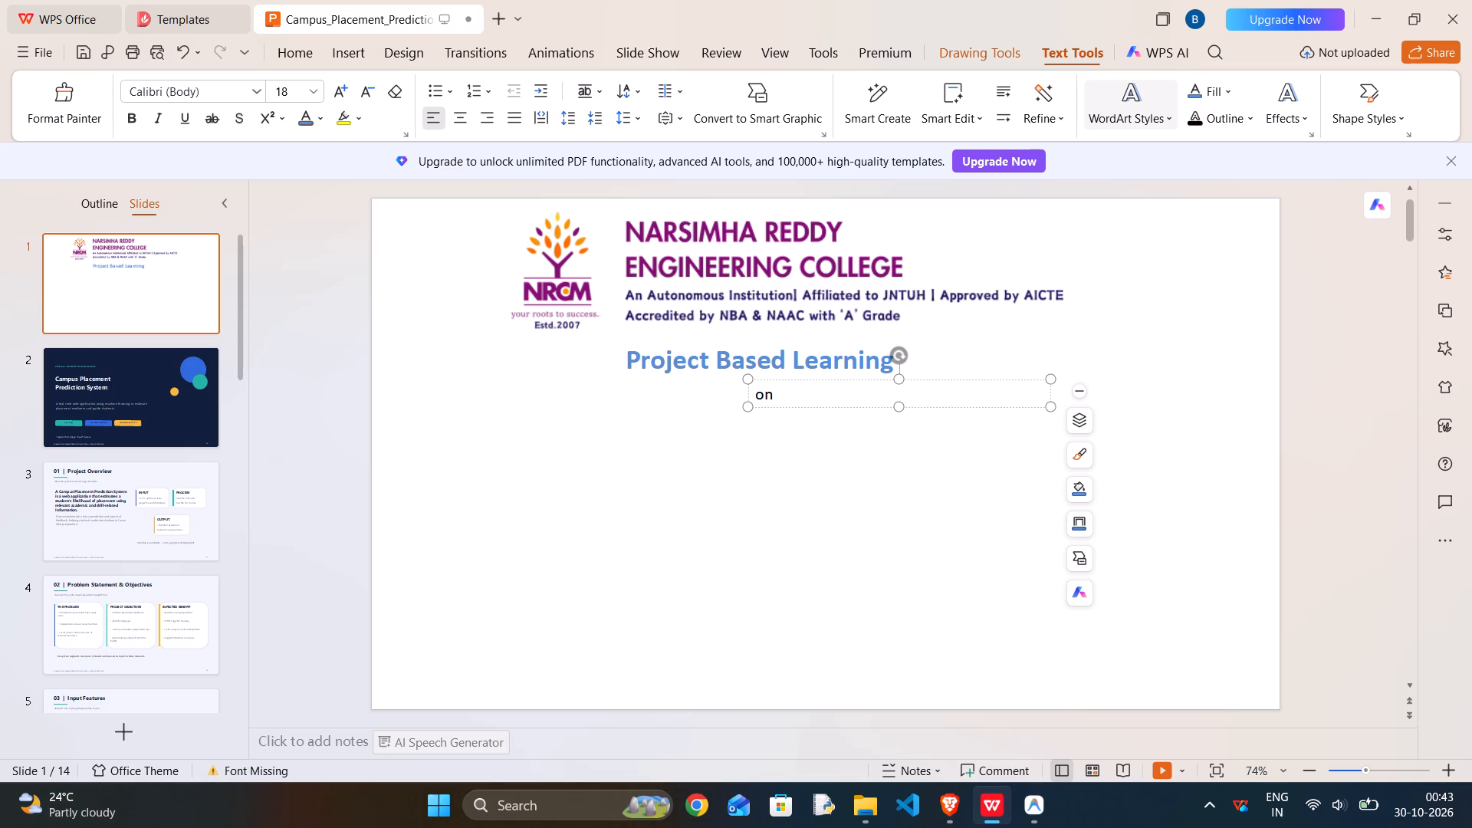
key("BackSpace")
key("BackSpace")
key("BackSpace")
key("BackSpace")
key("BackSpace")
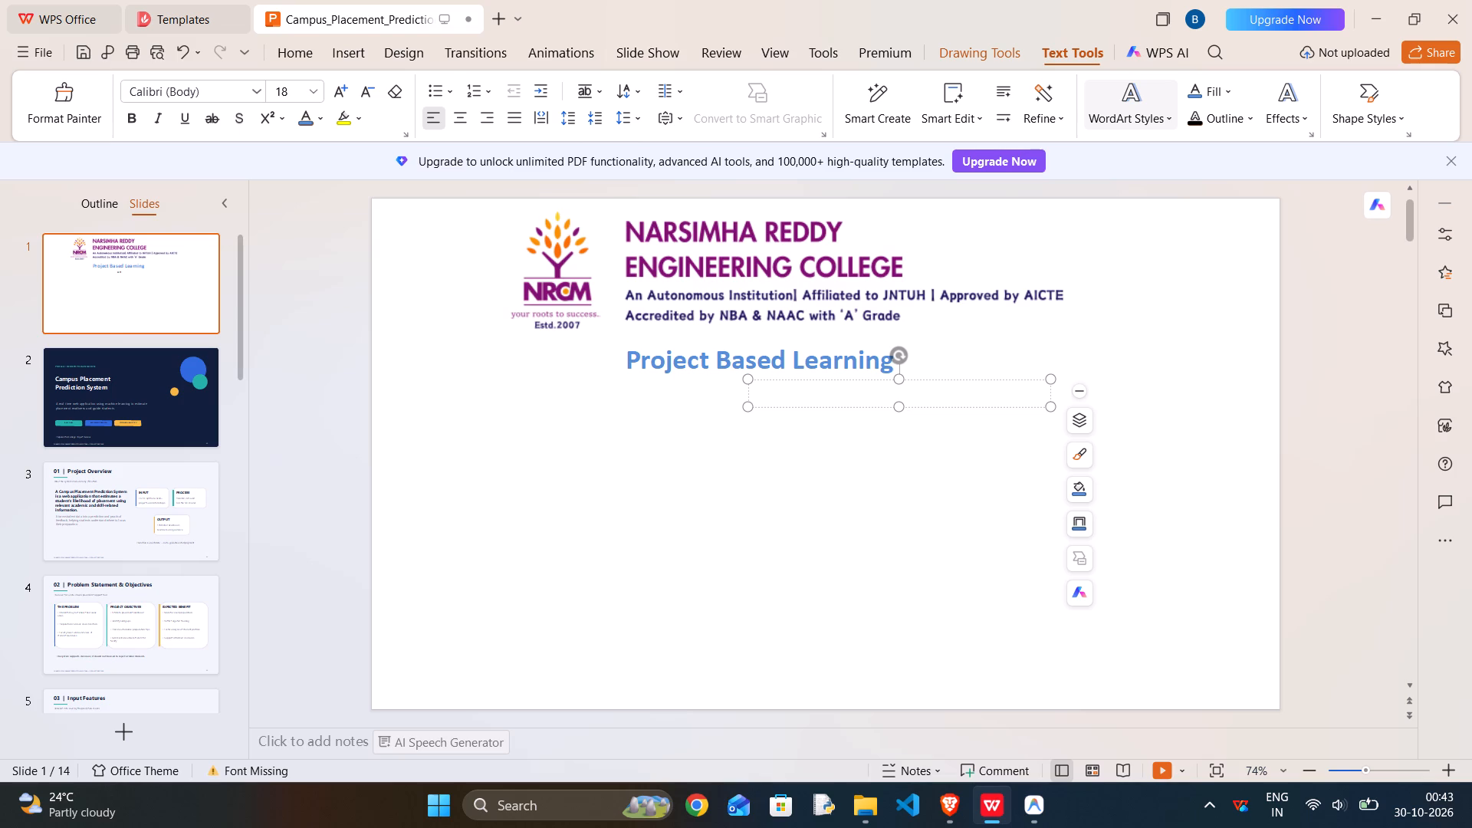
Move the empty text box horizontally to the left so it starts beneath the word "Project" in the heading.
left_click_drag(785, 388, 699, 386)
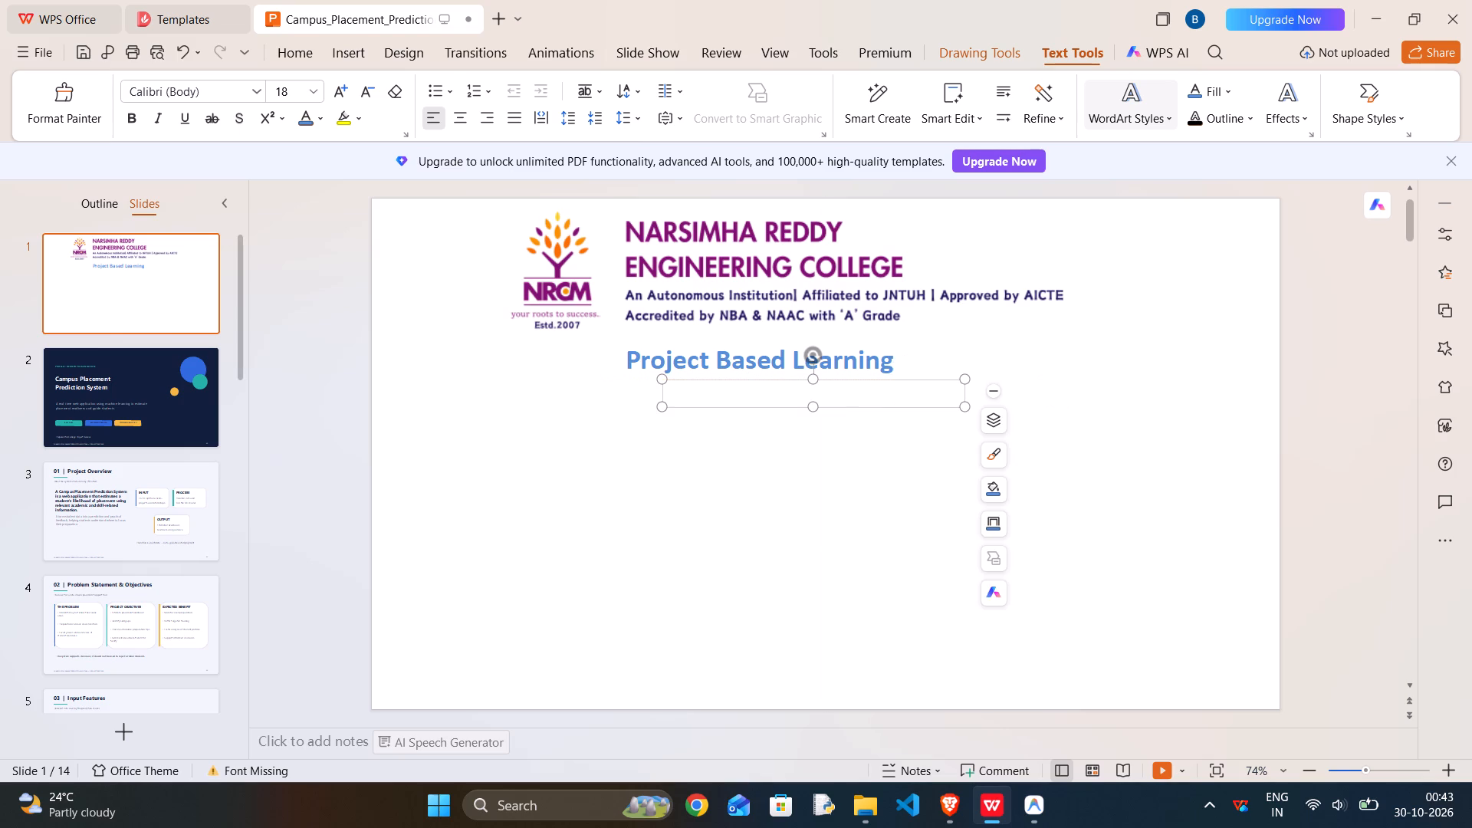
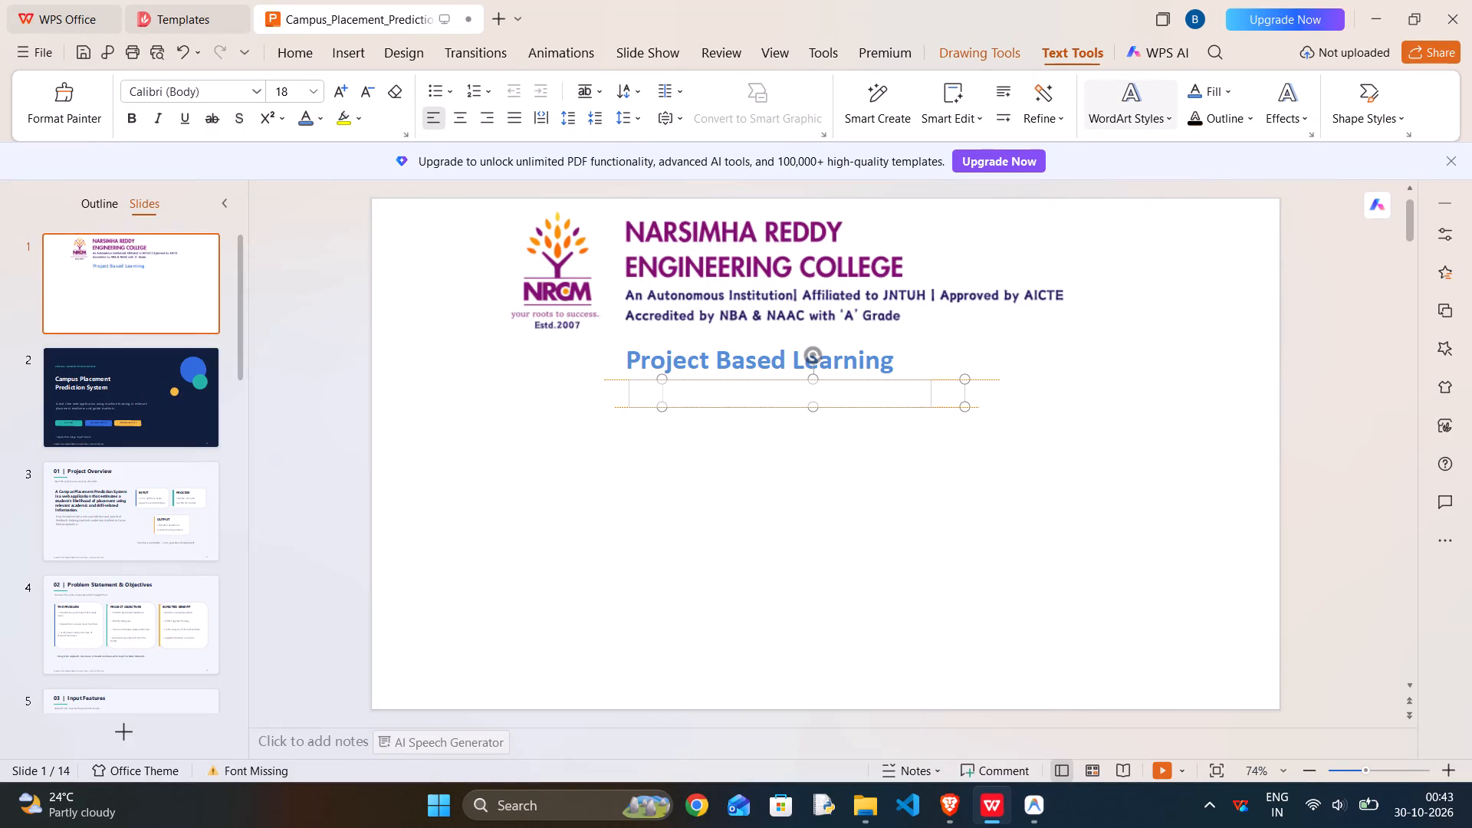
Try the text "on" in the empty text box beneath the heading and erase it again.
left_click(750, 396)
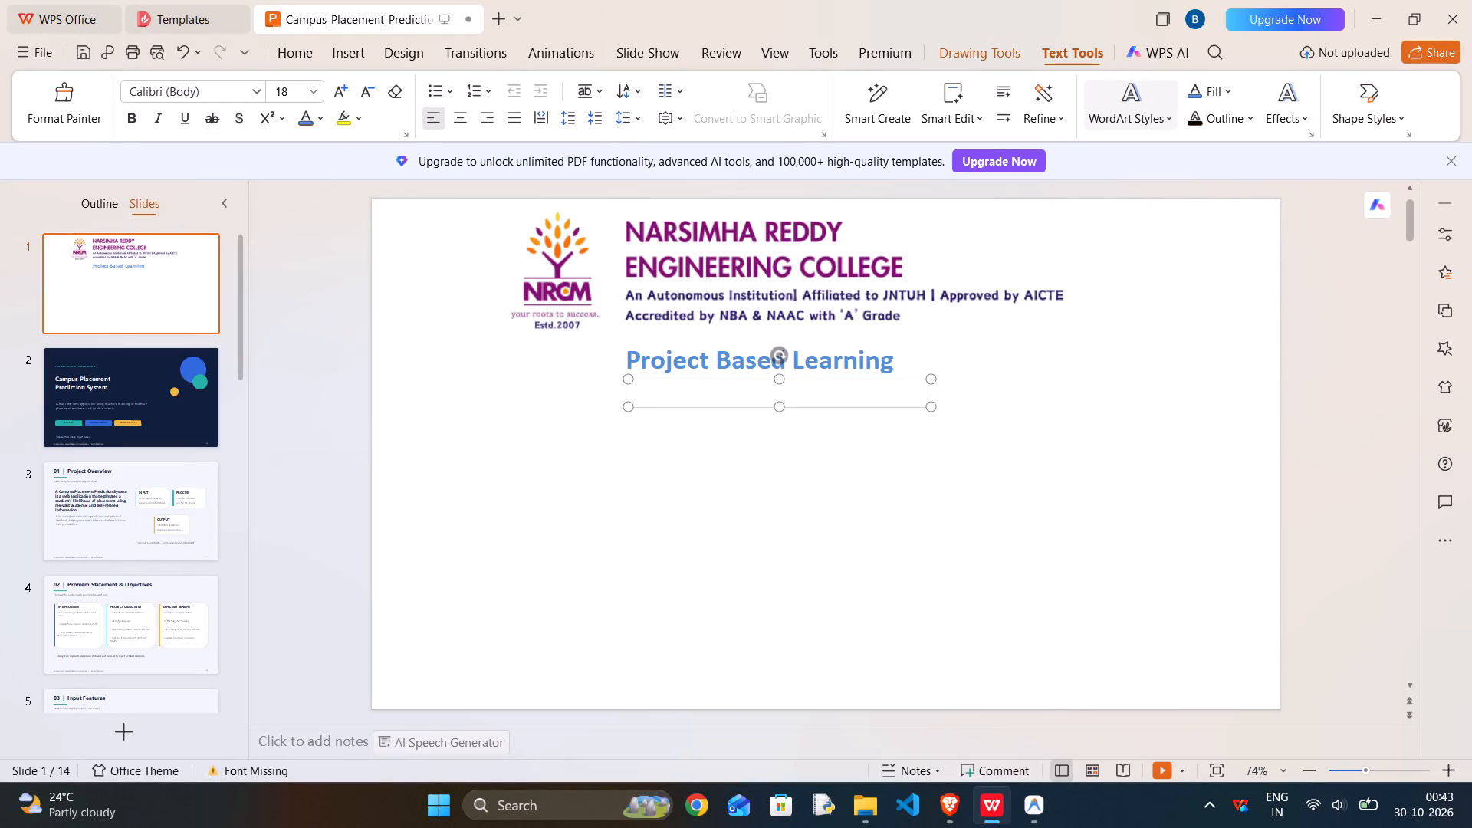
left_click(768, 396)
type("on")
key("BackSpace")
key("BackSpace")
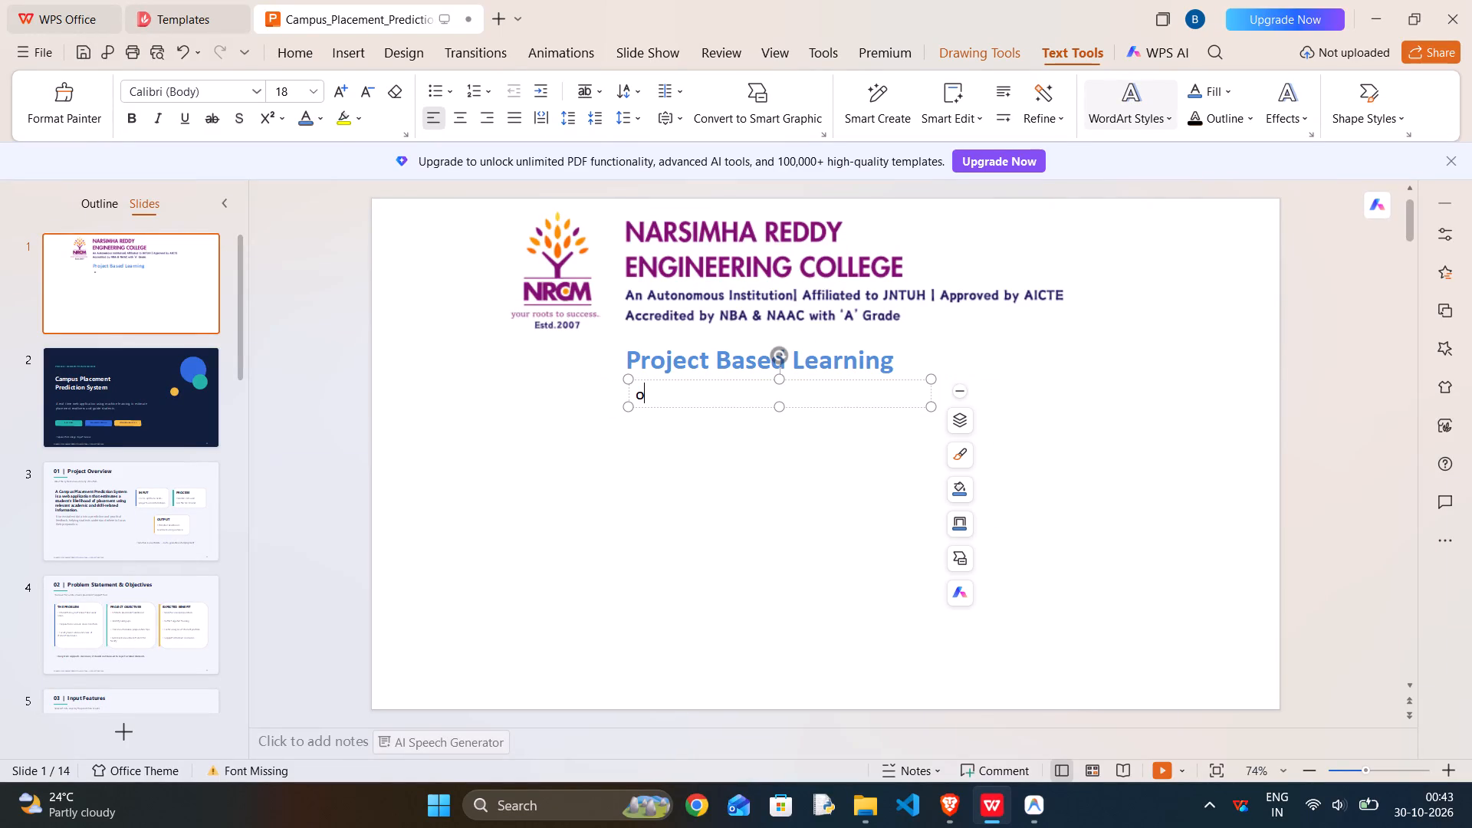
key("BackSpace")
Move the empty text box horizontally so it starts beneath the word "Based" in the heading, keeping it directly under the heading.
left_click_drag(754, 396, 869, 408)
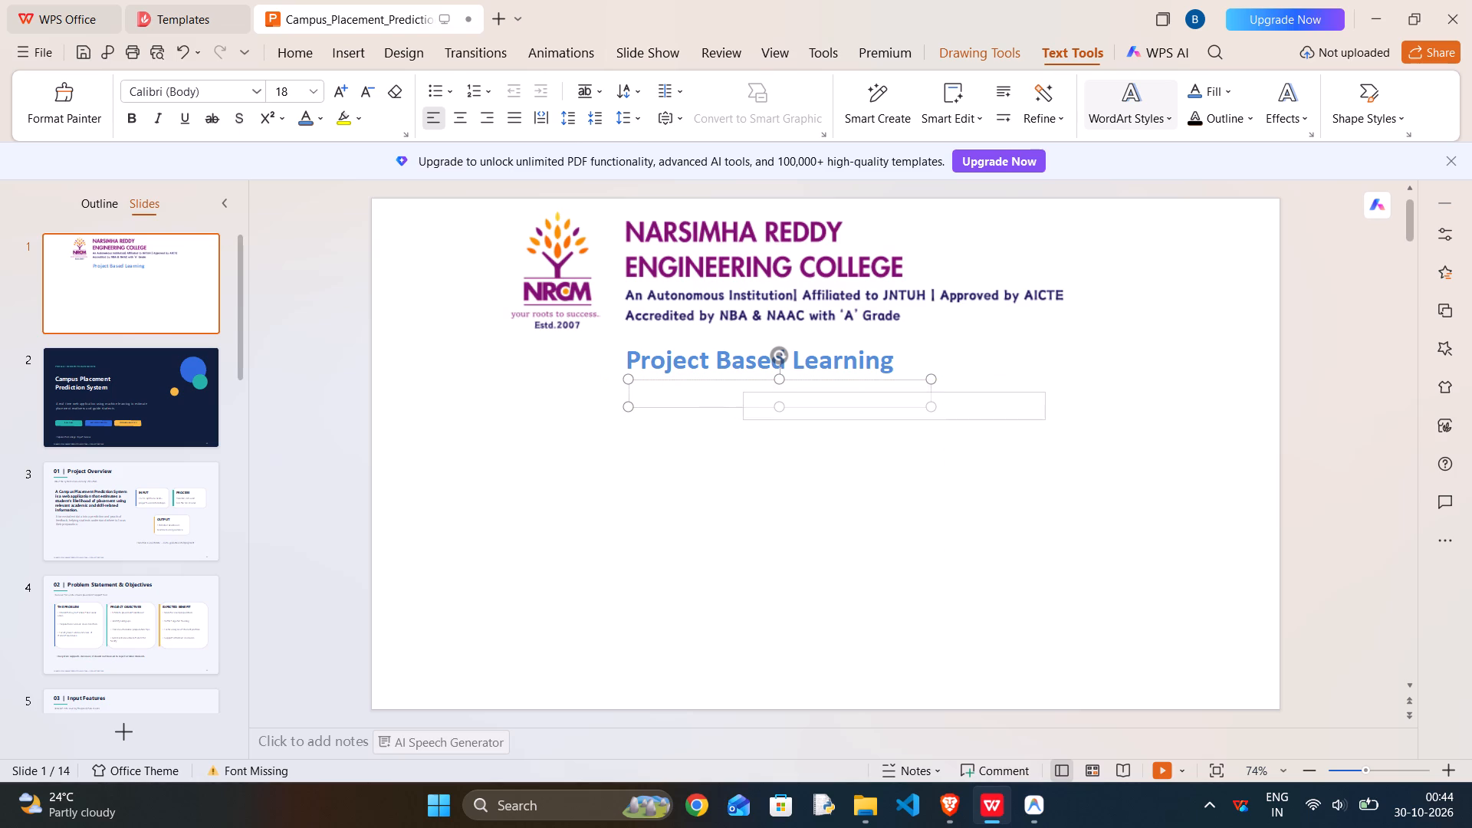
left_click_drag(869, 408, 865, 399)
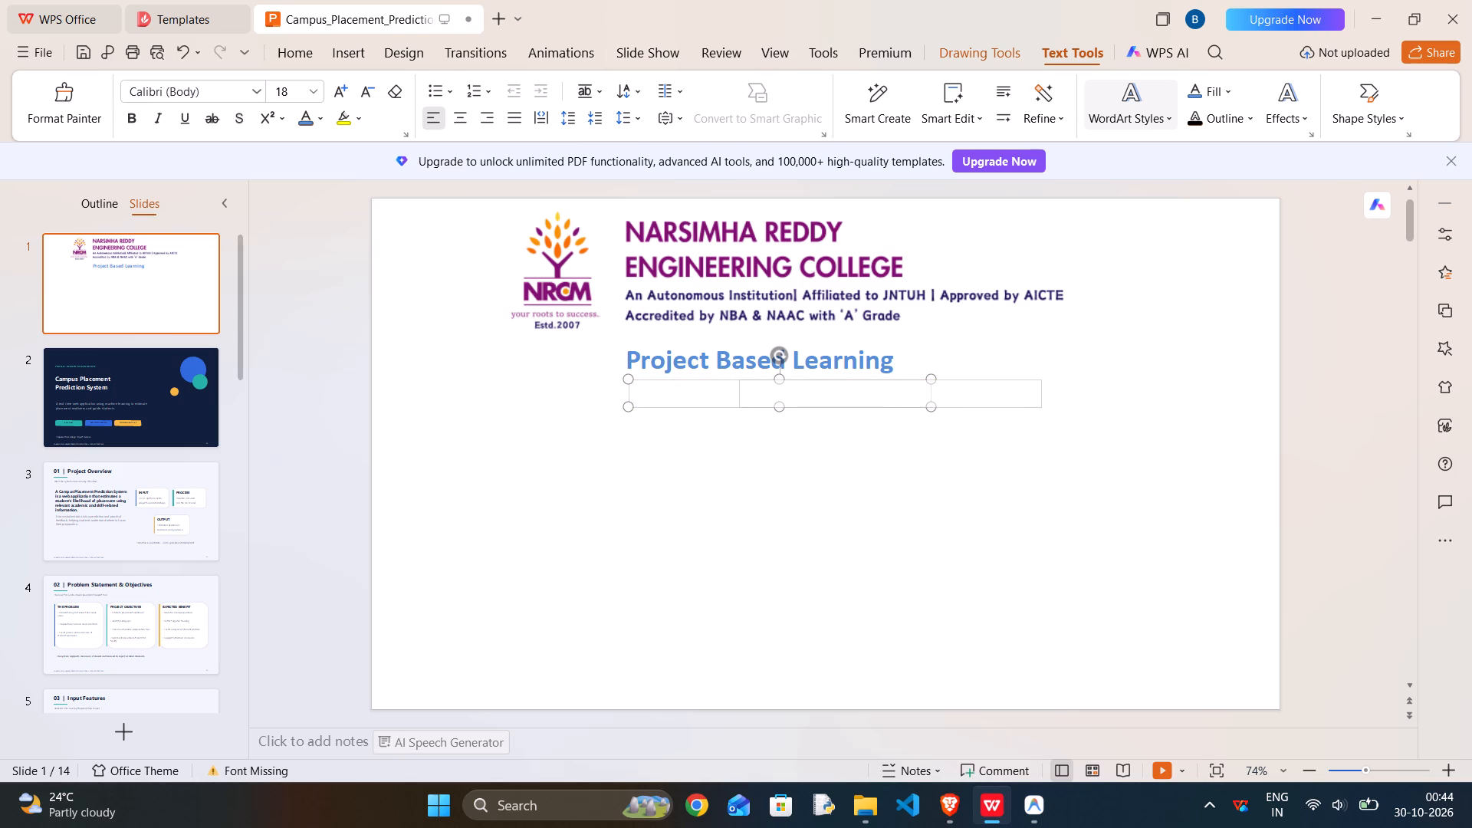
Enter the text "On" in the text box beneath the "Project Based Learning" heading.
left_click(769, 394)
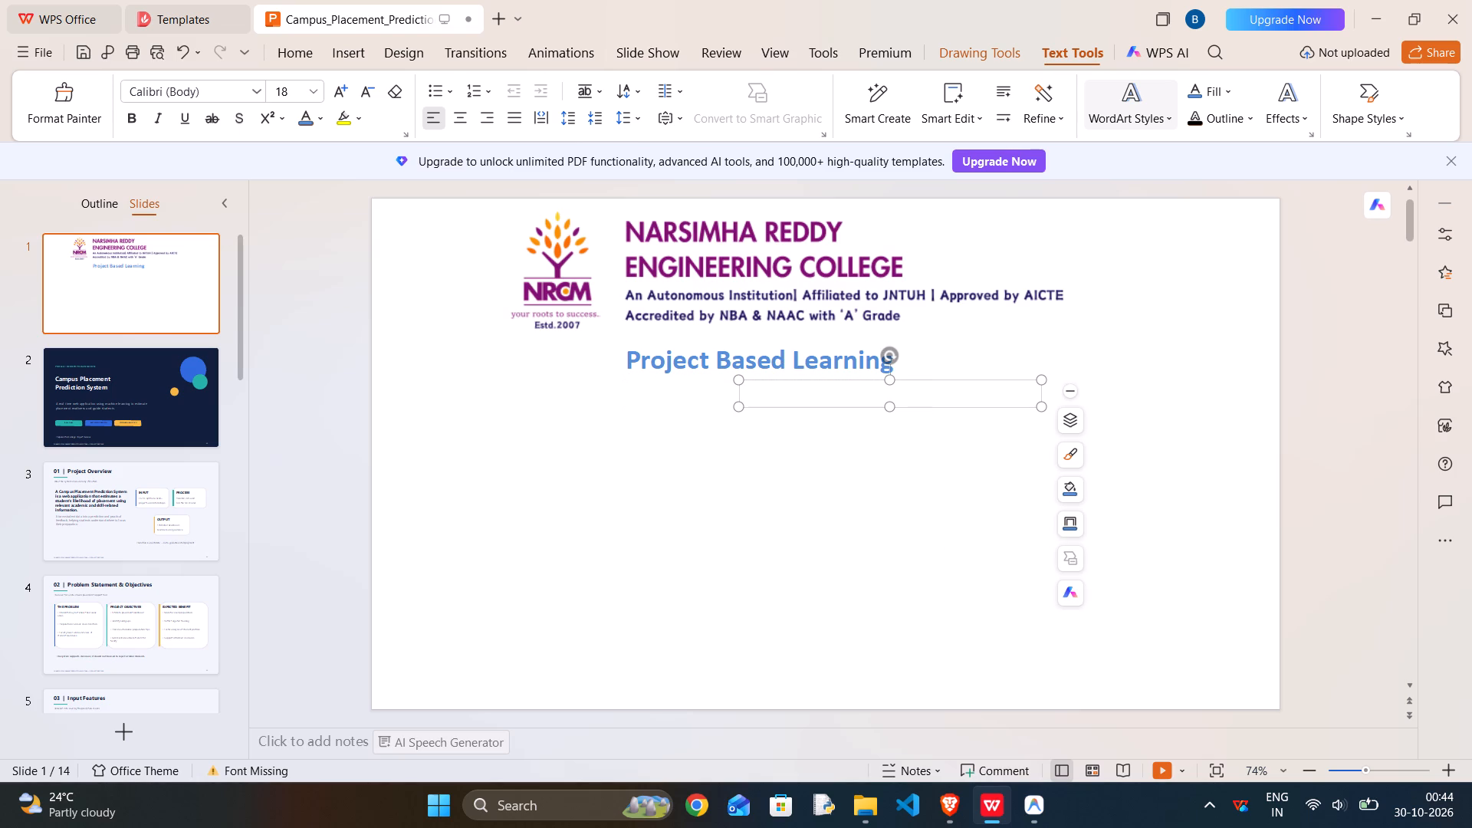
left_click(769, 394)
triple_click(769, 394)
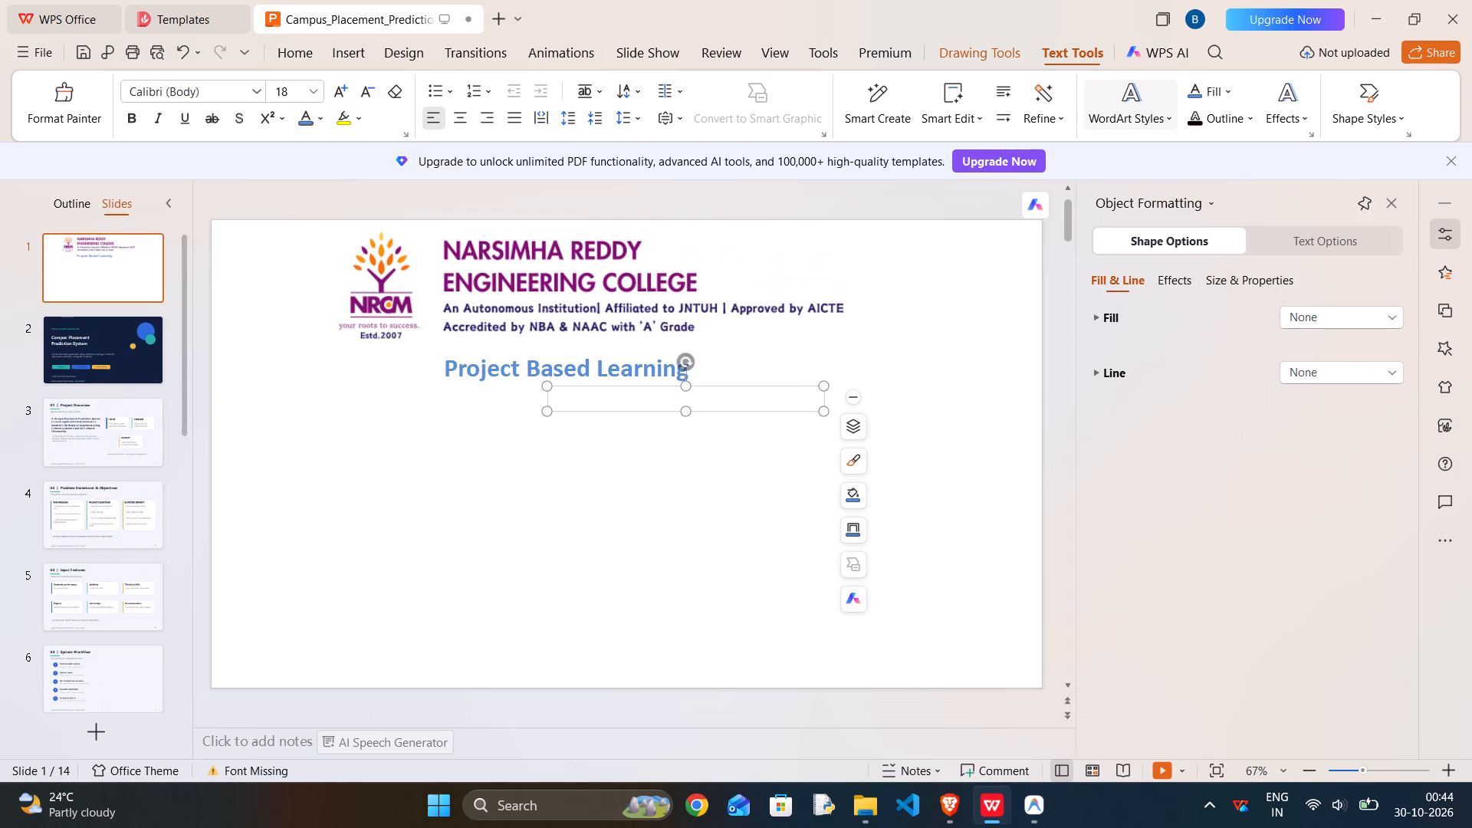
left_click(1393, 207)
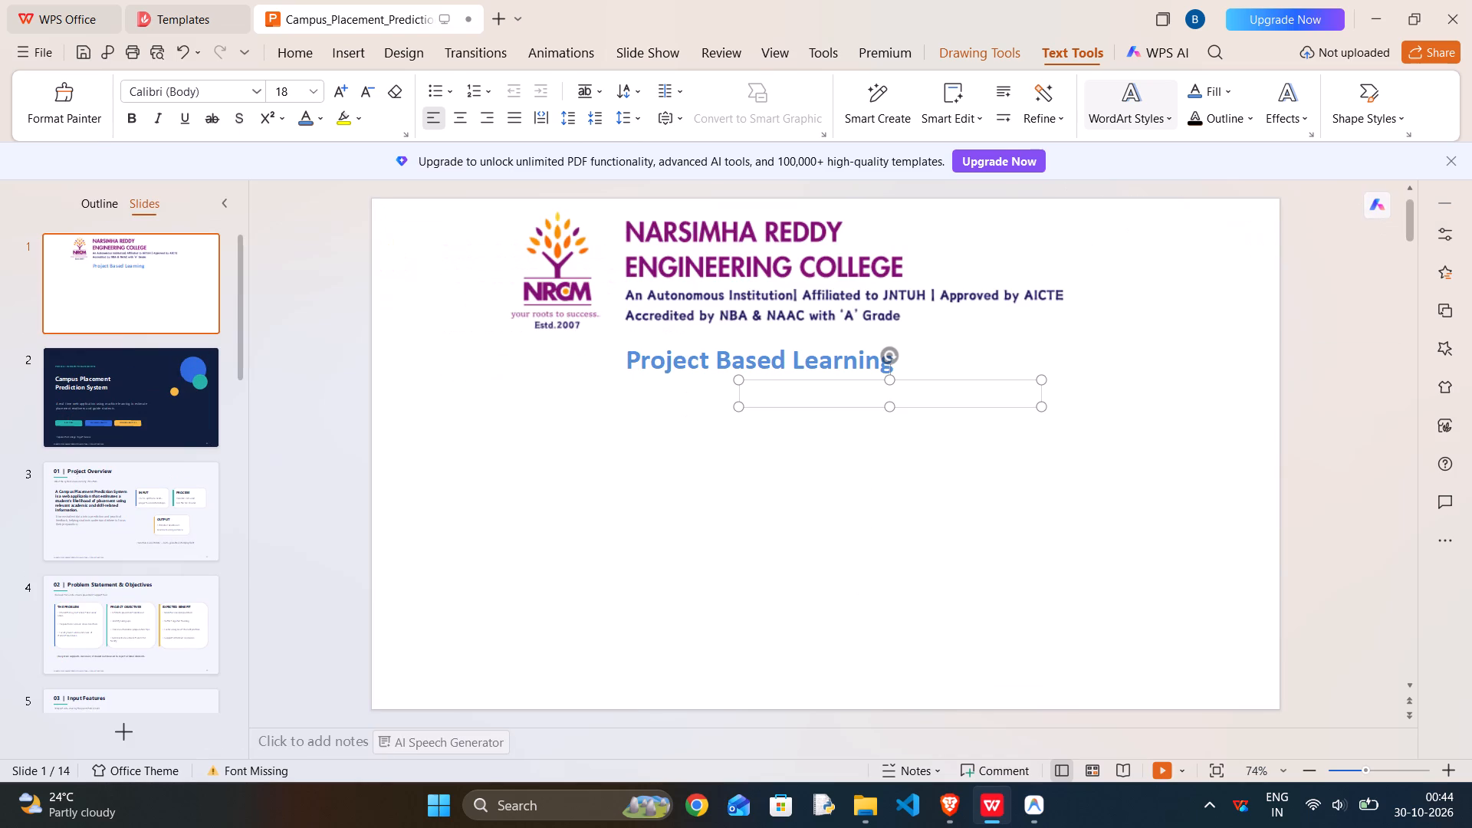
type("On")
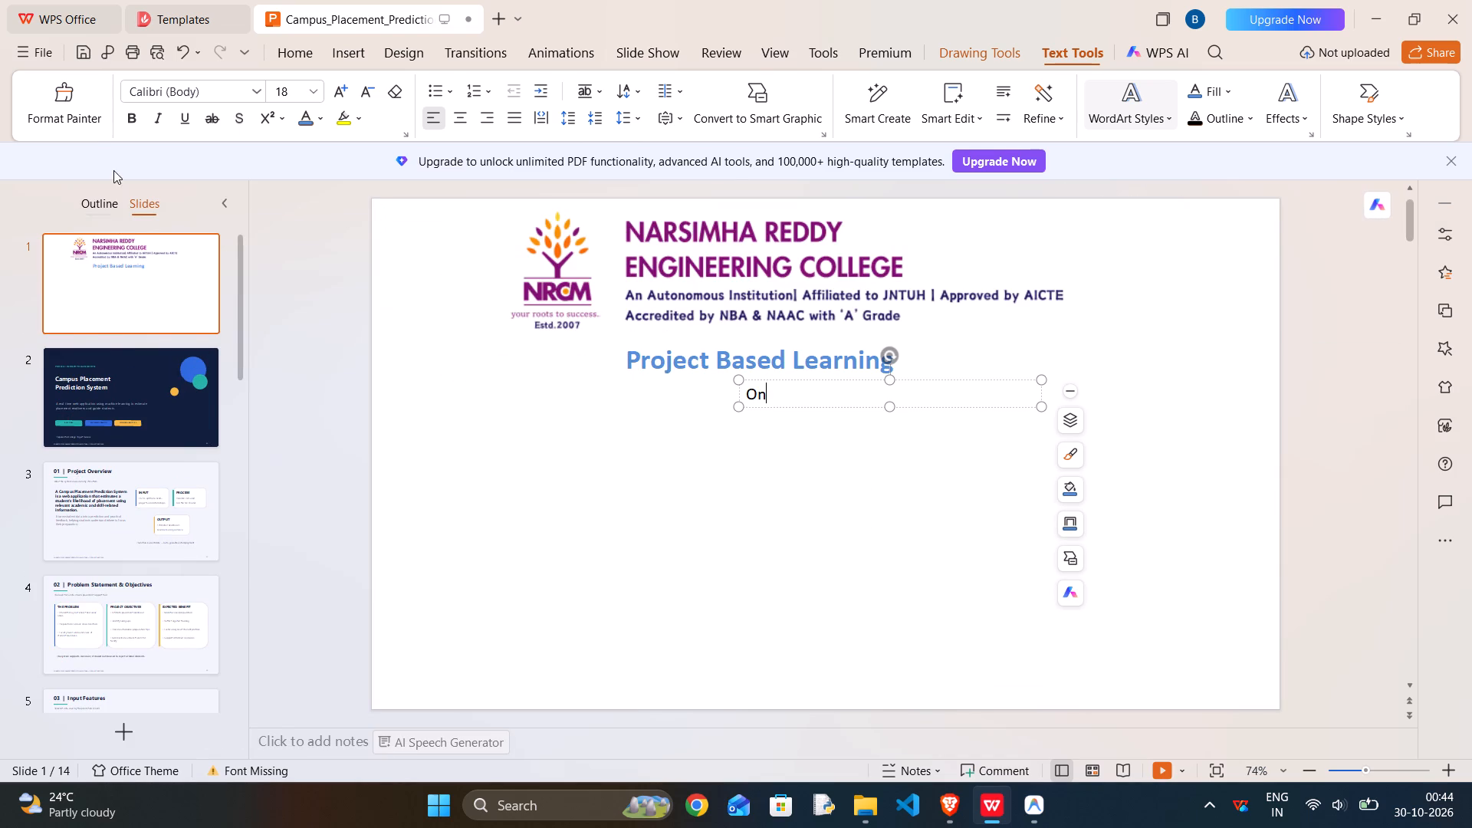
Set the font size to 30 in the "On" text box.
left_click(298, 97)
key("BackSpace")
key("BackSpace")
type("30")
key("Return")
Set the font size of the "On" text box beneath the "Project Based Learning" heading to 22 and deselect the box.
left_click(783, 405)
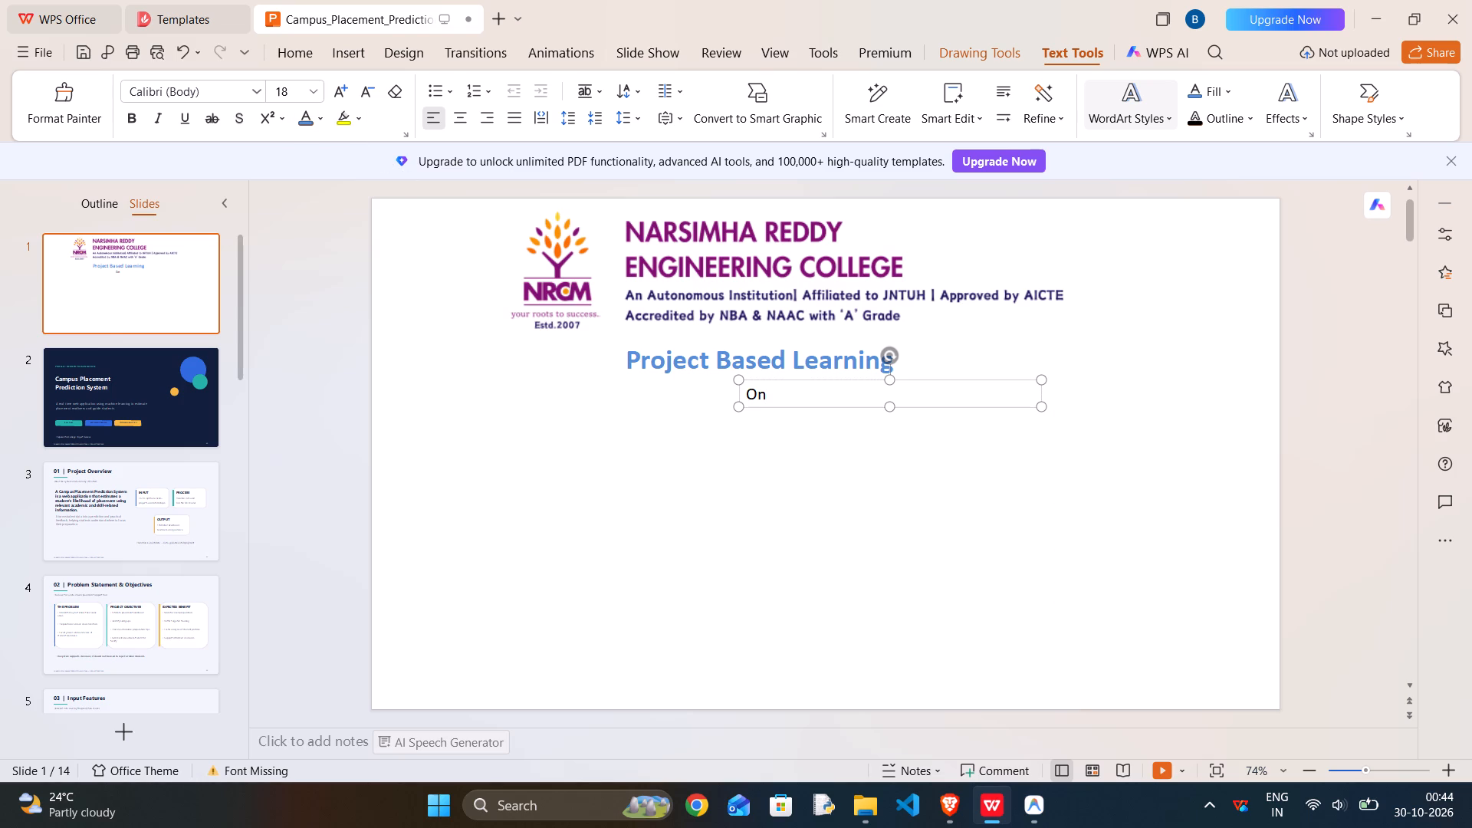
left_click(297, 86)
key("BackSpace")
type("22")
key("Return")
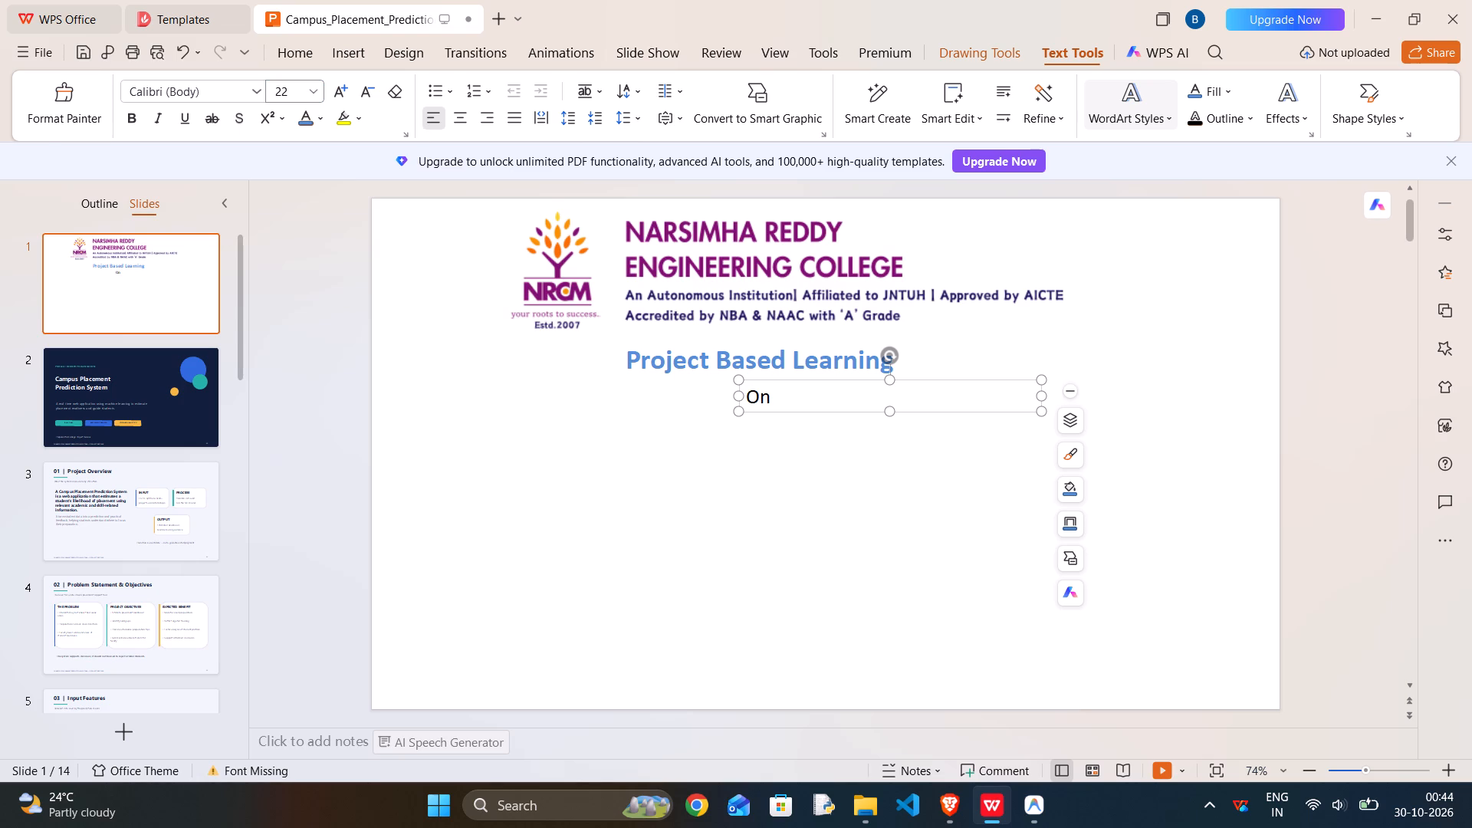
left_click(636, 433)
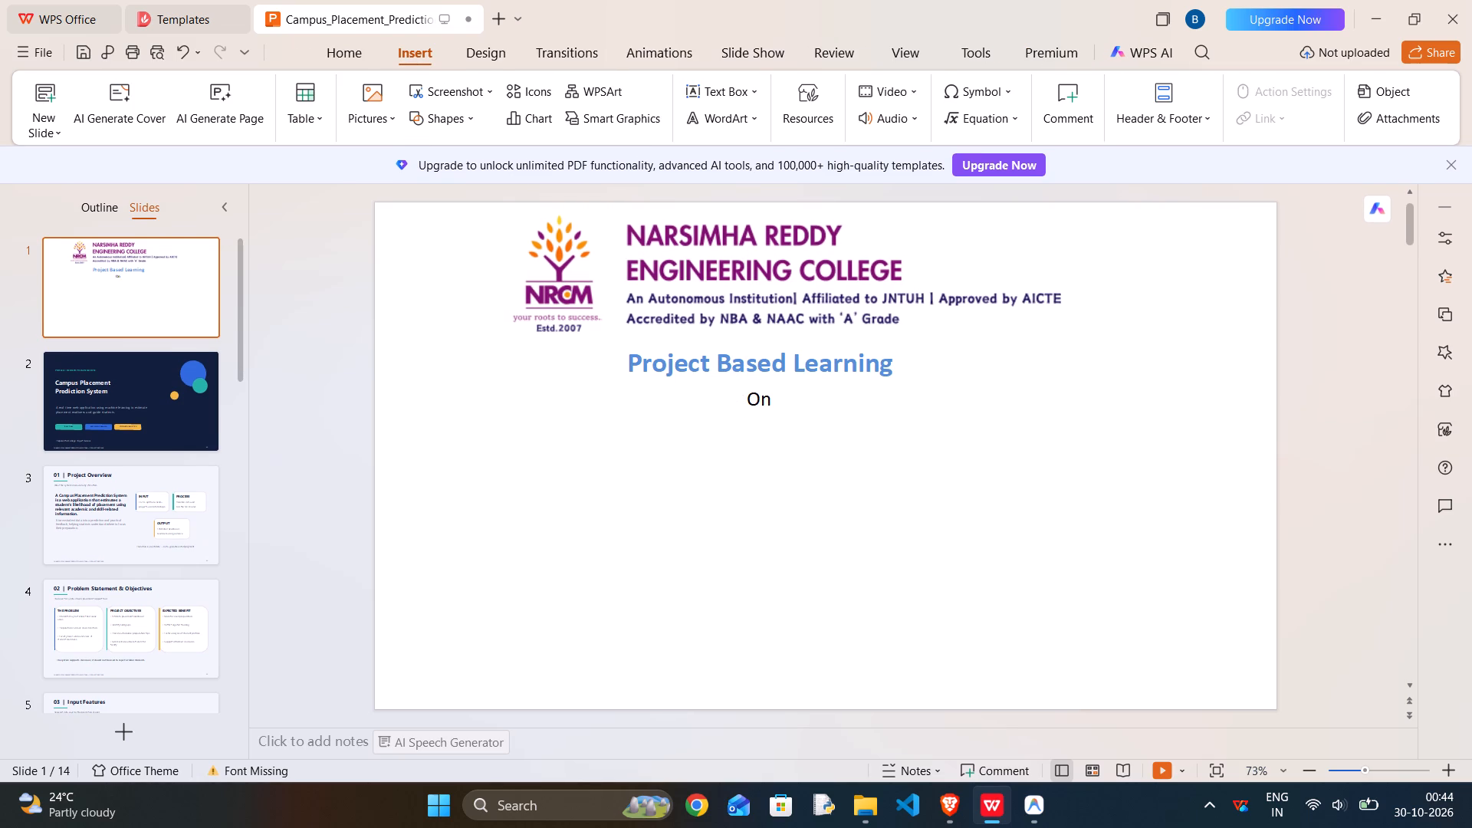
Switch to Google Chrome and open a new browser window with the "#Mr." profile.
left_click(687, 807)
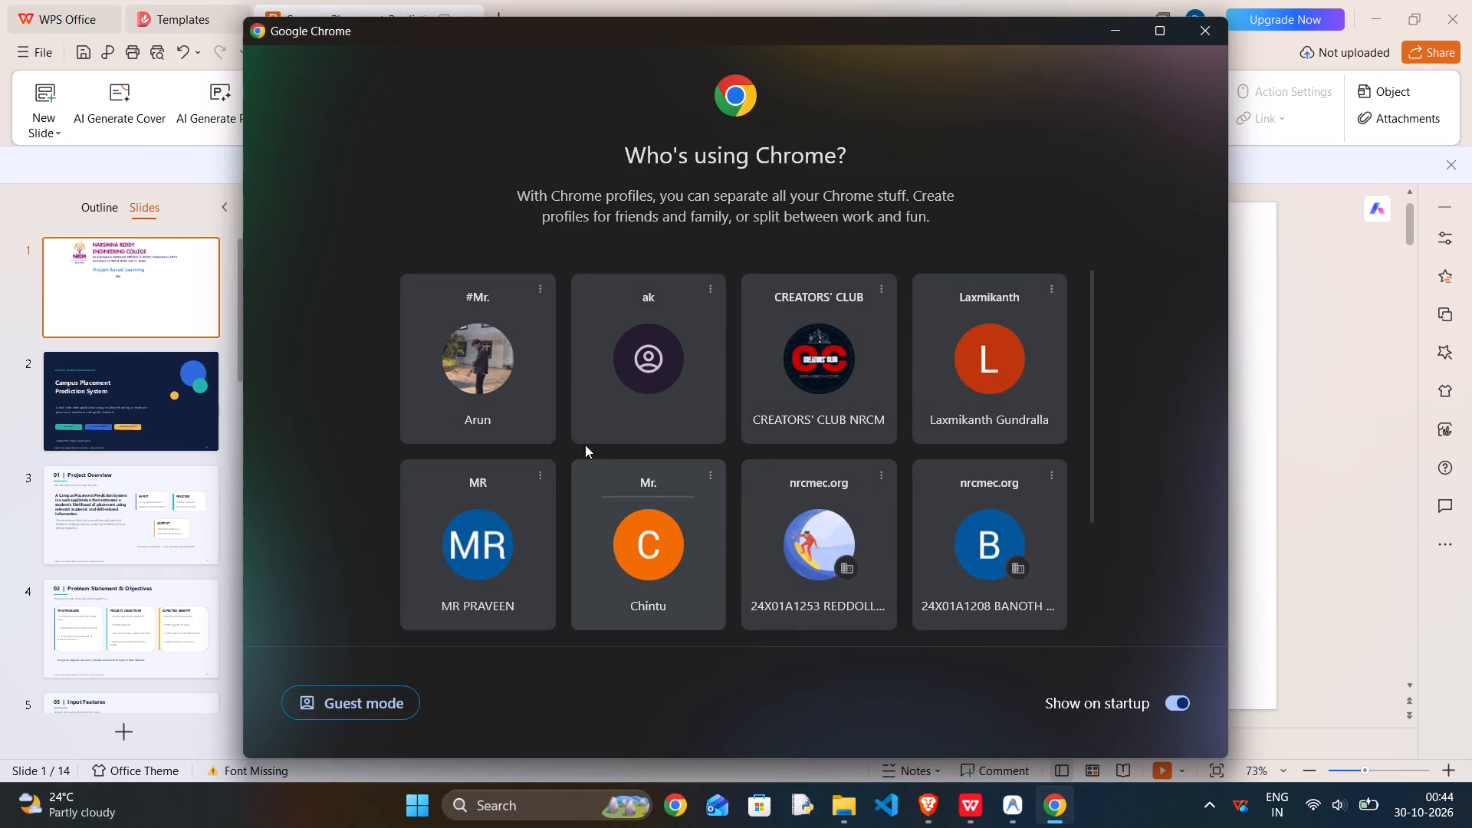
left_click(504, 378)
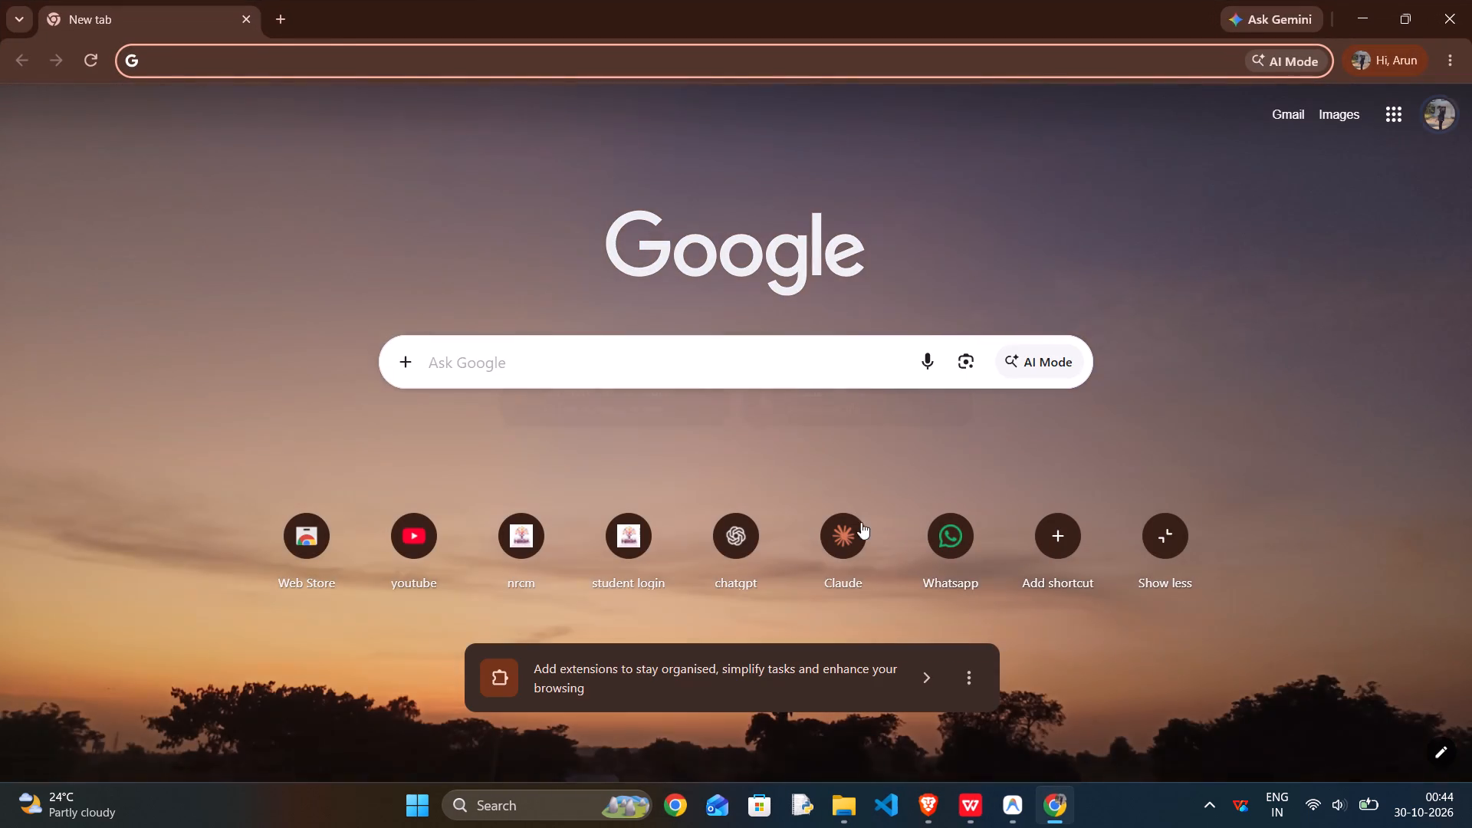
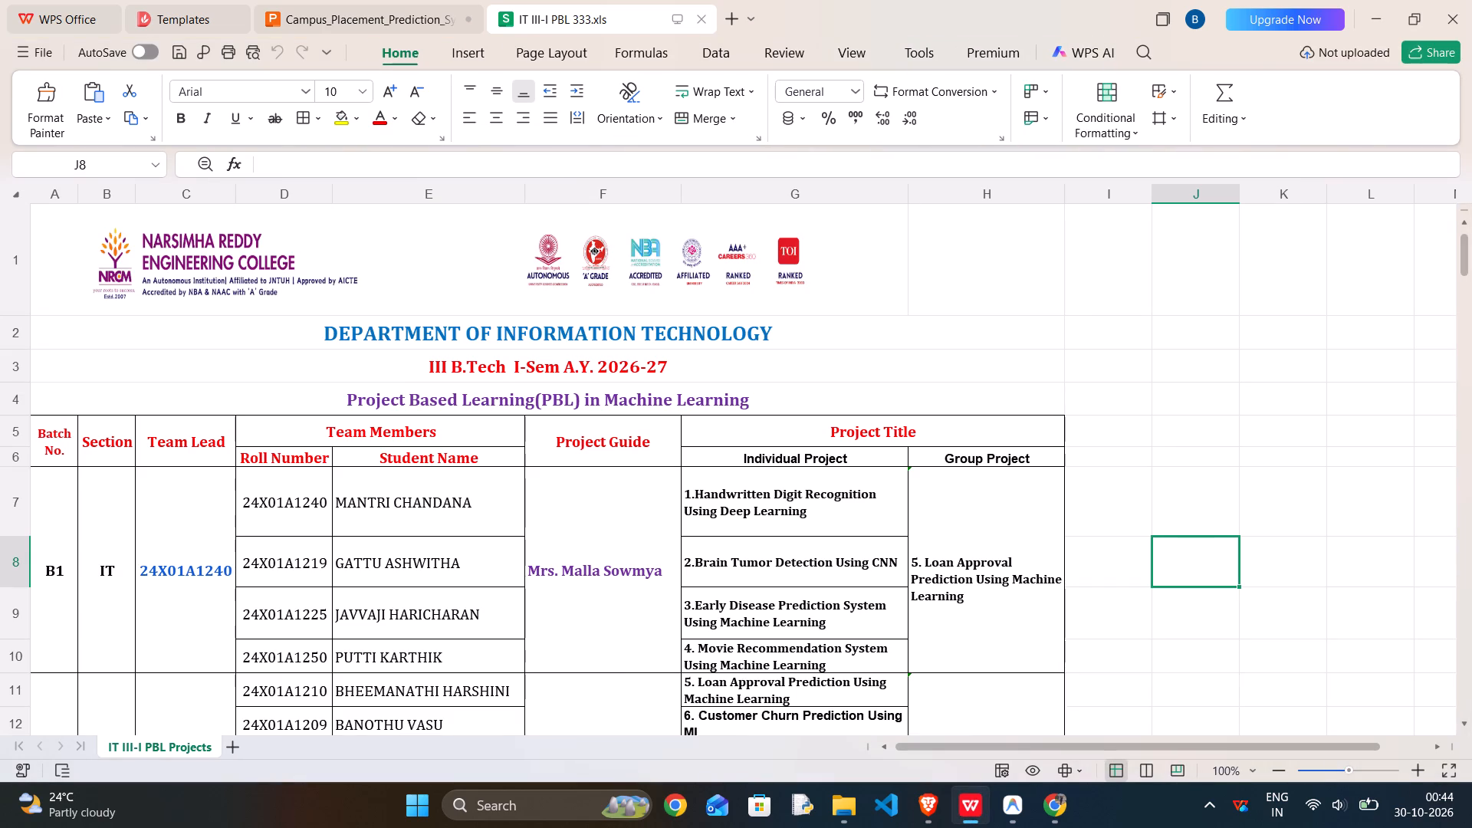
Copy the batch B4 group project title "17. Campus Placement Prediction System" from the IT III-I PBL Projects sheet.
scroll(947, 553, "down", 3)
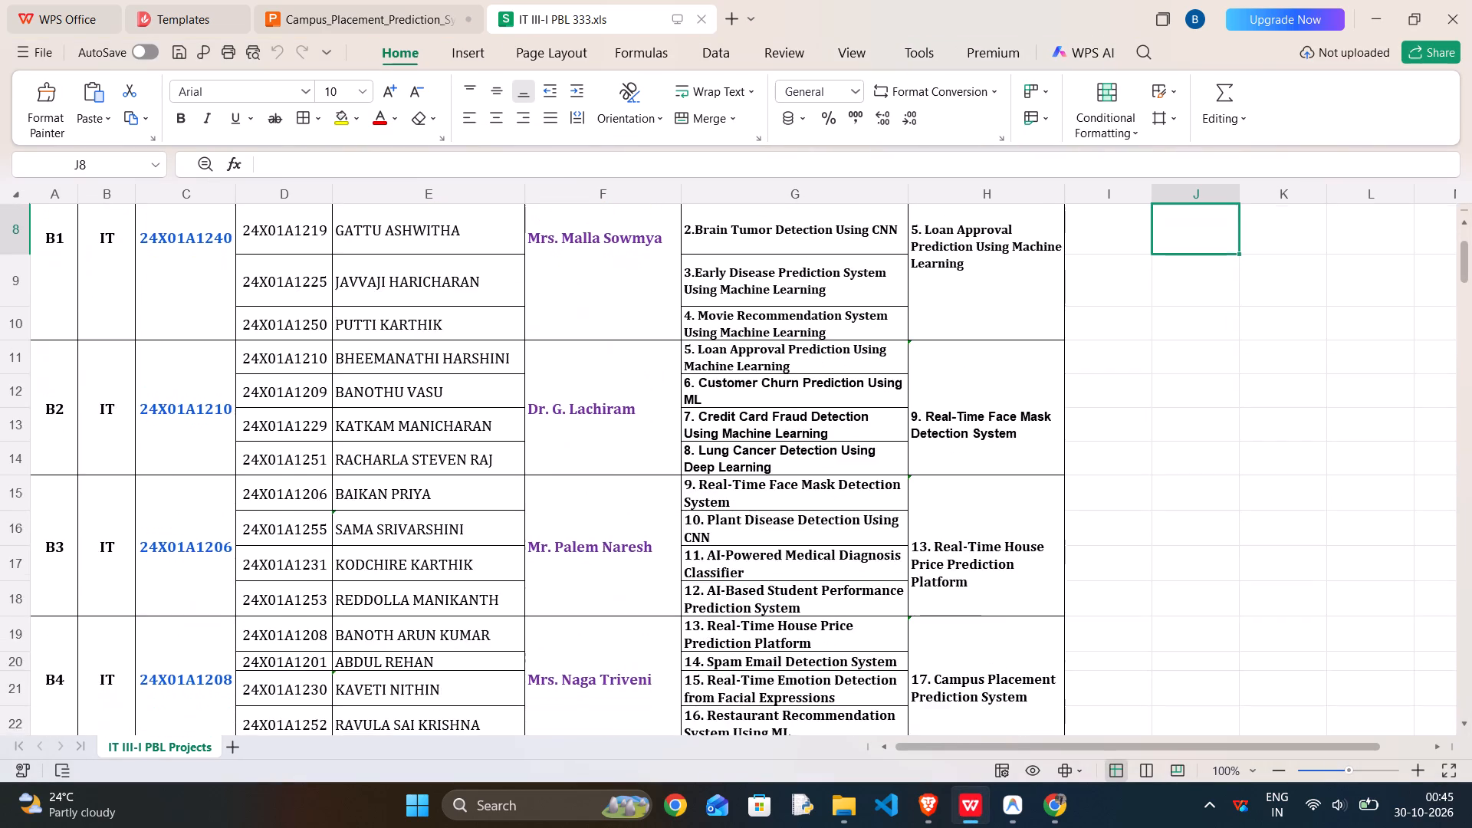
scroll(947, 553, "down", 3)
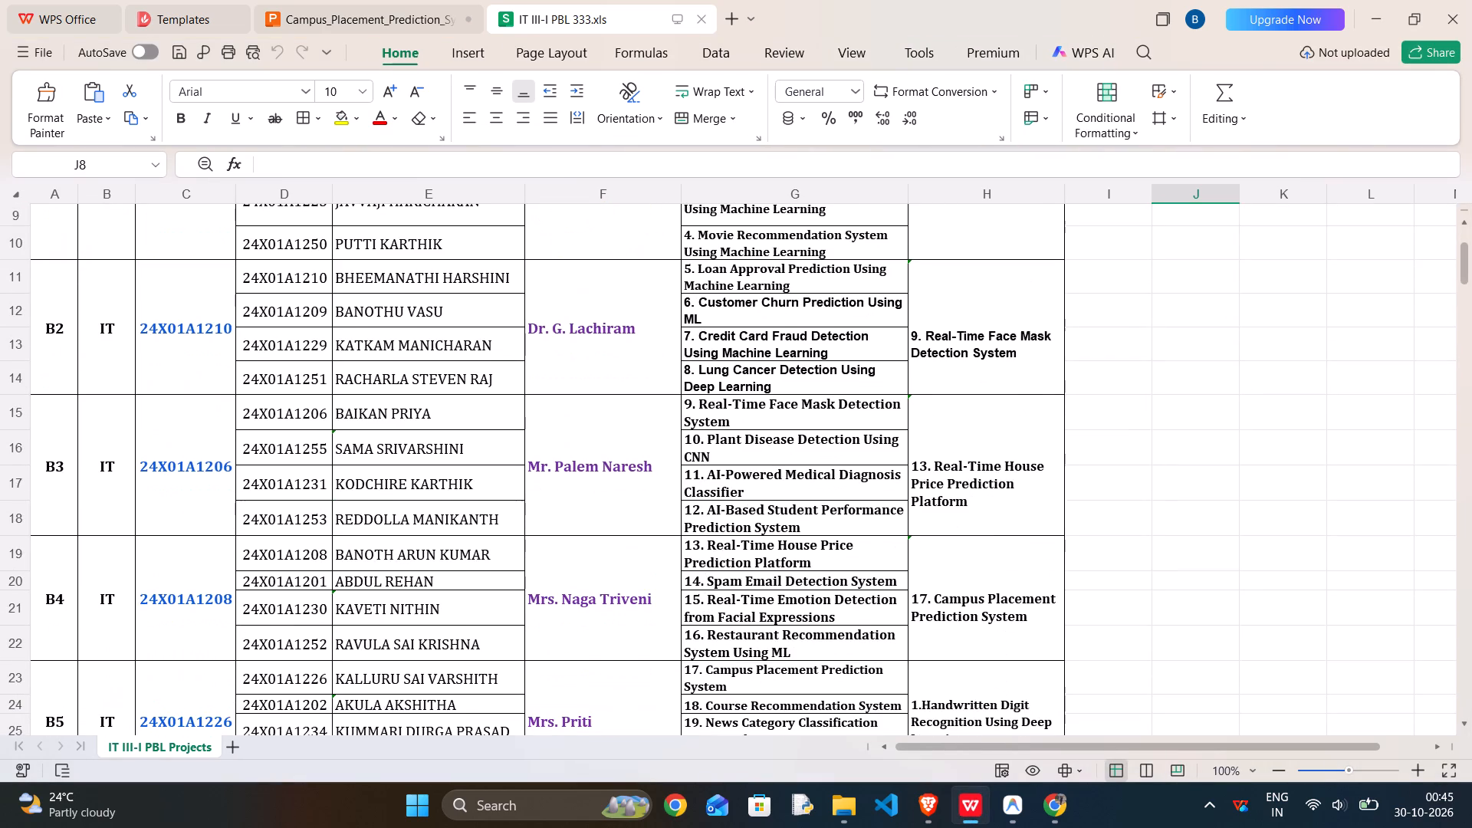
left_click(936, 599)
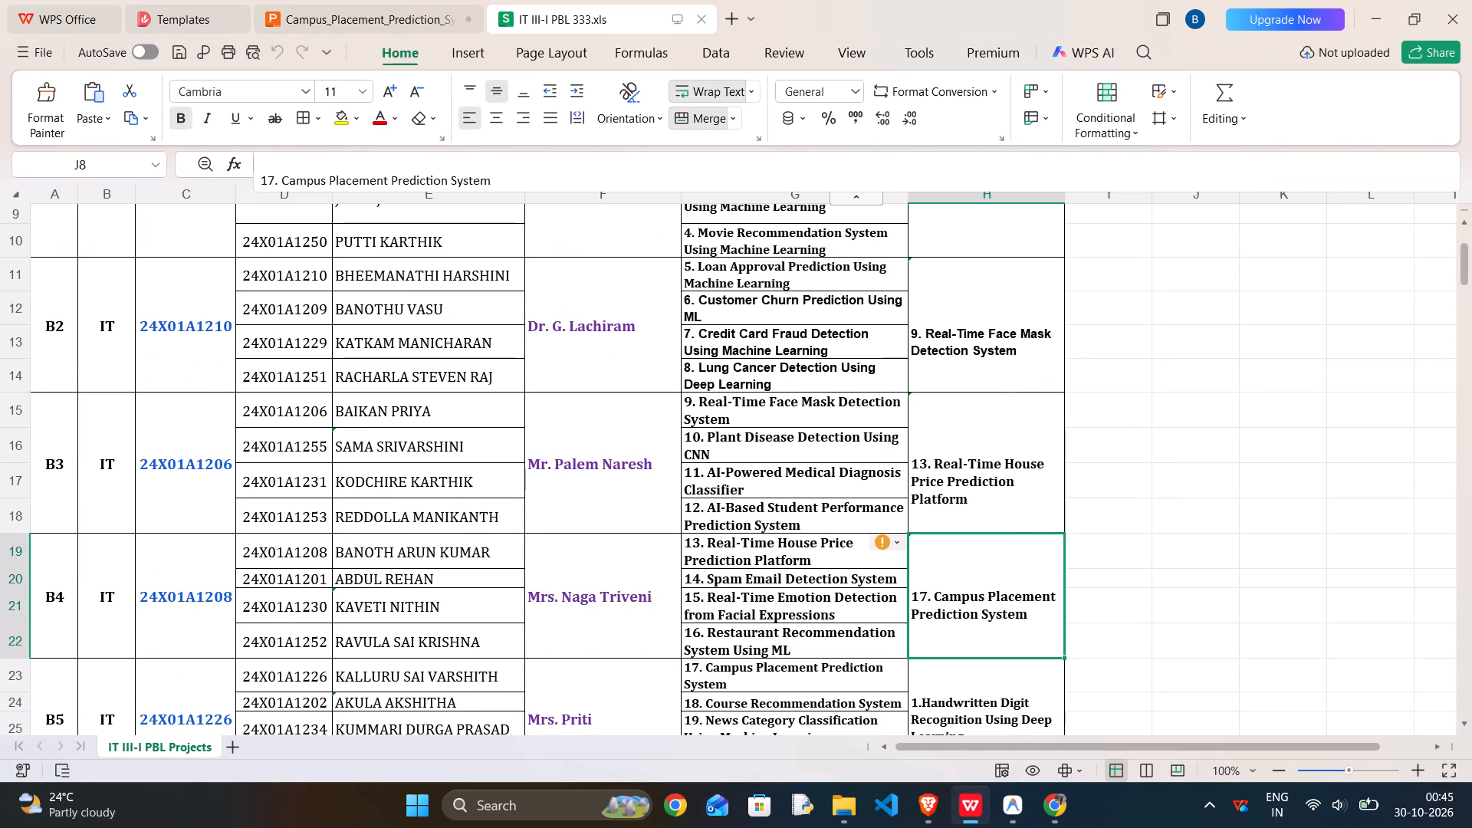
key("ctrl+c")
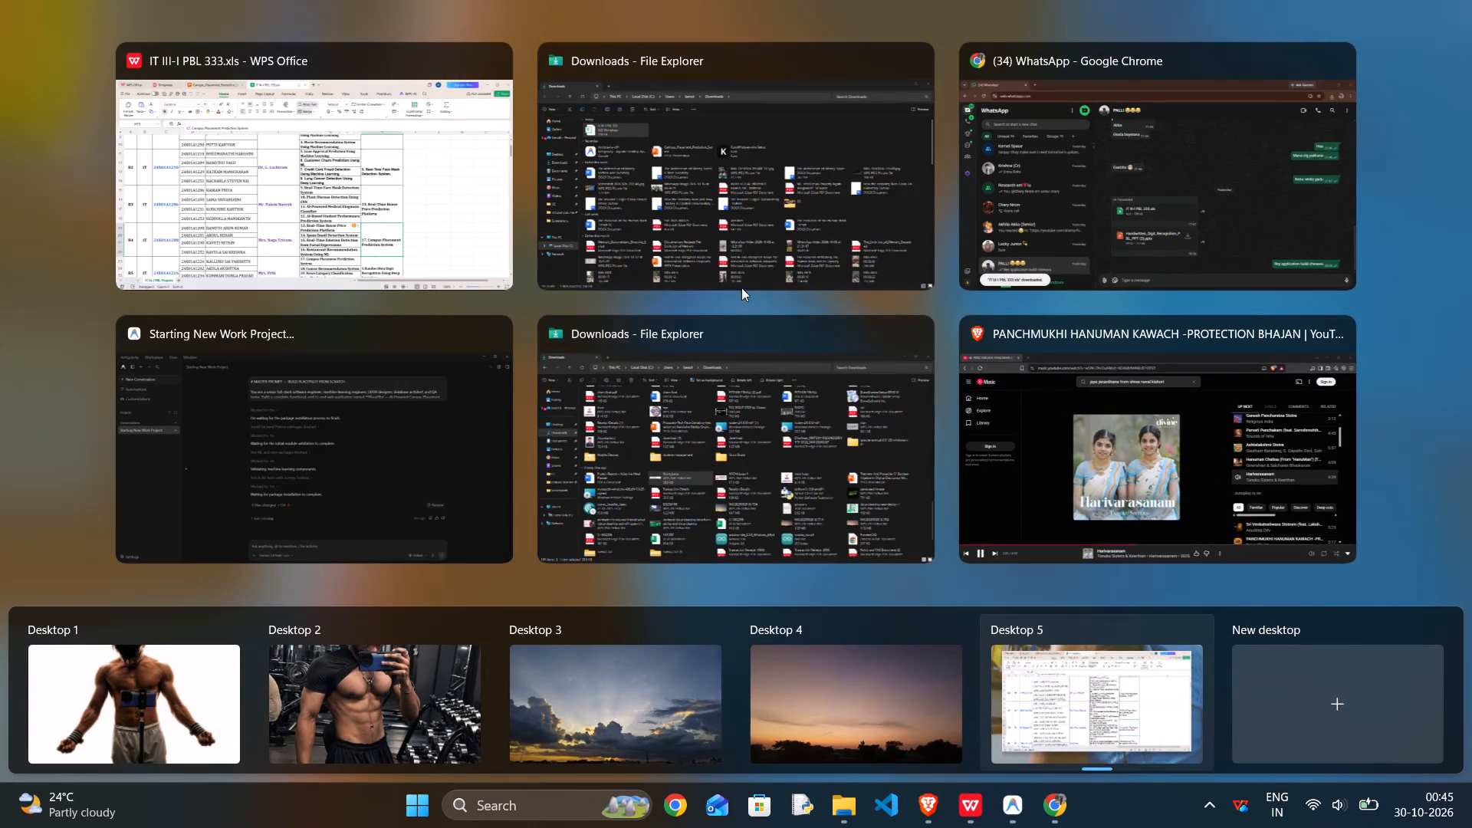
Switch back to the Campus Placement Prediction System presentation in WPS Office.
left_click(426, 219)
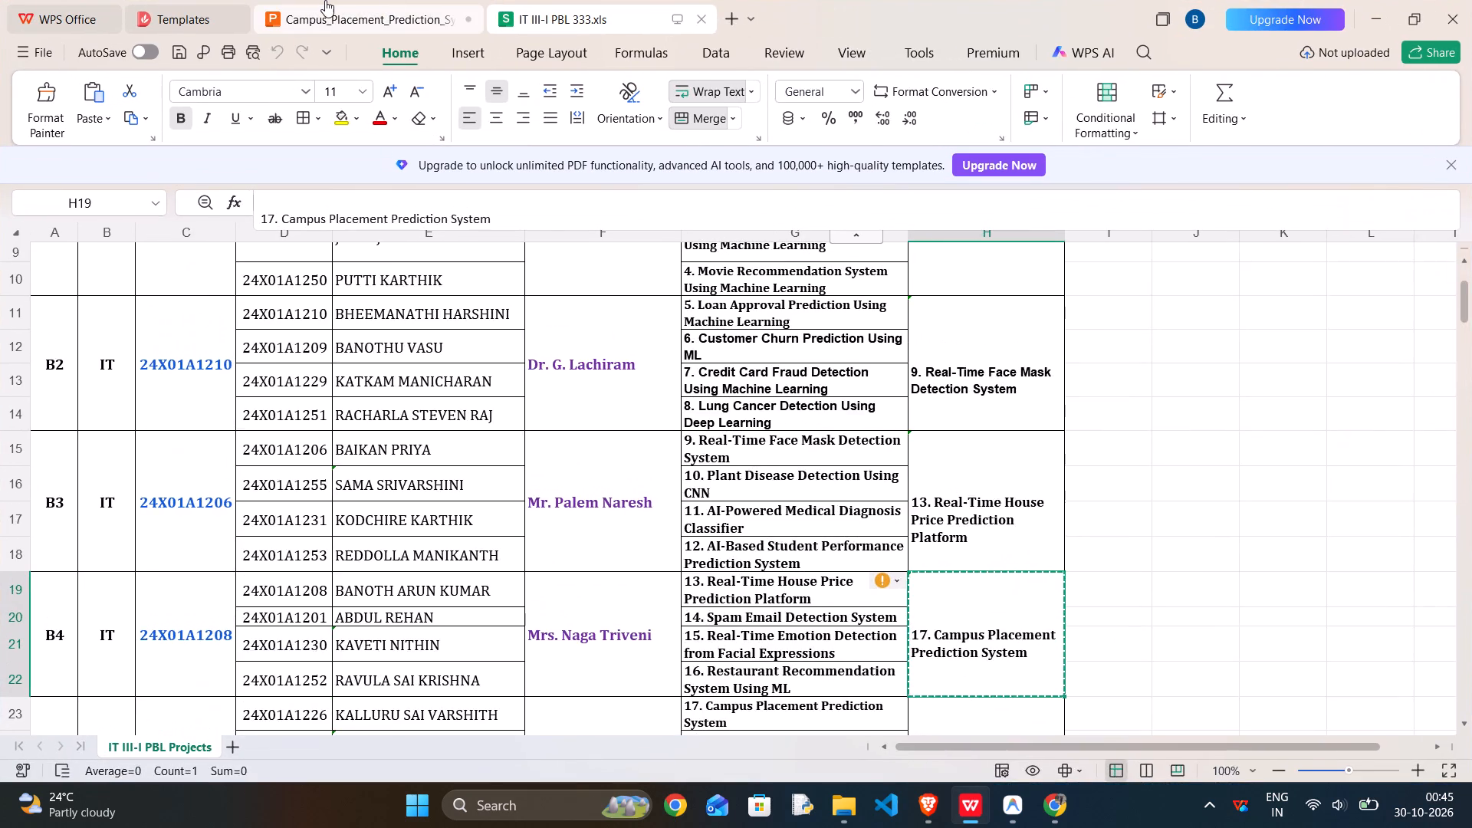
left_click(325, 0)
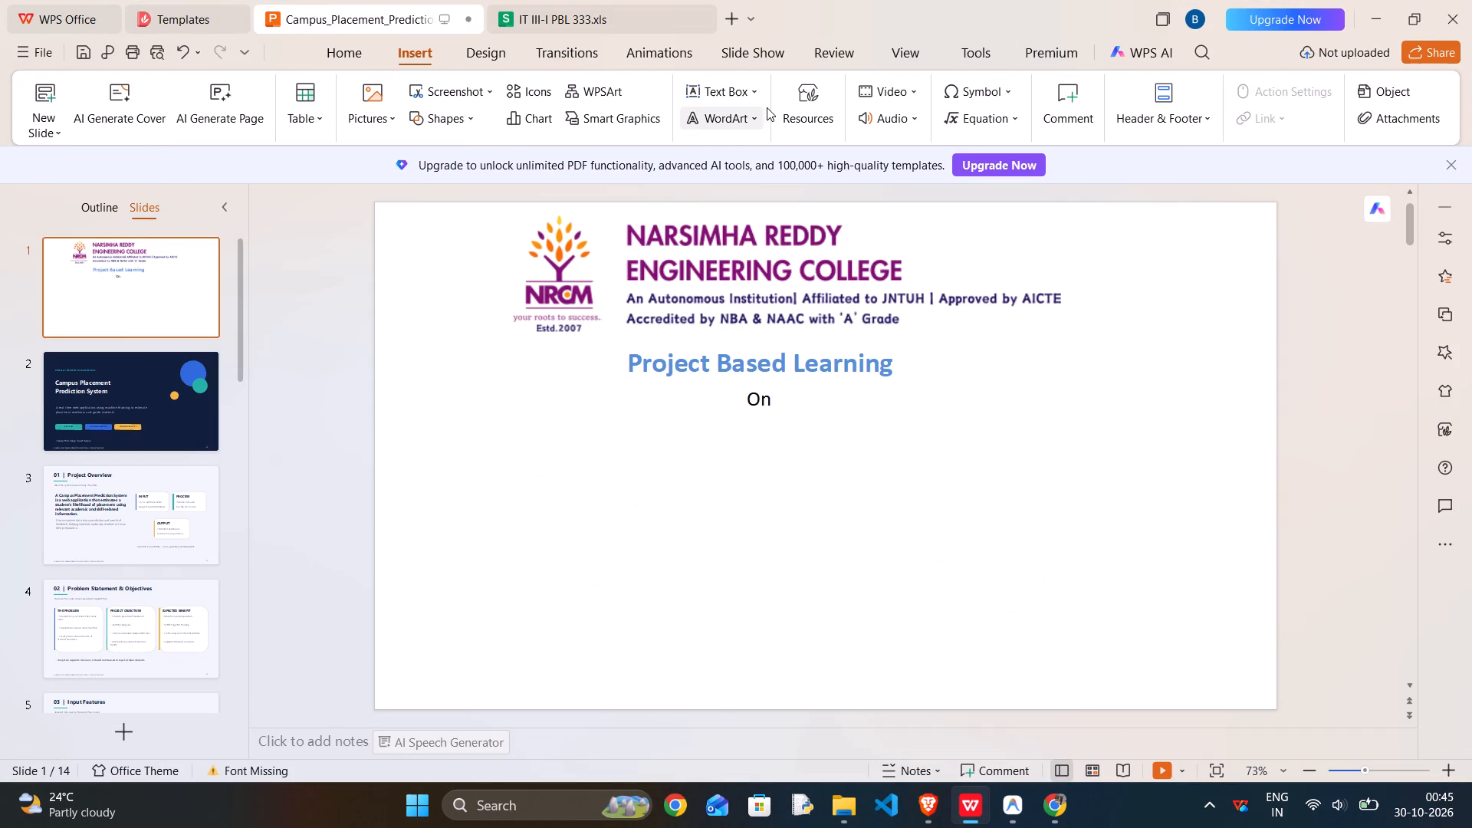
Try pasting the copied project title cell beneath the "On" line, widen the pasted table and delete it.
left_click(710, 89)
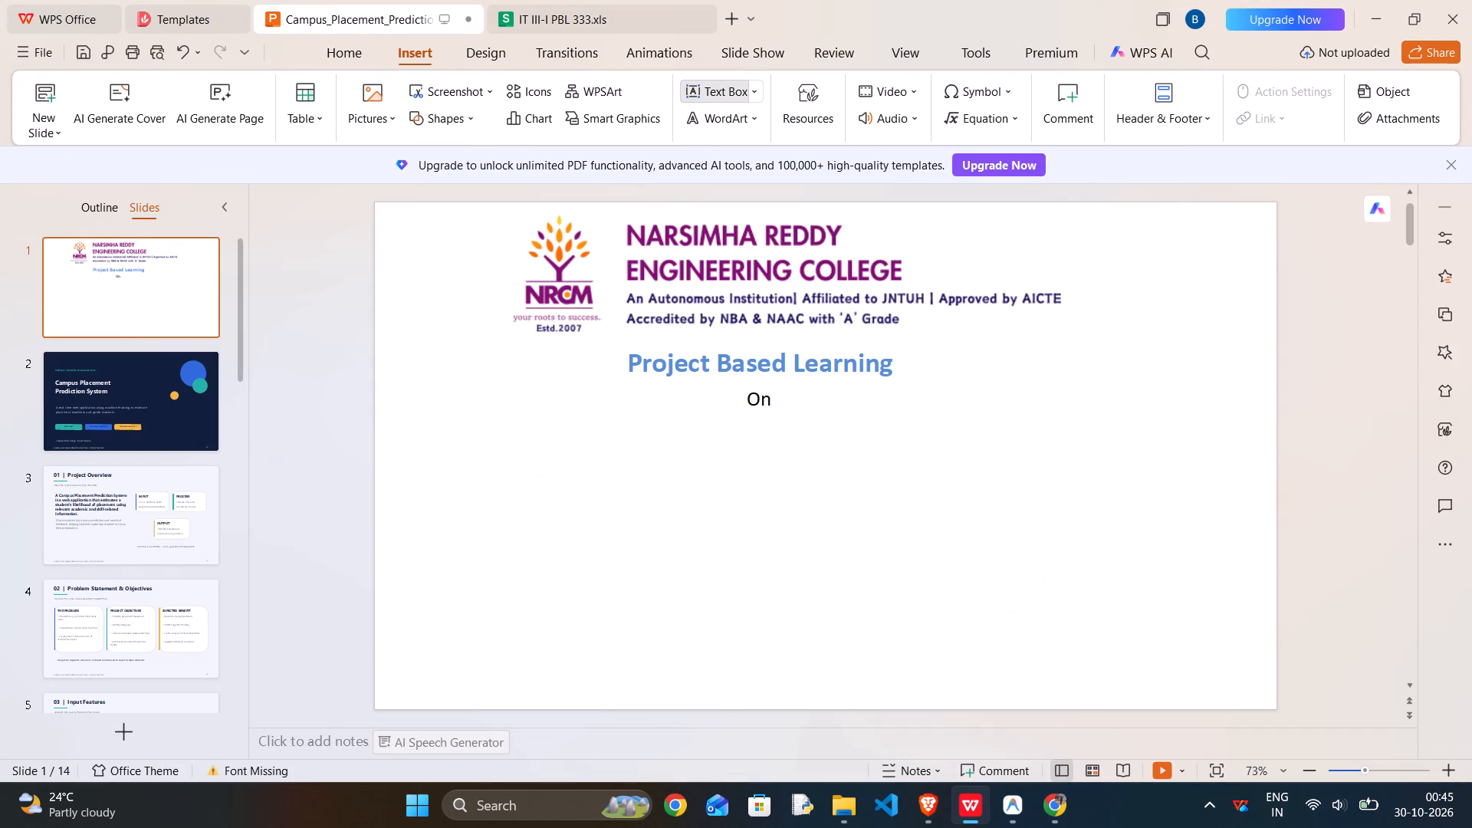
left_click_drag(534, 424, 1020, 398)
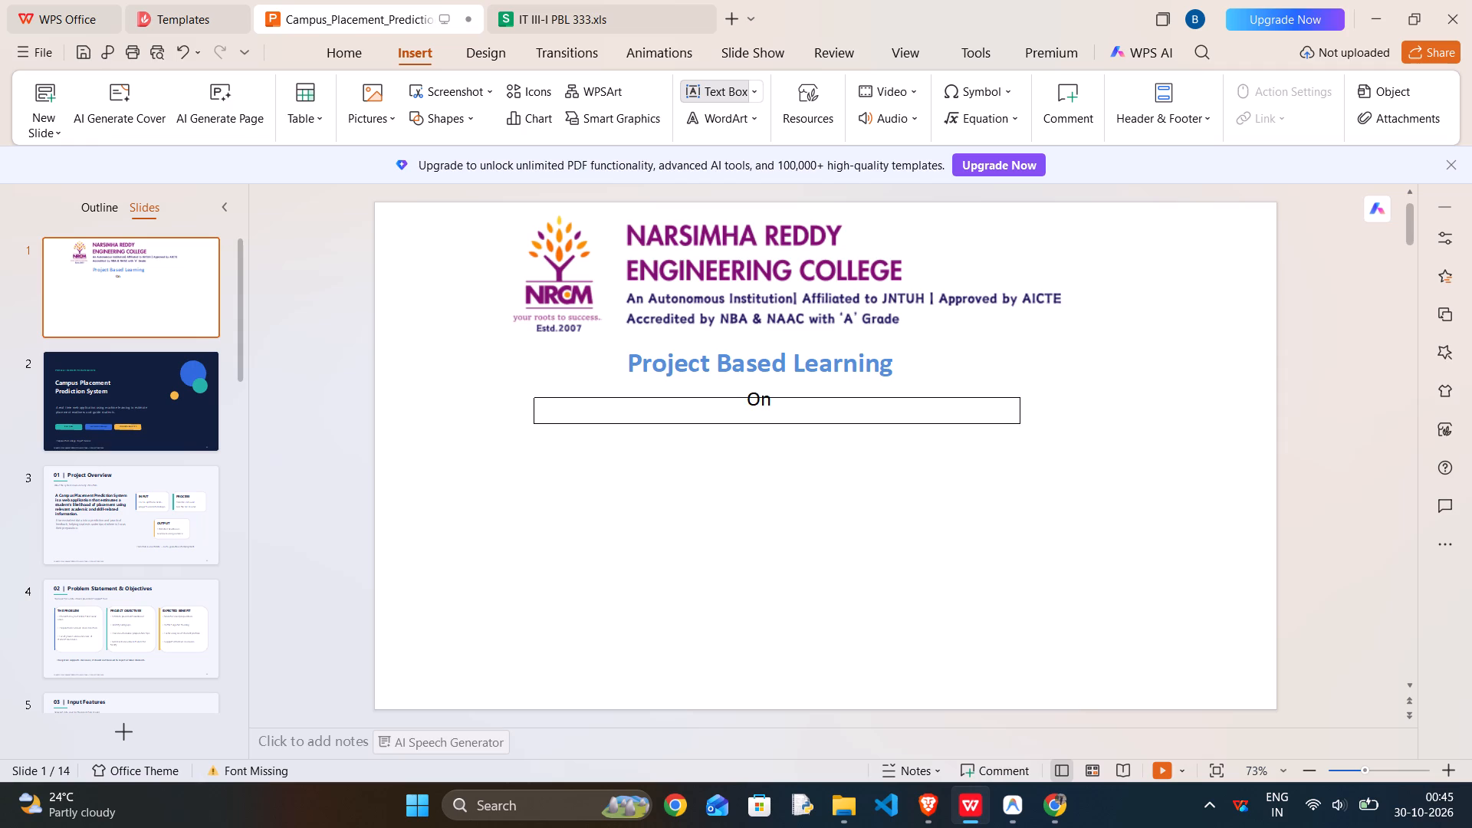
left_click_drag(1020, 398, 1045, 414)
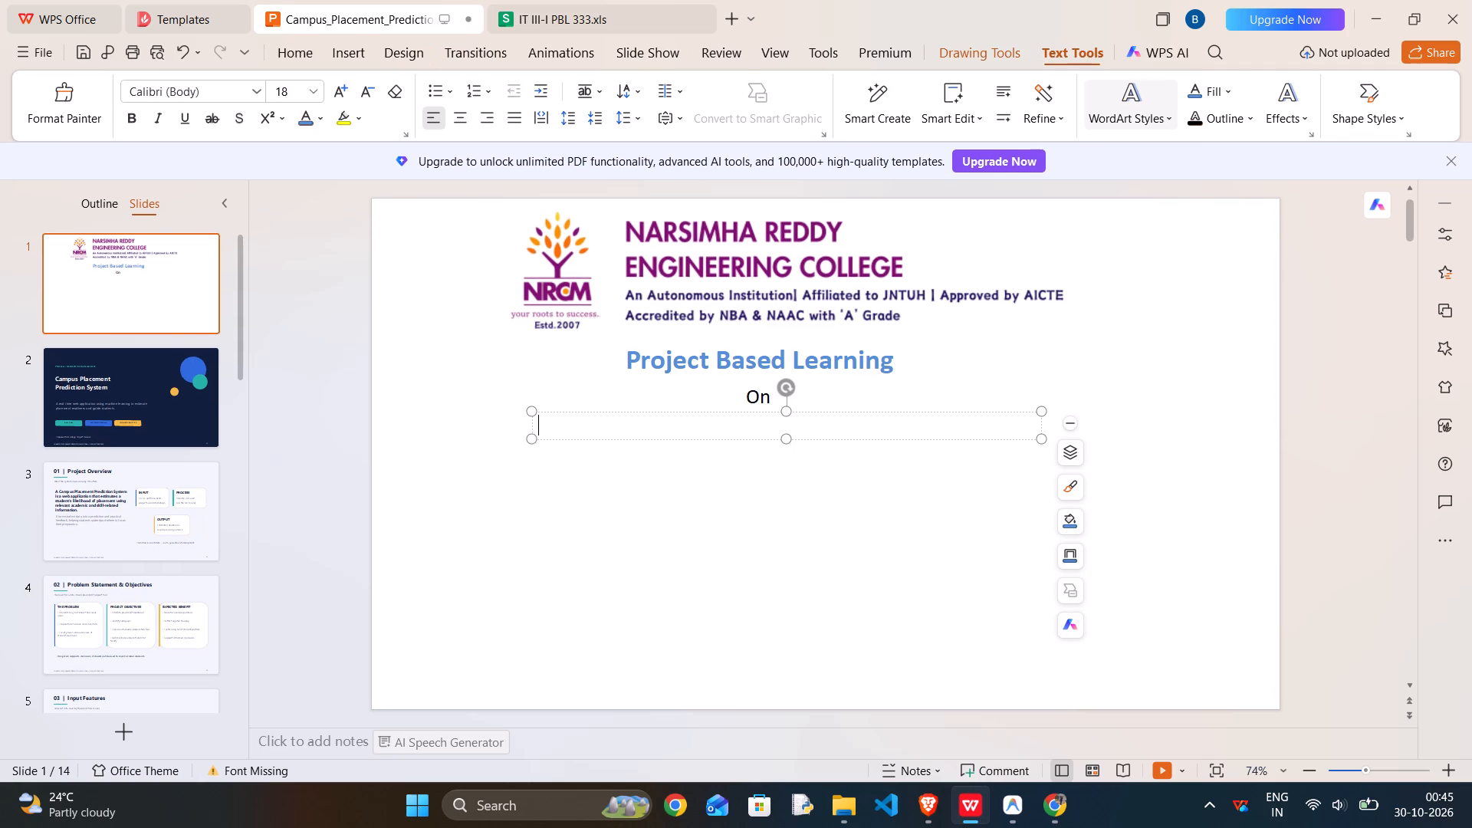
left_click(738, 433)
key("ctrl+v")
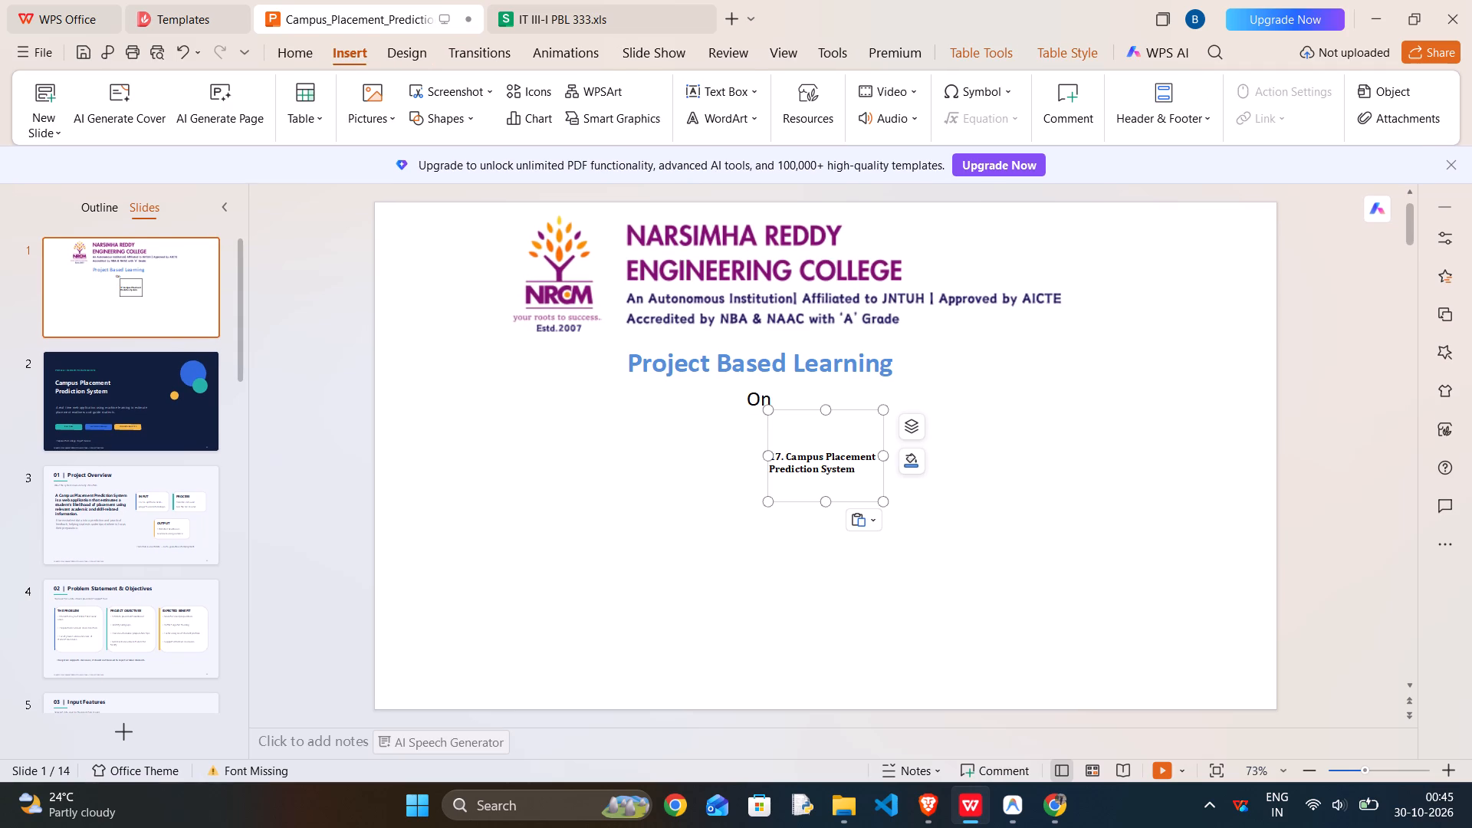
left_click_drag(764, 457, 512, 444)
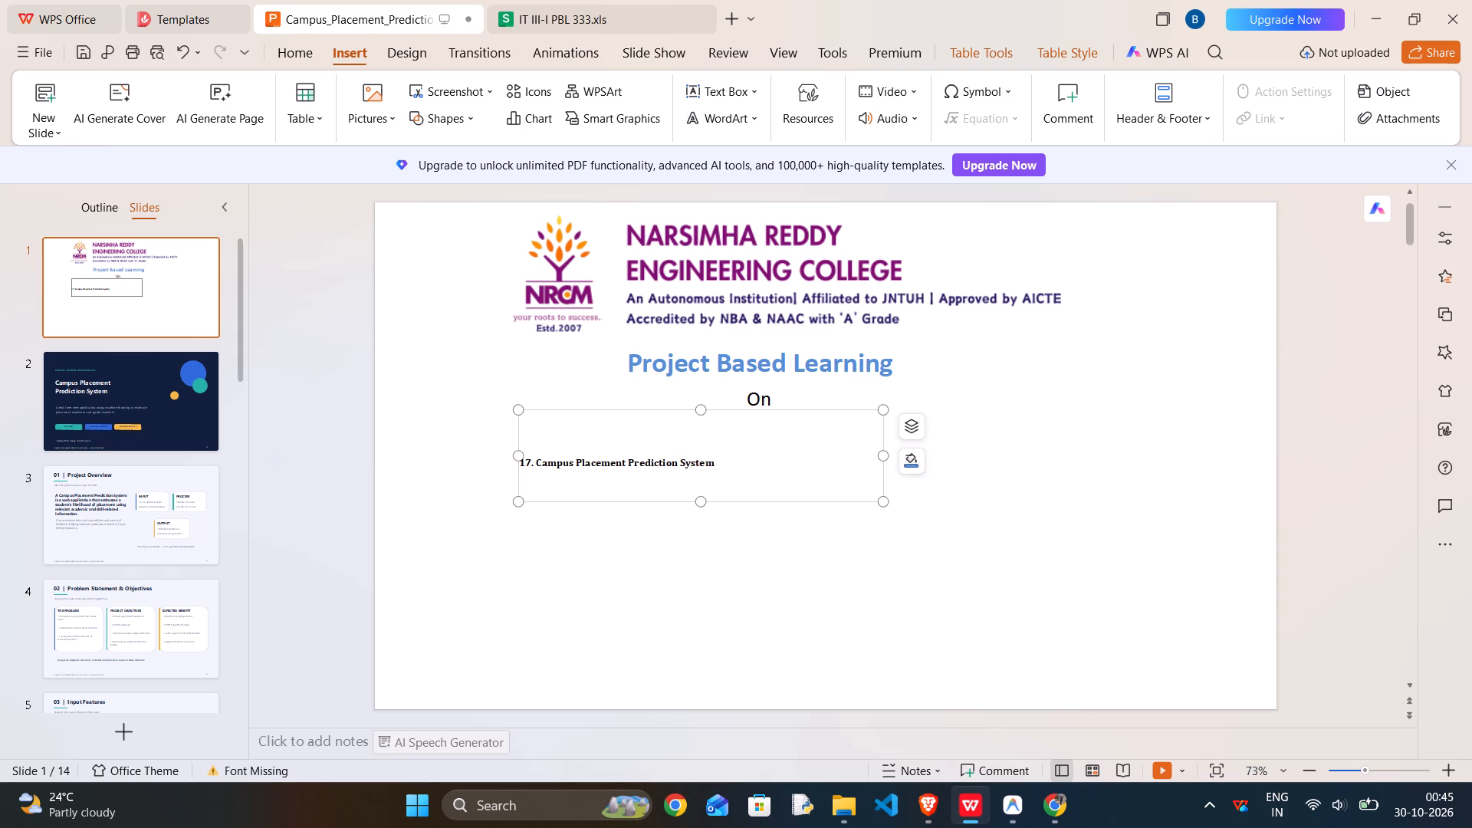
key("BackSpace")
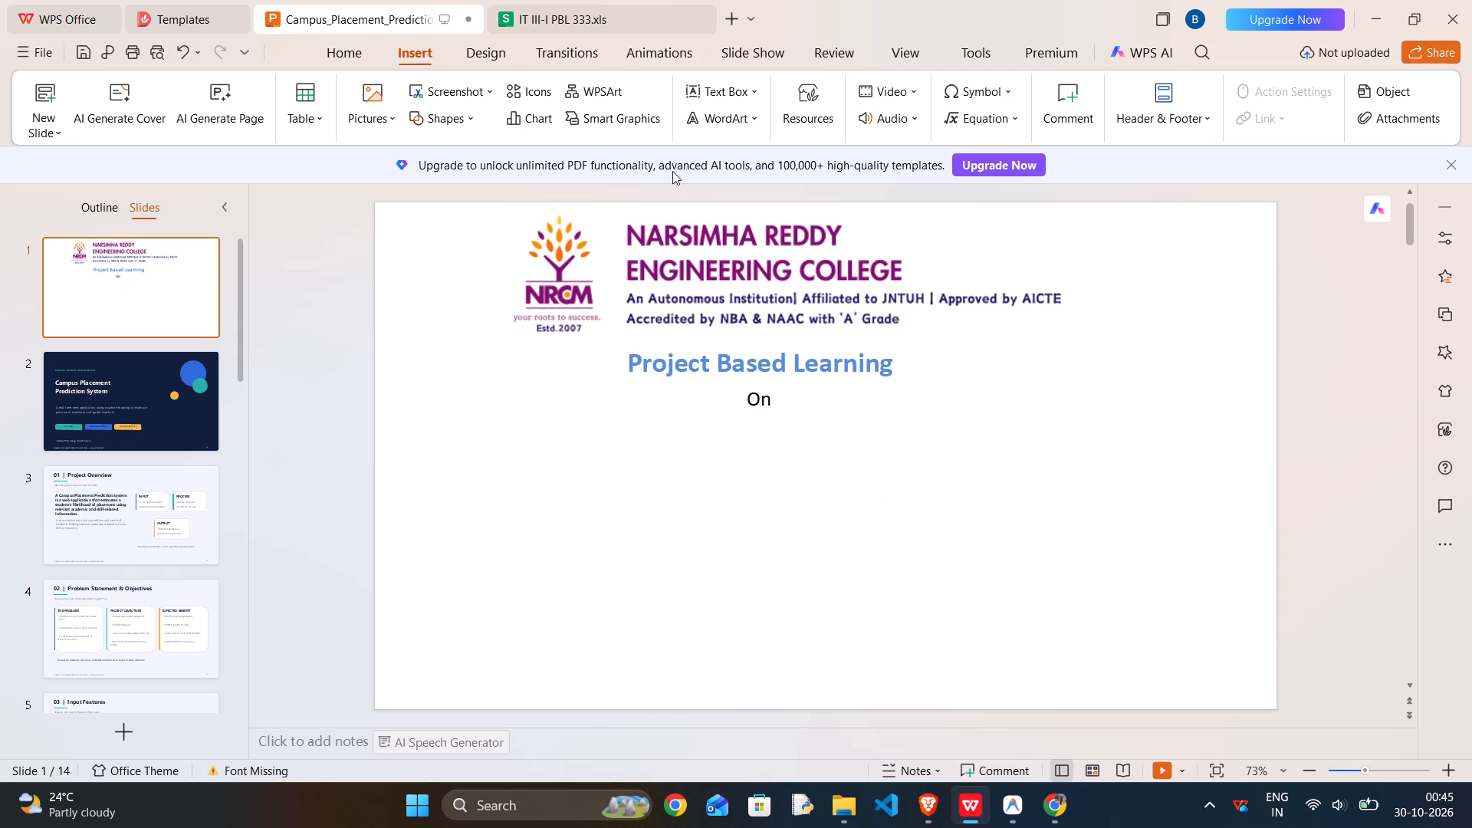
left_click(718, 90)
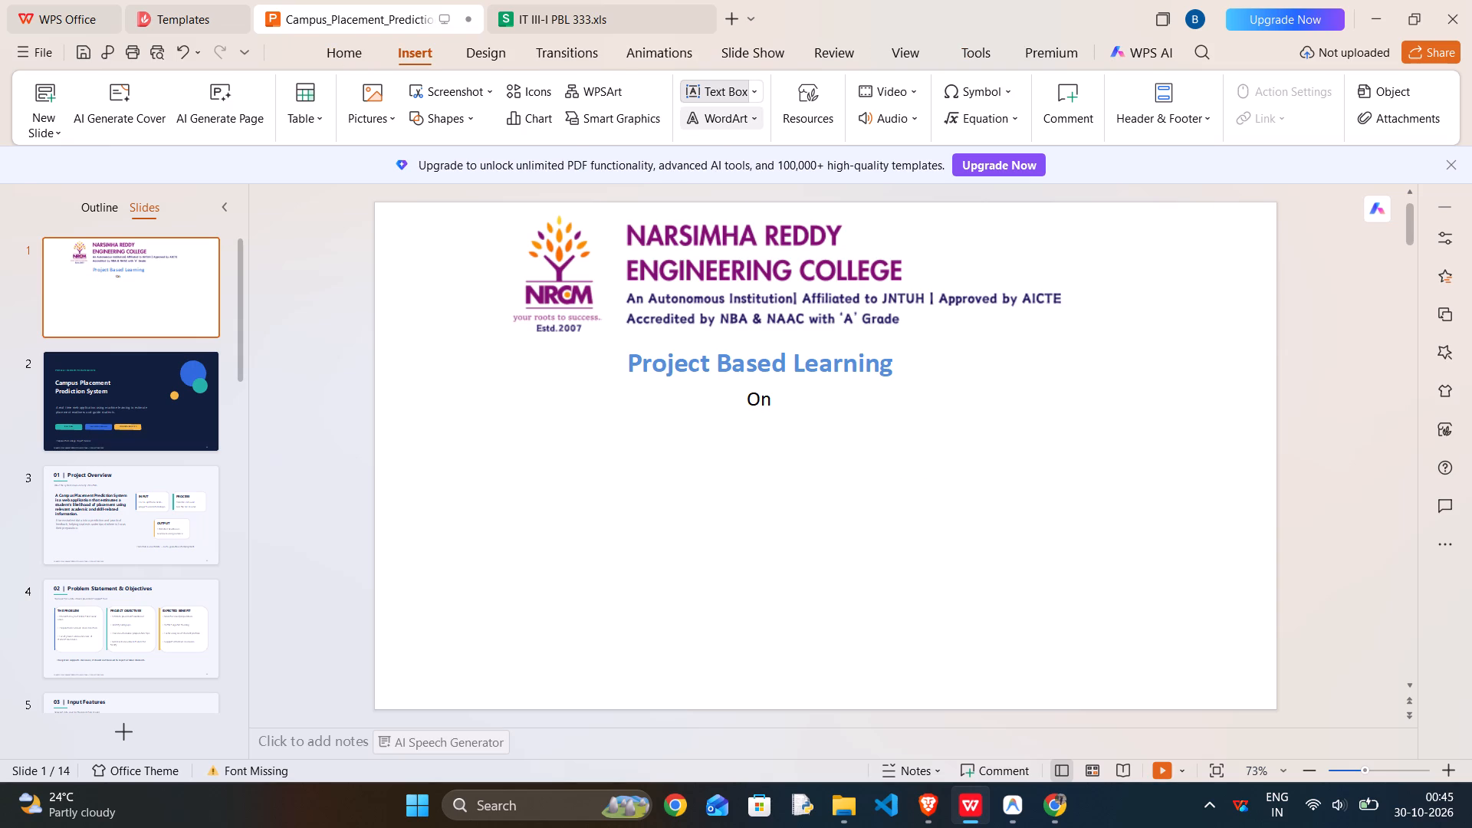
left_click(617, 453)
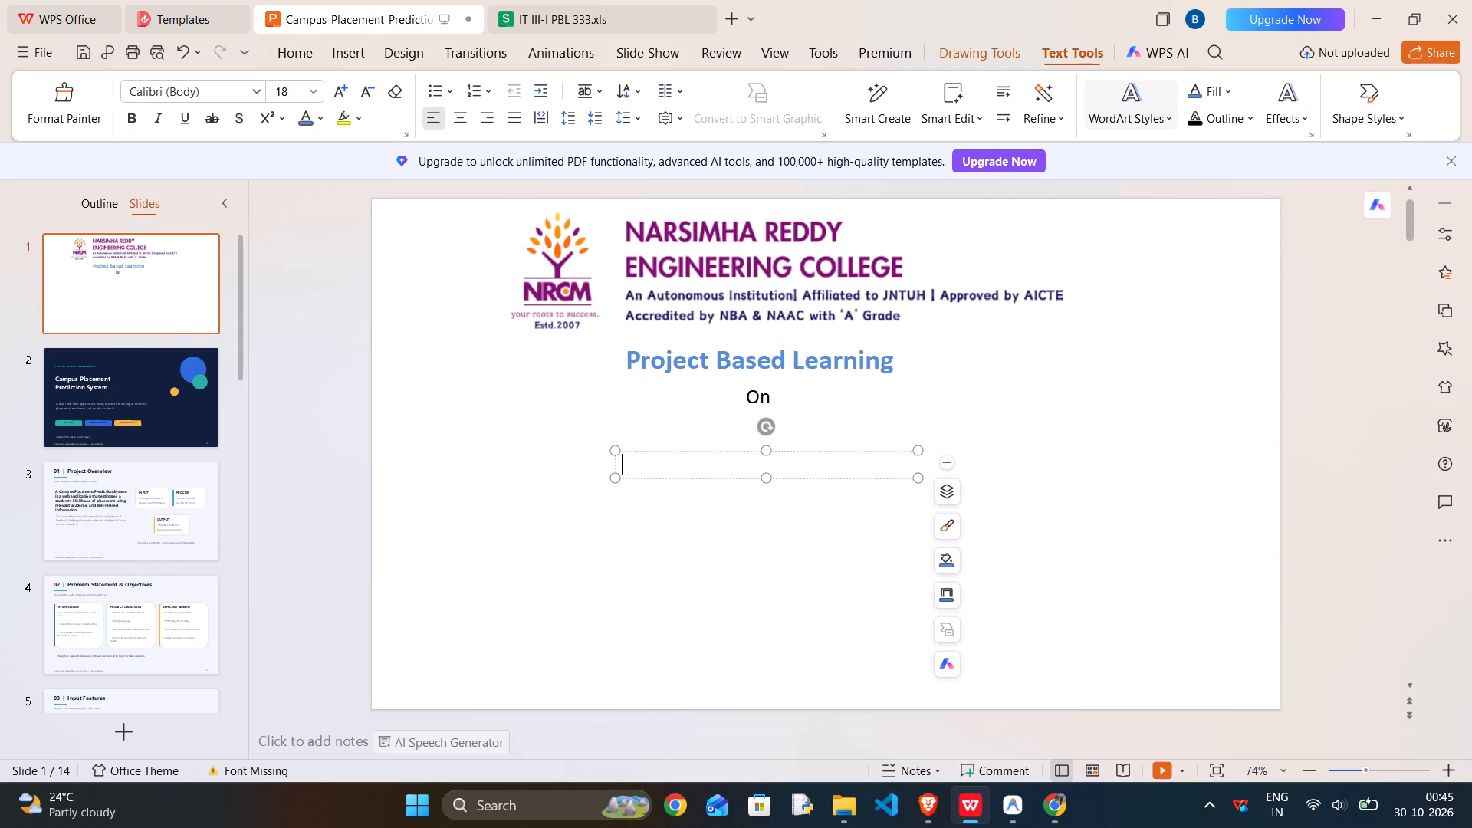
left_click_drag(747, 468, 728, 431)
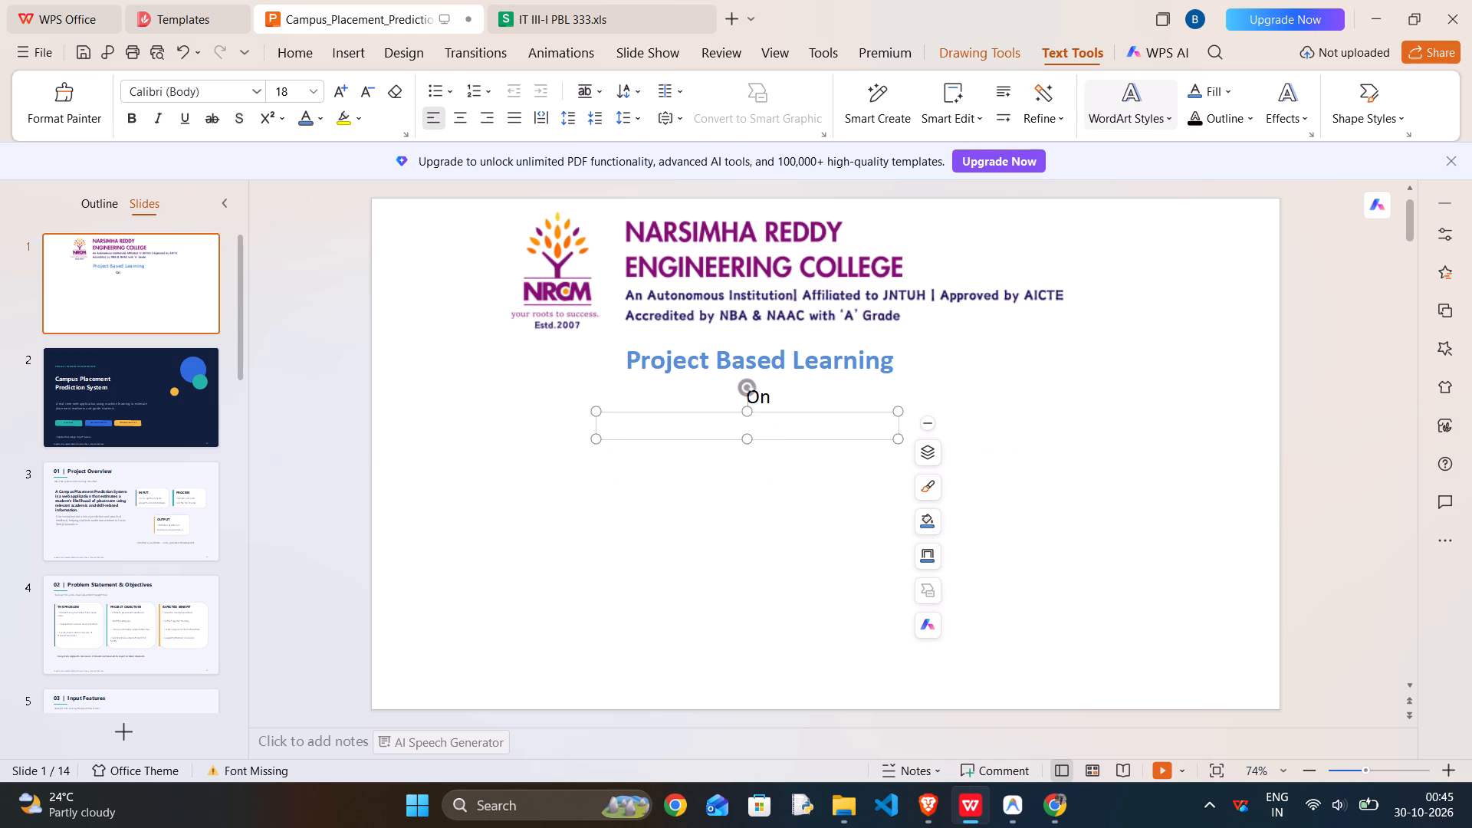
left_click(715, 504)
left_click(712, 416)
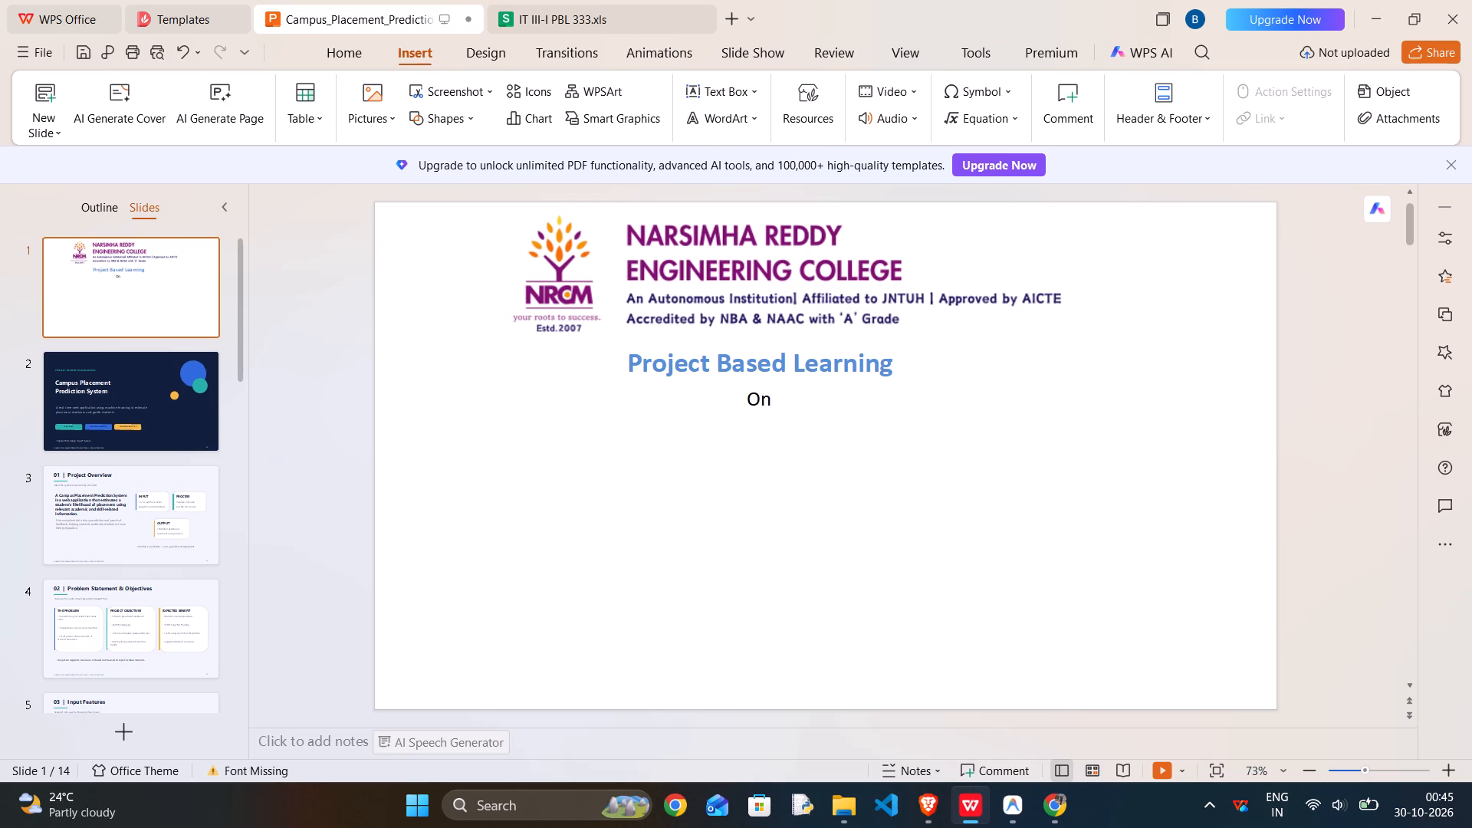
Insert a text box just beneath the "On" line, aligned roughly with the "Project Based Learning" heading above.
left_click(721, 97)
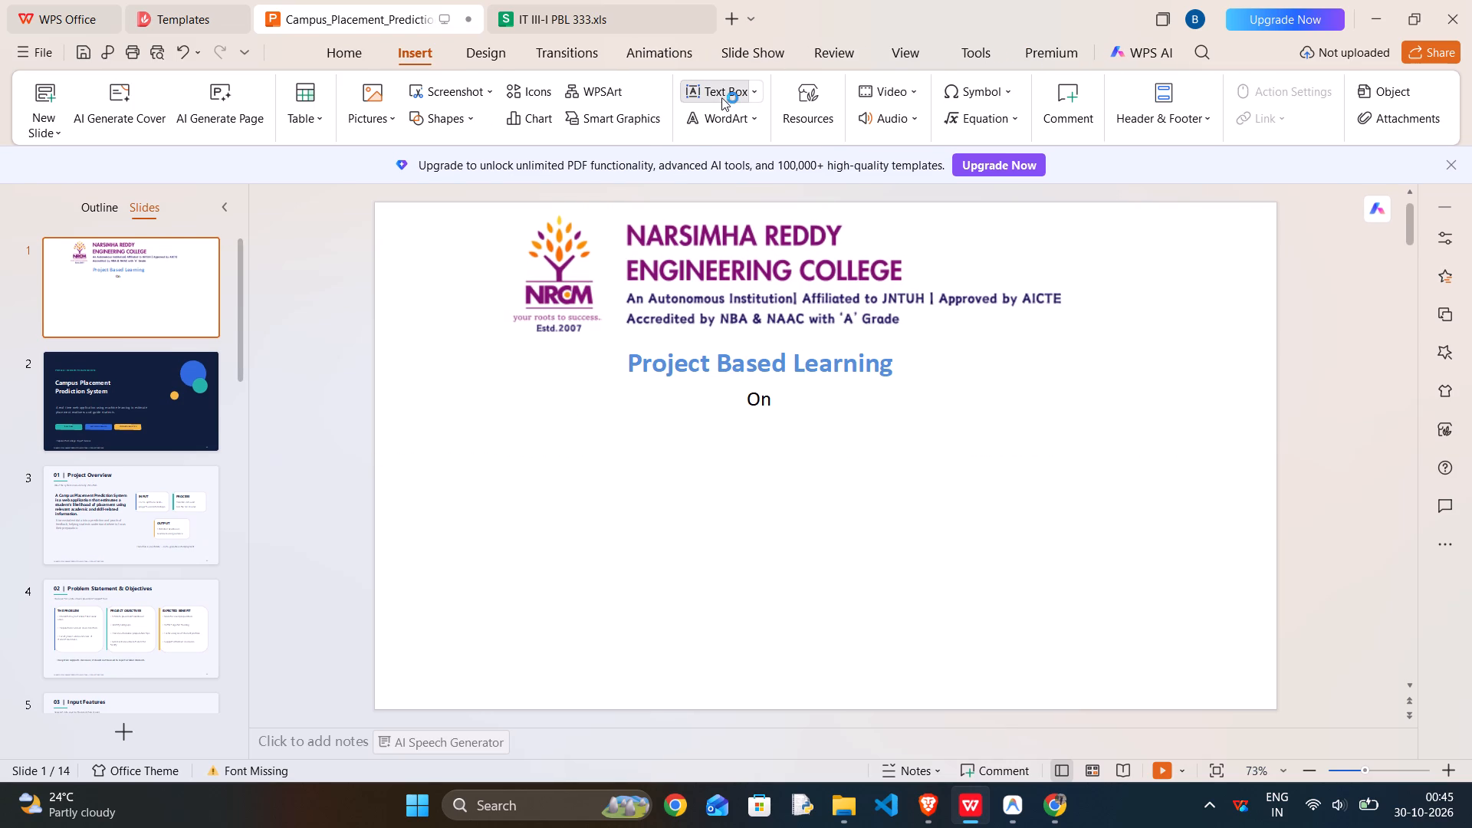
left_click(757, 426)
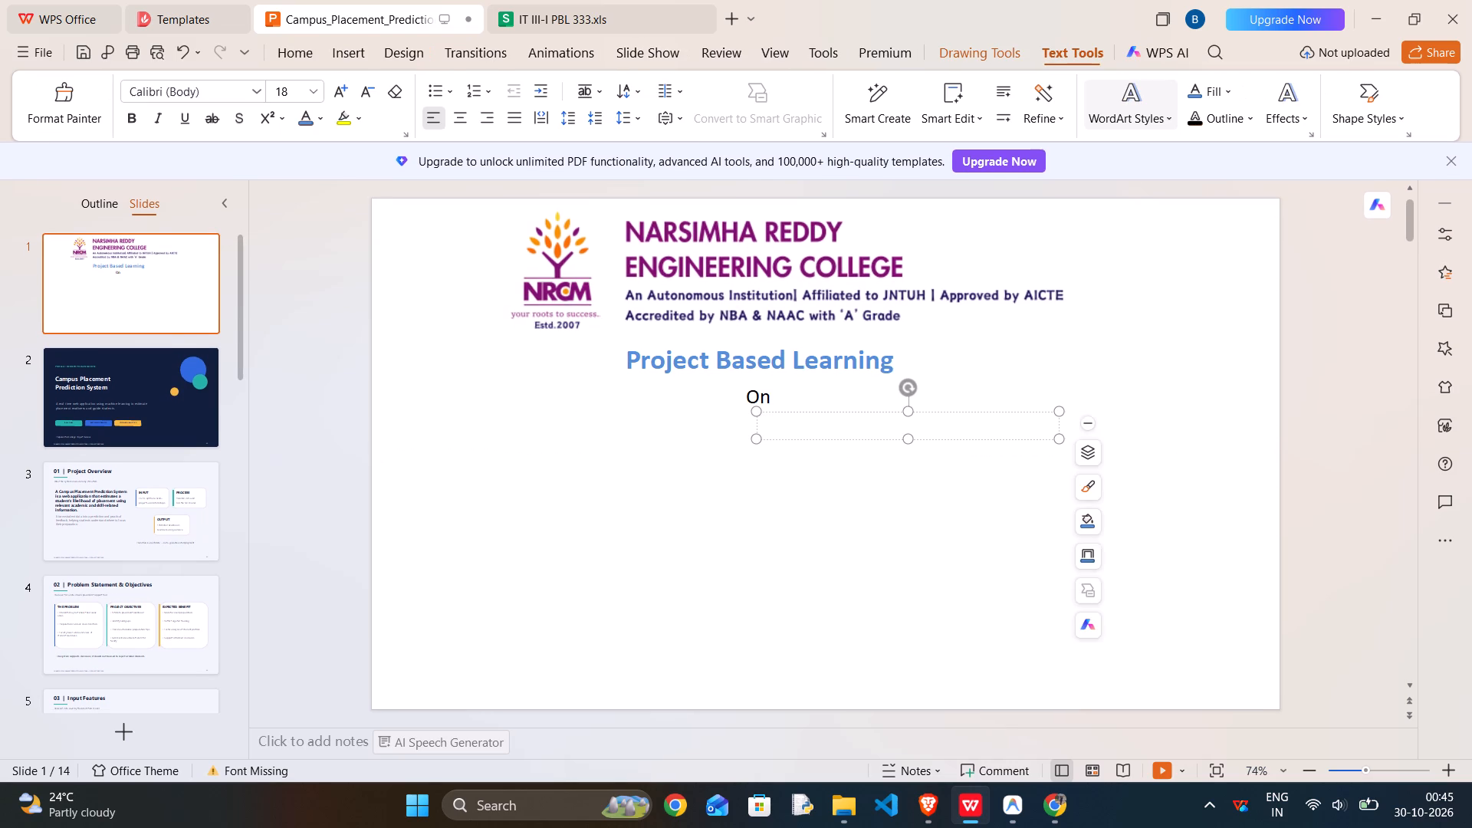
left_click_drag(778, 426, 626, 419)
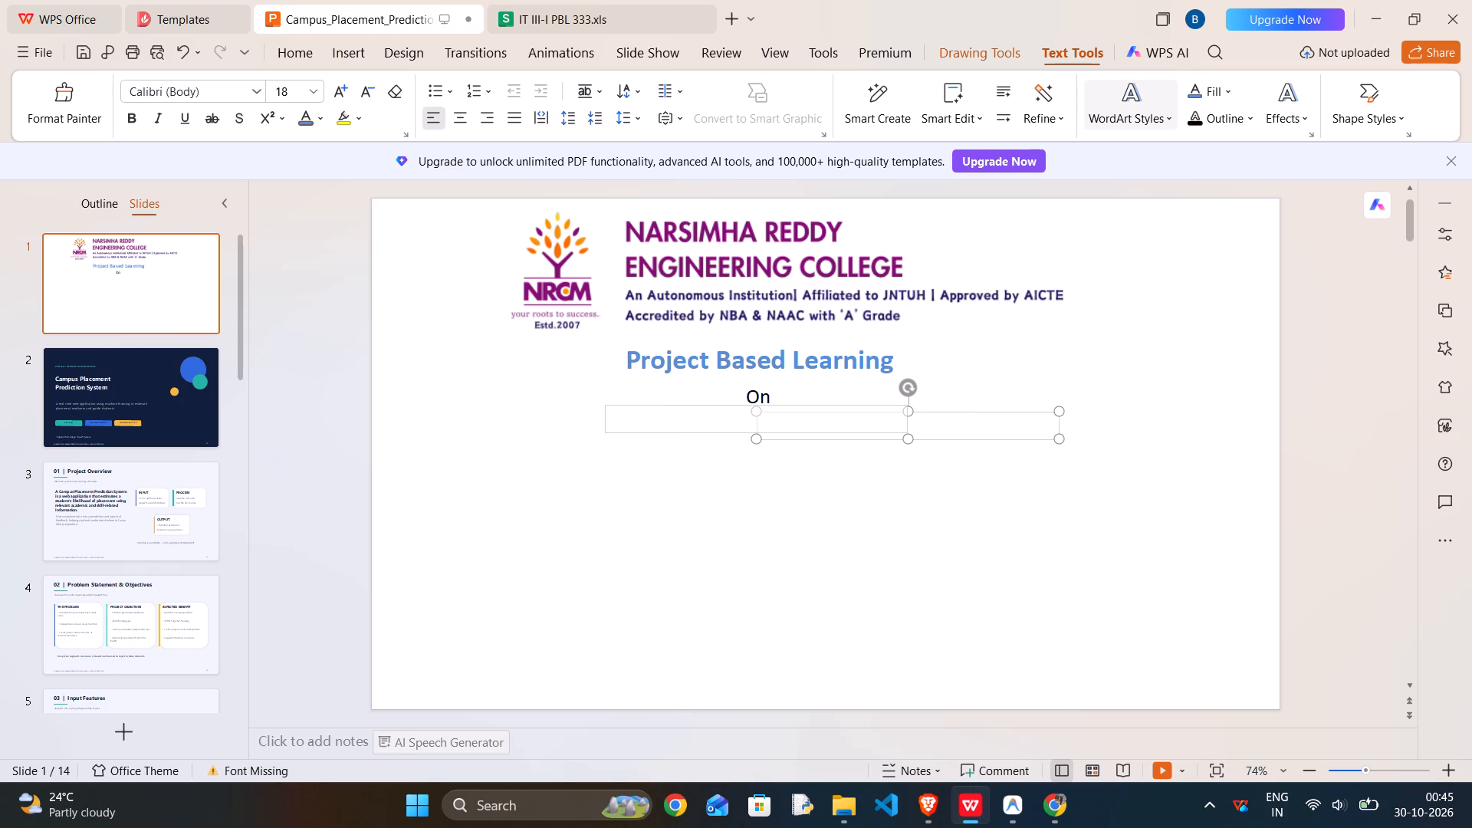
left_click_drag(626, 419, 627, 419)
left_click(652, 419)
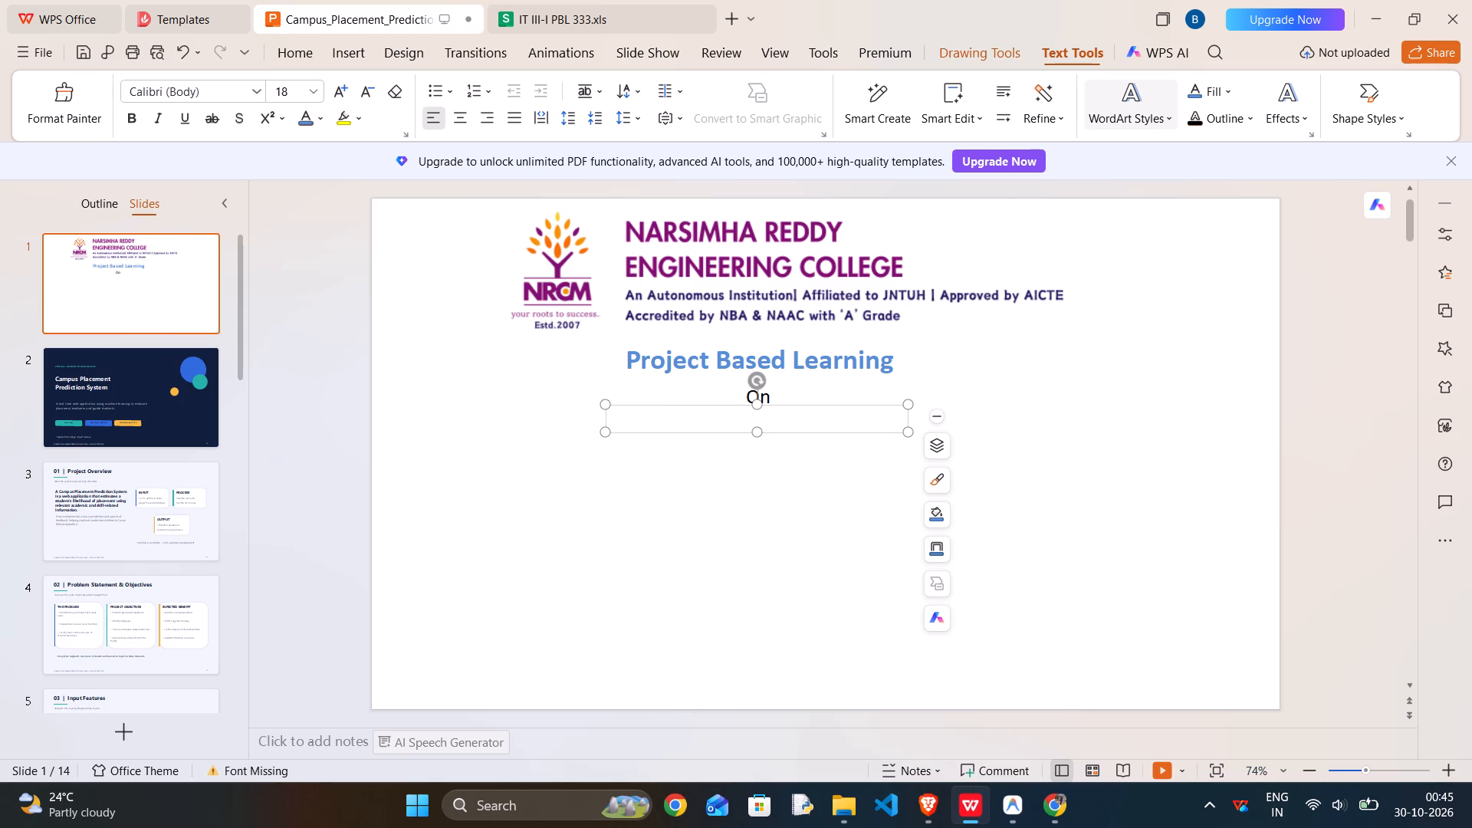
double_click(652, 419)
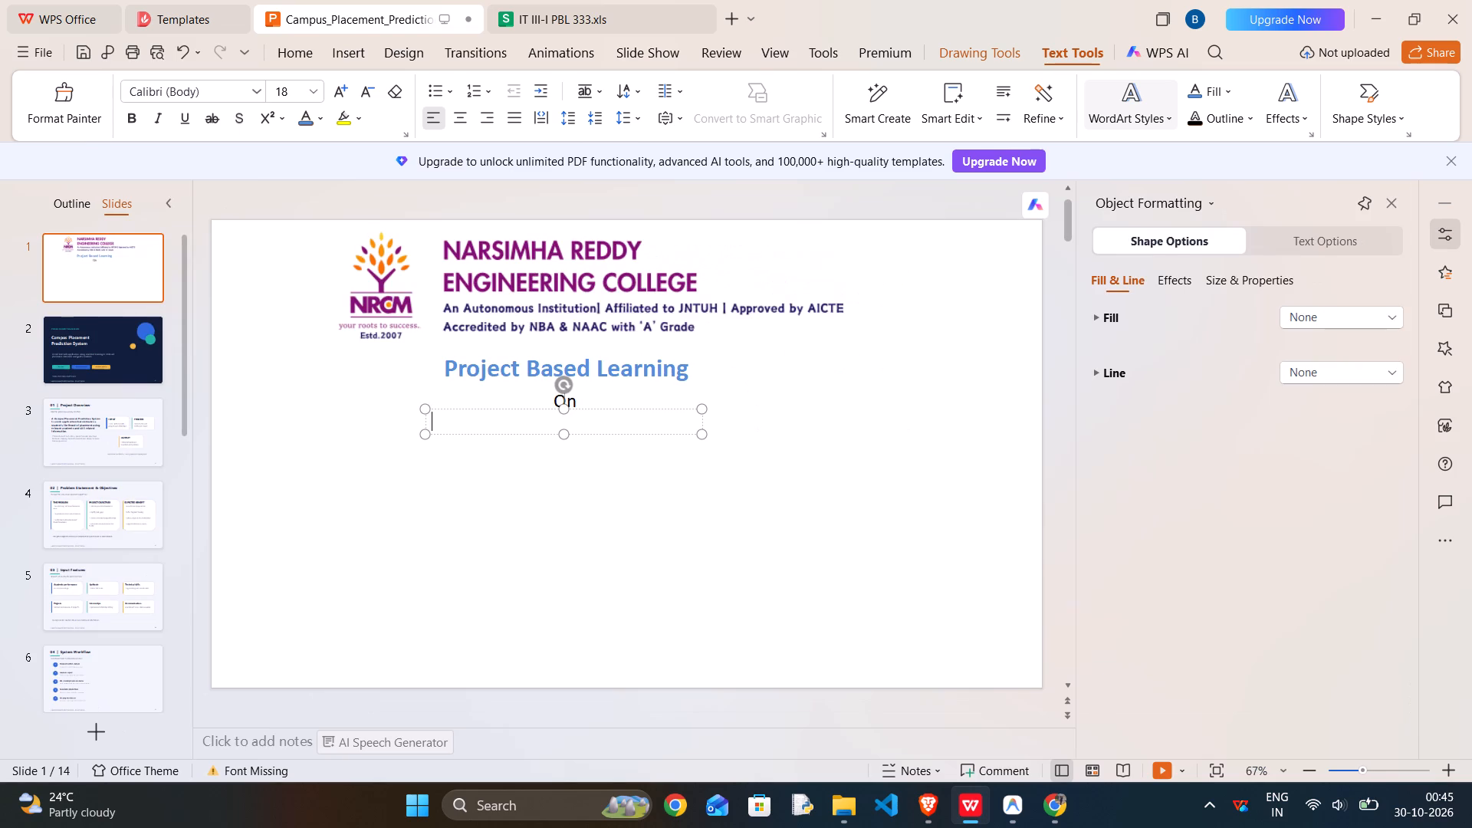
left_click(1388, 210)
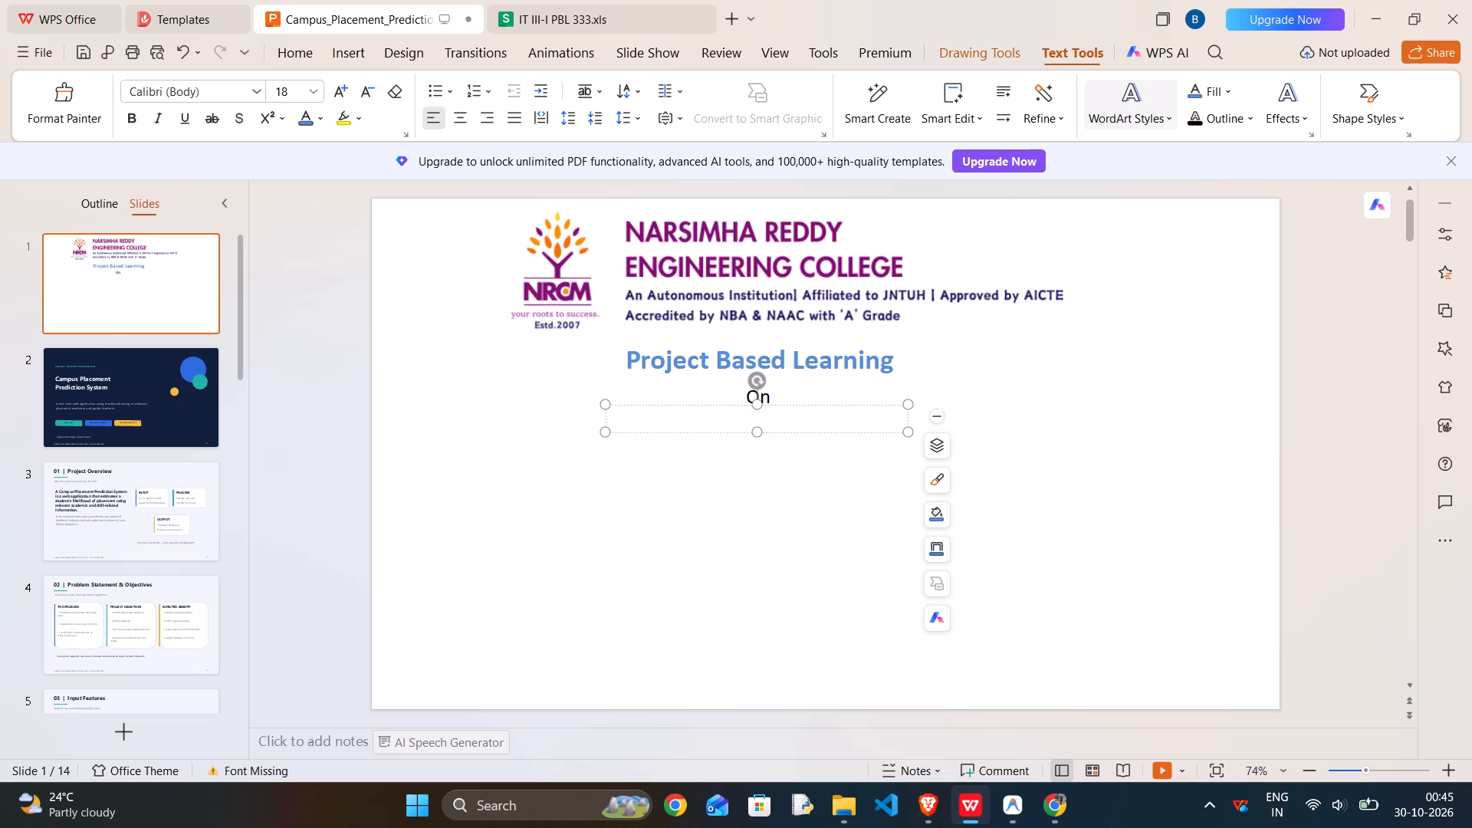
Enter "Campus placement prediction system" in the new text box and keep it just below the "On" line.
type("Campus placement")
key("space")
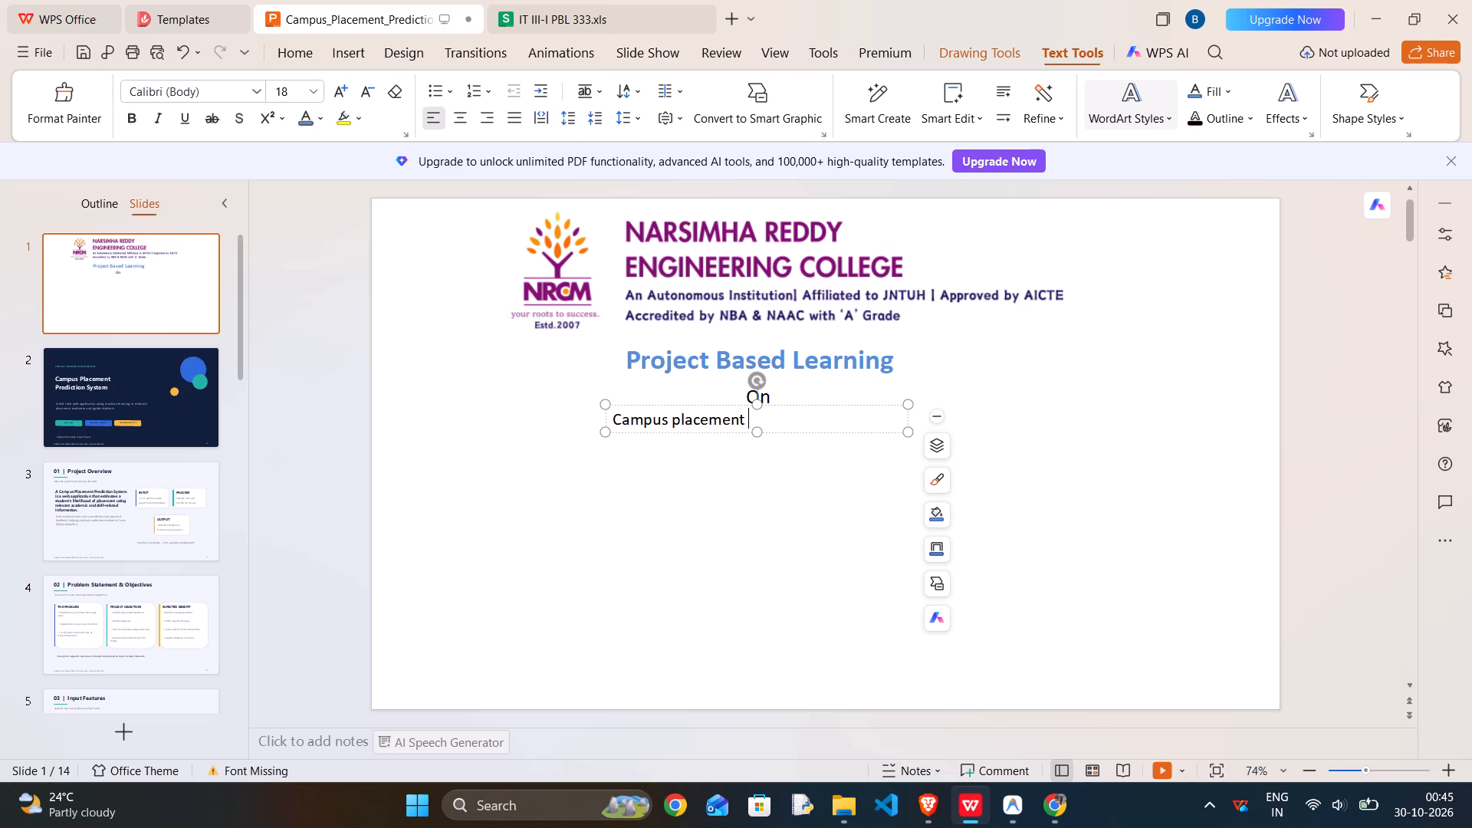
type("prediction system")
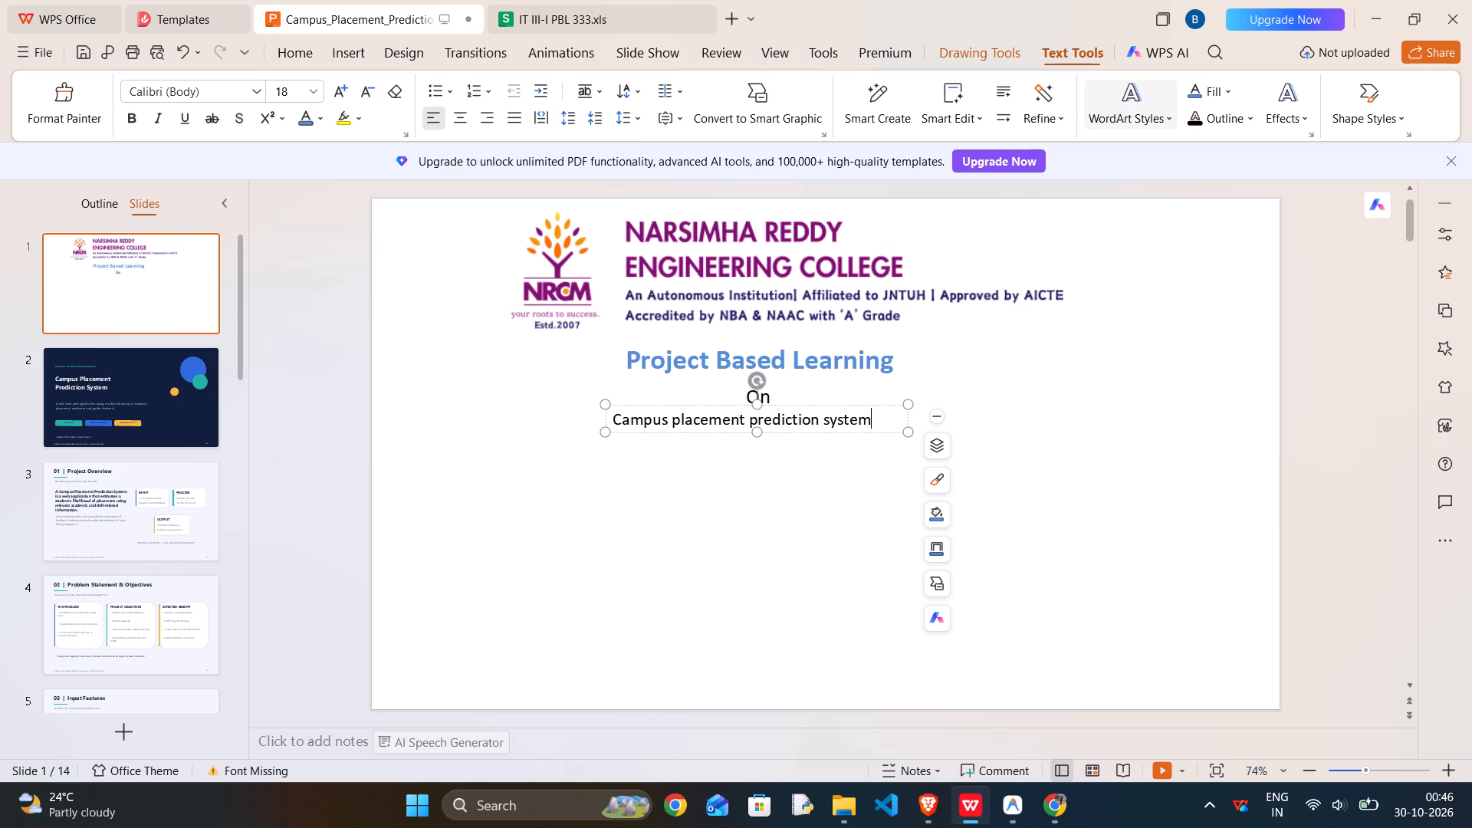
left_click(882, 420)
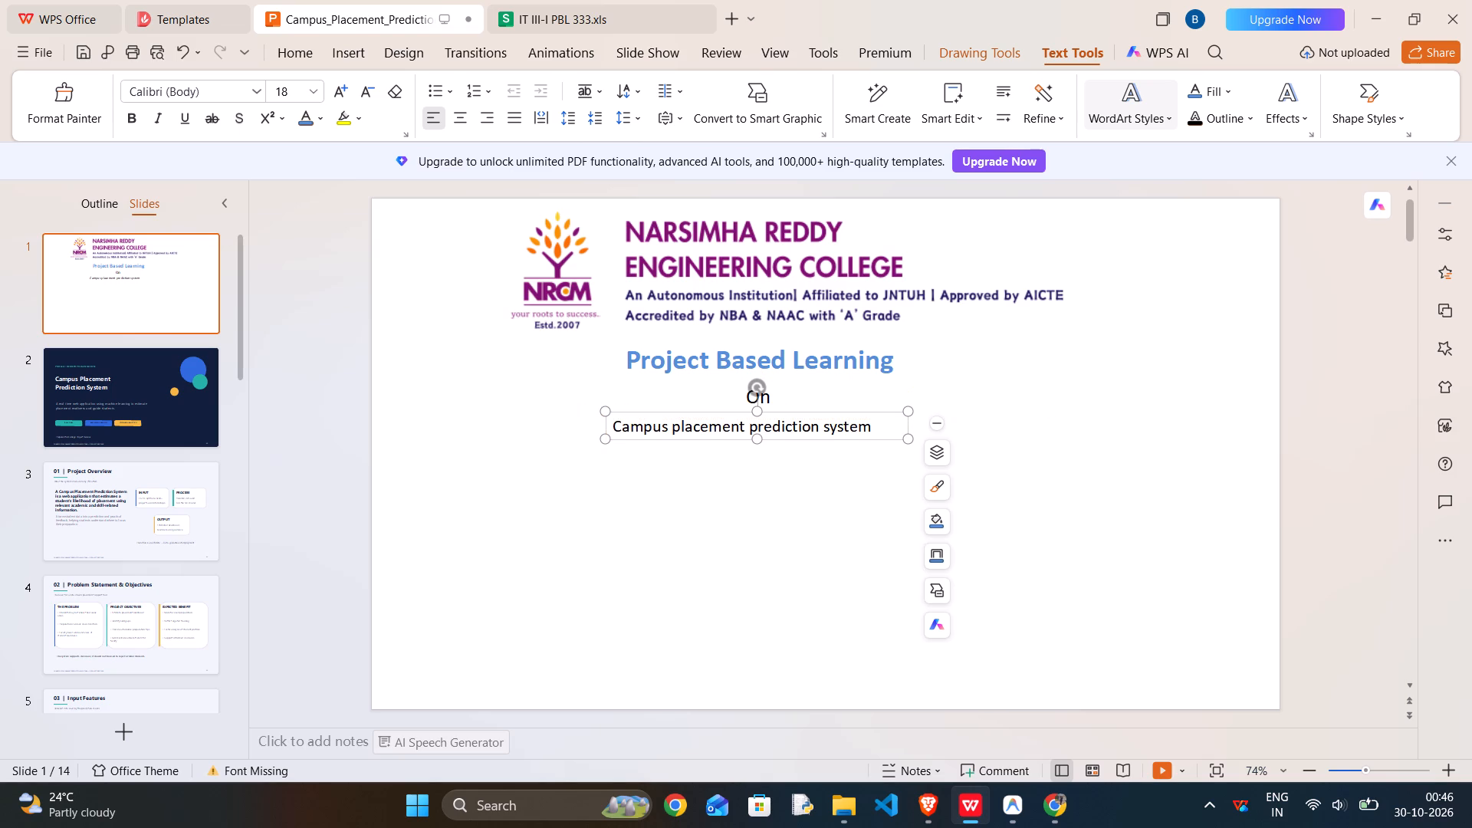
left_click(886, 424)
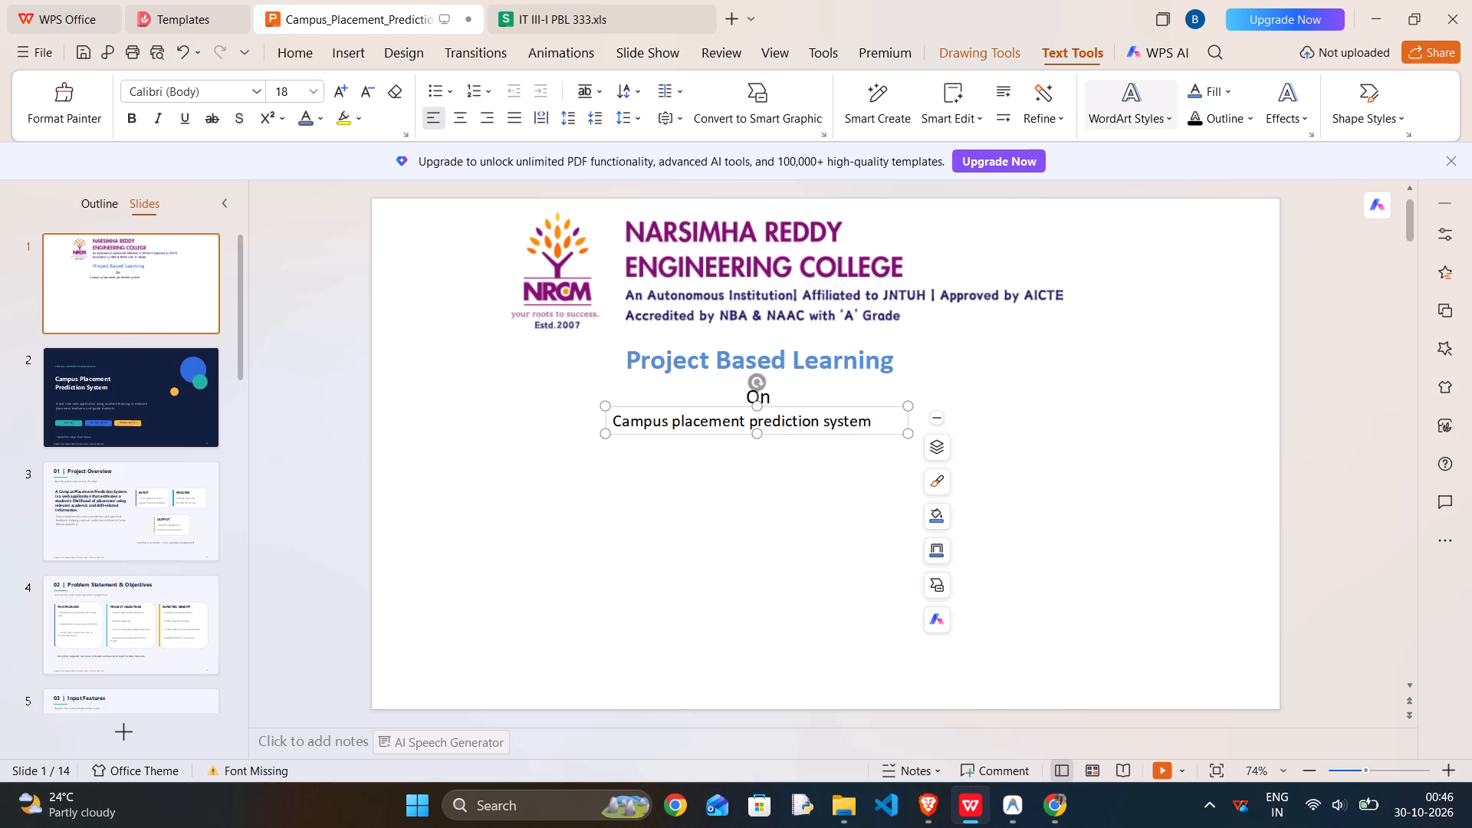
Make the whole "Campus placement prediction system" text bold and set its font size to 30.
left_click(870, 416)
left_click_drag(870, 416, 682, 419)
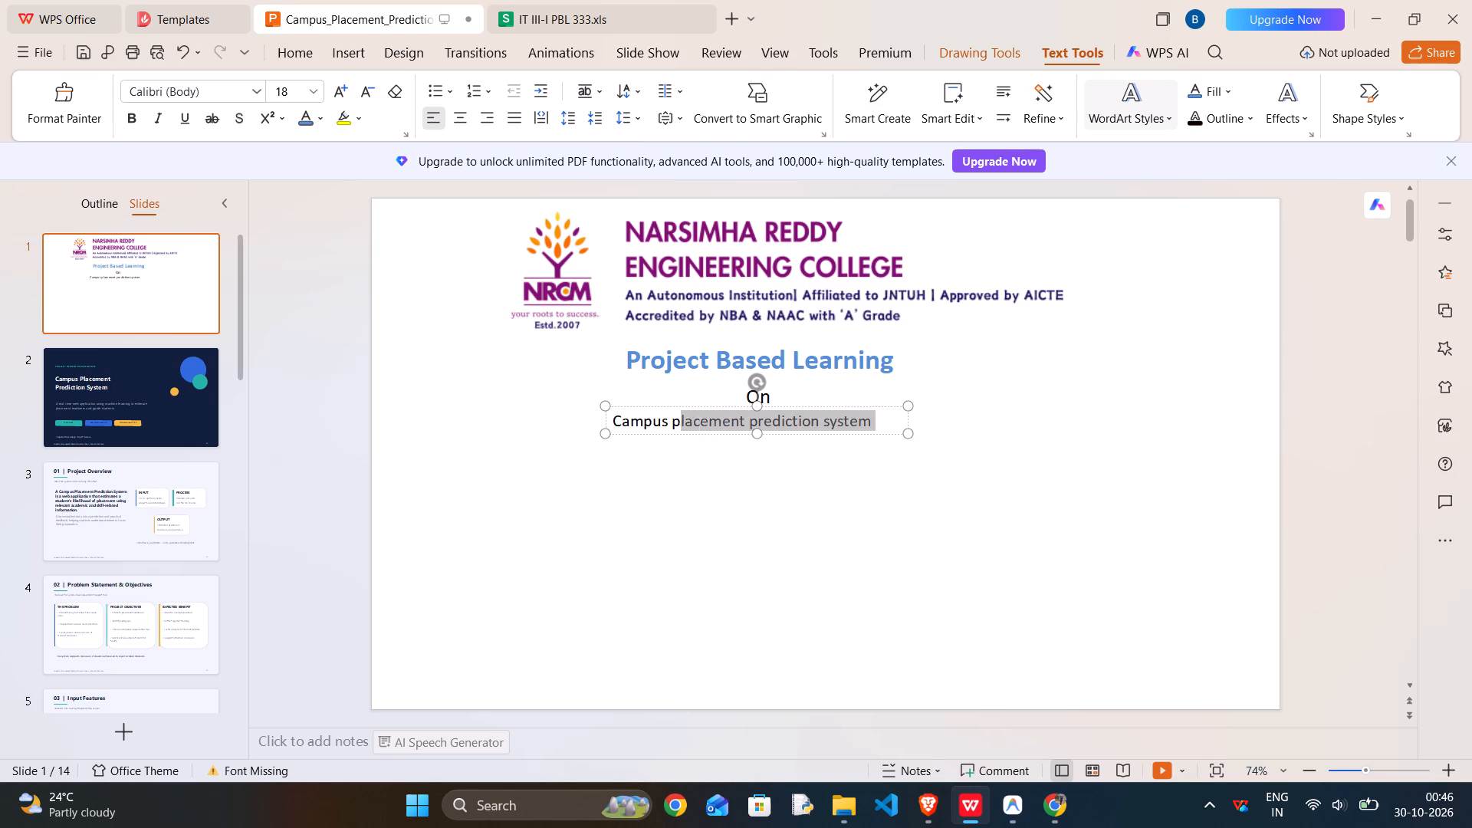
left_click_drag(682, 419, 609, 419)
key("ctrl+b")
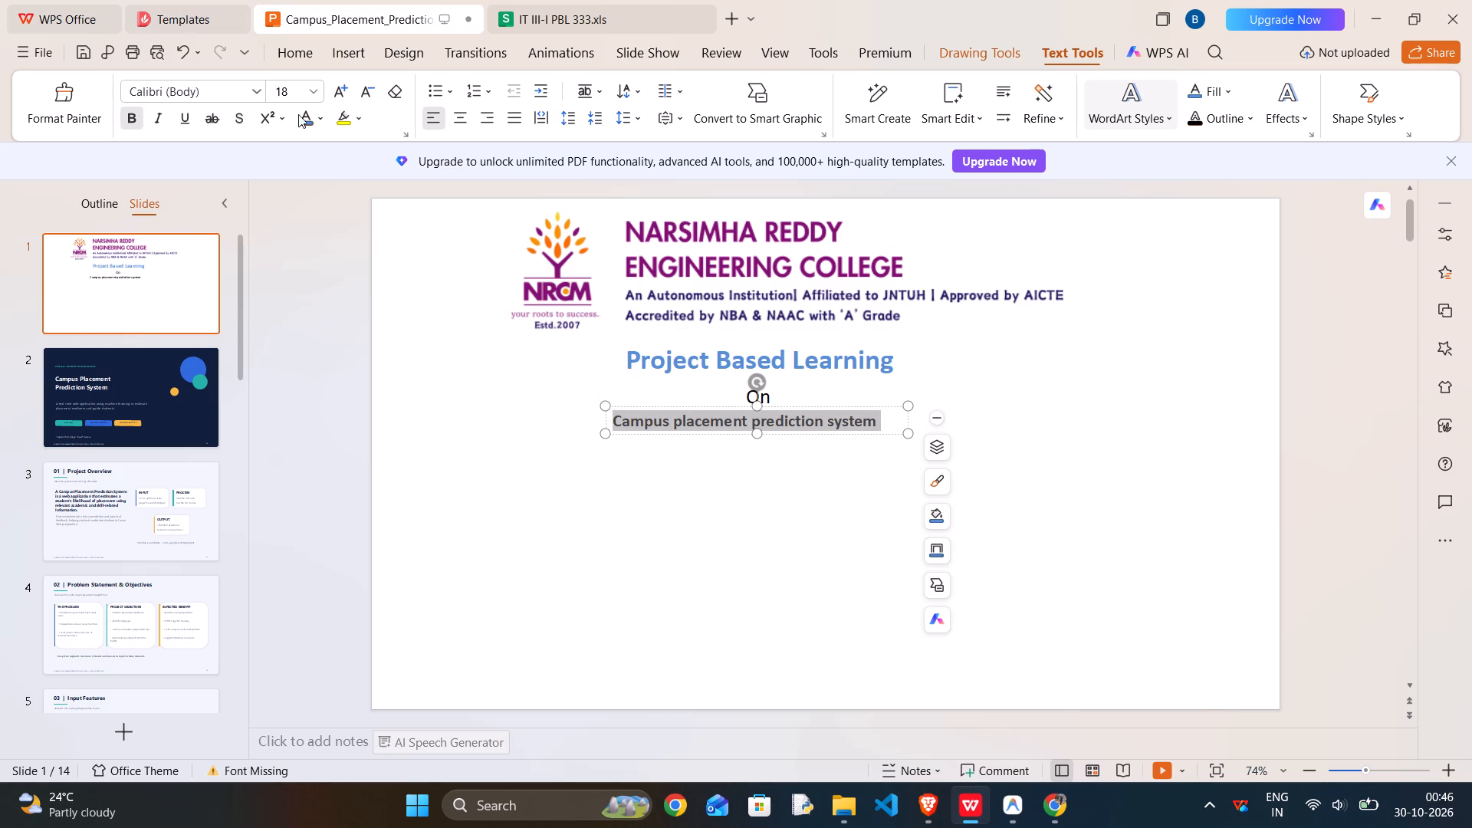
left_click(291, 88)
key("BackSpace")
type("30")
key("Return")
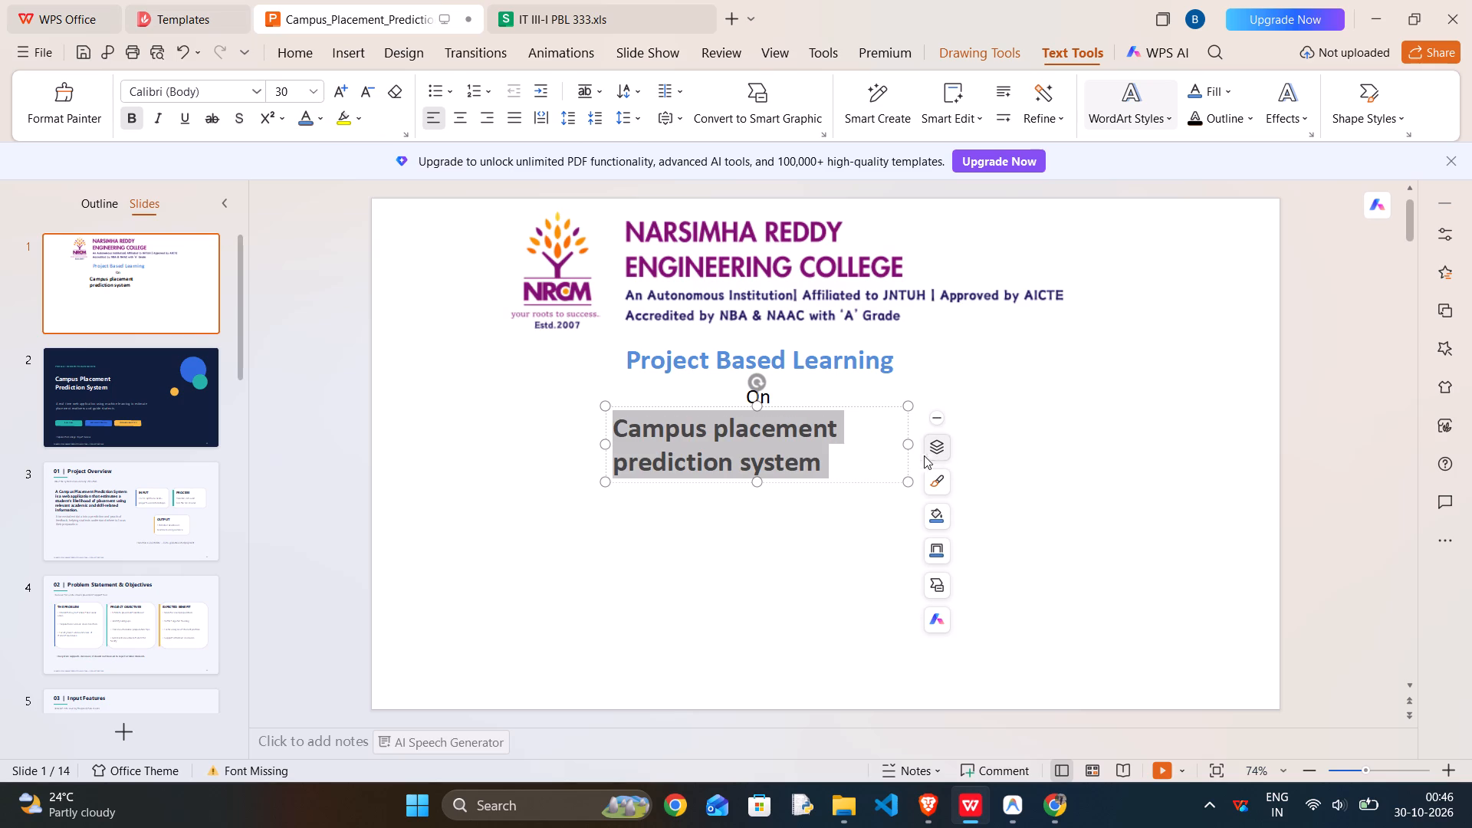
Widen the project title's text box to fit one line and shift it so the title is roughly centred beneath "On".
left_click_drag(909, 445, 1138, 423)
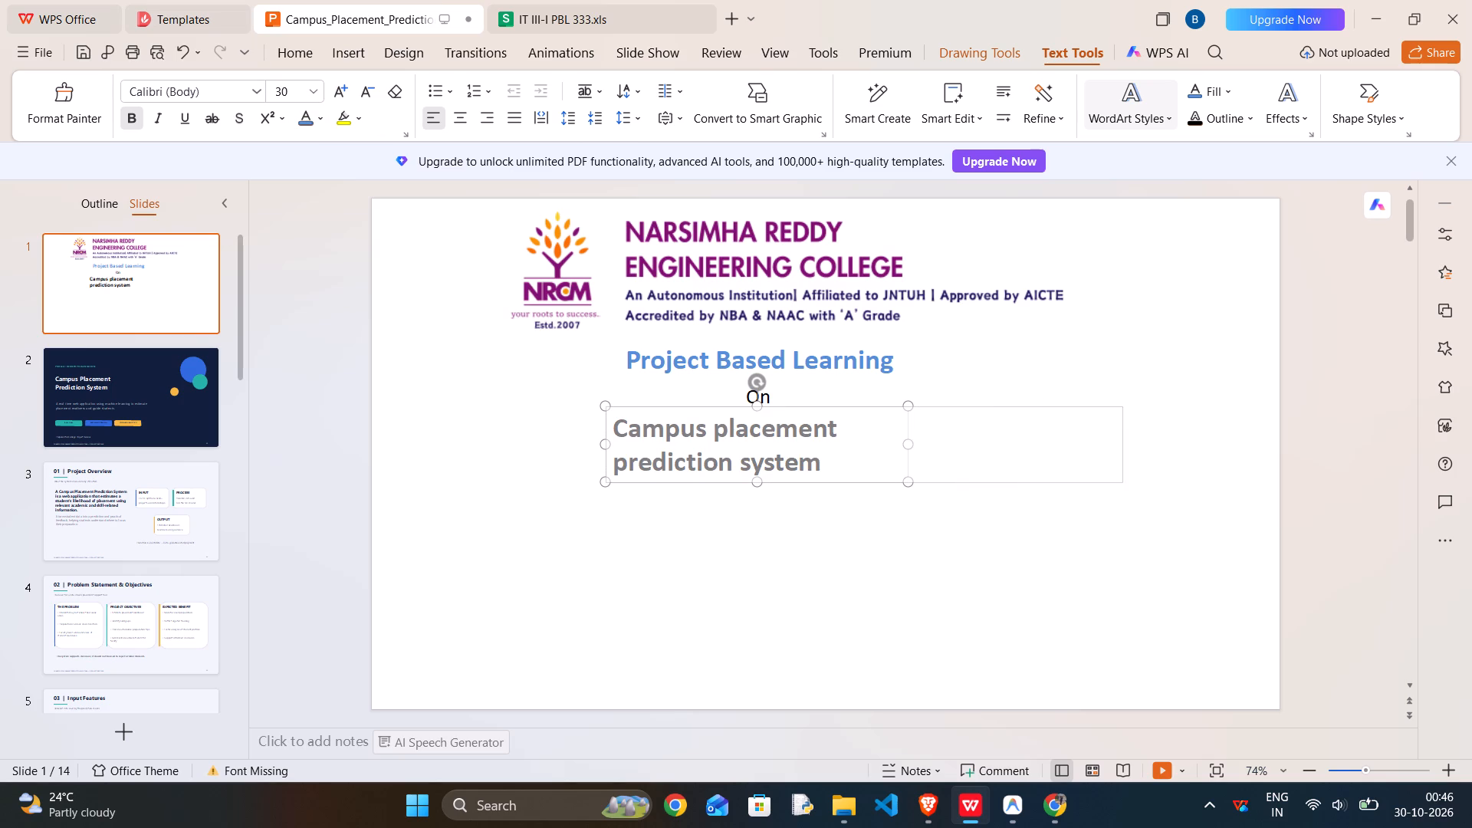
left_click_drag(1138, 423, 1189, 420)
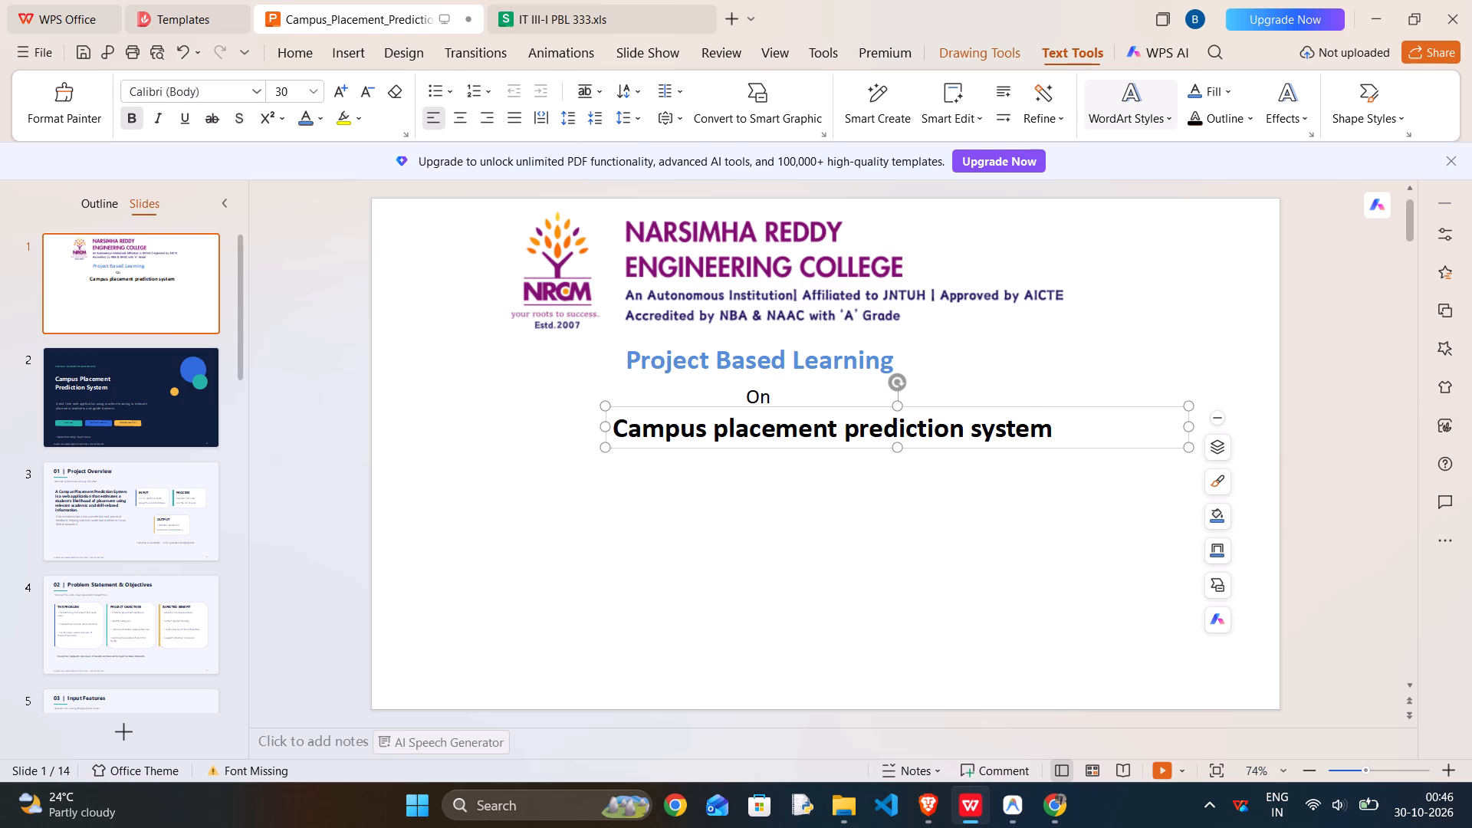
left_click(1081, 422)
left_click_drag(1081, 422, 1002, 422)
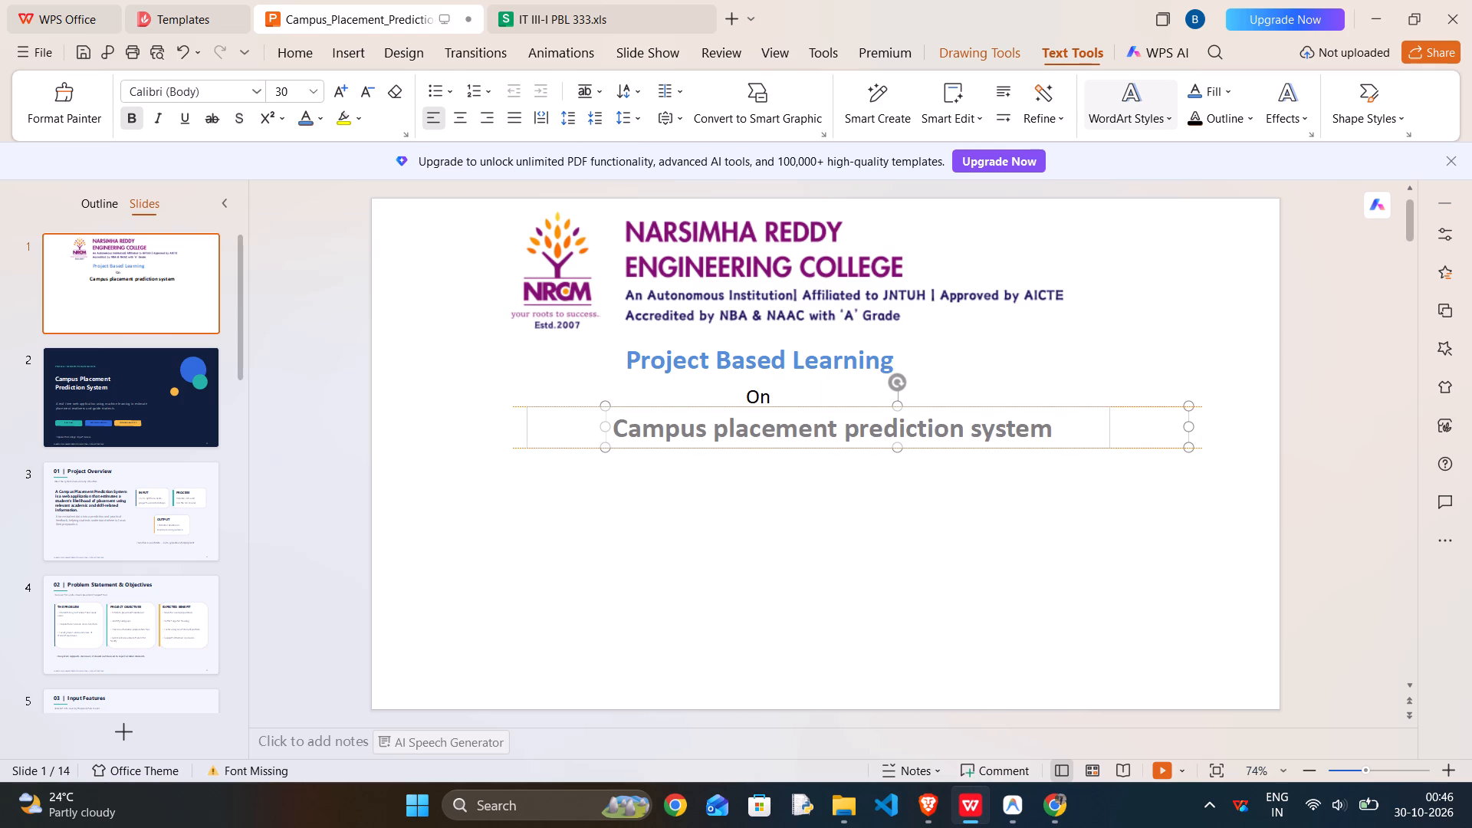
left_click_drag(1002, 422, 1008, 425)
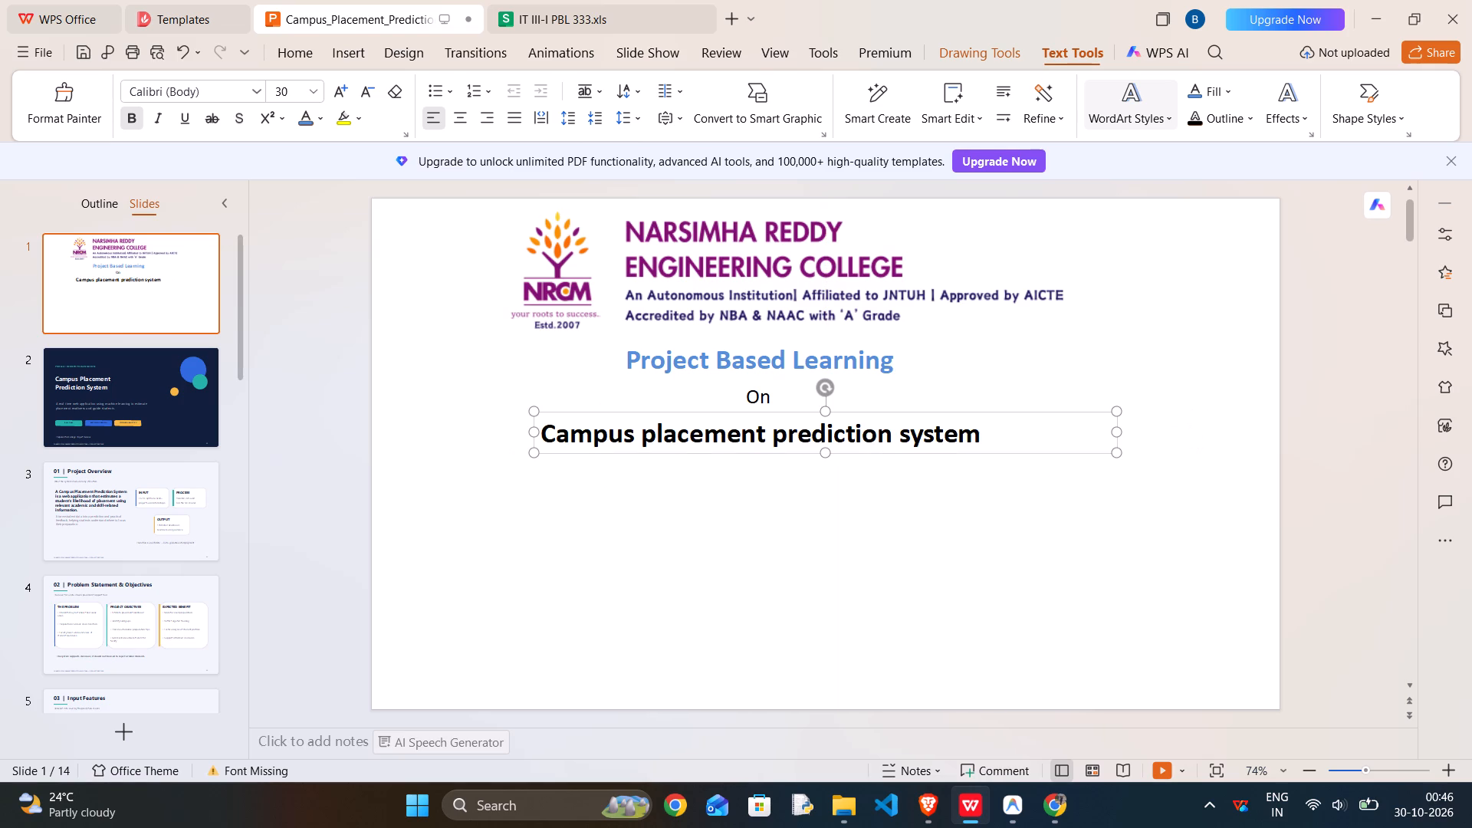
left_click(1029, 426)
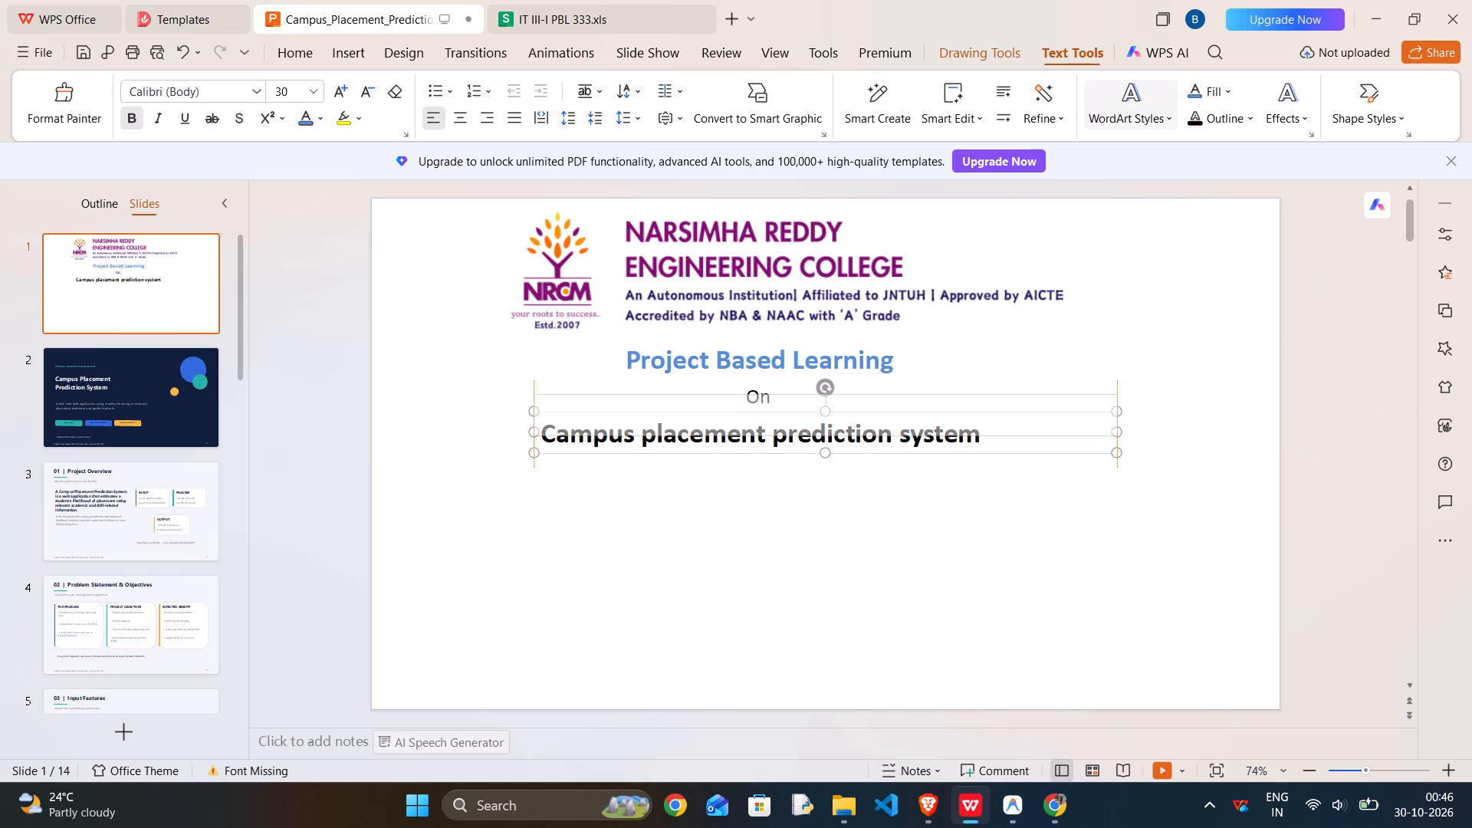
Move the "On" text box slightly up, closer to the "Project Based Learning" heading.
left_click(757, 394)
left_click_drag(807, 394, 807, 385)
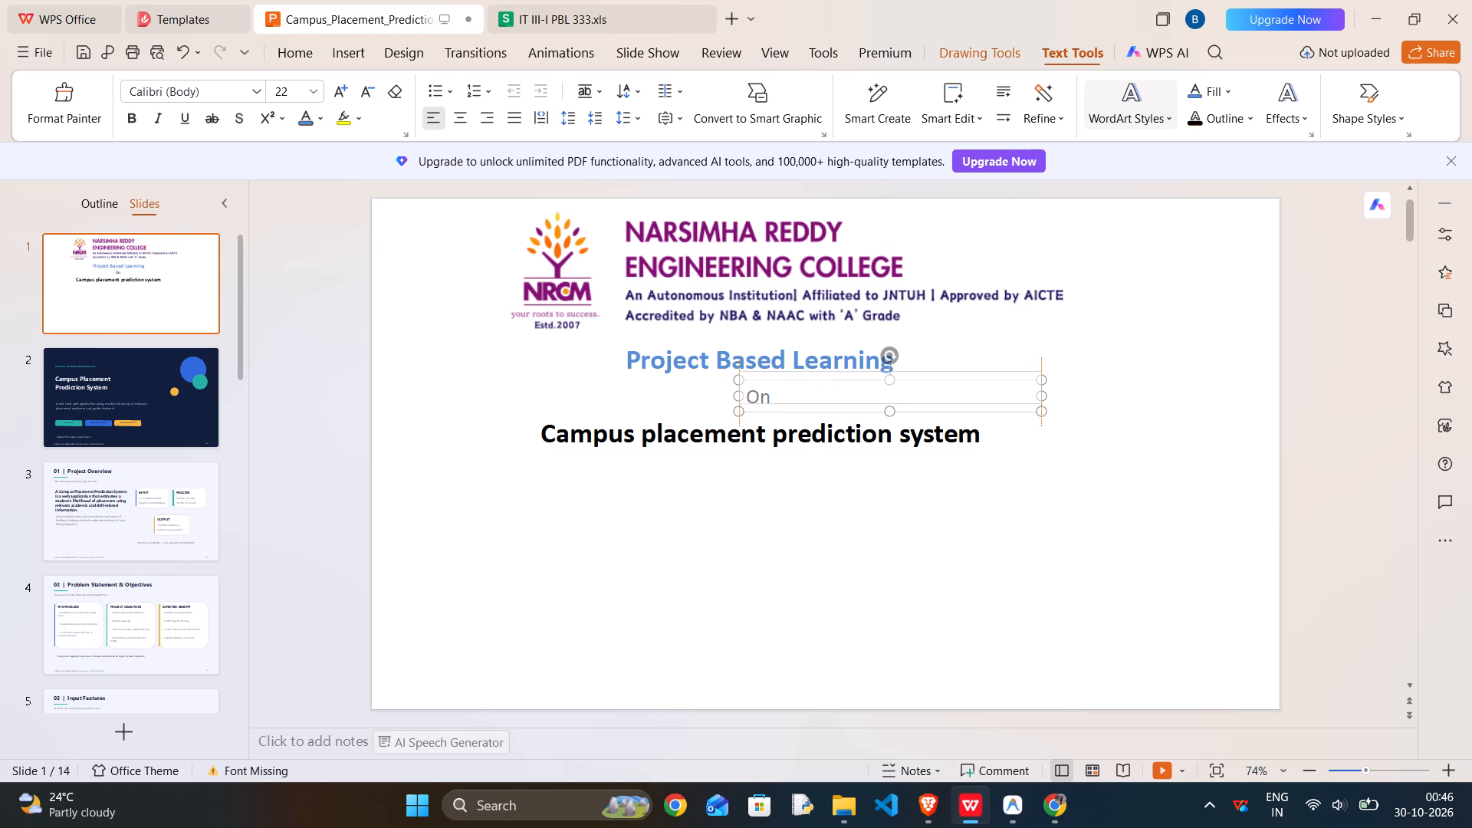
left_click_drag(807, 385, 807, 383)
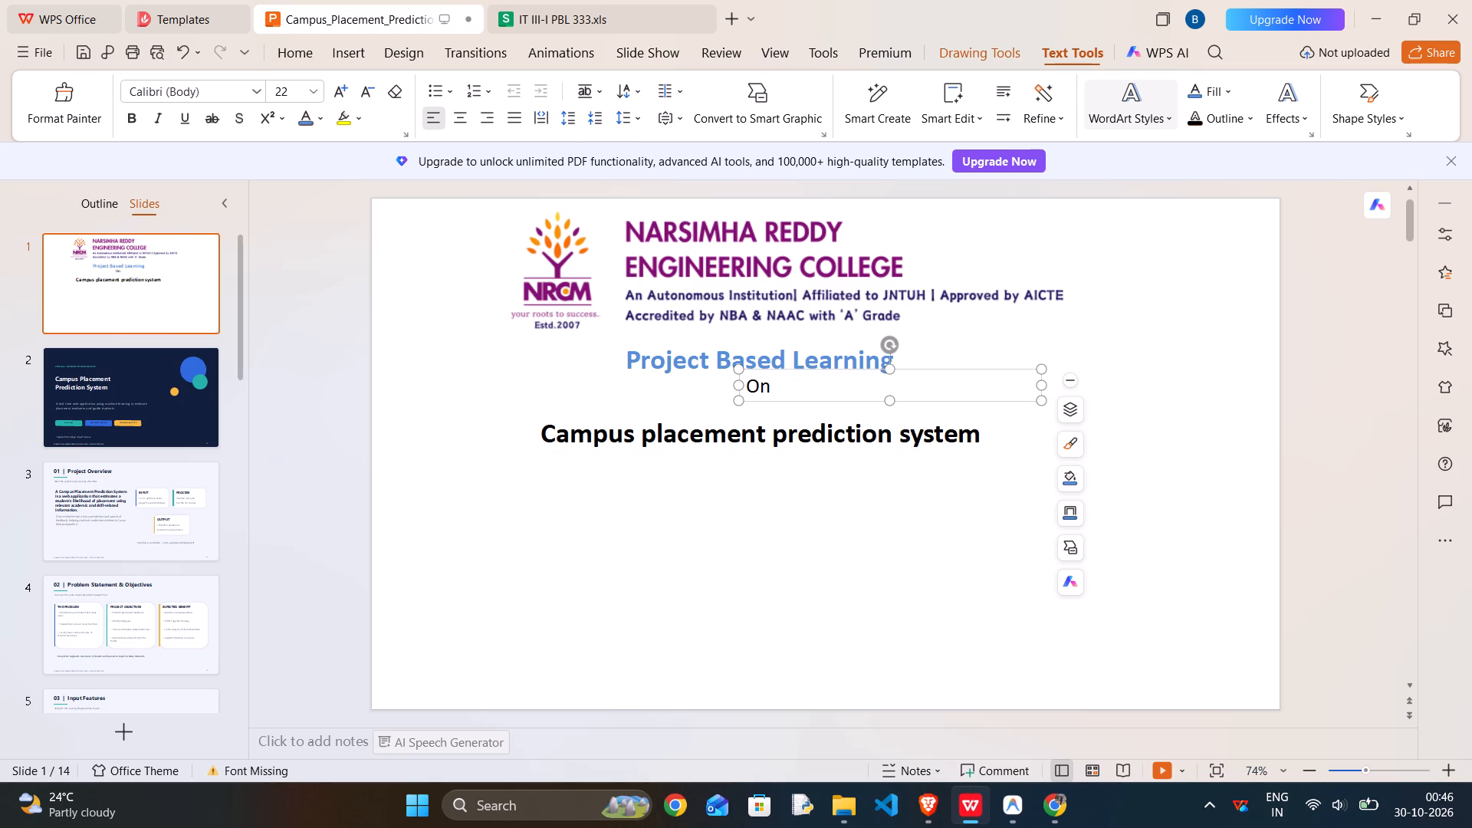
Move the "Campus placement prediction system" text box up so it sits directly beneath the "On" line.
left_click(807, 434)
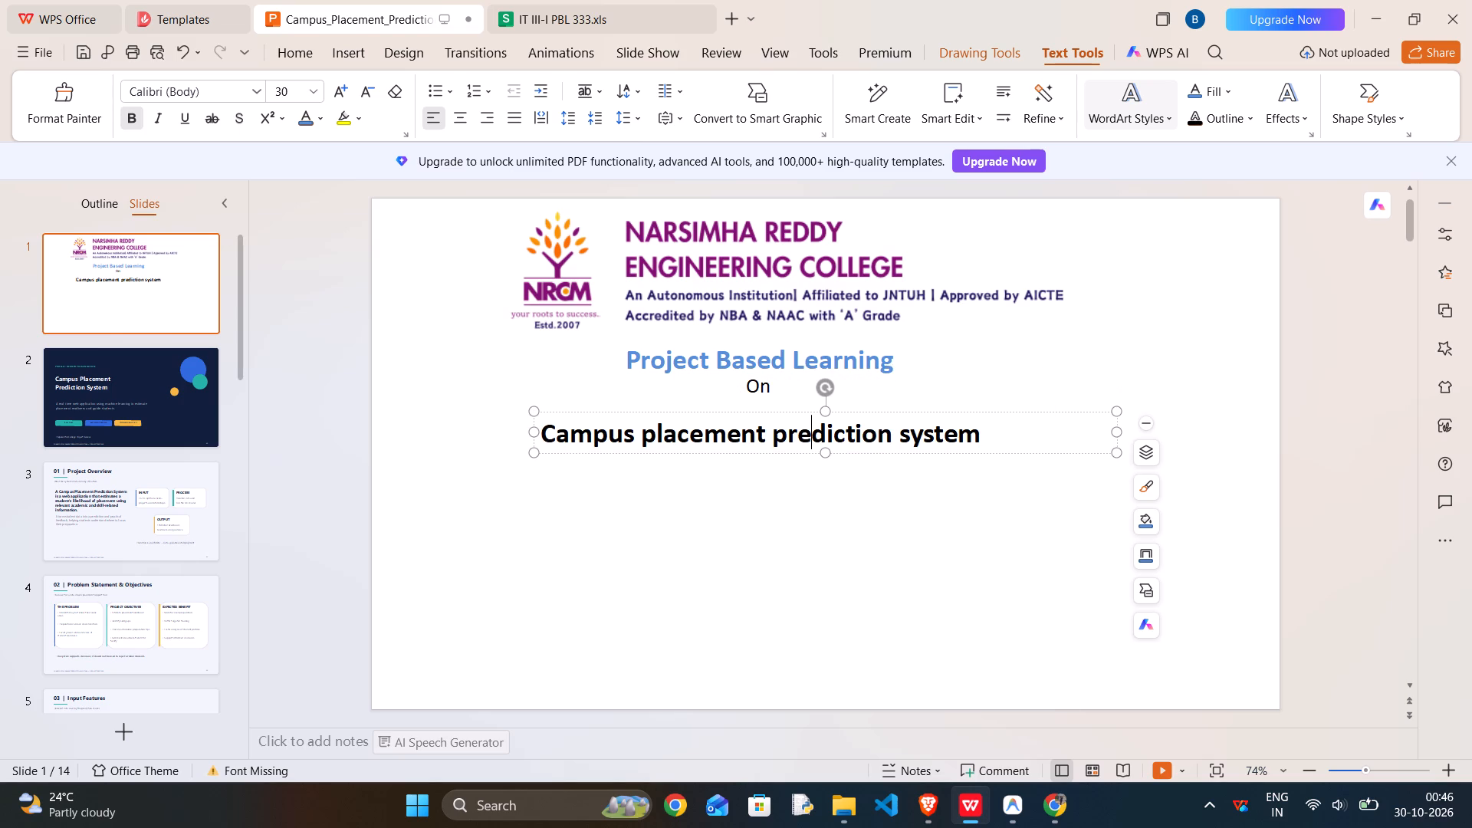
left_click_drag(1050, 425, 1050, 400)
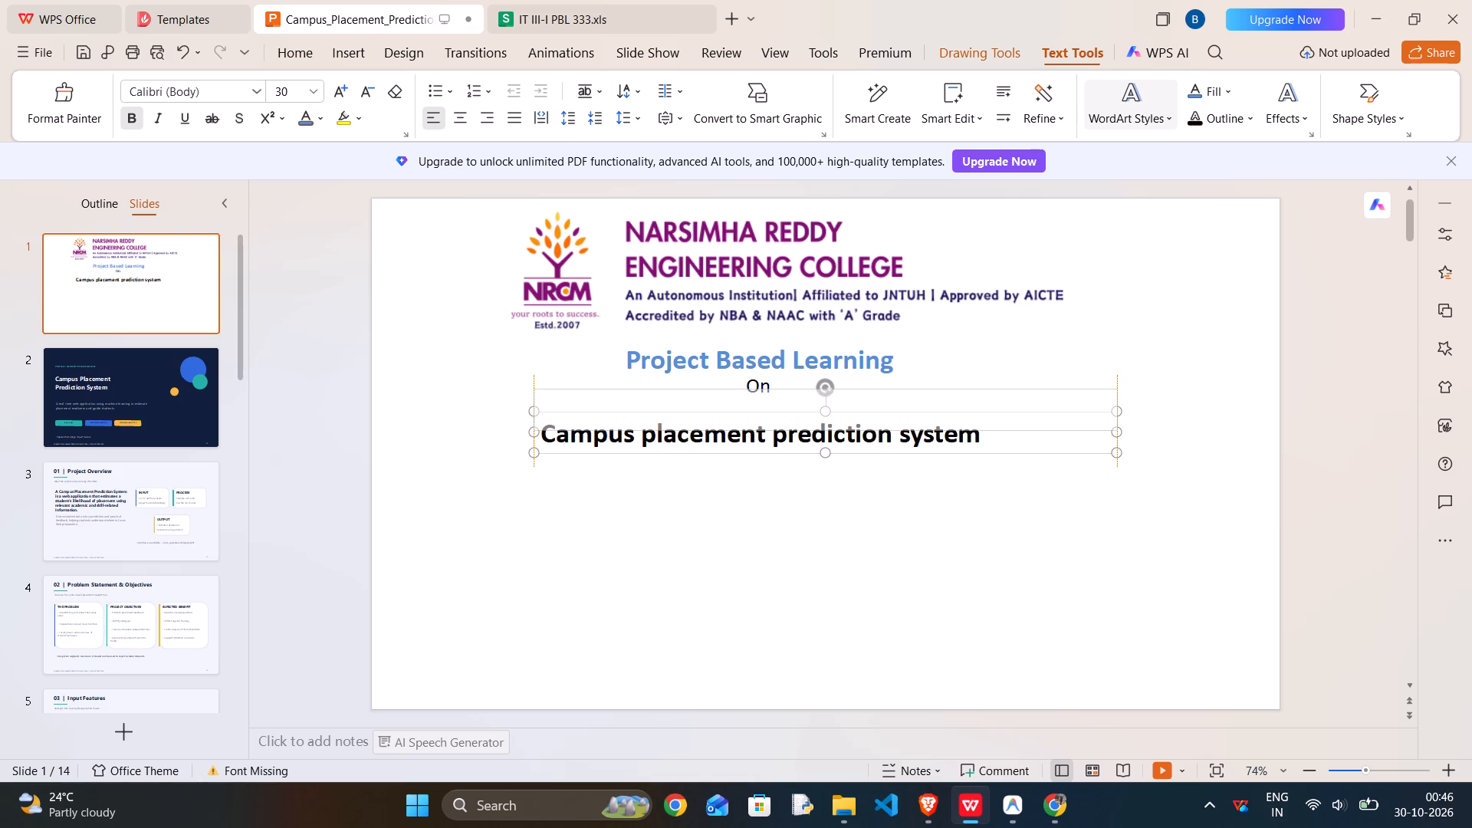
left_click_drag(1050, 400, 1050, 398)
left_click(1043, 511)
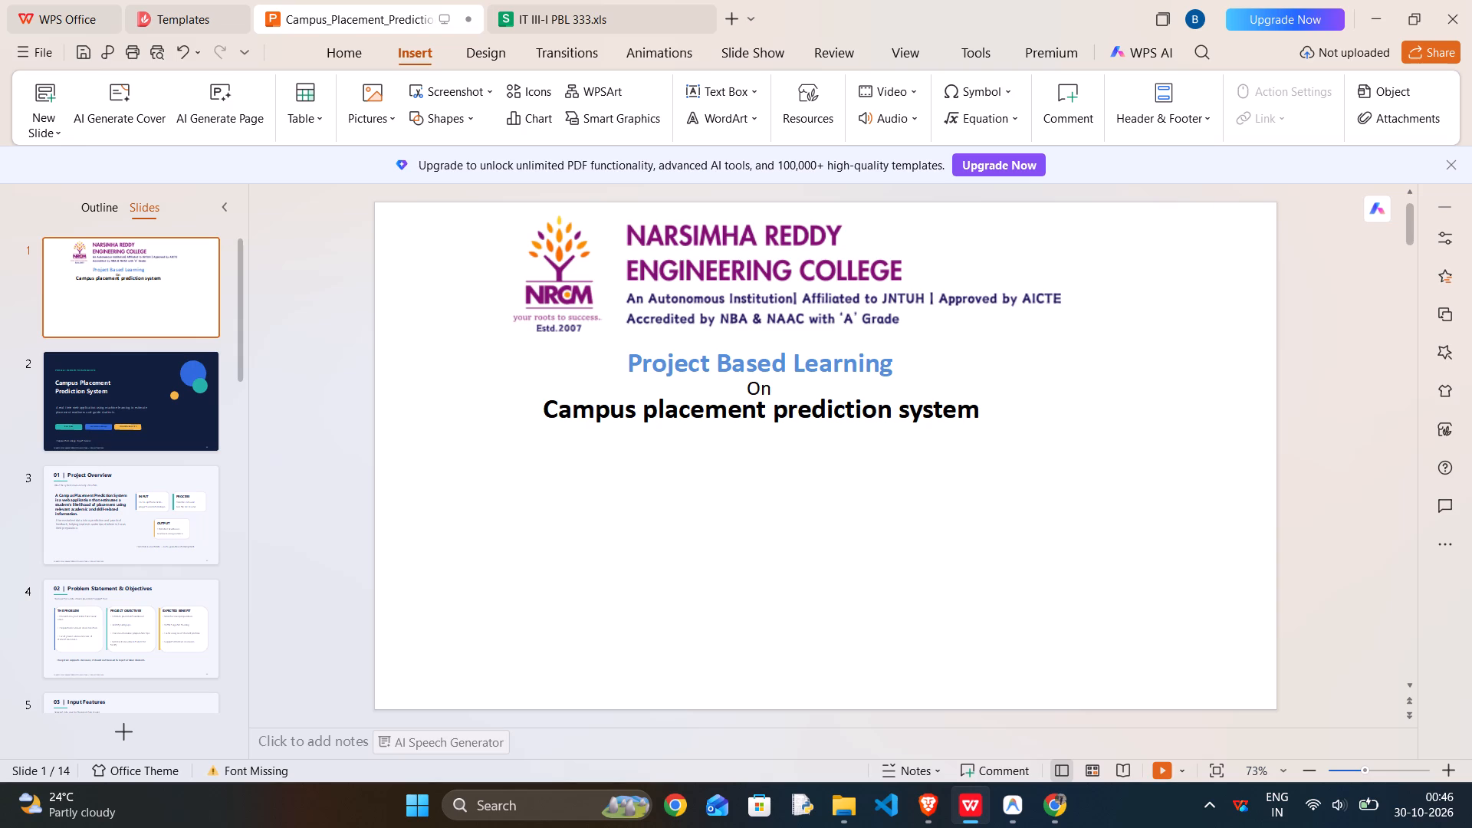
Reduce the college logo banner's height to about 1.84 in from its bottom edge, keeping its width.
left_click(800, 294)
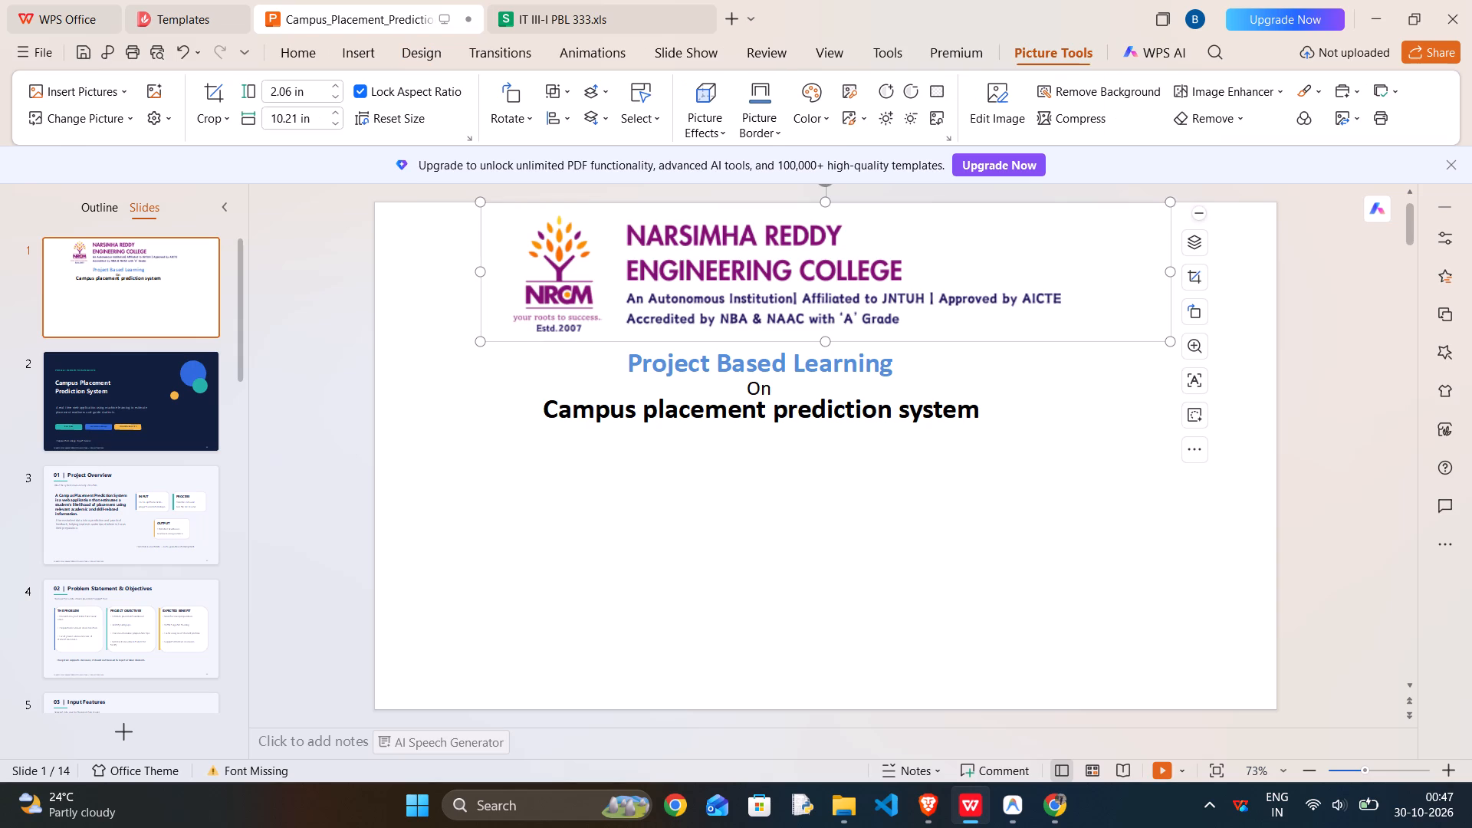
left_click_drag(821, 347, 821, 320)
left_click(821, 320)
left_click_drag(824, 337, 824, 315)
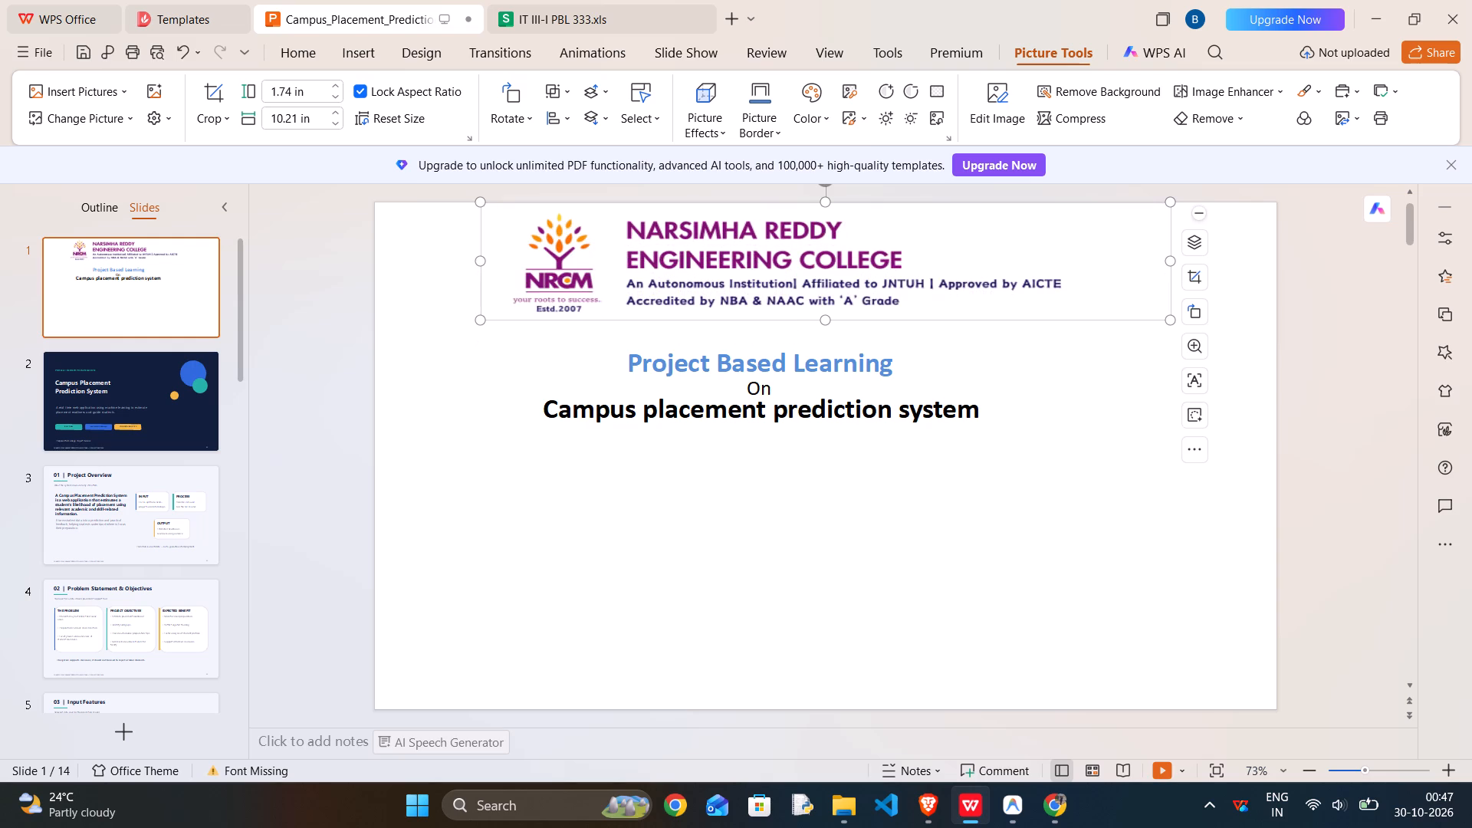
left_click_drag(826, 315, 826, 322)
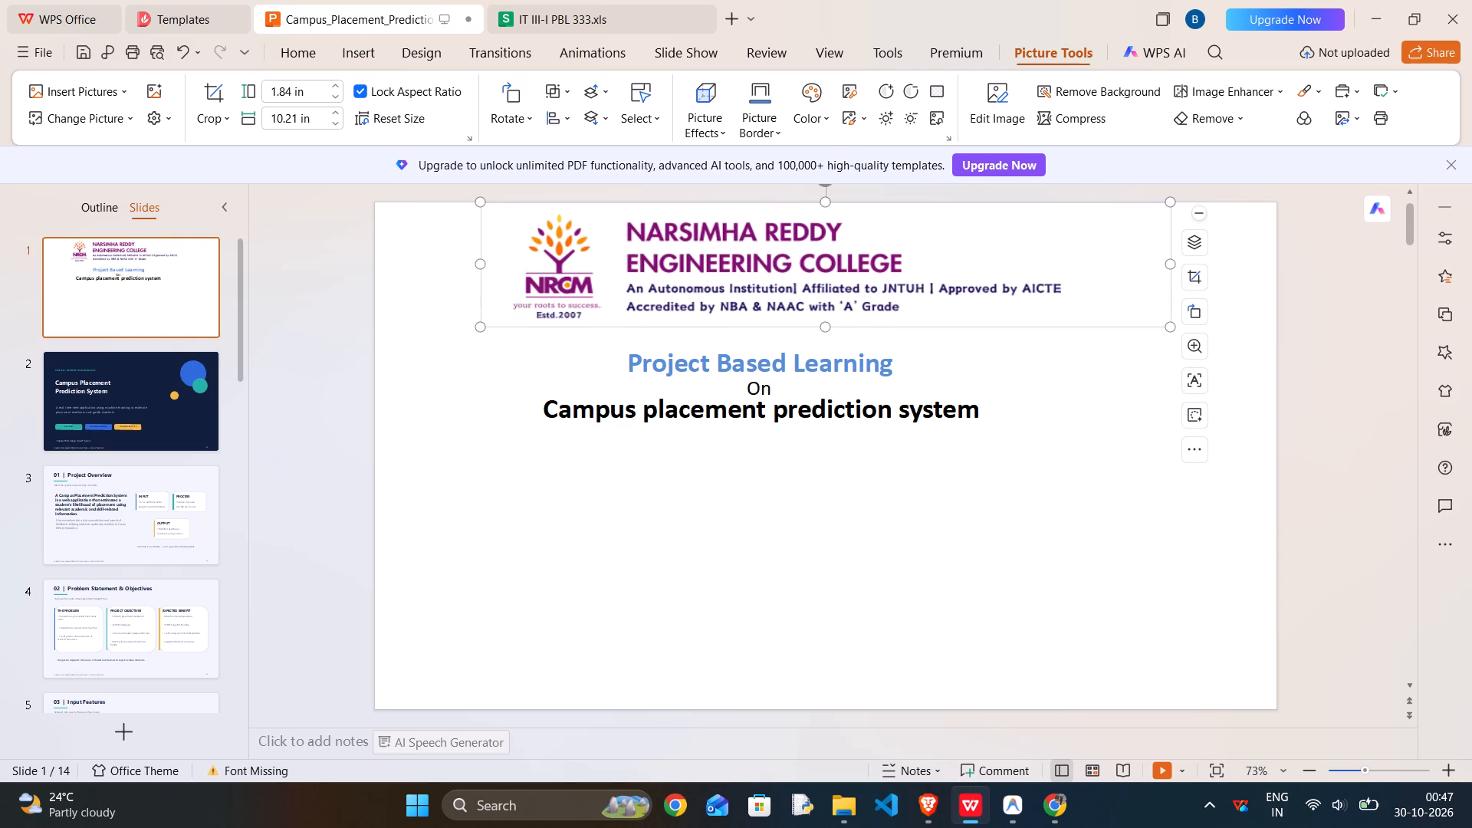
Move the "Project Based Learning" heading slightly up, closer to the shortened college logo banner.
left_click(822, 359)
left_click(909, 352)
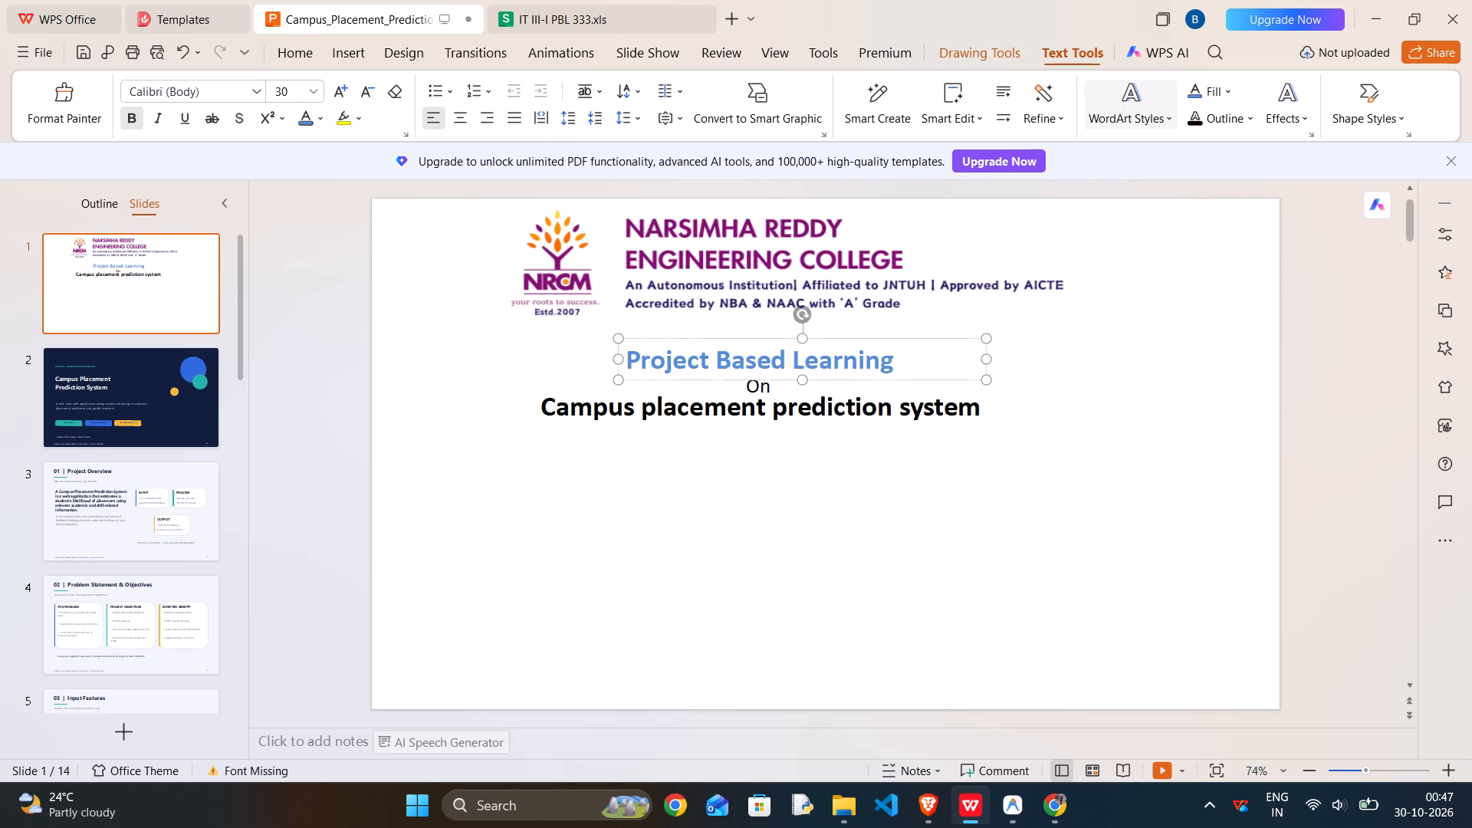
left_click_drag(914, 356, 912, 337)
Move the "On" text box slightly up so it sits just beneath the "Project Based Learning" heading.
left_click(906, 387)
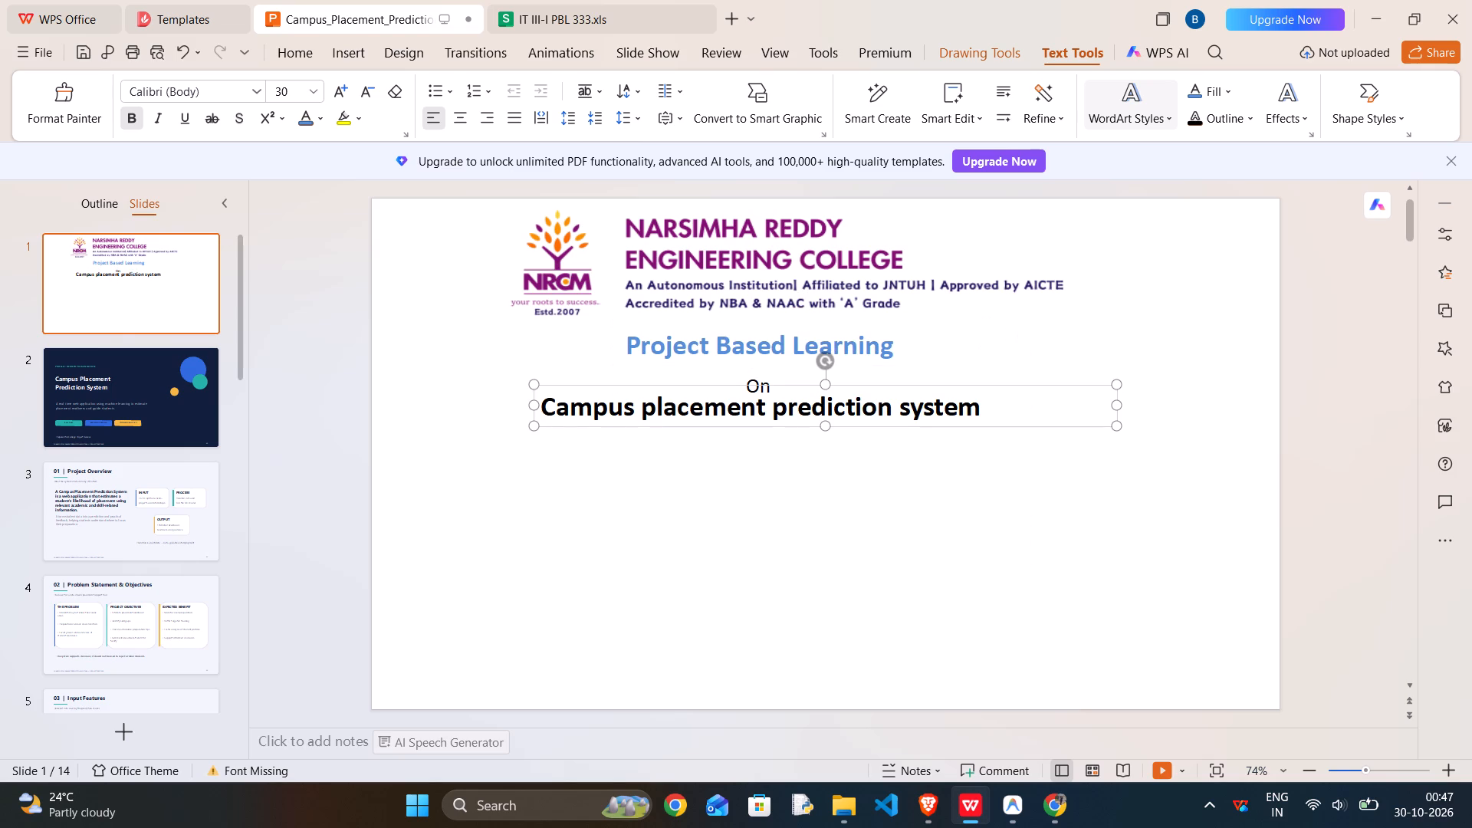
left_click(872, 381)
left_click(863, 379)
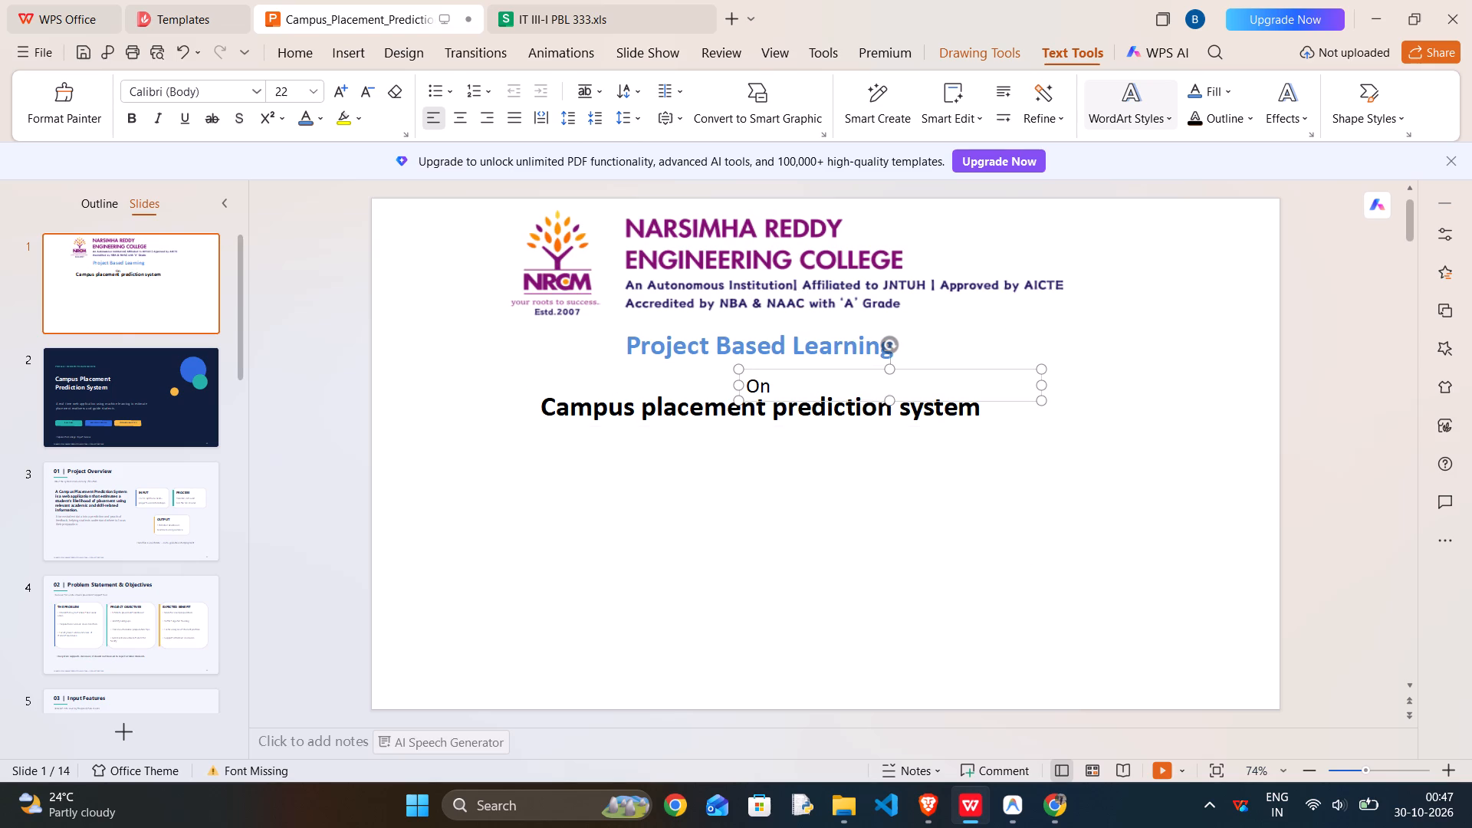
left_click_drag(859, 379, 859, 368)
Move the "Campus placement prediction system" title up and fine-tune its height so it sits closely below "On" without overlapping it.
left_click(849, 407)
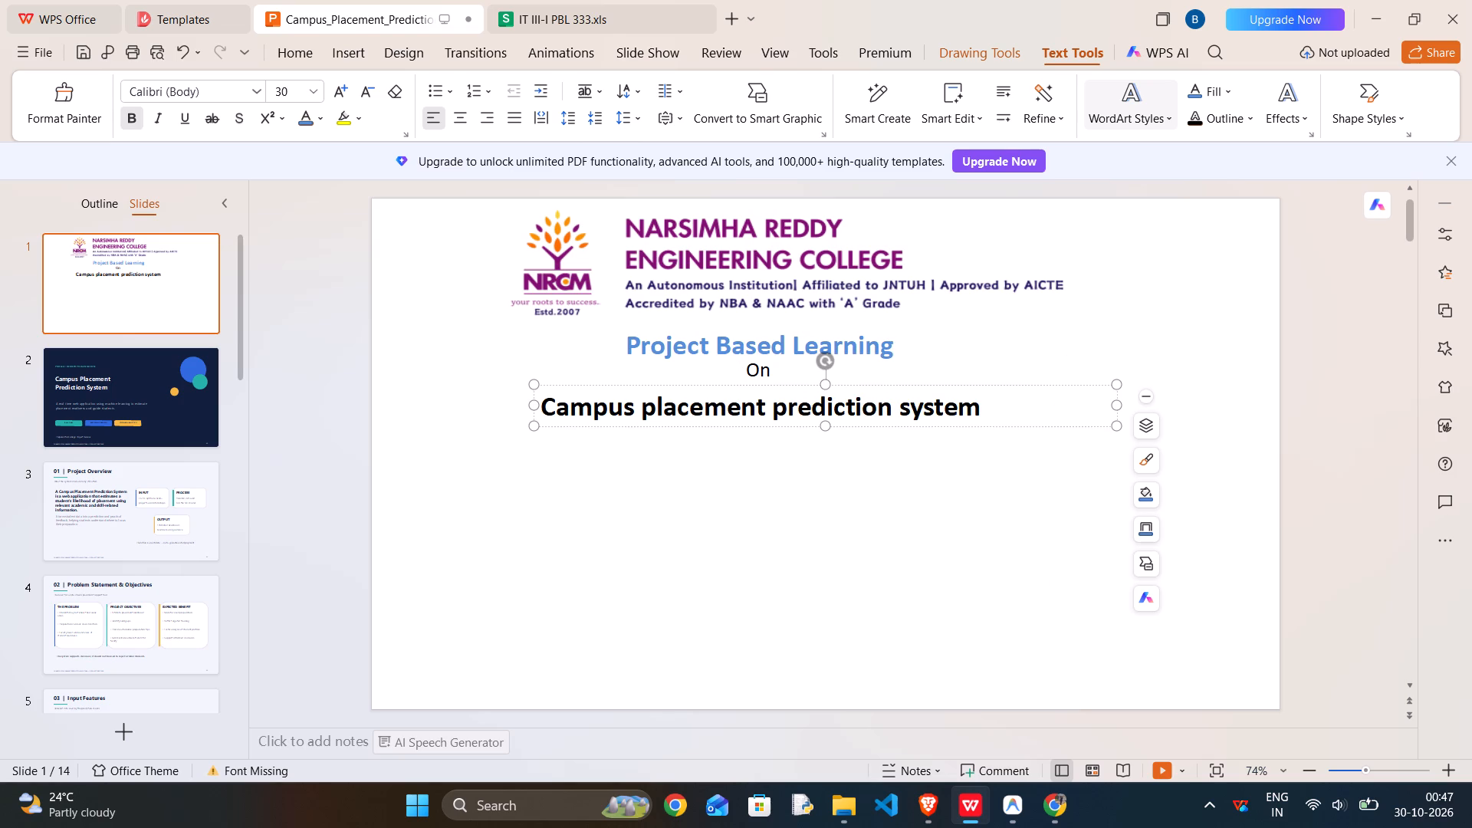
left_click_drag(1015, 408, 1013, 389)
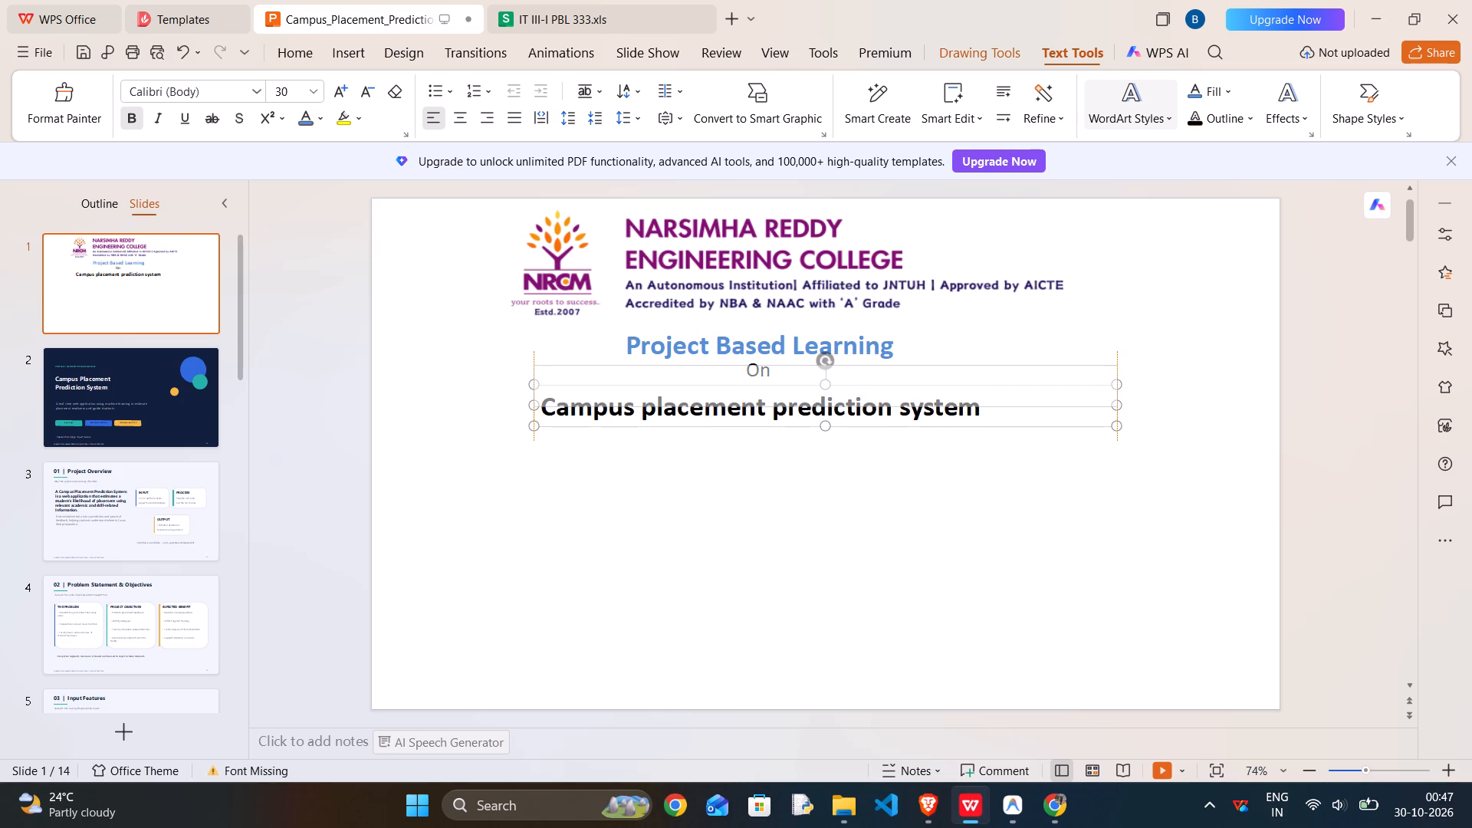
left_click_drag(1013, 389, 1013, 386)
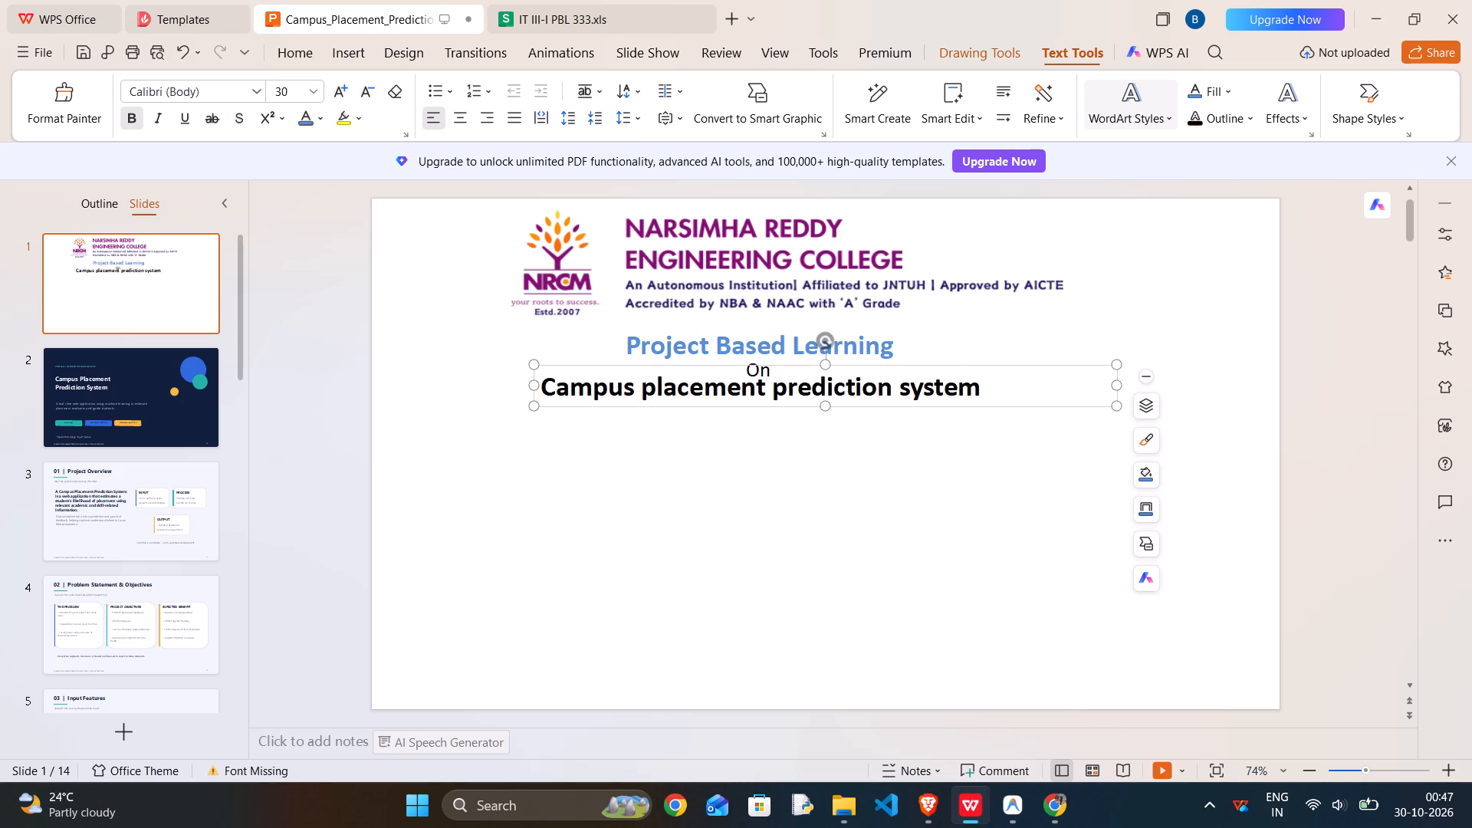
left_click_drag(1014, 393, 1016, 402)
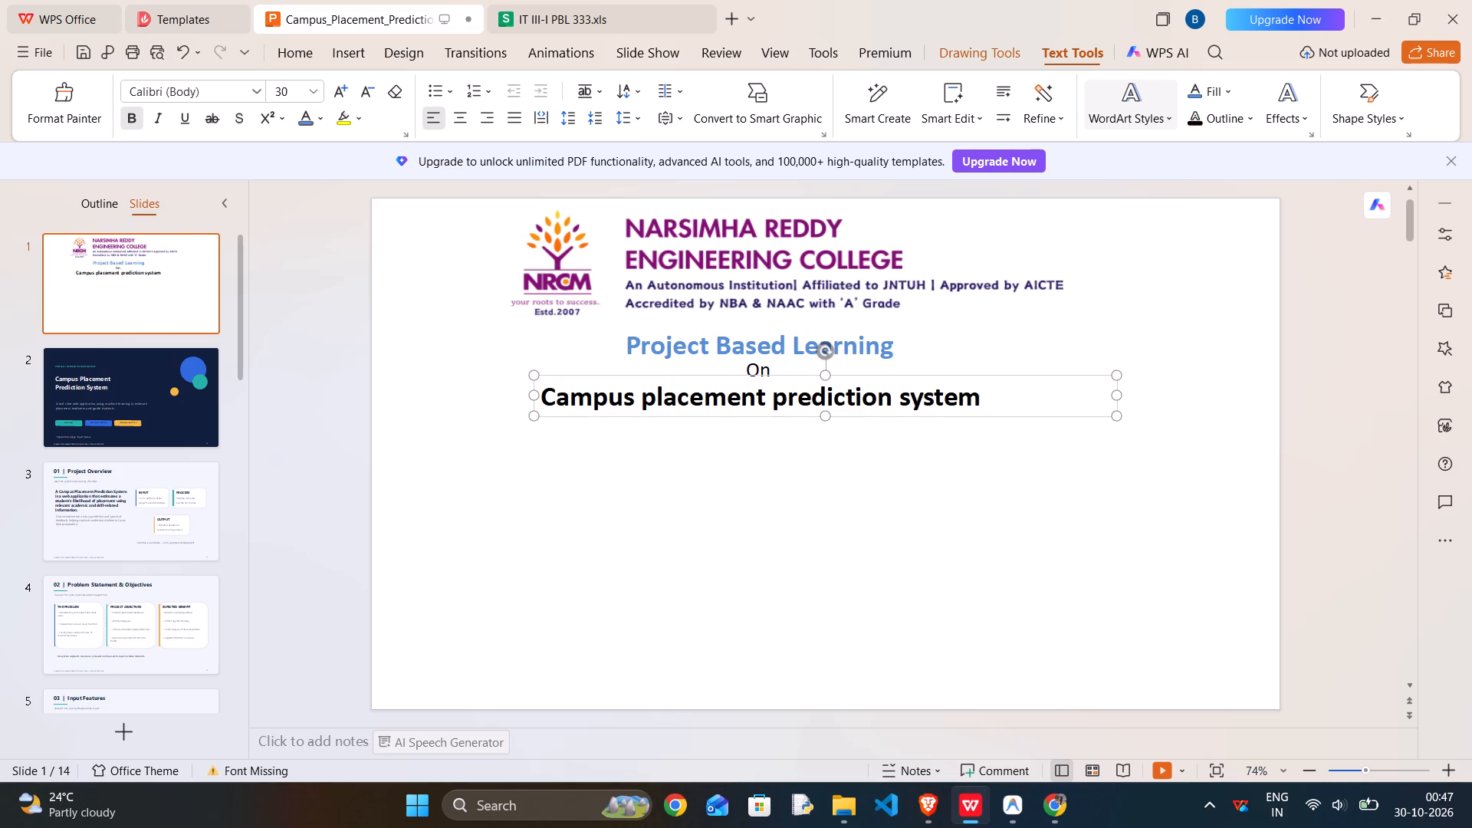
left_click(1026, 399)
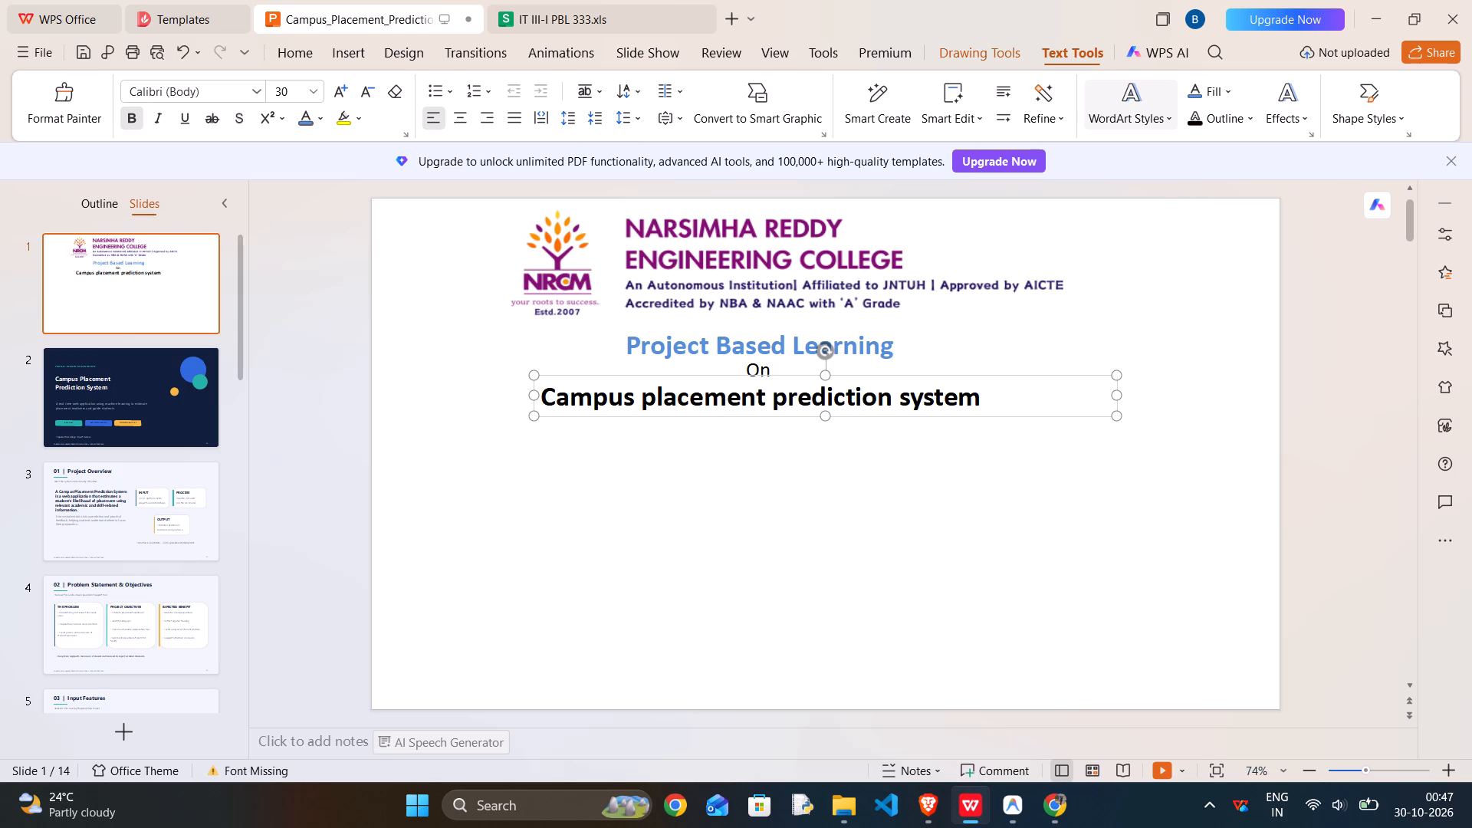
left_click(1026, 394)
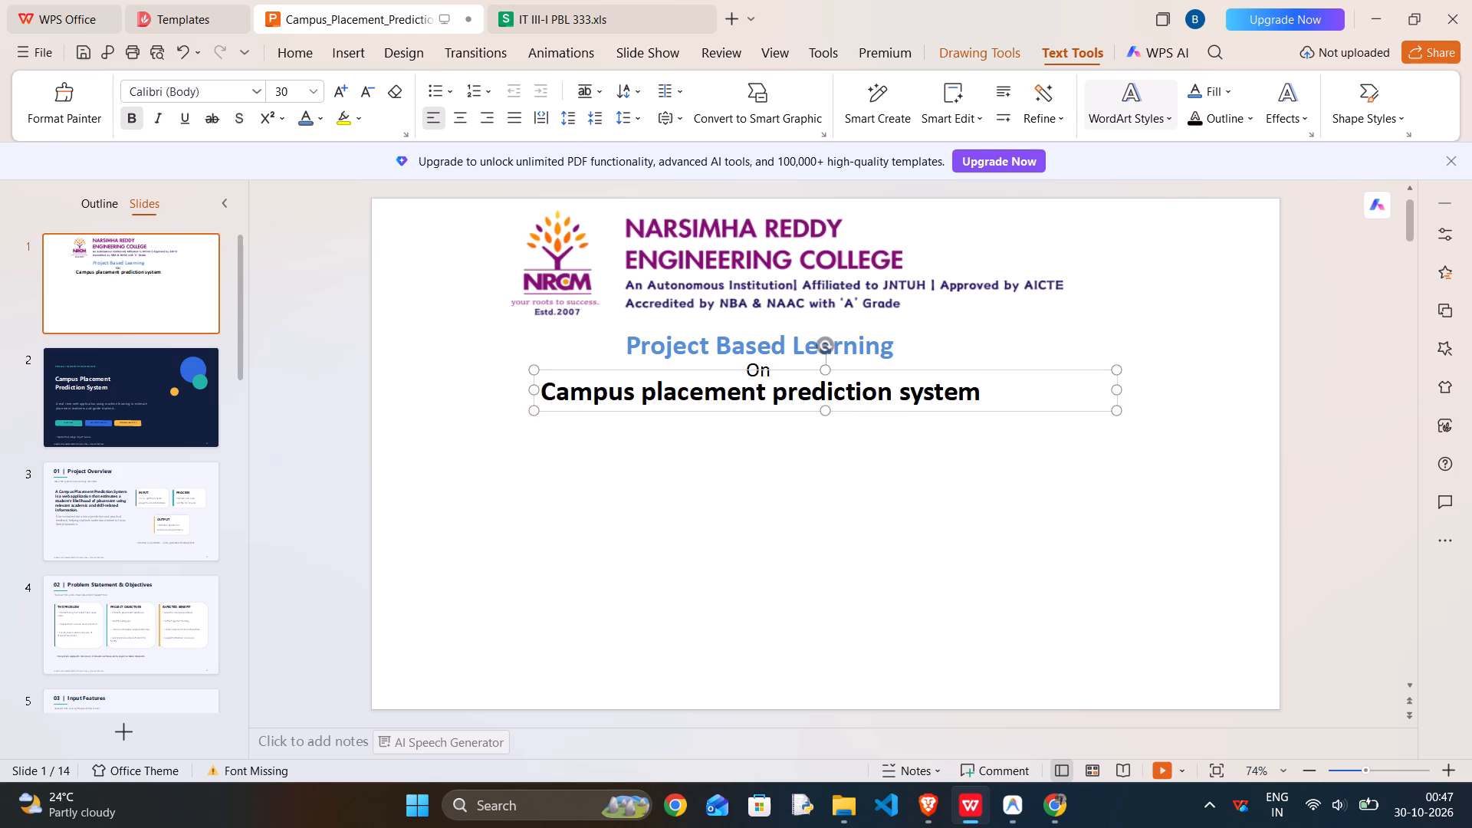
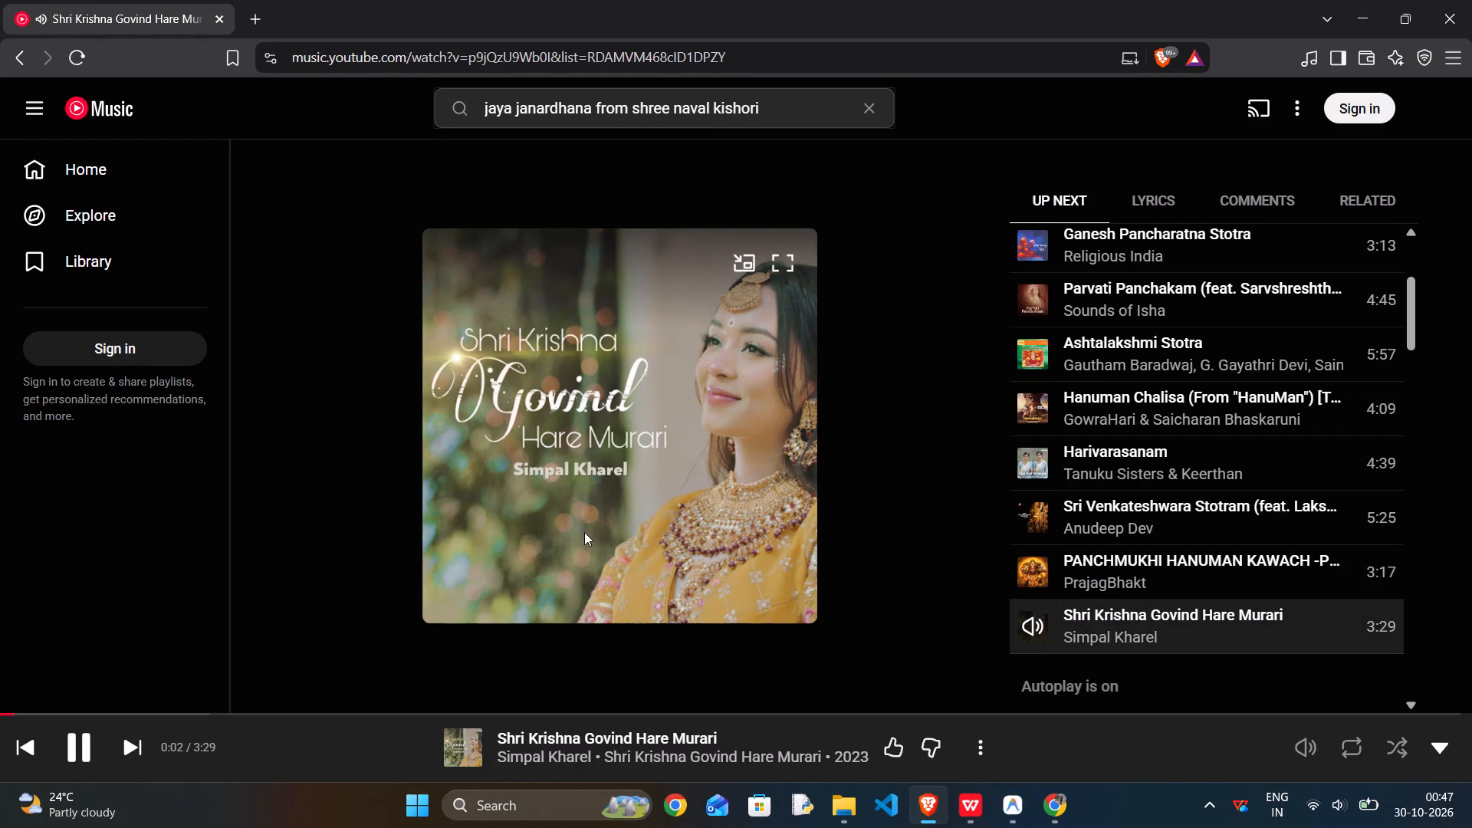
Skip ahead to about 0:26 in the playing song "Shri Krishna Govind Hare Murari".
left_click(193, 709)
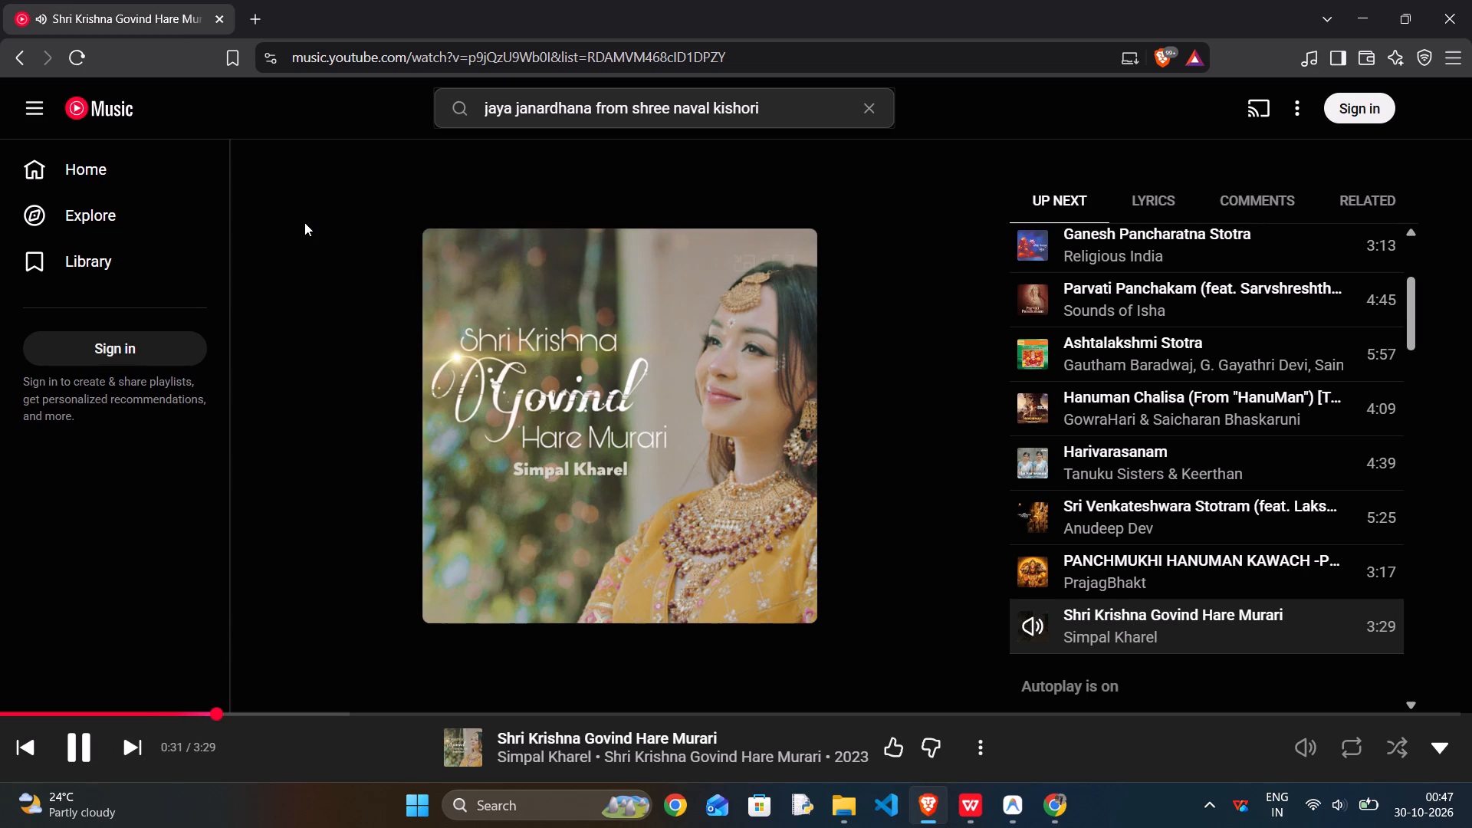
Return to the YouTube Music home page while the song keeps playing.
left_click(114, 110)
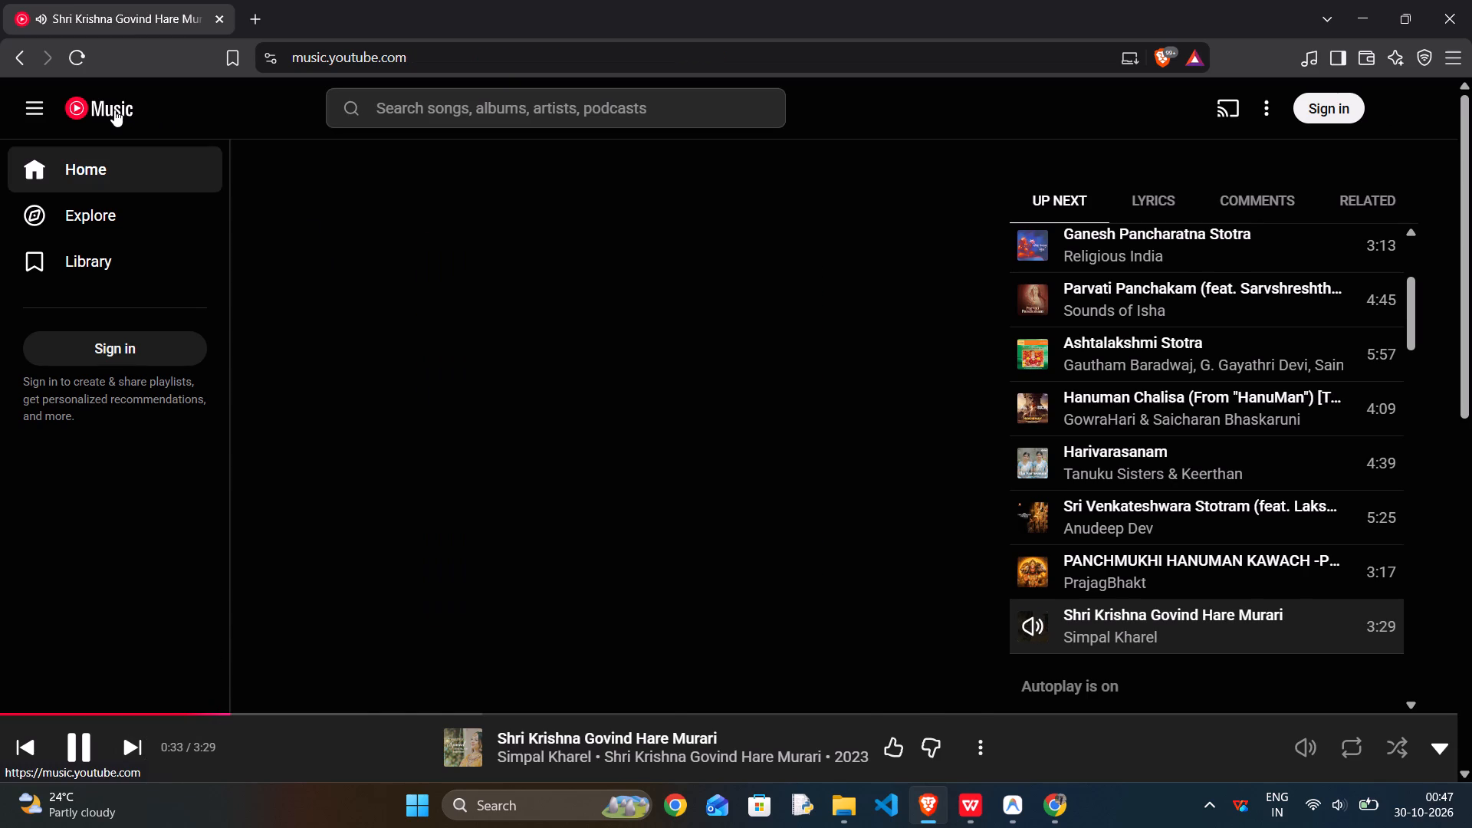
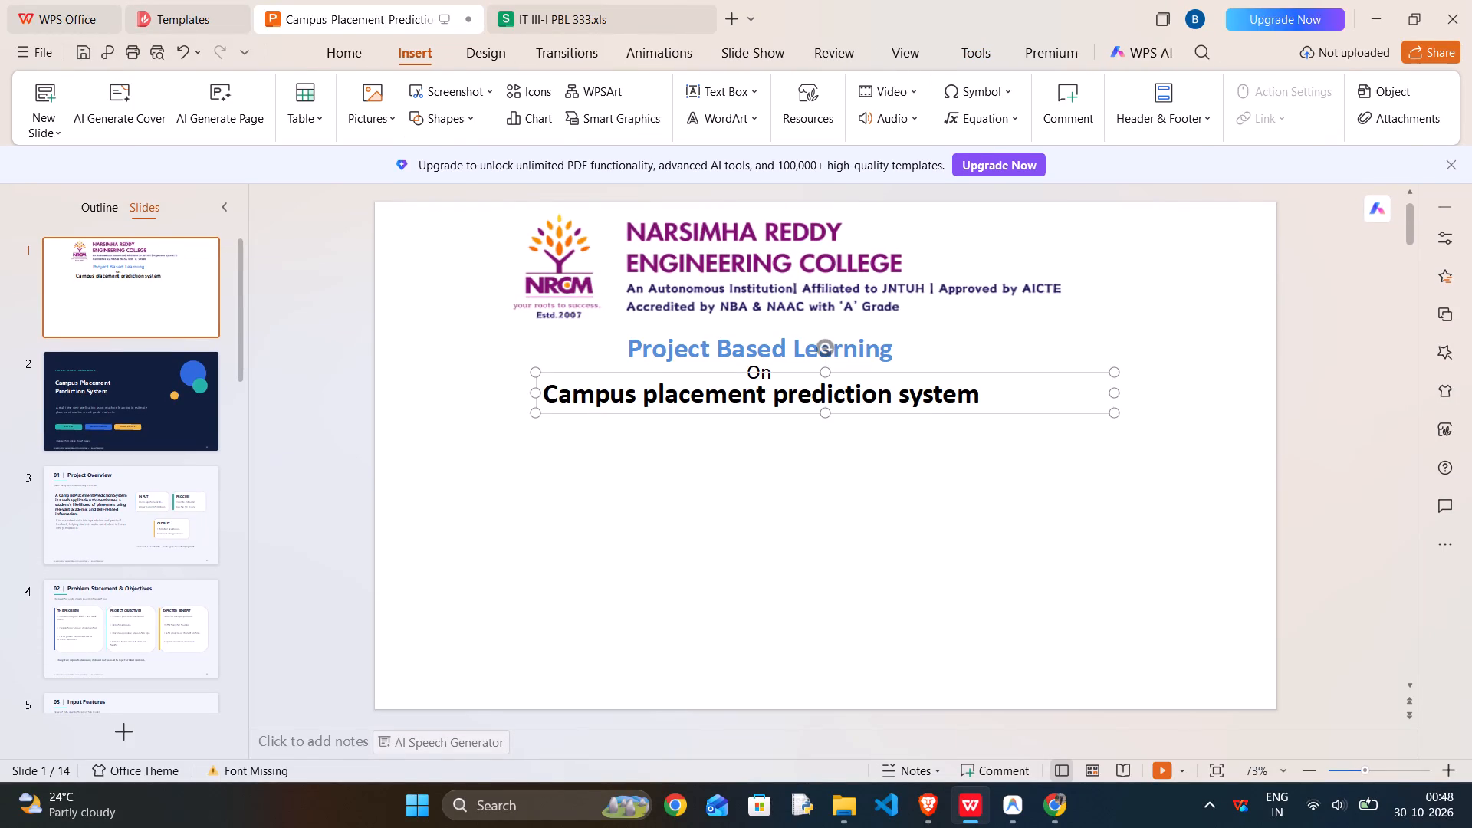
Set the font size of the "Project Based Learning" heading to 25.
left_click(1033, 458)
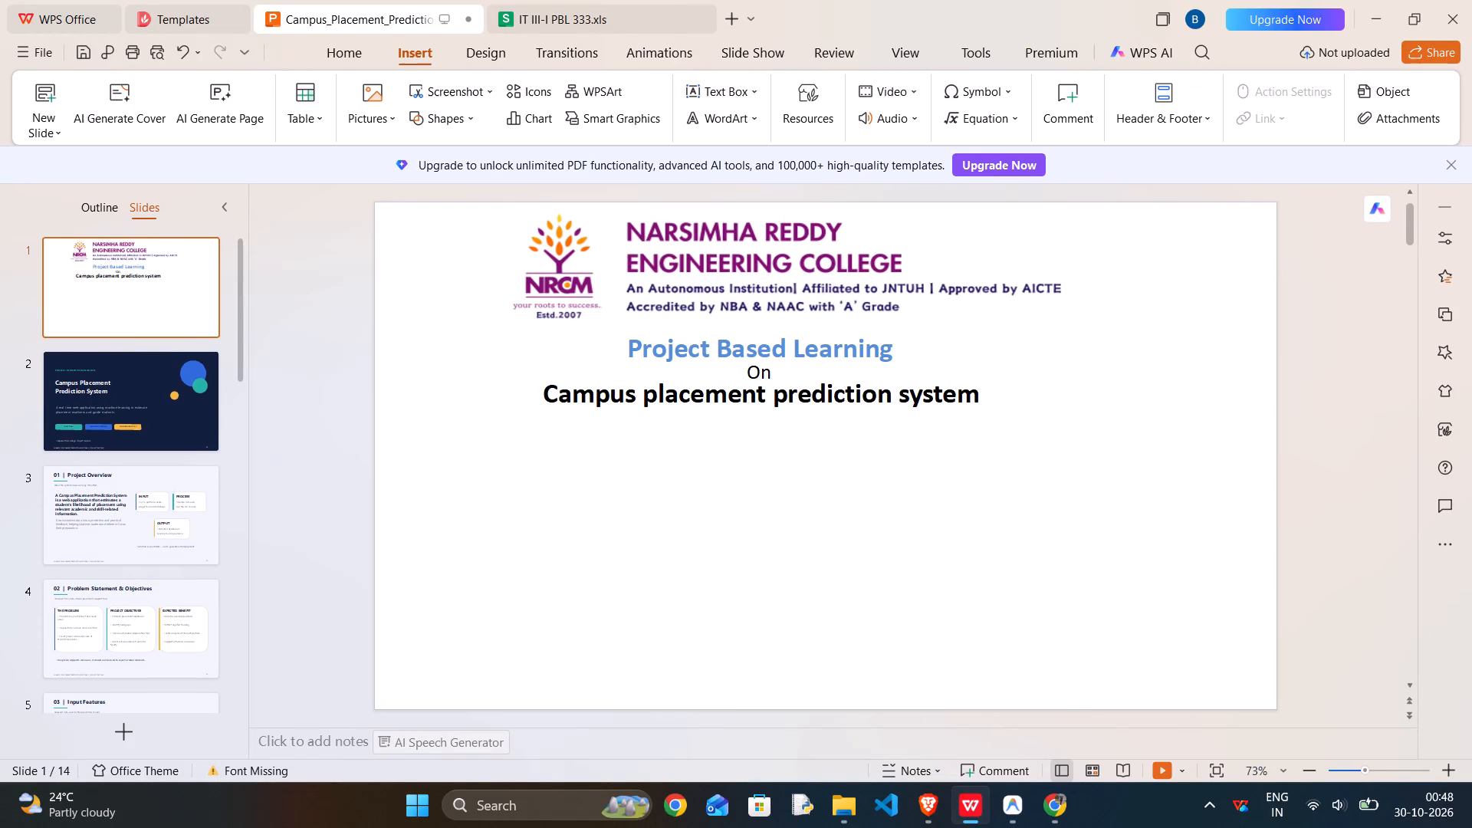
left_click(1005, 397)
left_click(1031, 475)
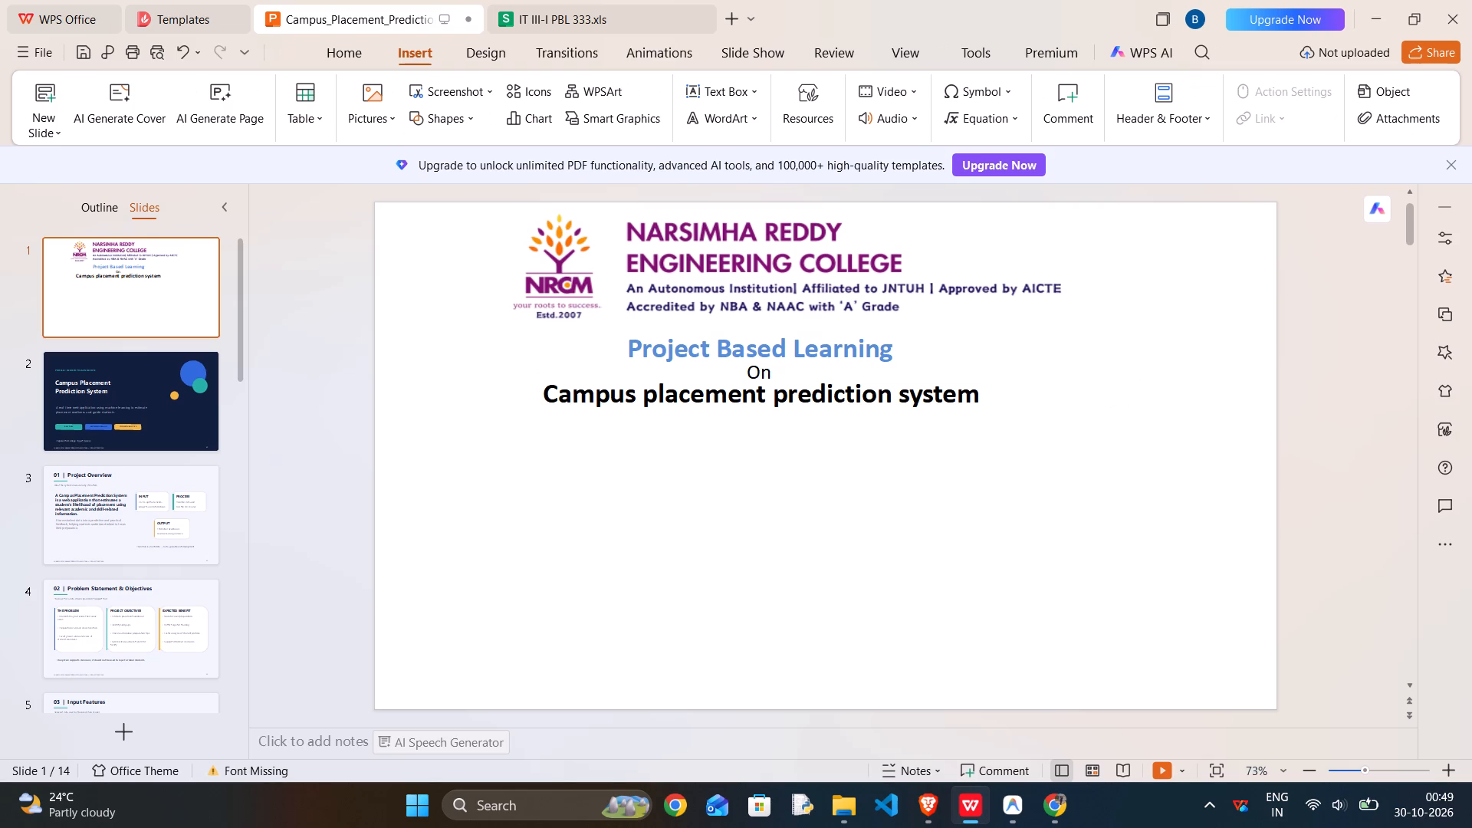
left_click(821, 344)
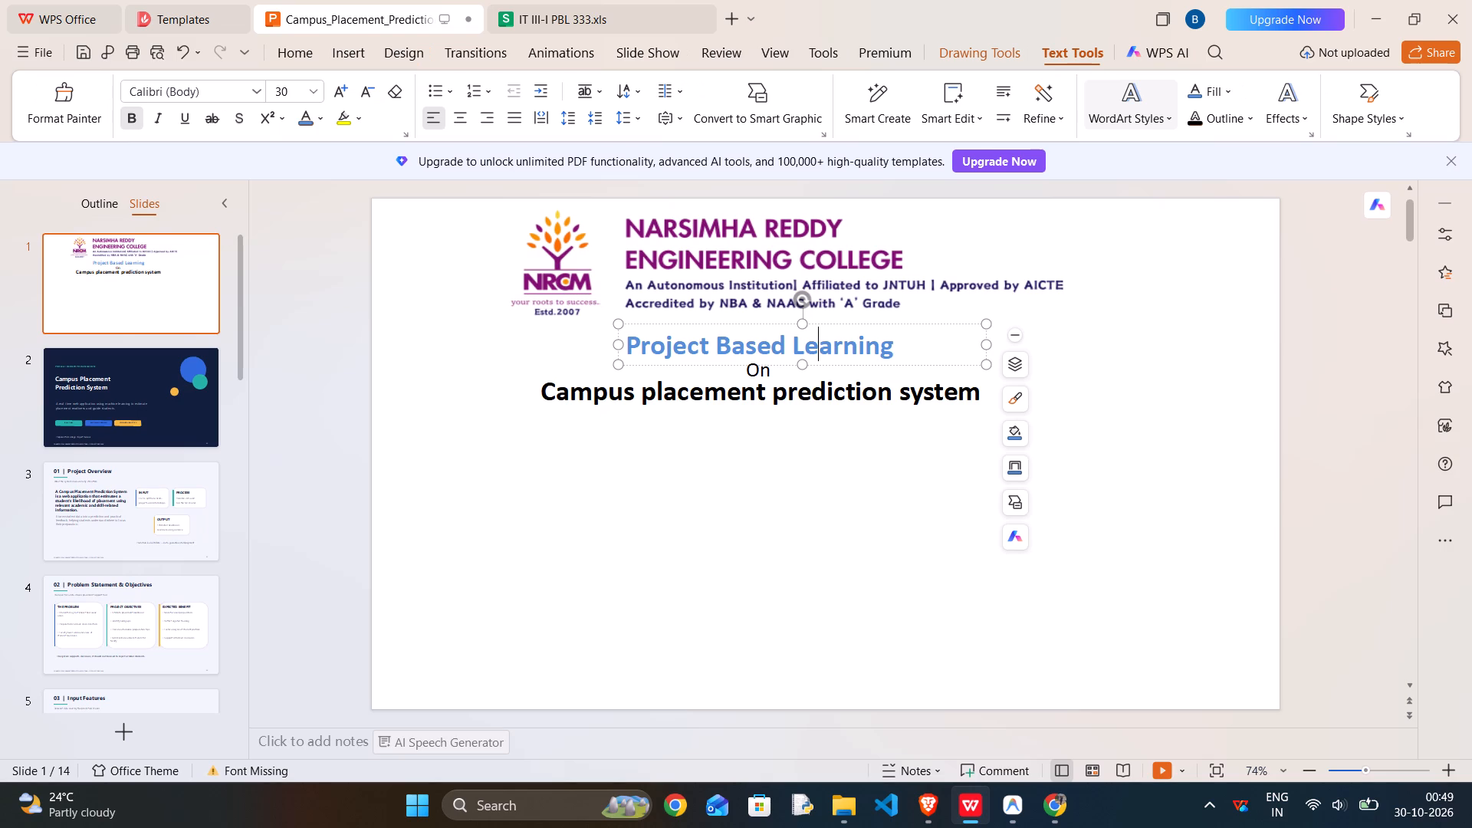
left_click(895, 347)
left_click(912, 346)
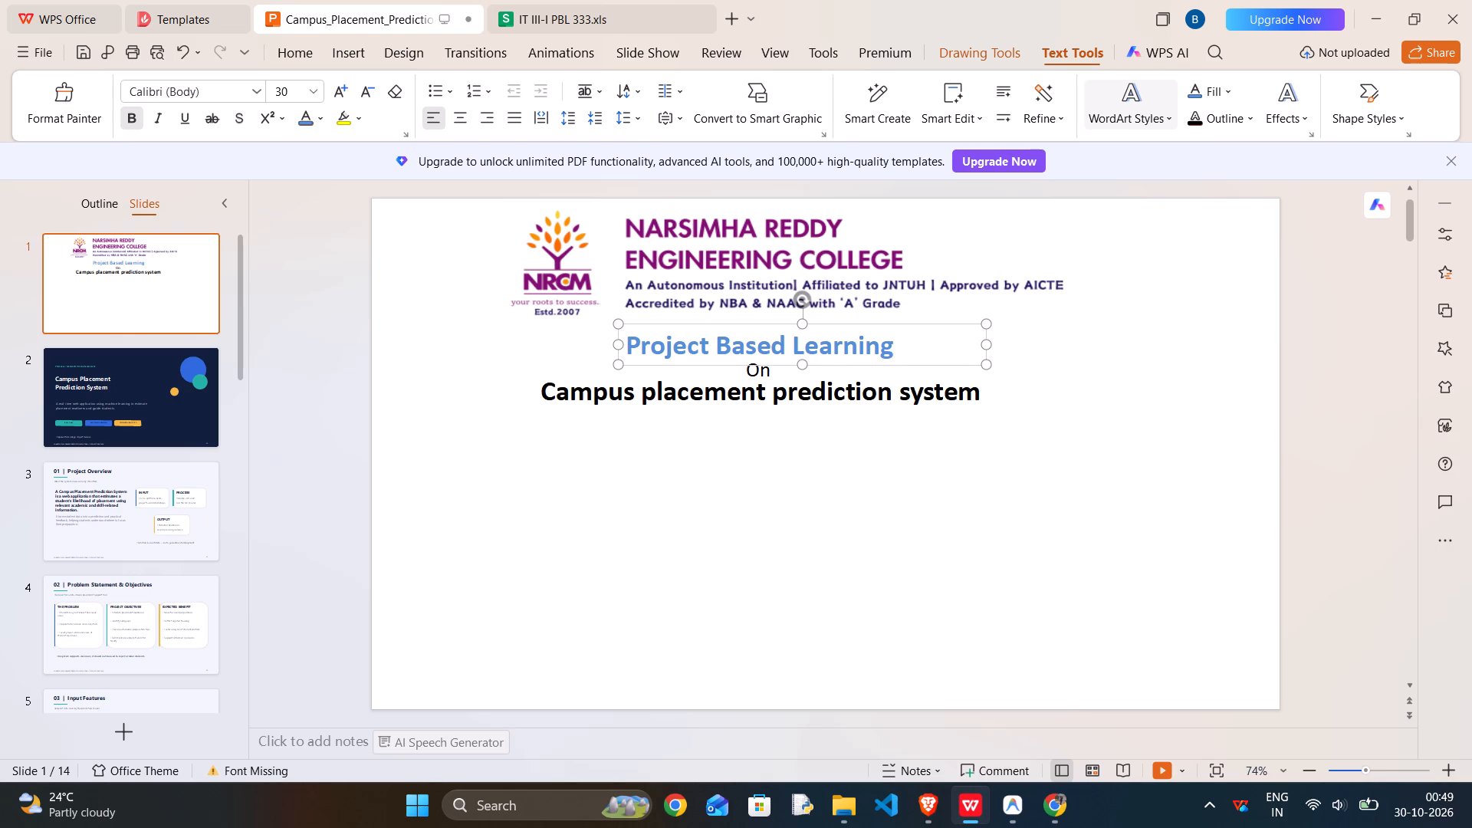
left_click(291, 92)
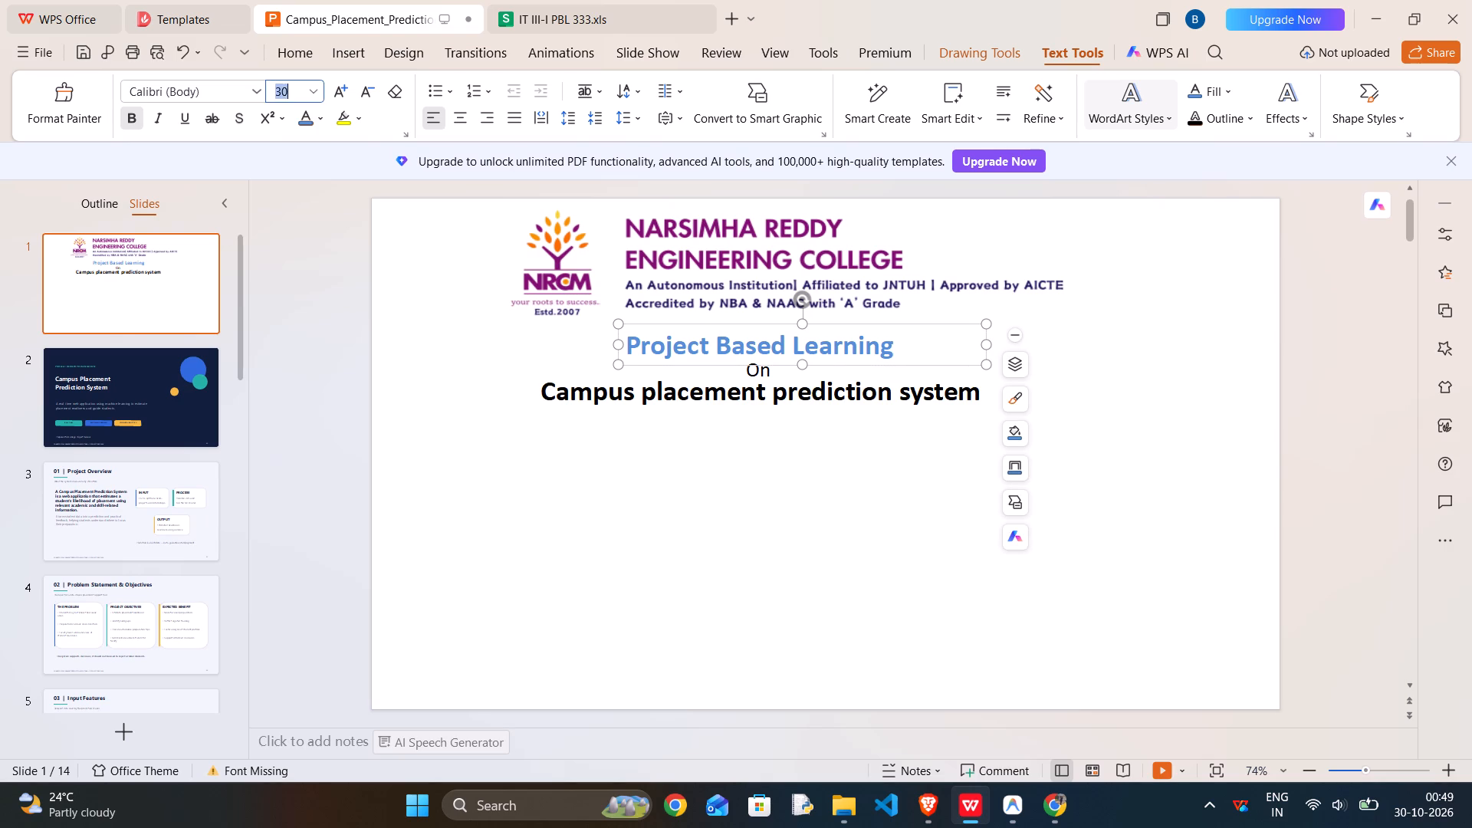
key("BackSpace")
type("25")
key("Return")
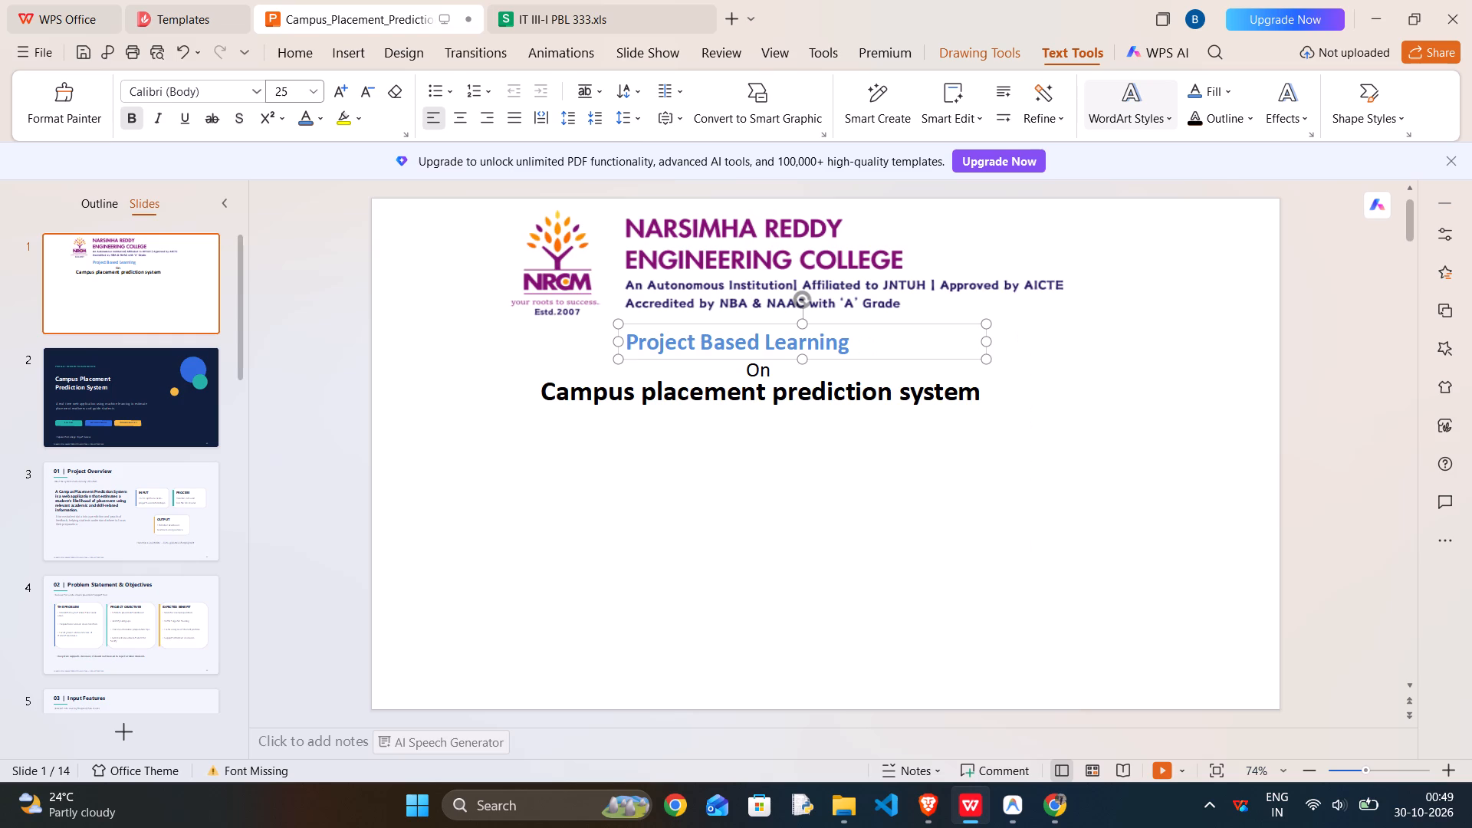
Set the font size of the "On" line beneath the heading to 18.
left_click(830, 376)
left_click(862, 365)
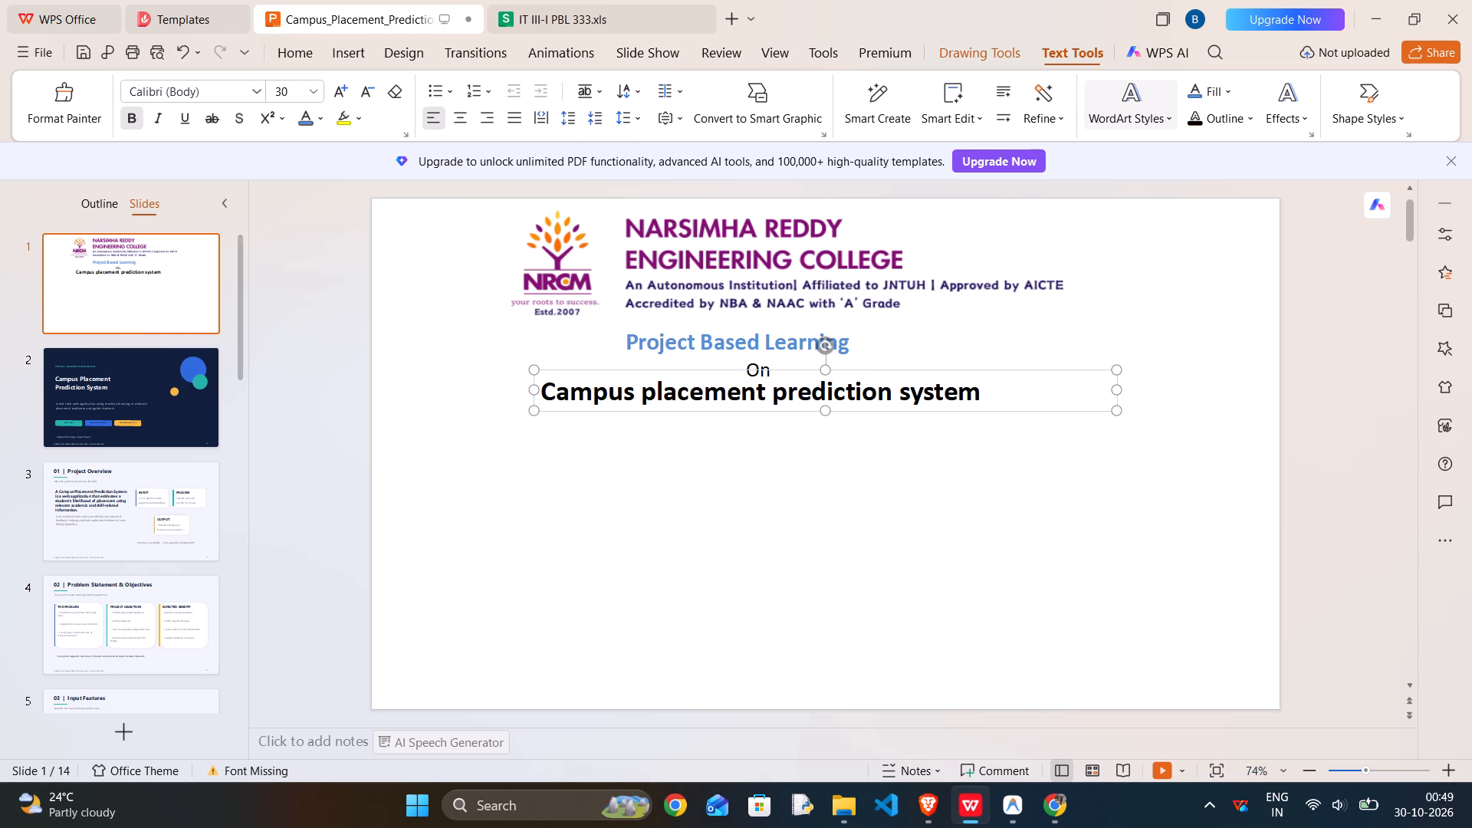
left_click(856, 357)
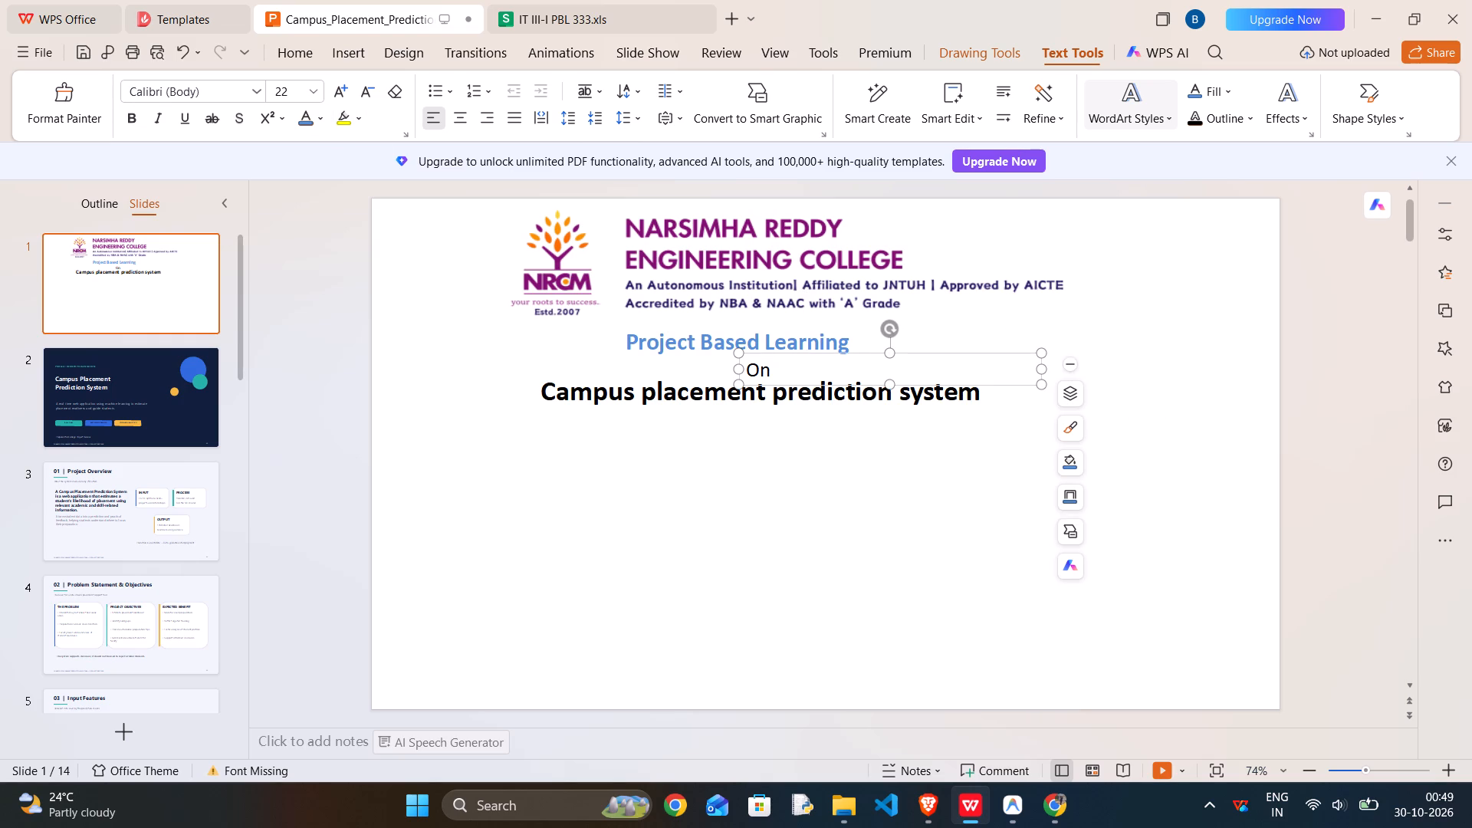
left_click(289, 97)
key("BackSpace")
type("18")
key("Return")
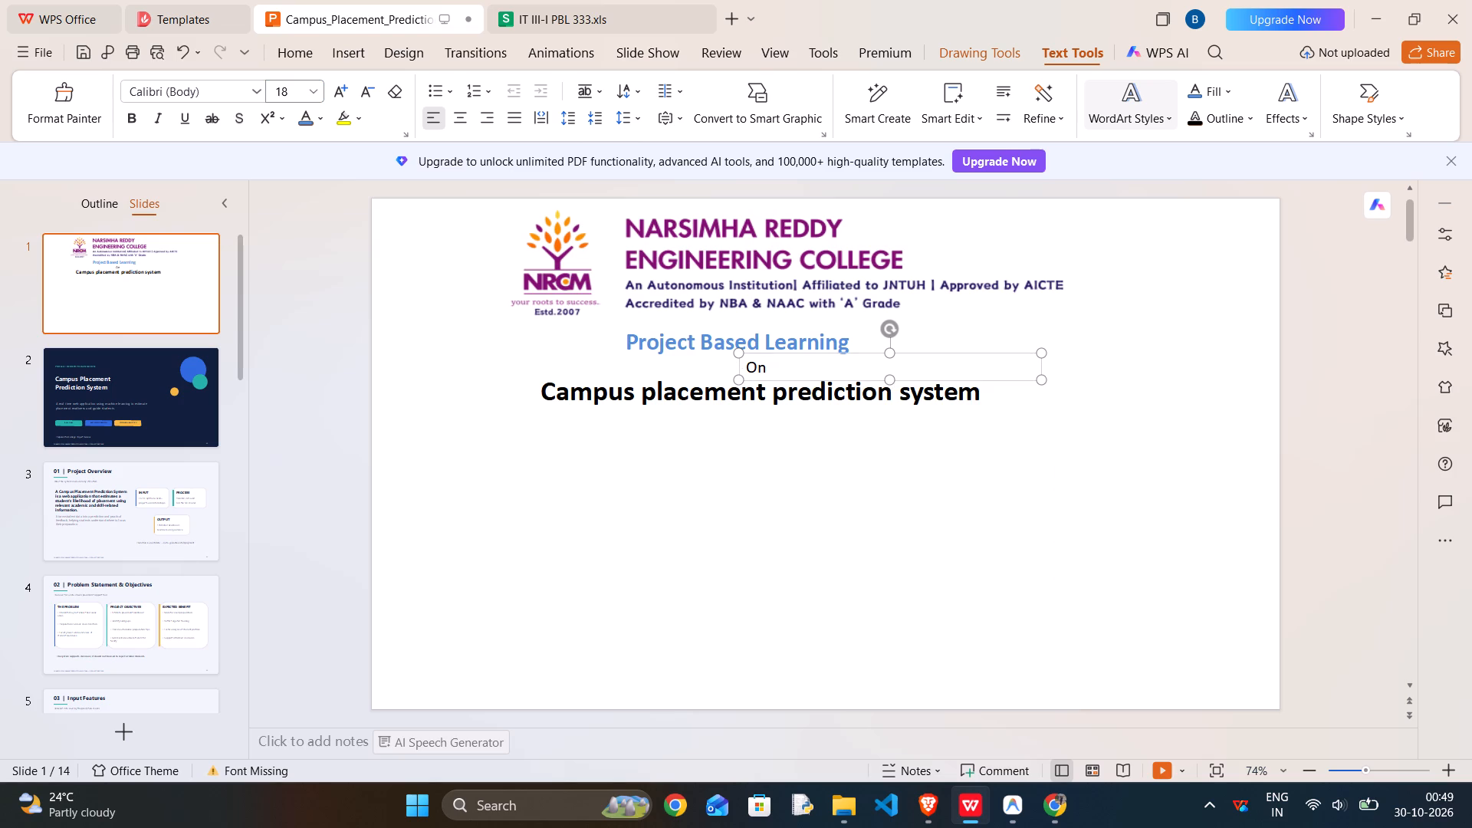
Set the font size of the word "system" in the project title line to 28.
left_click(918, 392)
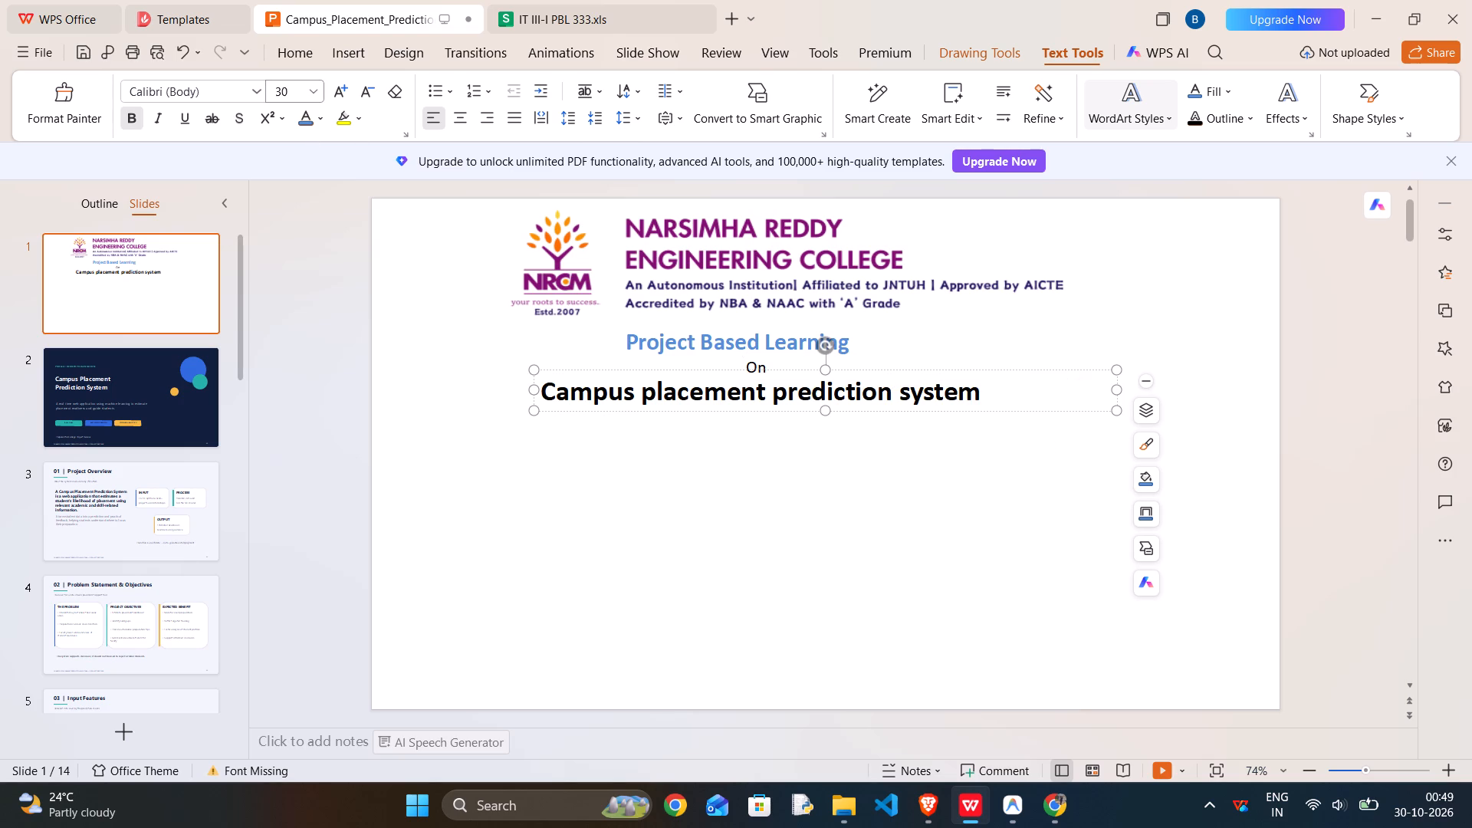
left_click(304, 89)
key("BackSpace")
key("BackSpace")
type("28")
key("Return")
Set the font size of the "On" line between the heading and the project title to 20.
left_click(706, 344)
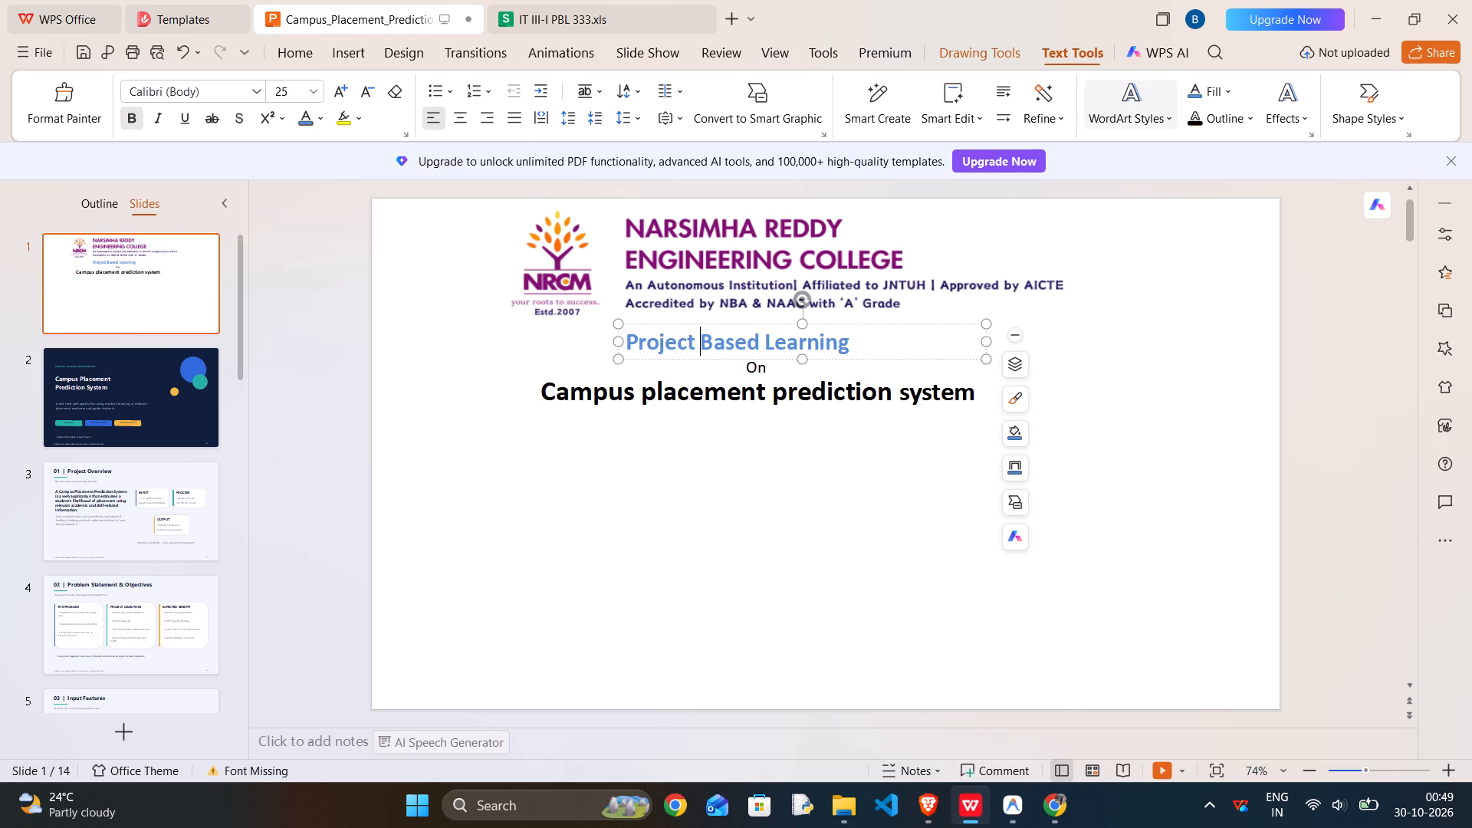
left_click(769, 366)
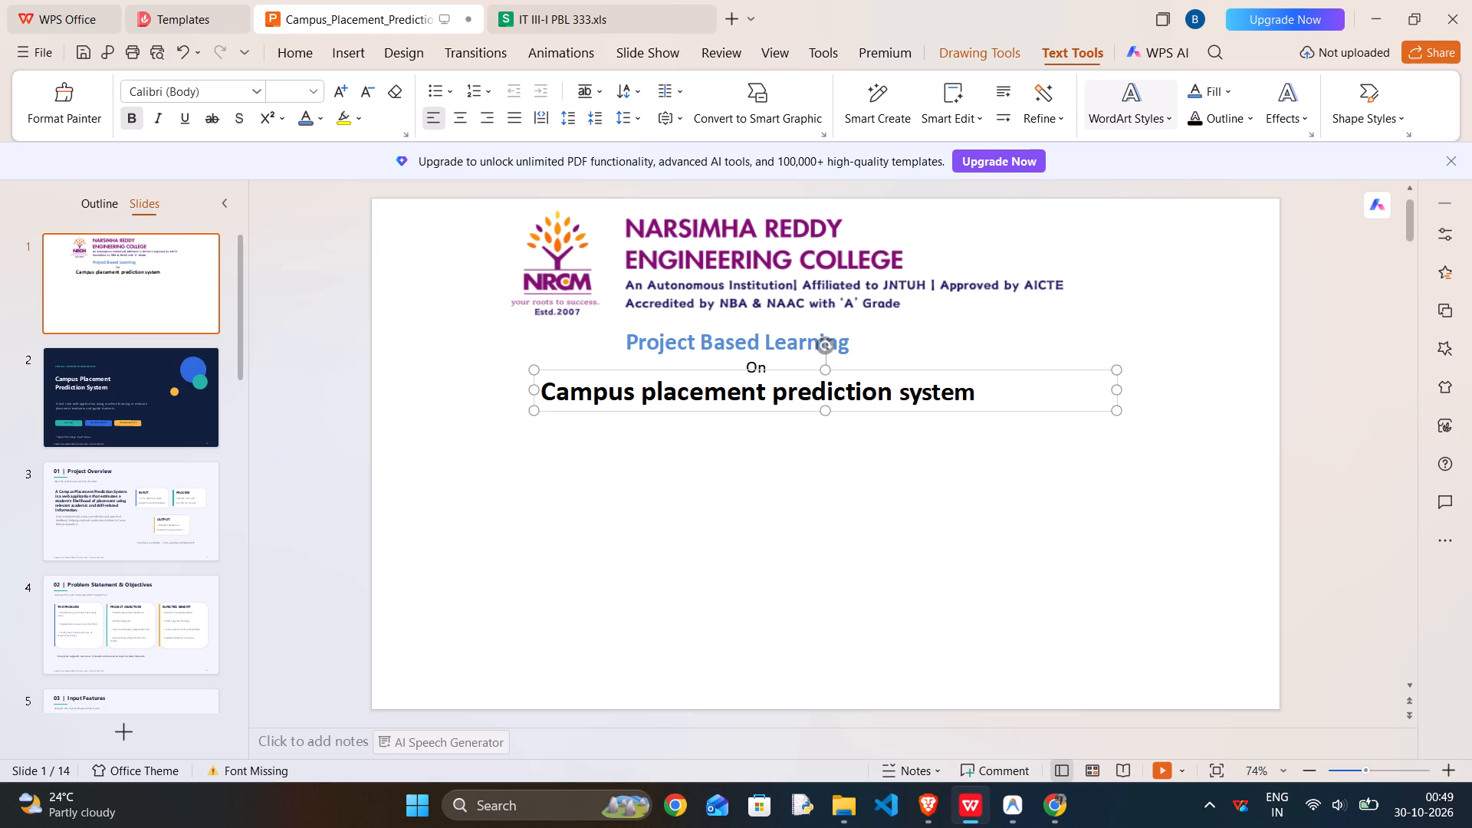
left_click(777, 359)
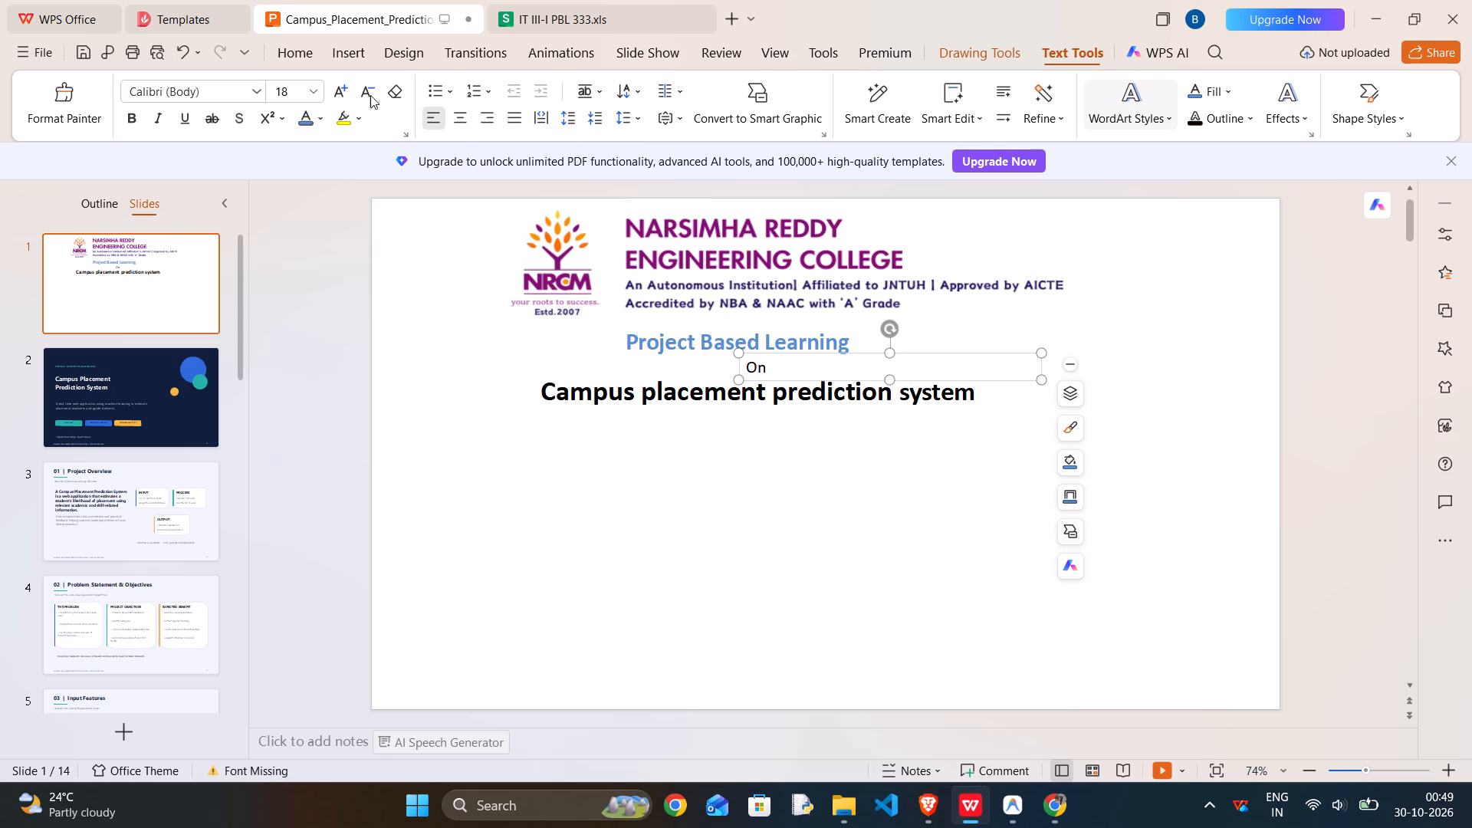
left_click(297, 91)
key("BackSpace")
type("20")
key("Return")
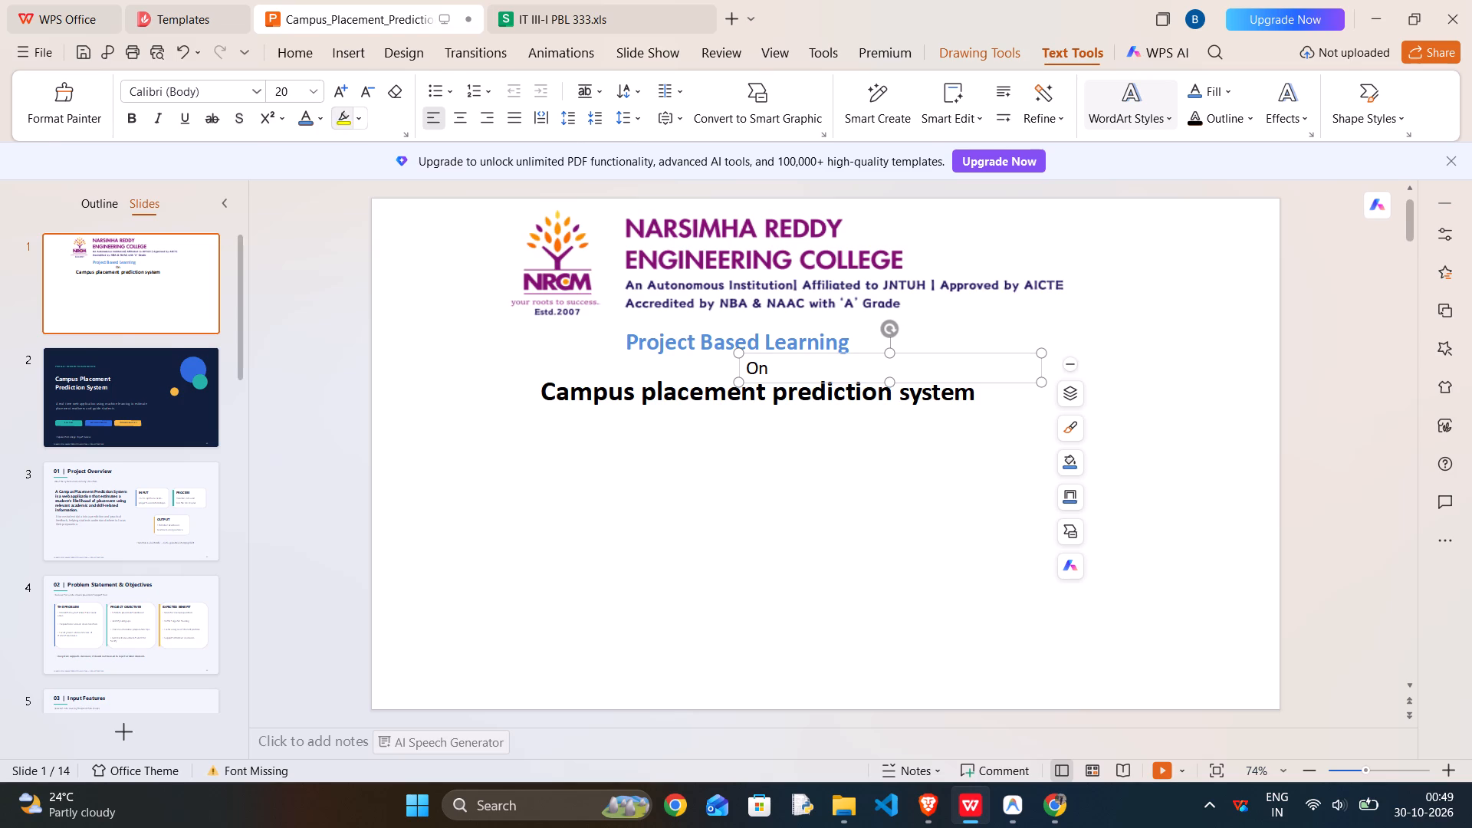
left_click(651, 488)
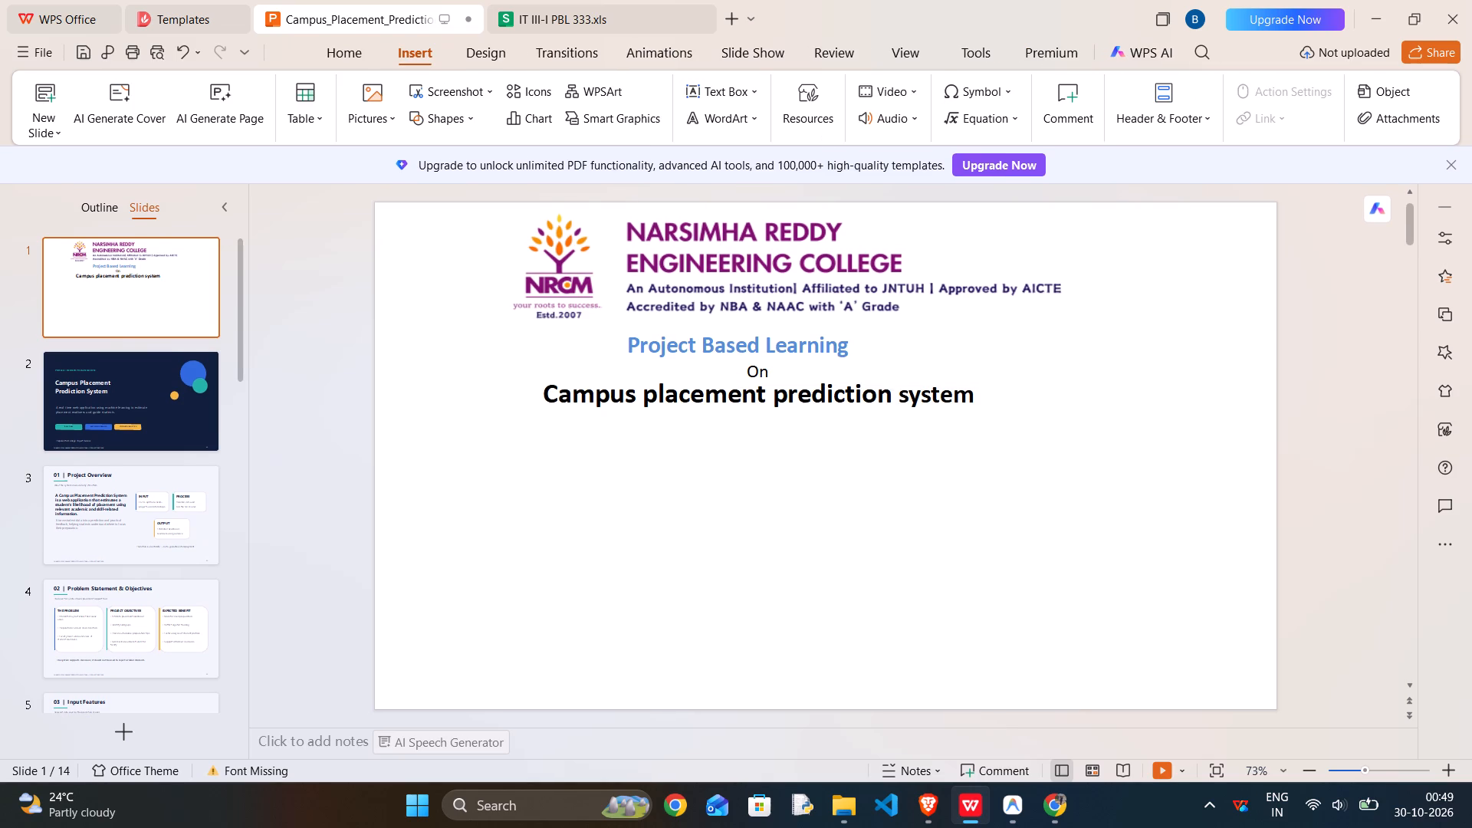
left_click(998, 396)
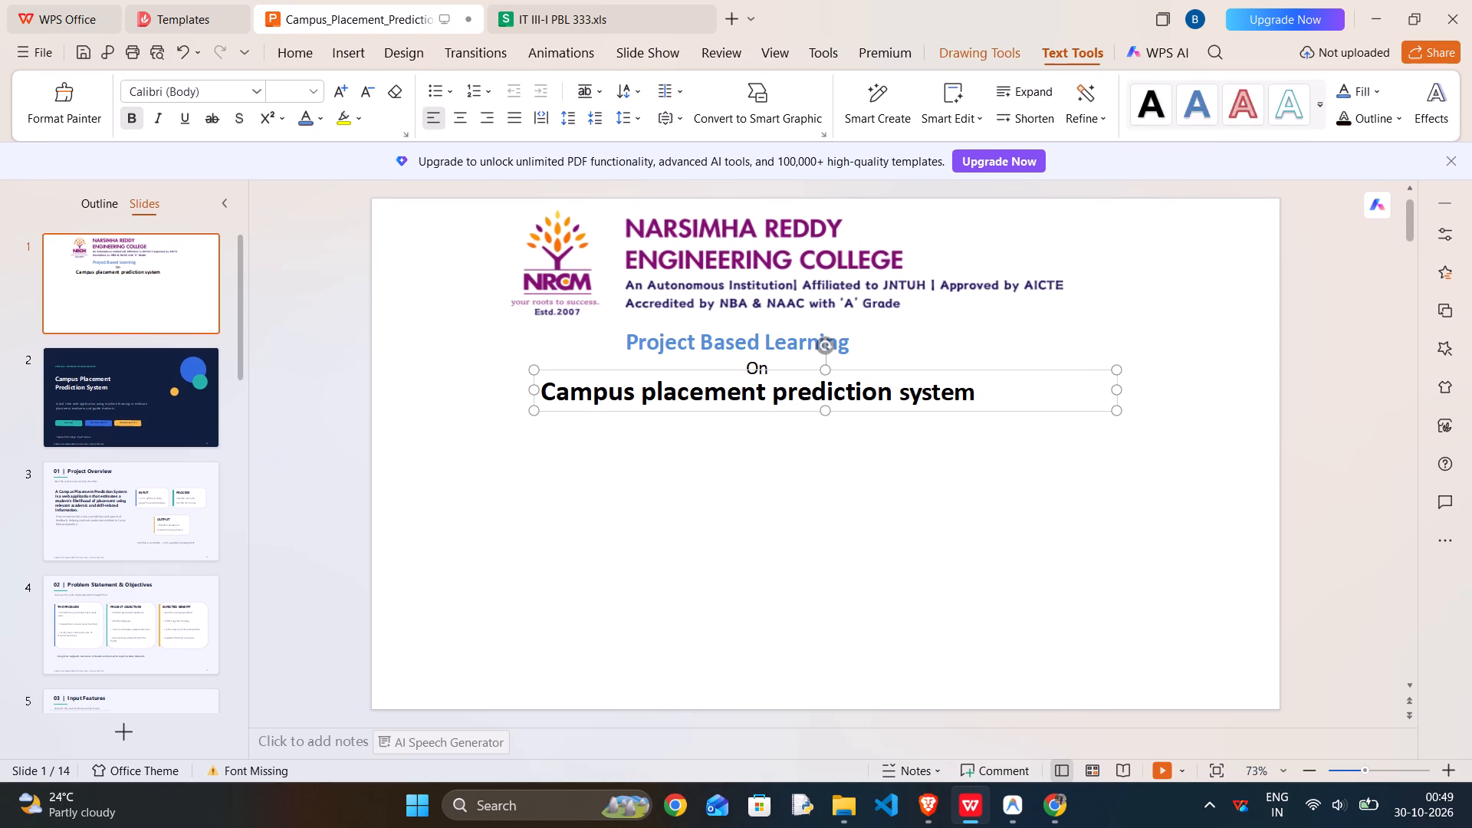
left_click(1027, 471)
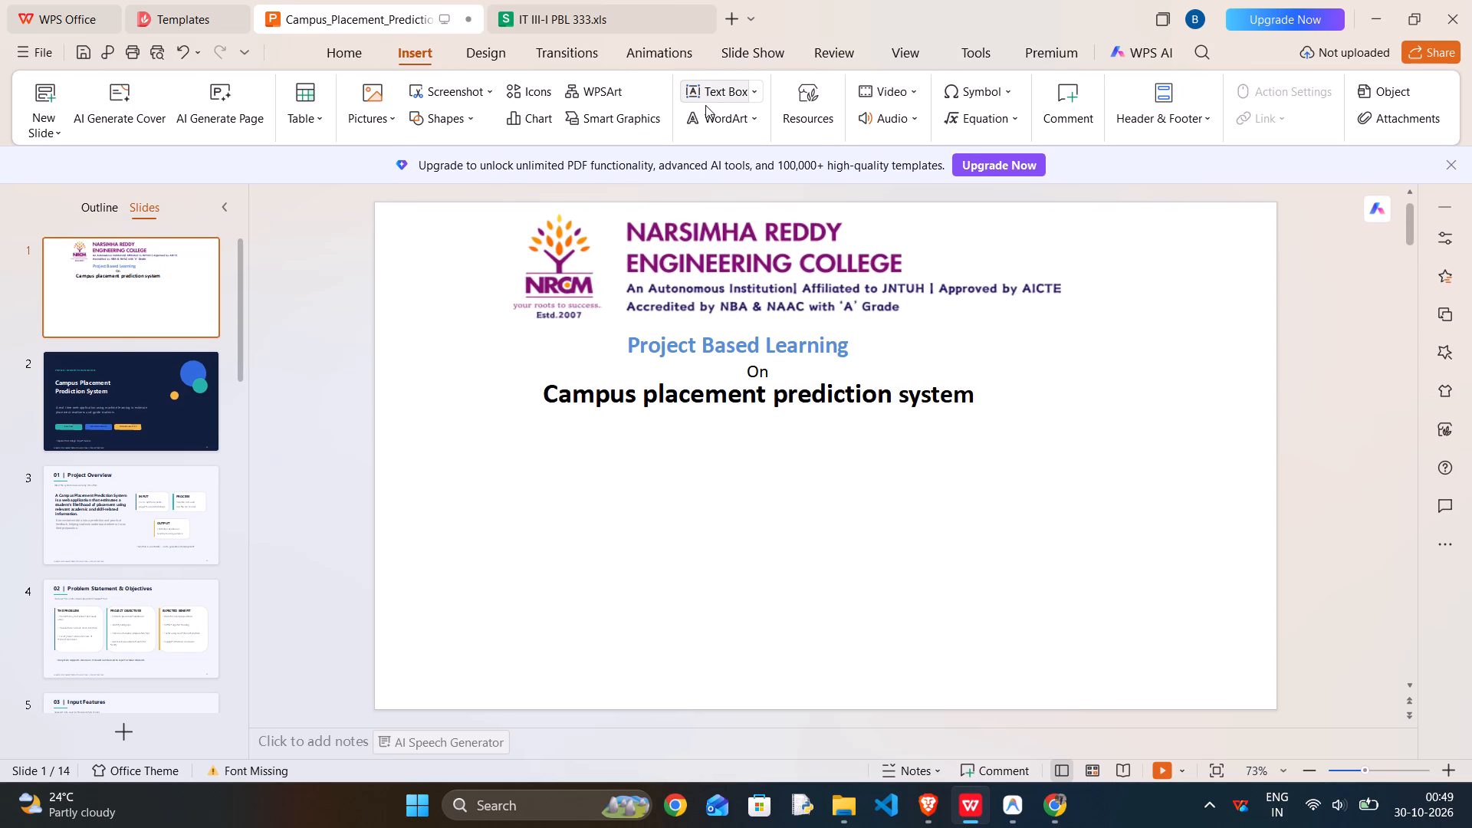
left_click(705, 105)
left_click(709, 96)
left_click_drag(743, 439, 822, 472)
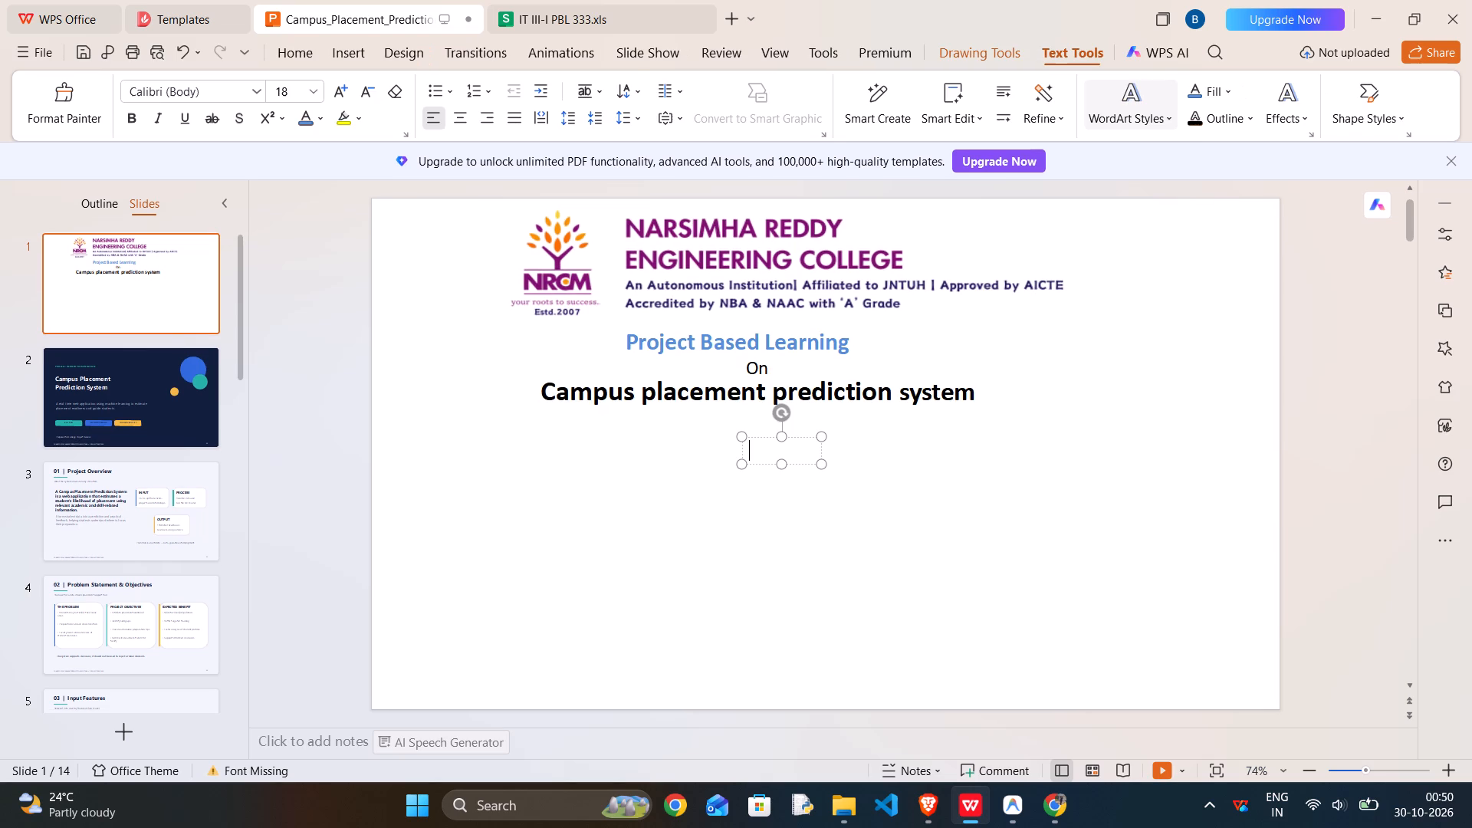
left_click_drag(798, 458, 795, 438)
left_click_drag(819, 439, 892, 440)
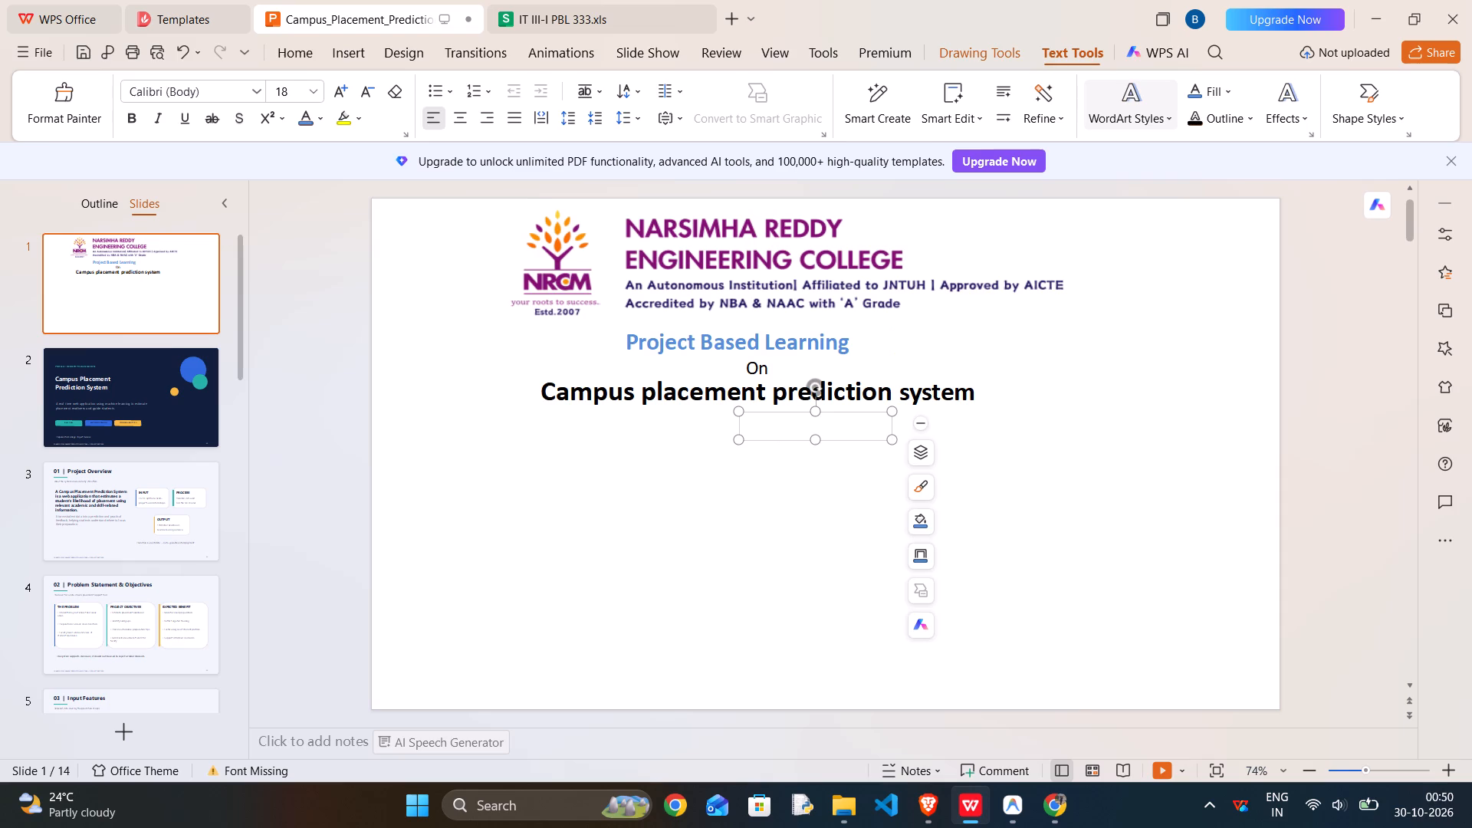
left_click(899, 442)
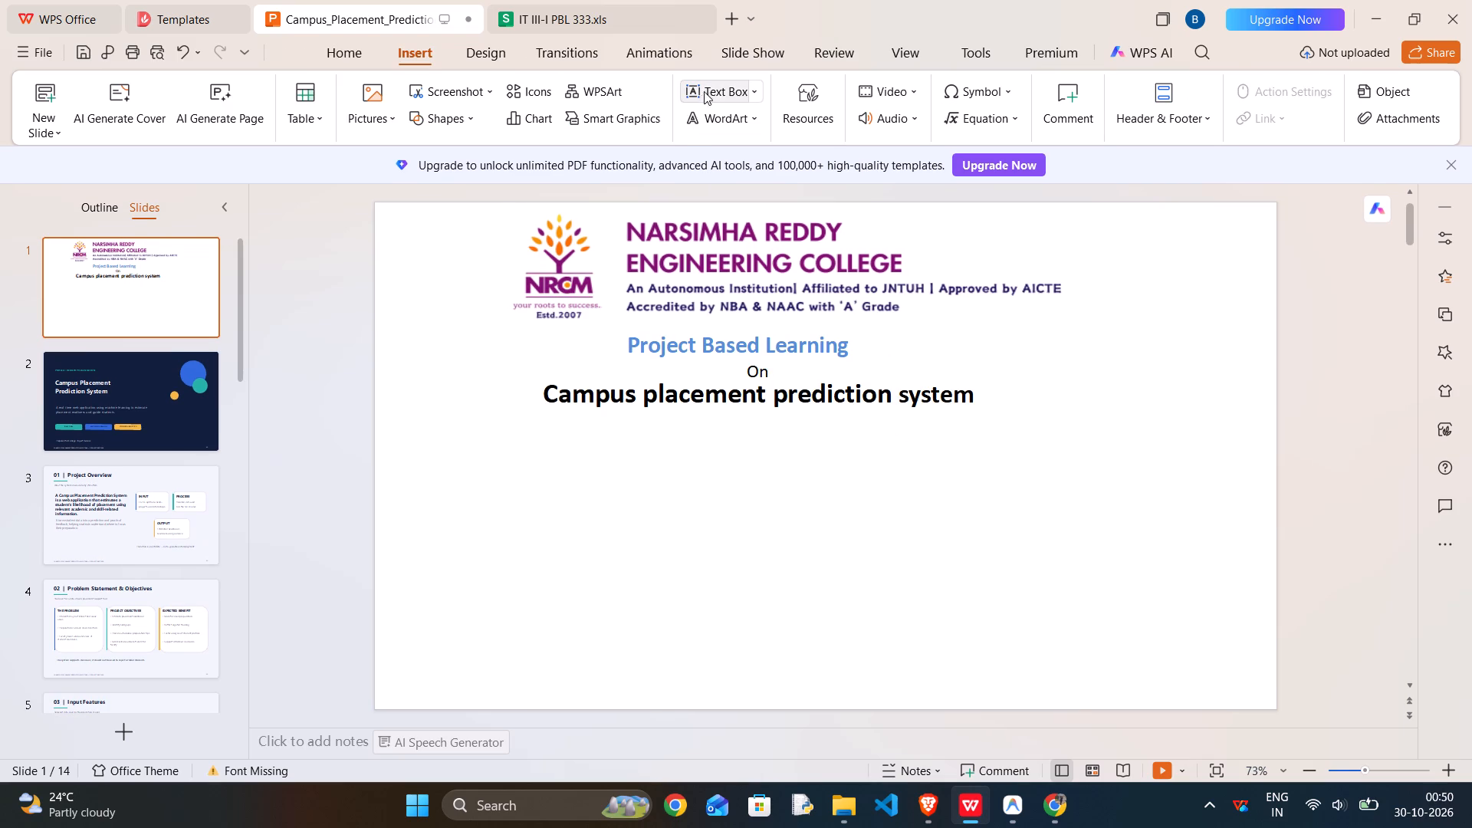
Insert a wide single-line text box just below the project title and enter the student's name in it.
left_click(709, 86)
left_click_drag(701, 426, 928, 452)
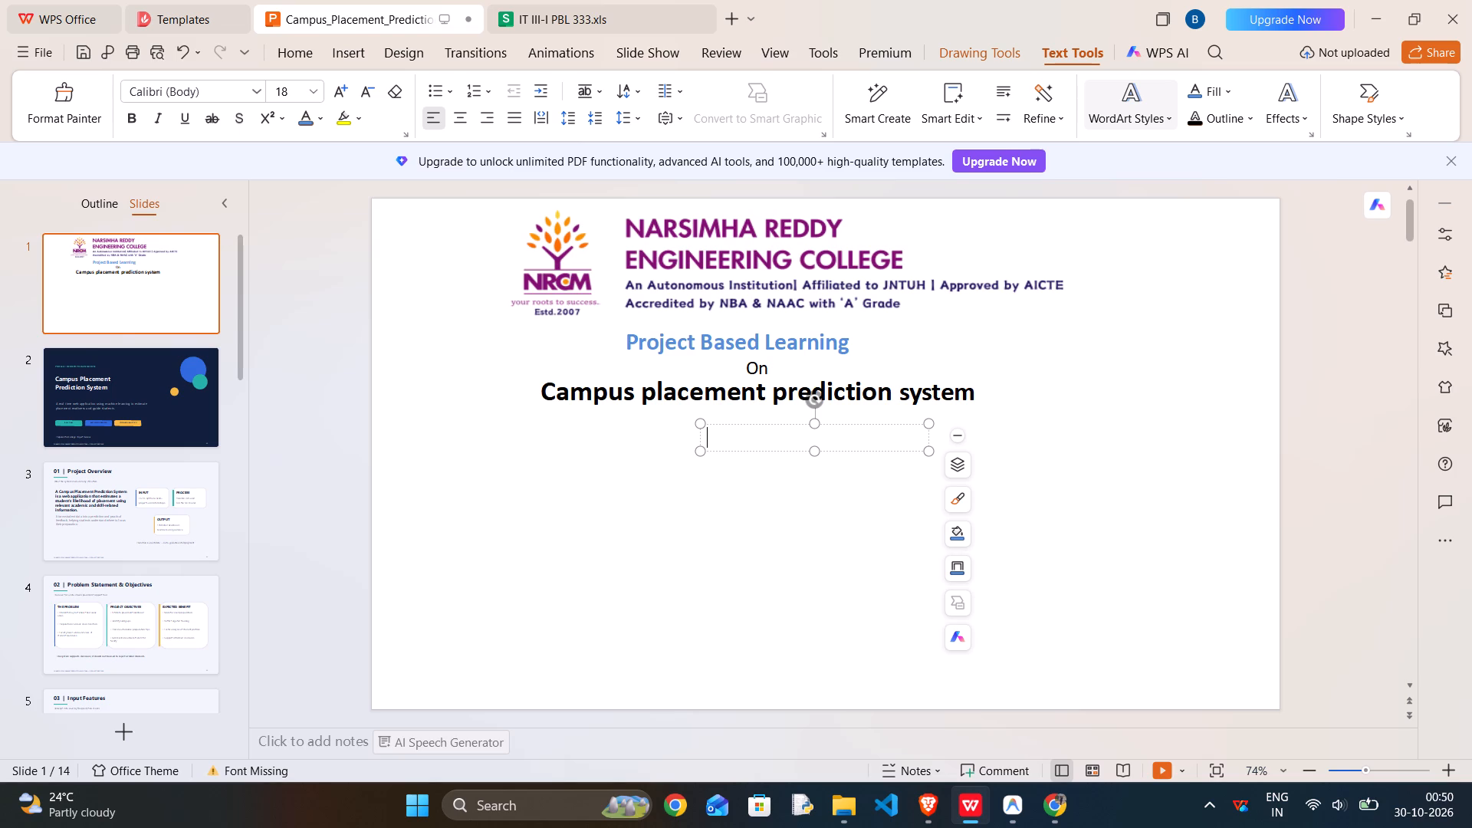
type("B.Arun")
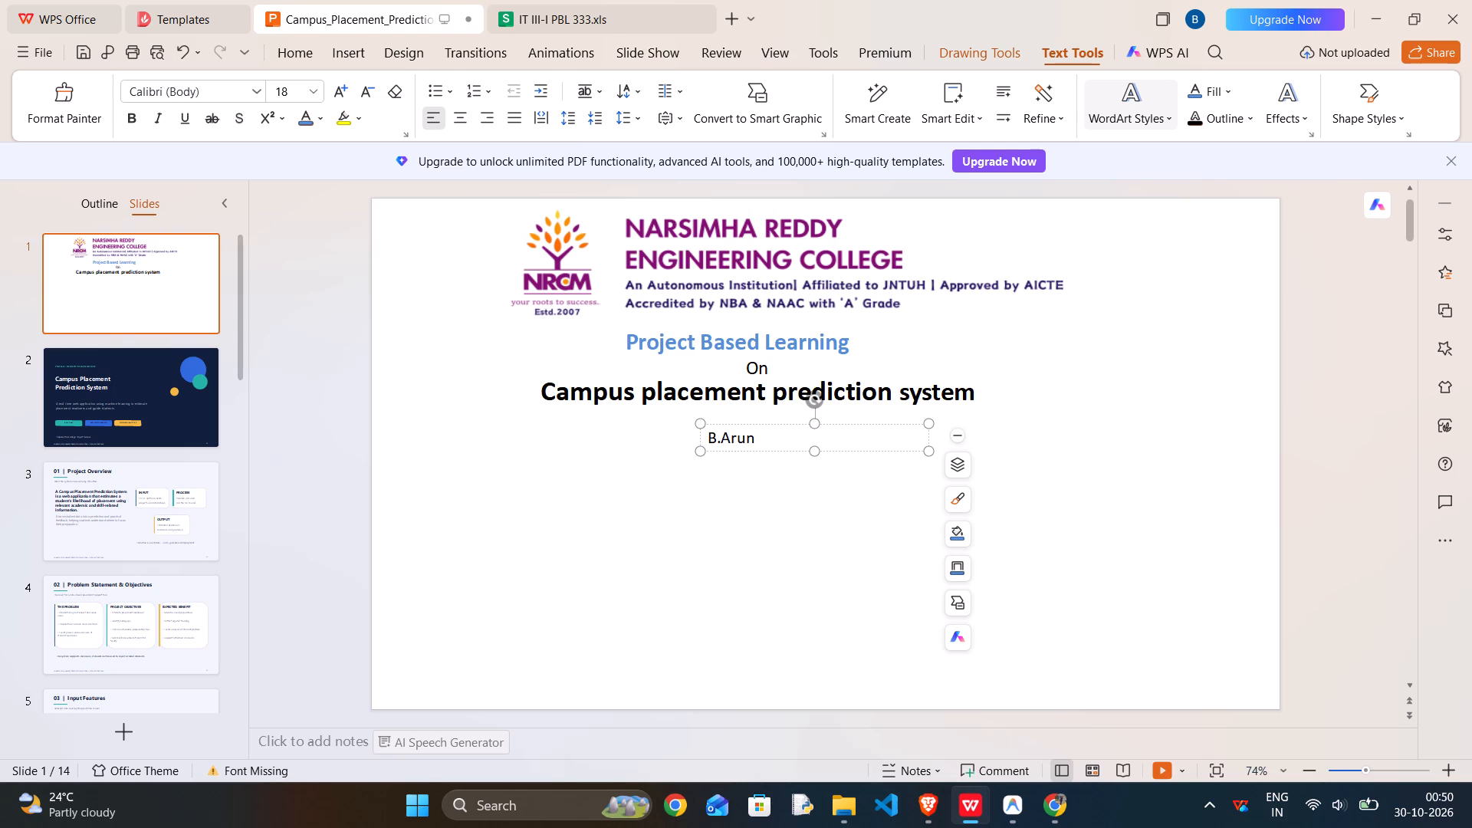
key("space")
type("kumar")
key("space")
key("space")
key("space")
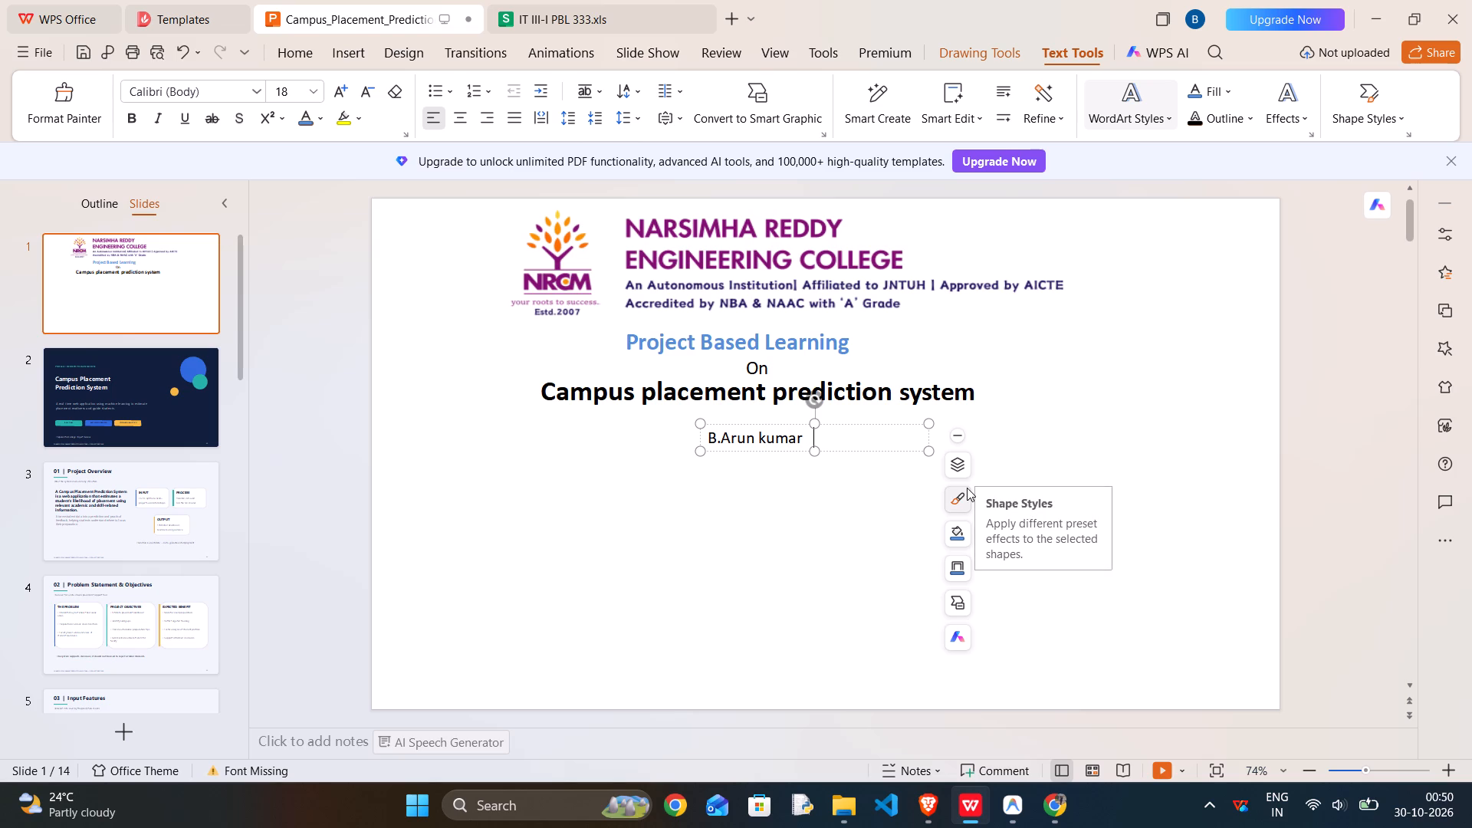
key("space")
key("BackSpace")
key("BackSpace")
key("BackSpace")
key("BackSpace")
Enter the student's roll number after the name on the same line, separated by five spaces.
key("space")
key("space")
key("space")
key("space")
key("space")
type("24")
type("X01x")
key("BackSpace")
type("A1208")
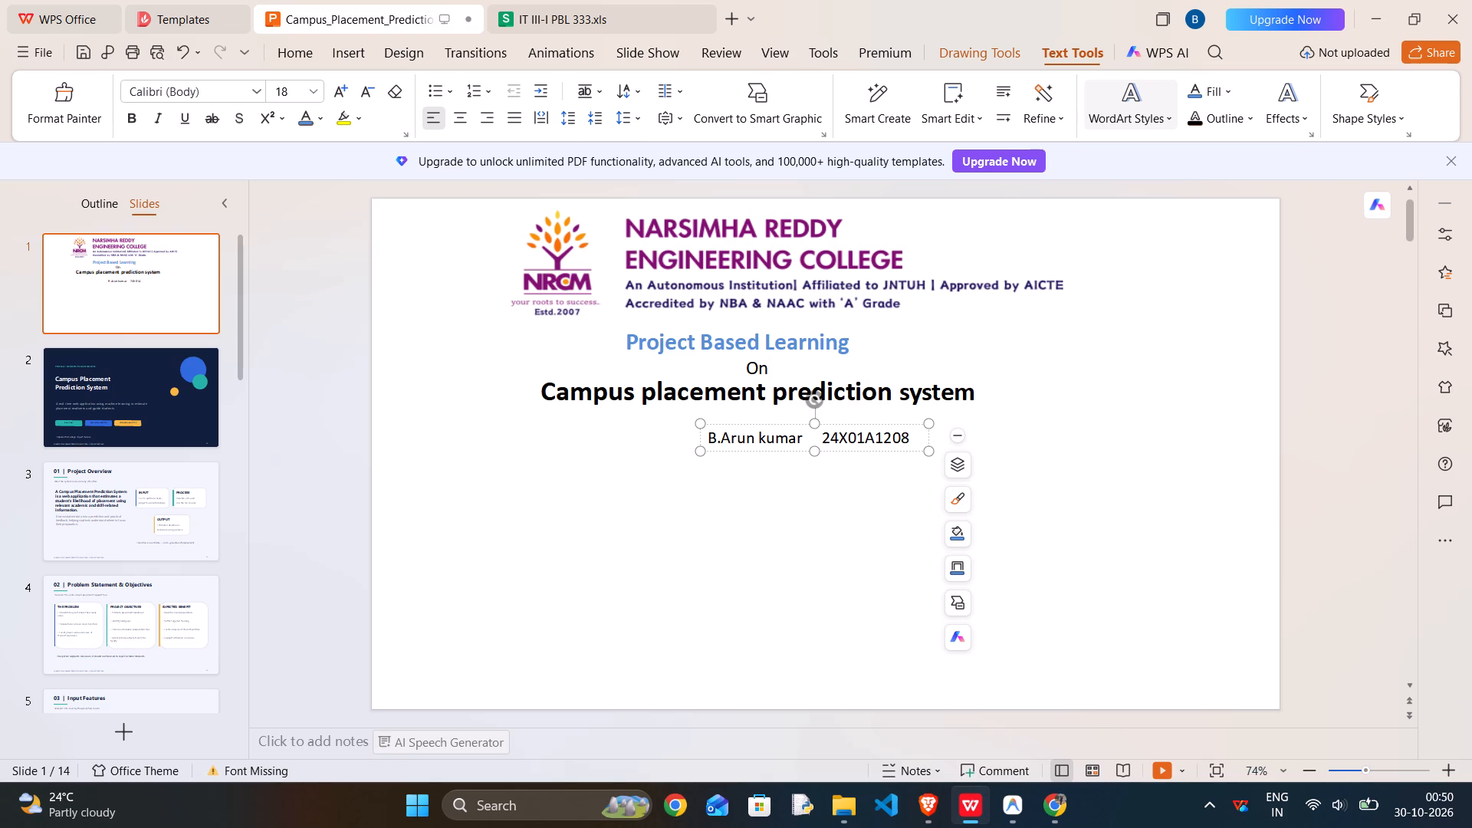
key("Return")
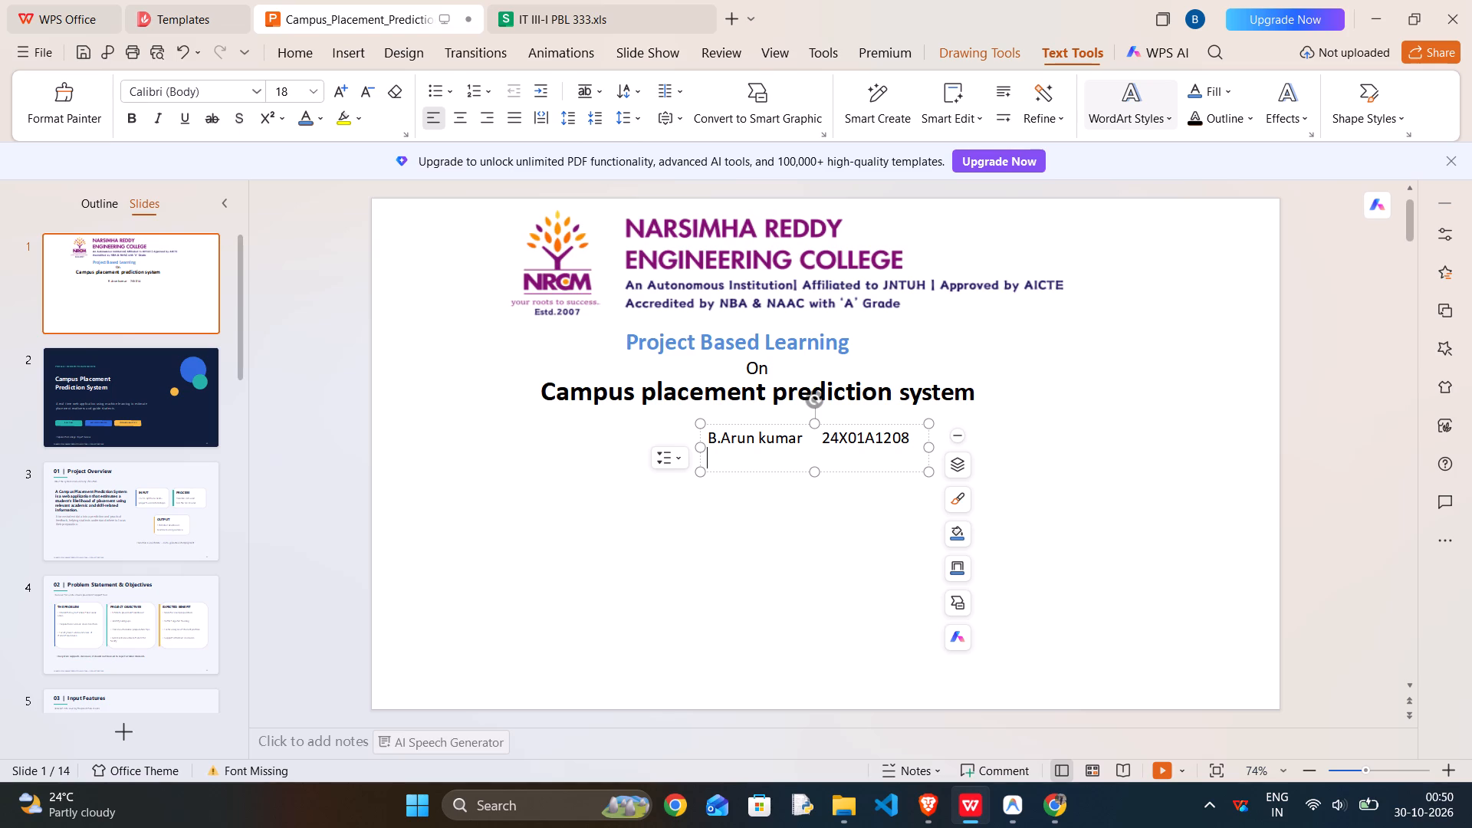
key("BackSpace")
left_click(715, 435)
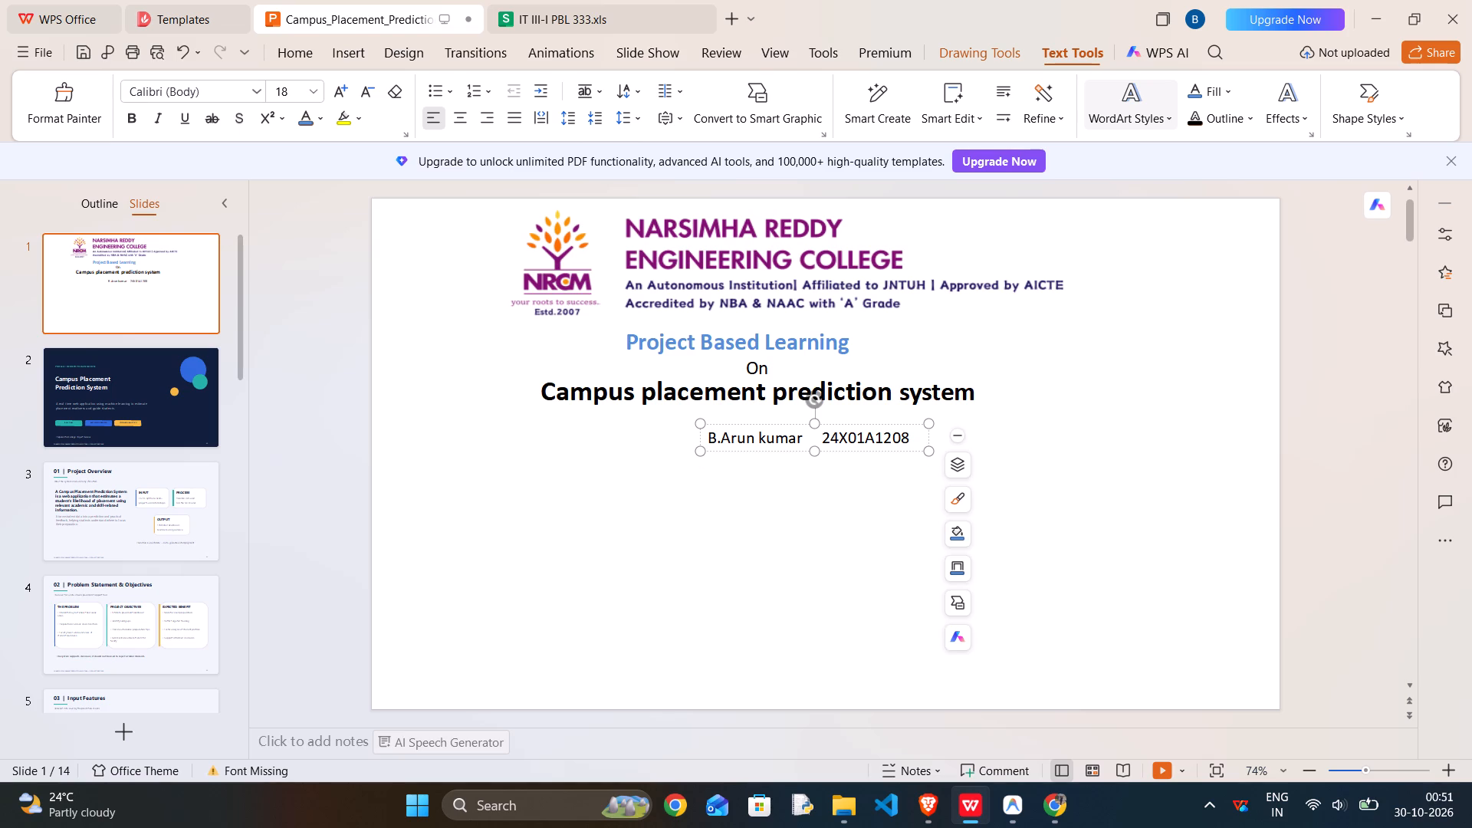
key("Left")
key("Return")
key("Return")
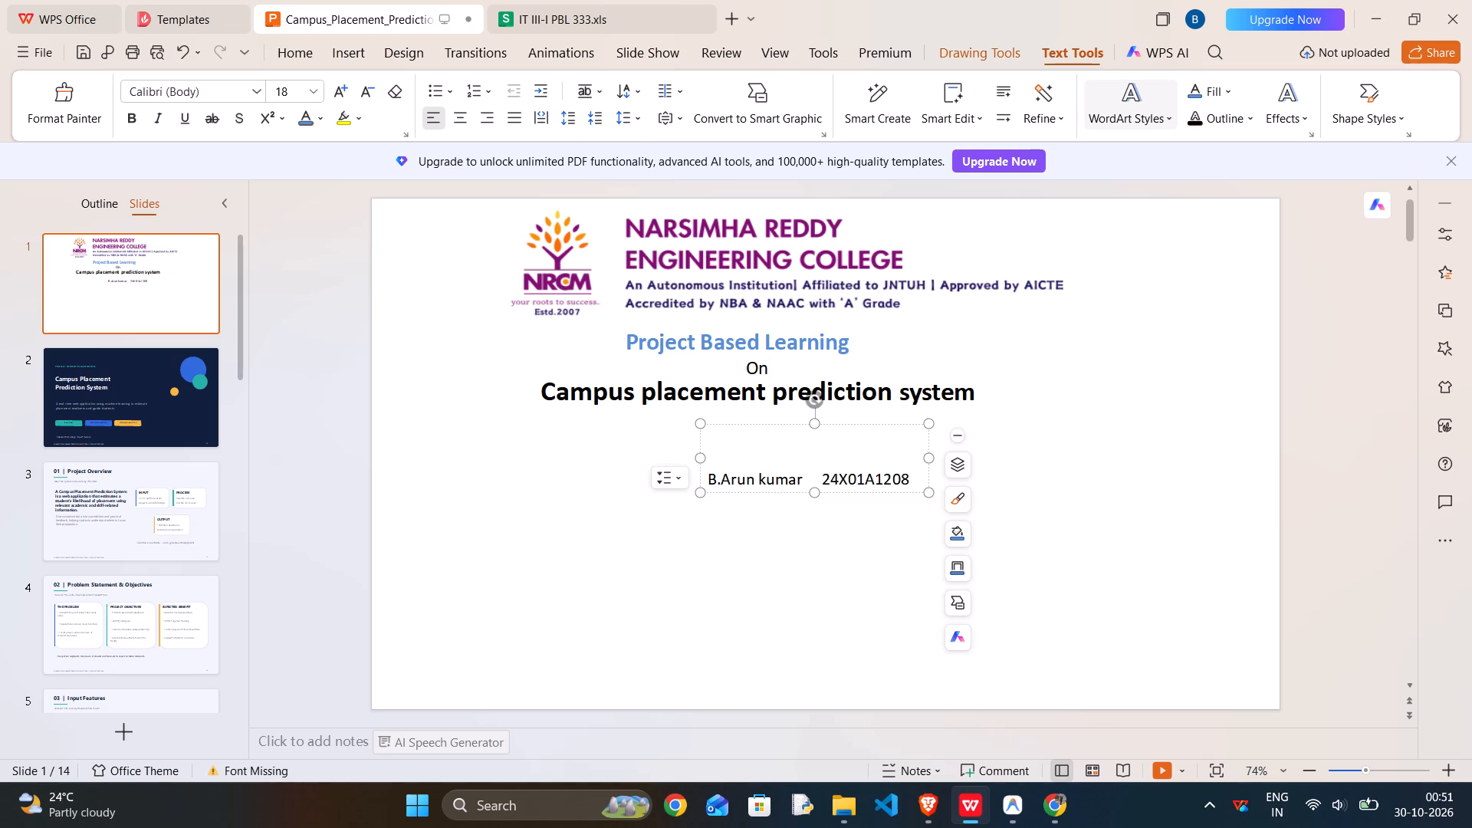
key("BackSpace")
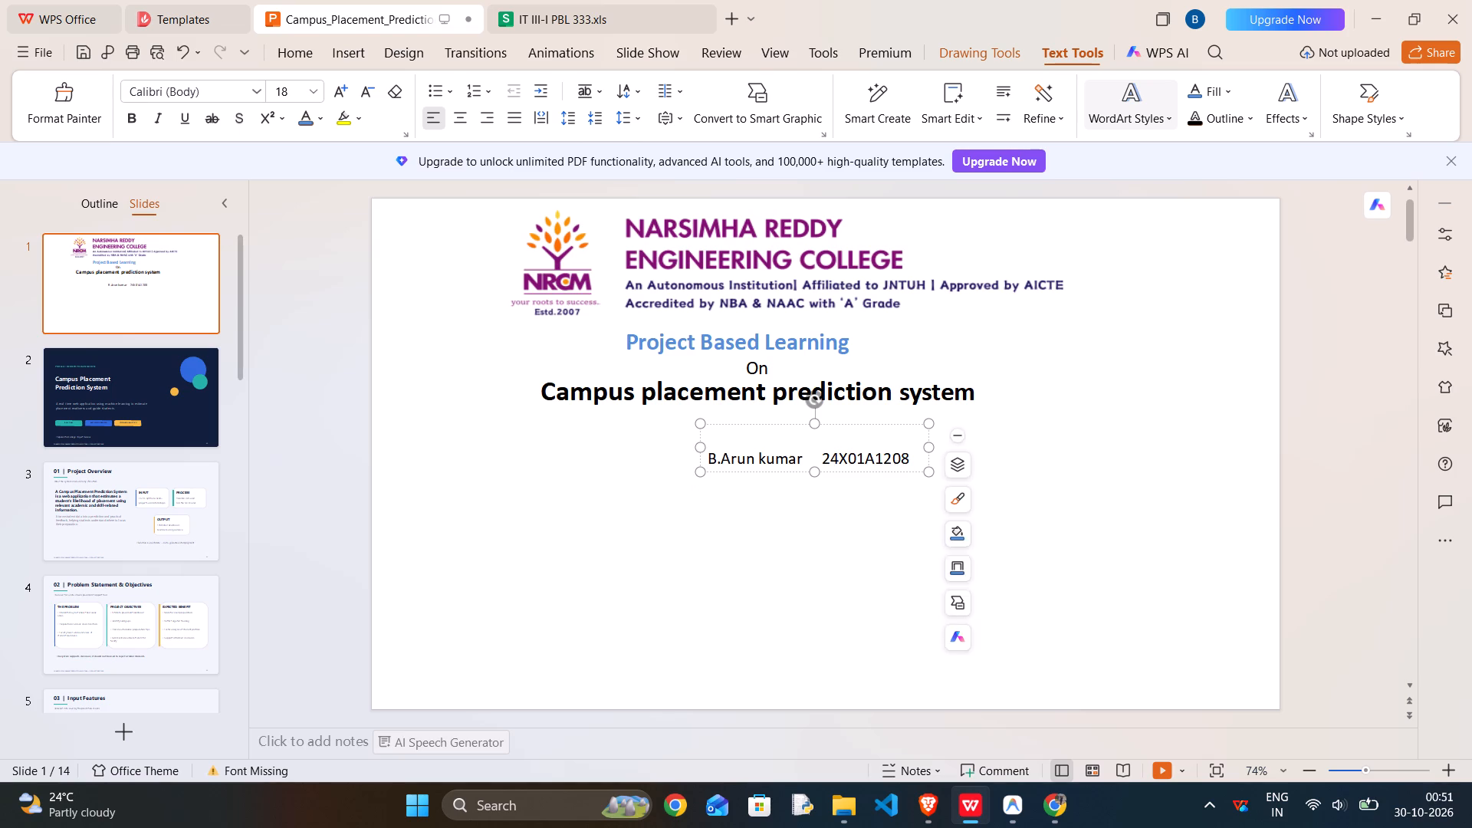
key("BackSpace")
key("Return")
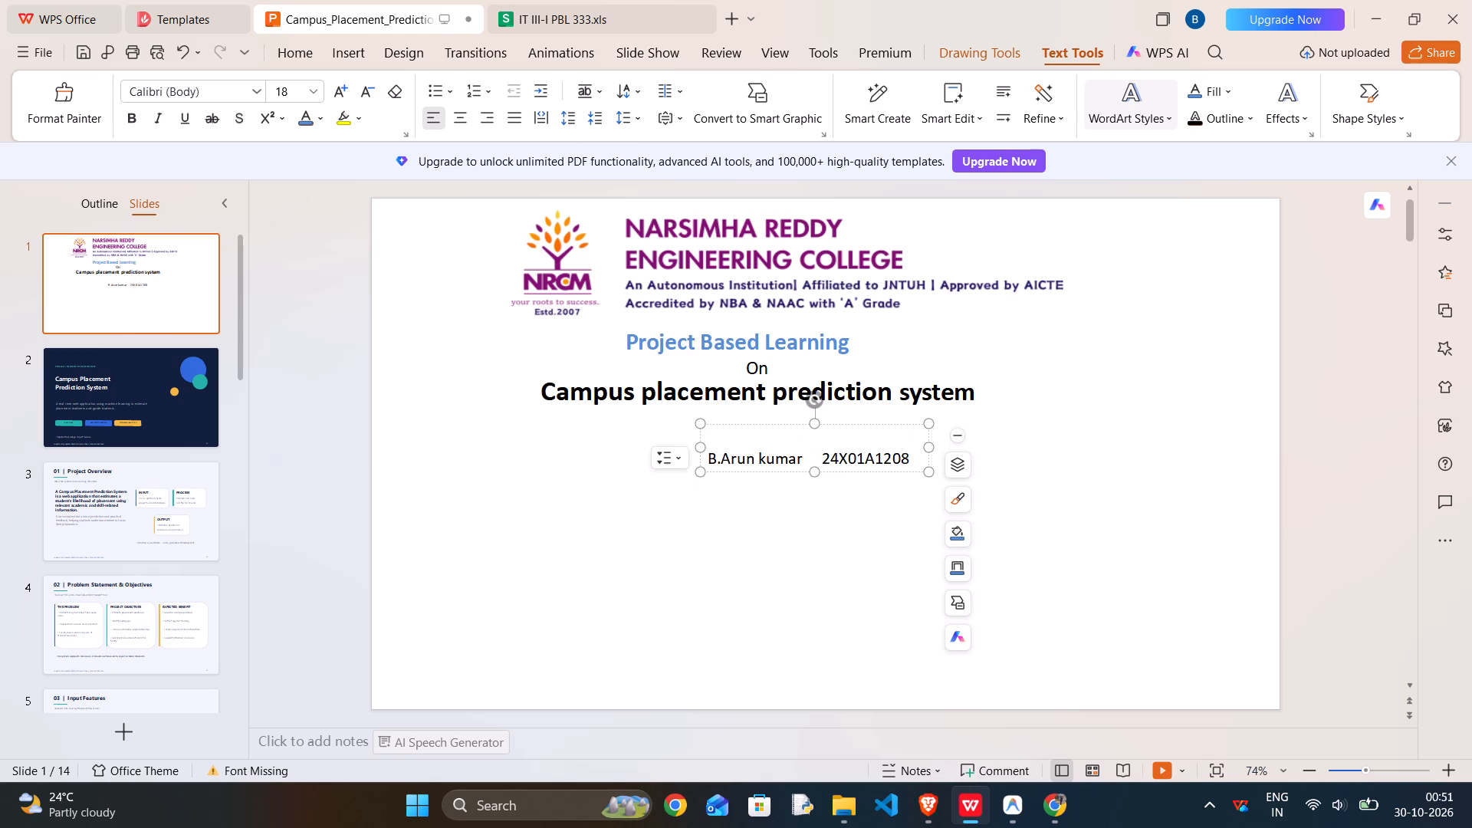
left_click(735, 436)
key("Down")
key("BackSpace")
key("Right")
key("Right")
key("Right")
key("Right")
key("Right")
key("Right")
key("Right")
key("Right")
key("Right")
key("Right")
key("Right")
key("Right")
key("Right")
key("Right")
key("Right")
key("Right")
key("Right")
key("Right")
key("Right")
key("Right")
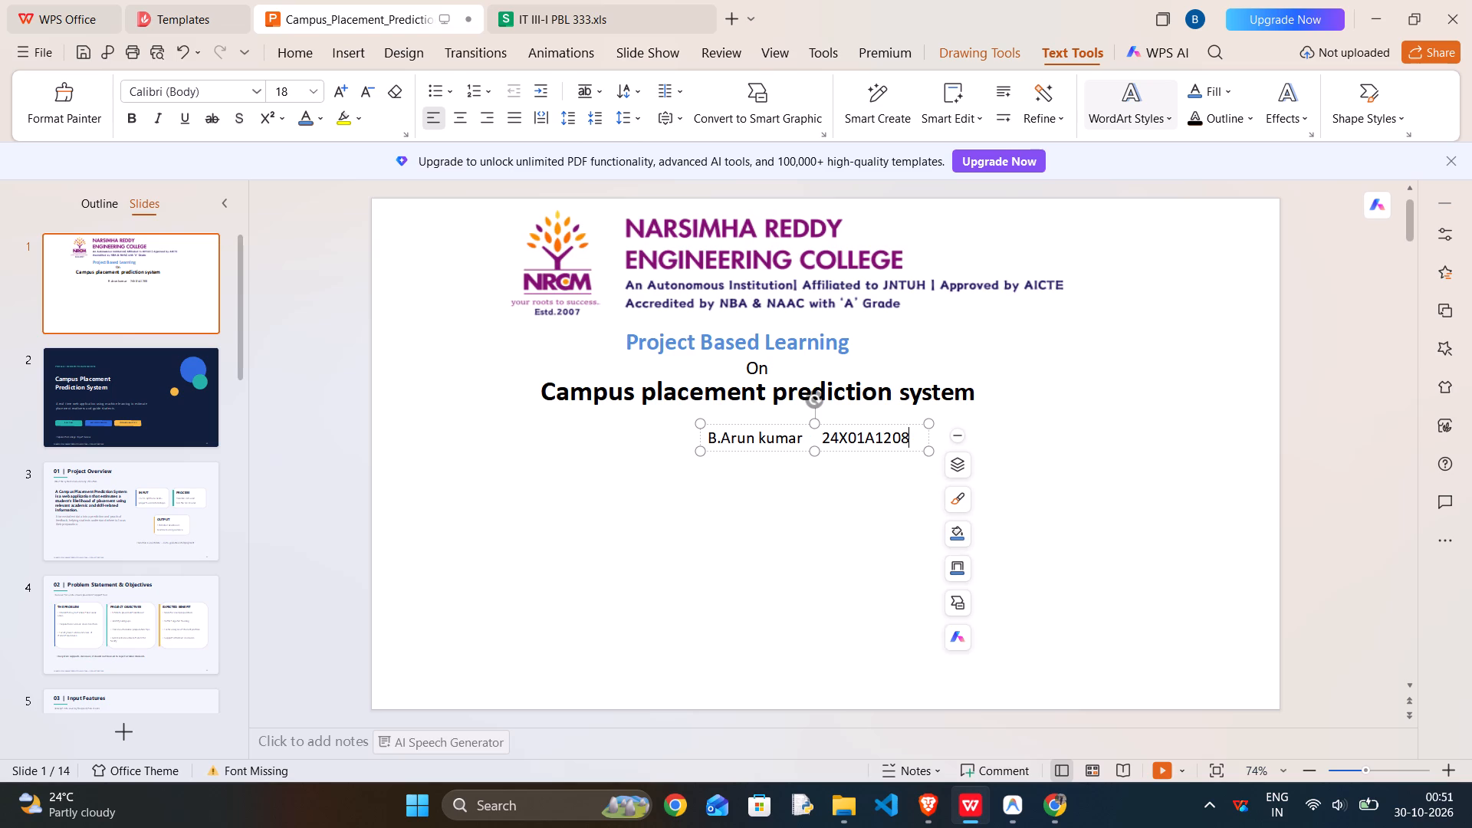
Add an empty second line beneath the student's name and roll number.
key("Return")
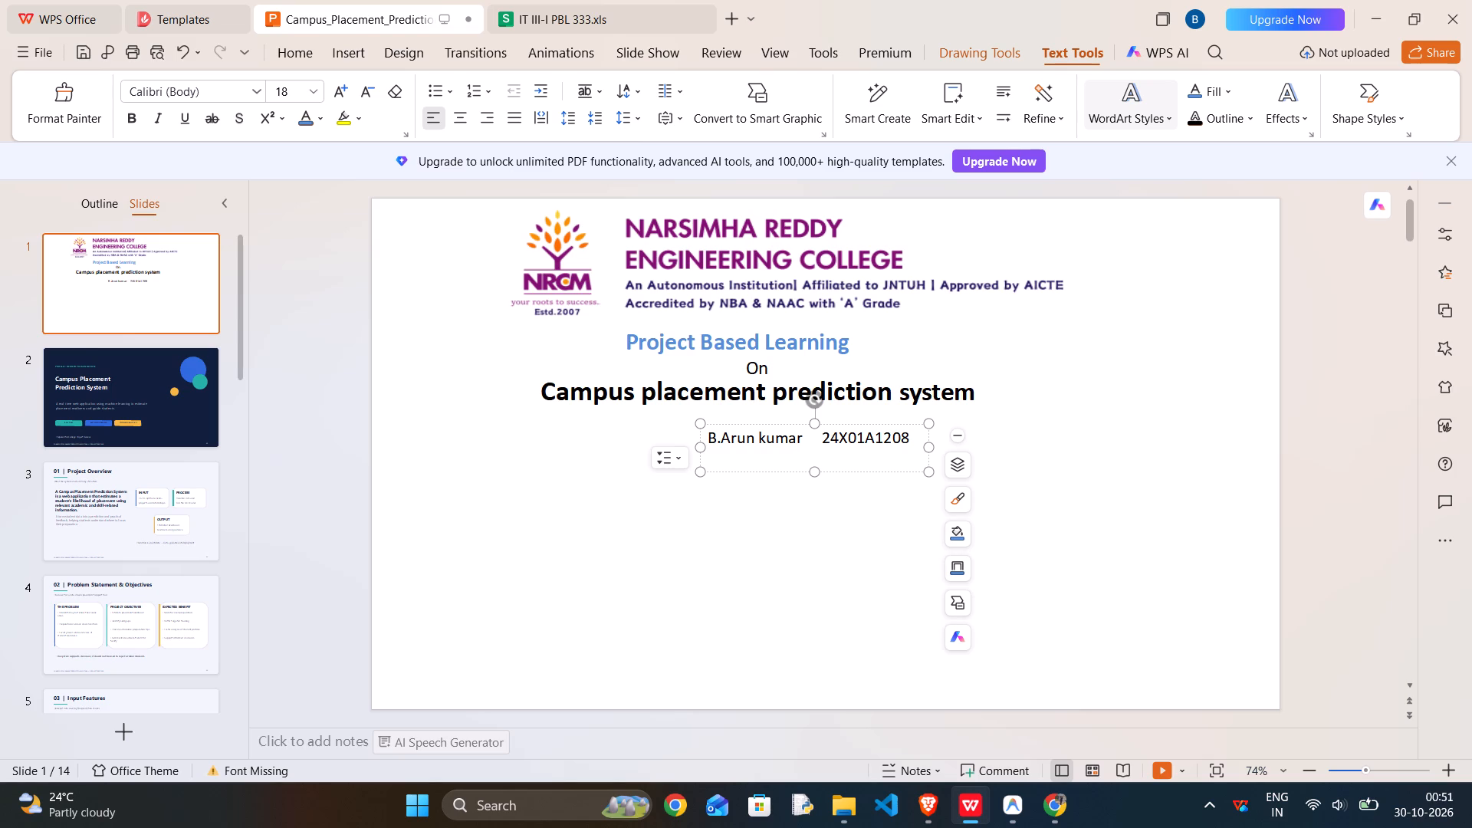
Replace the initial at the start of the first student's name with the surname written out in full.
left_click(721, 441)
key("BackSpace")
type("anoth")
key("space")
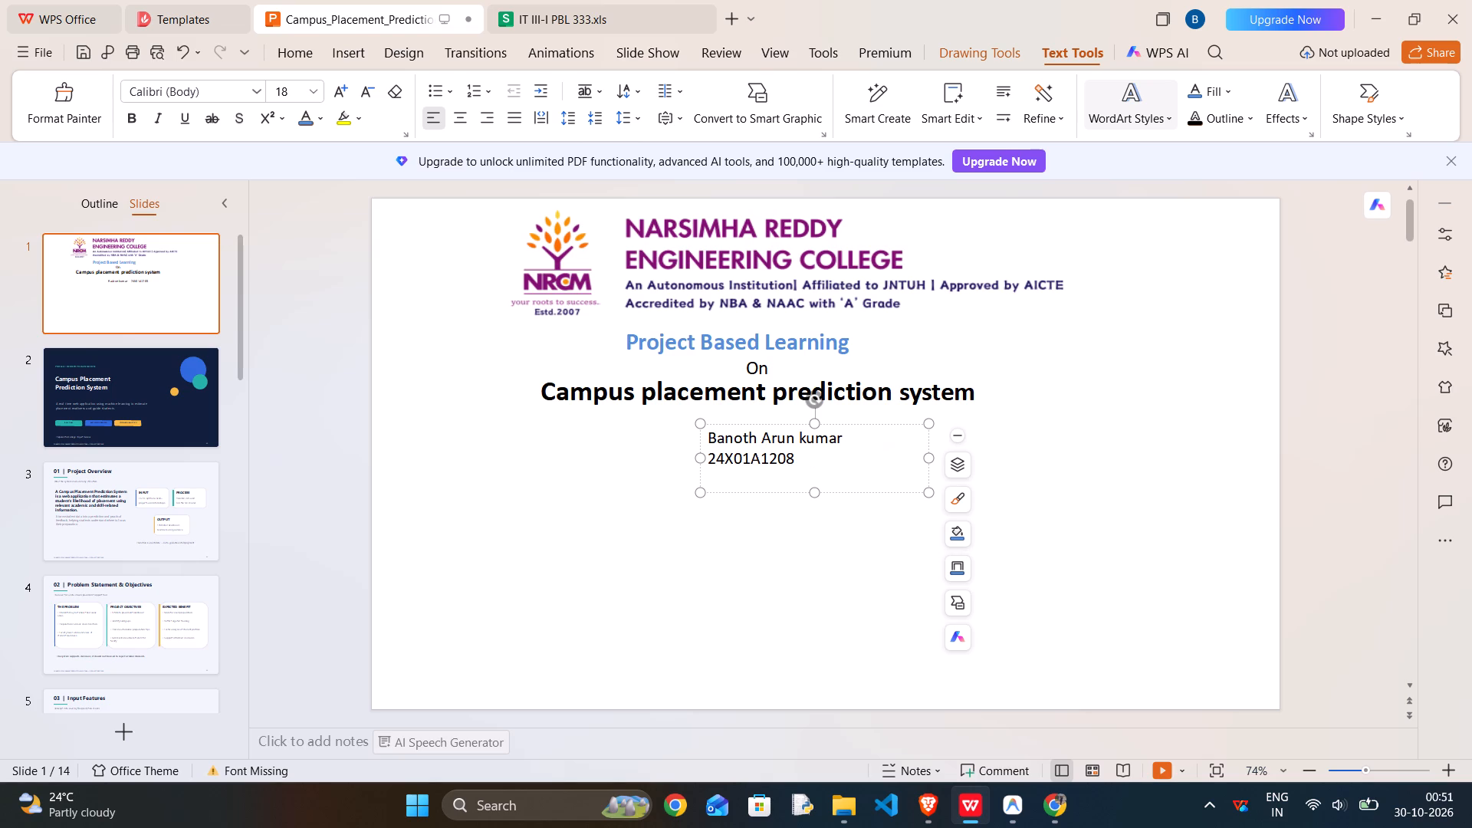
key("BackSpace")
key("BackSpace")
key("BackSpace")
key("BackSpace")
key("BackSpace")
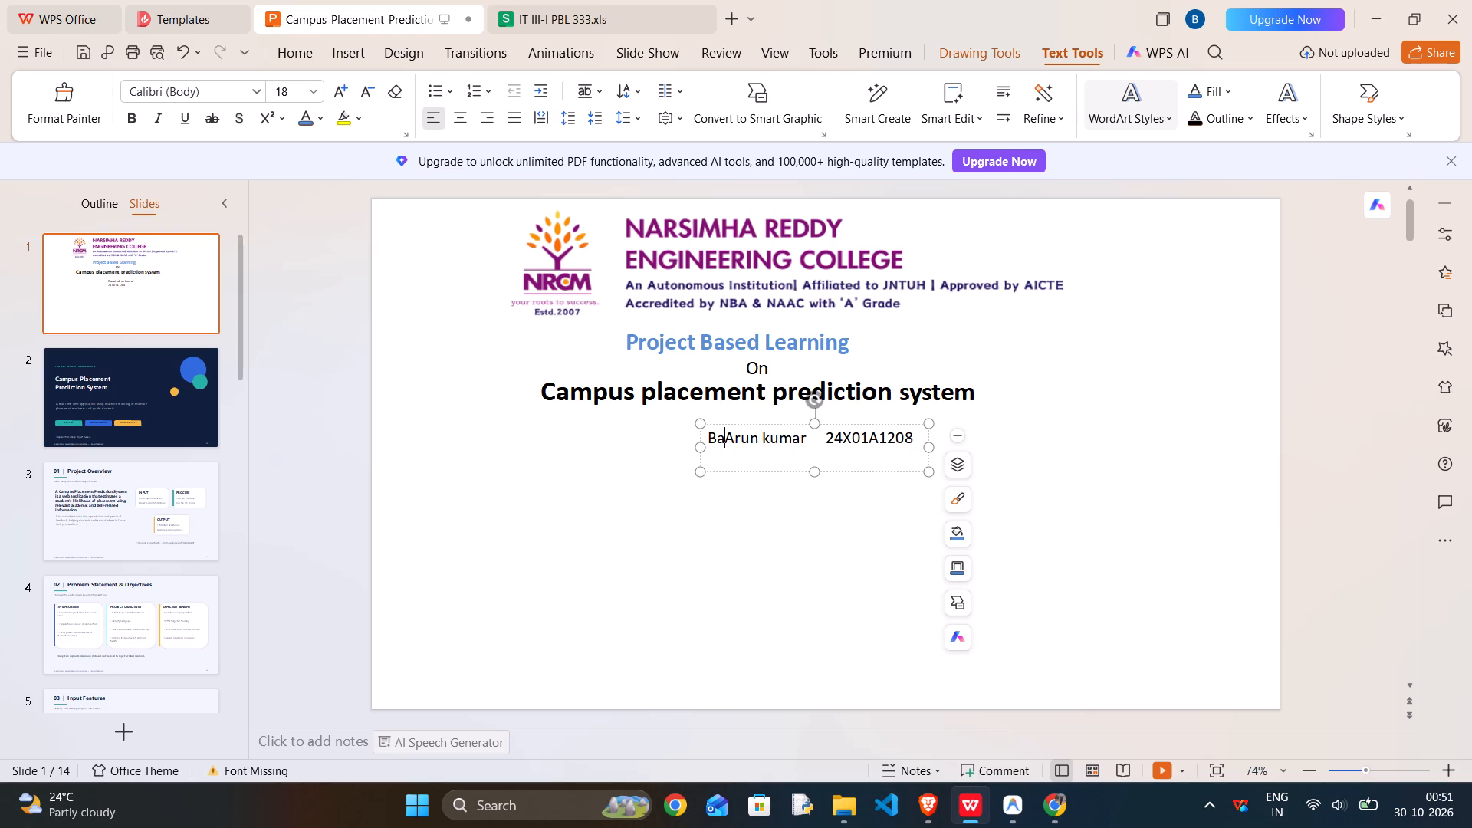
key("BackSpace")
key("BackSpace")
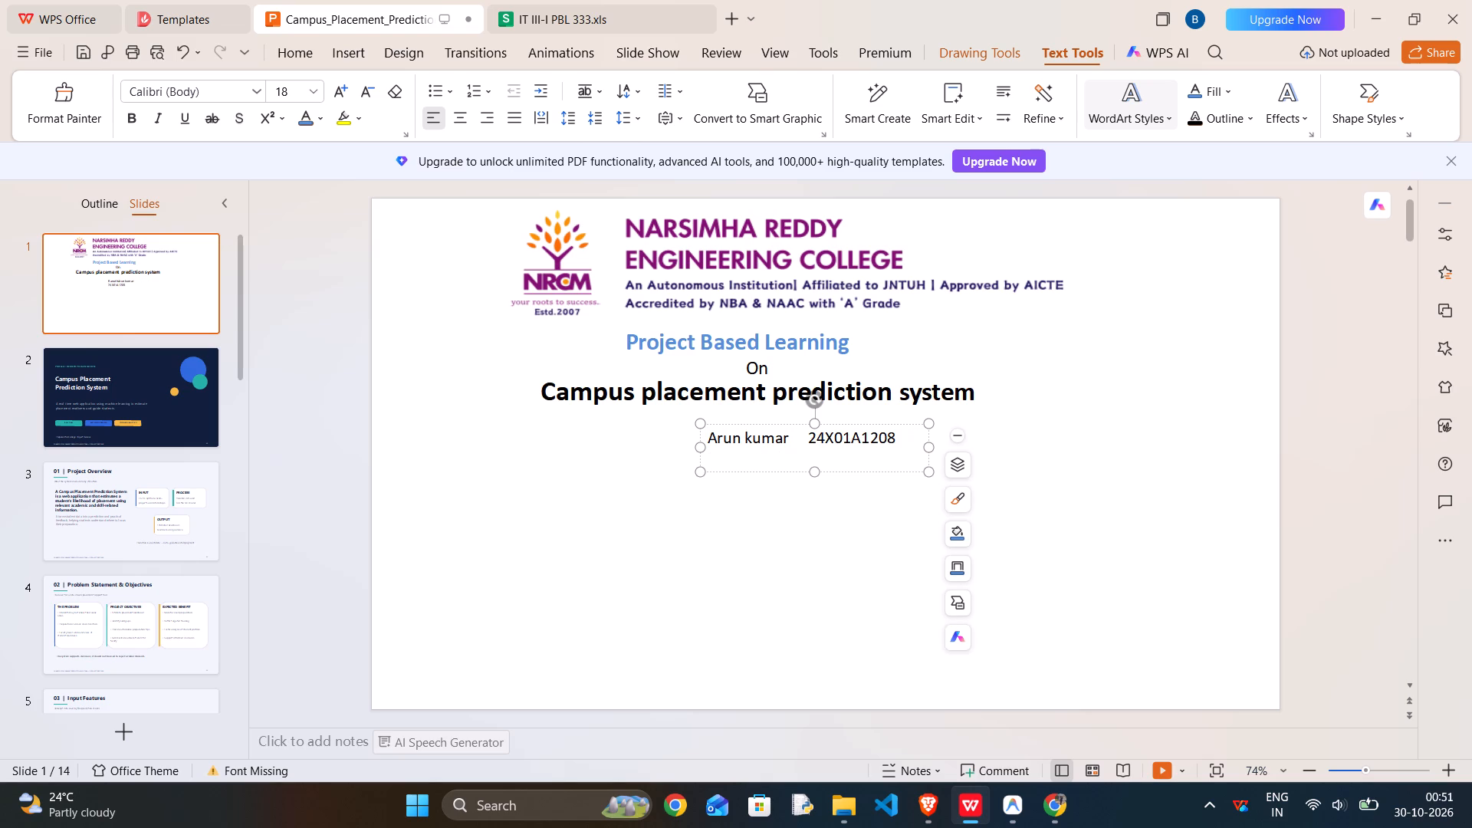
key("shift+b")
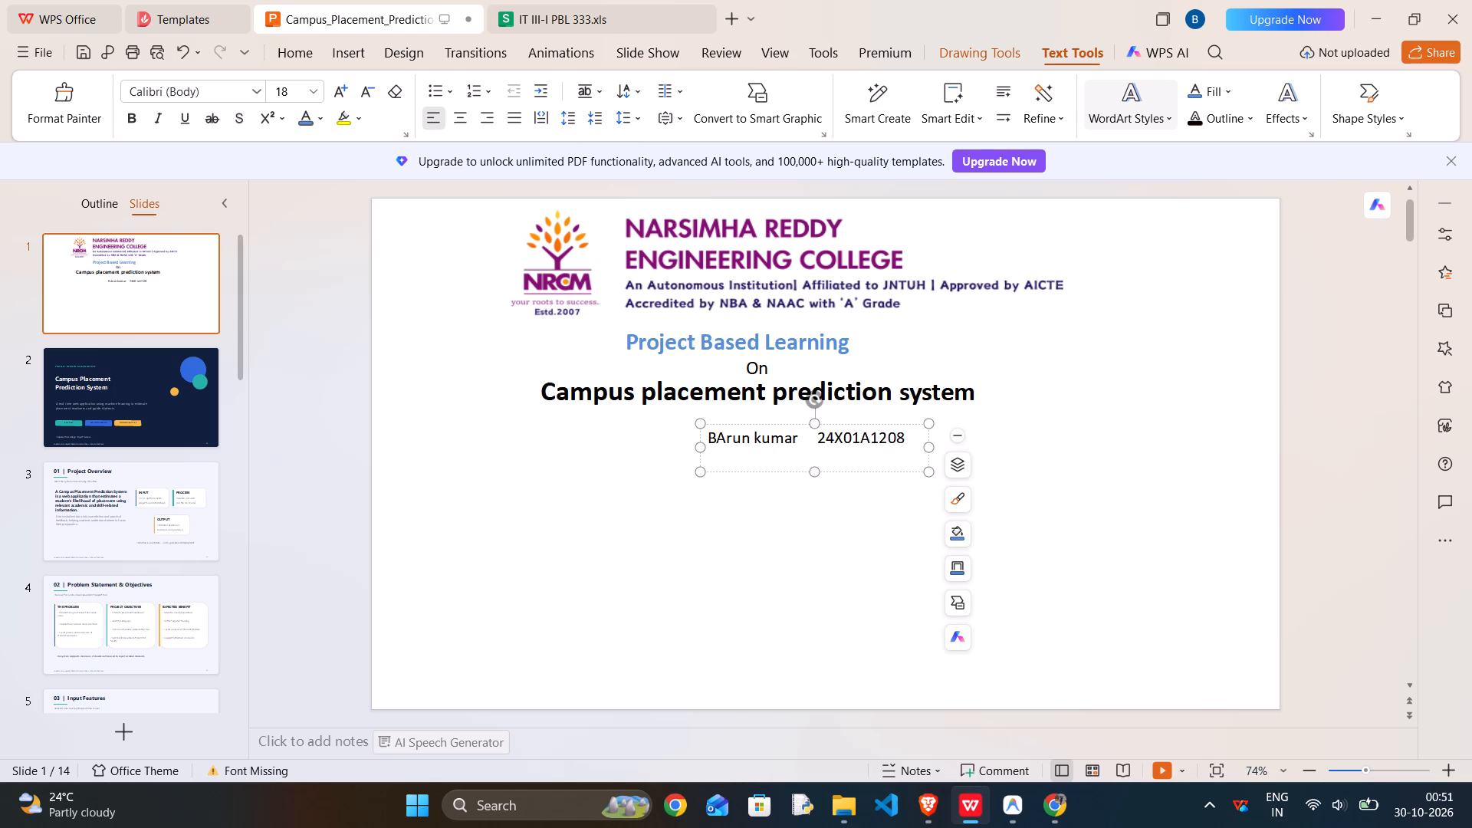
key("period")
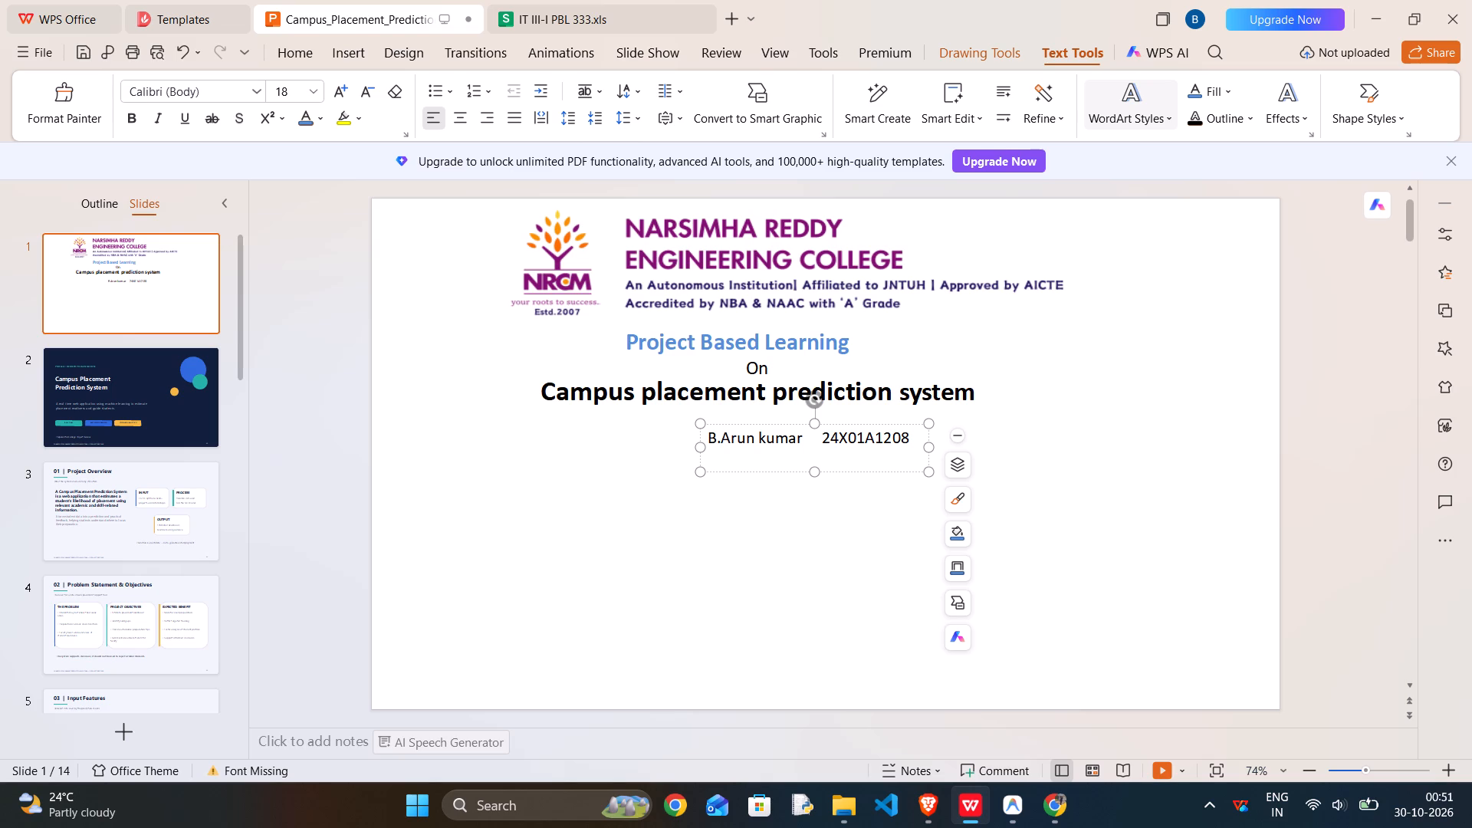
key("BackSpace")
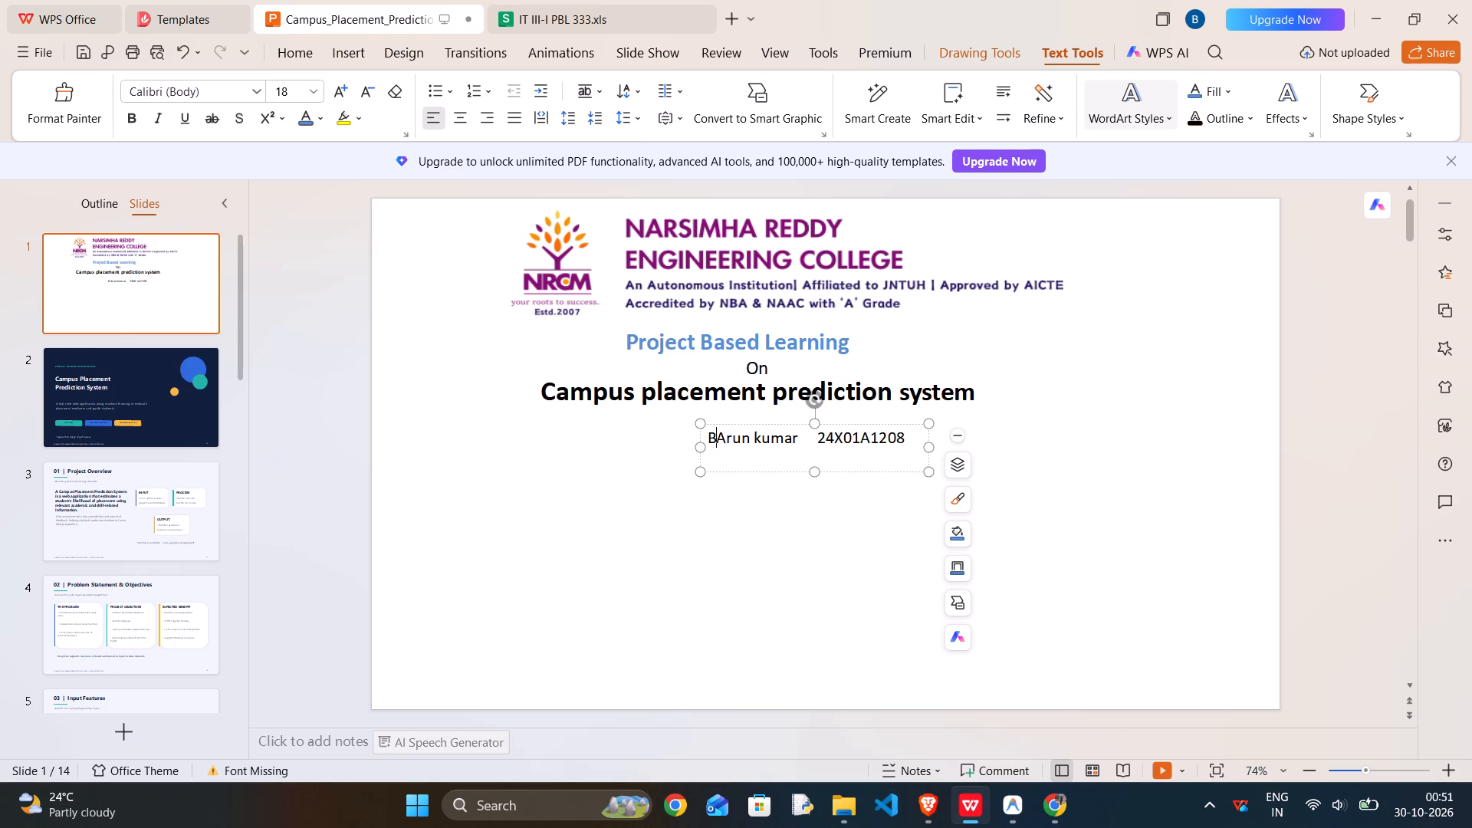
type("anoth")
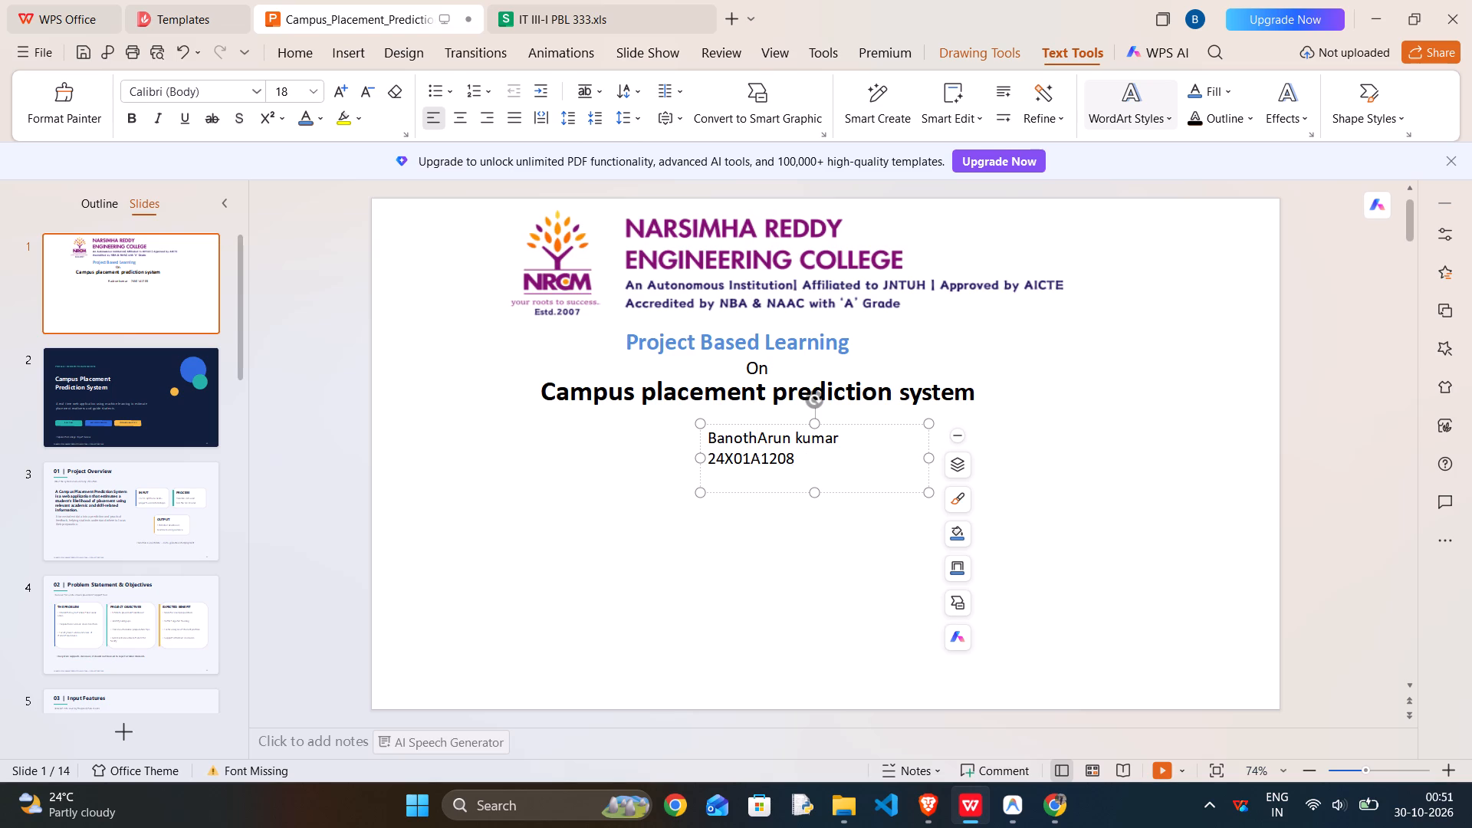
Widen the student text box until the first student's name and roll number fit on one line.
left_click_drag(932, 461, 965, 459)
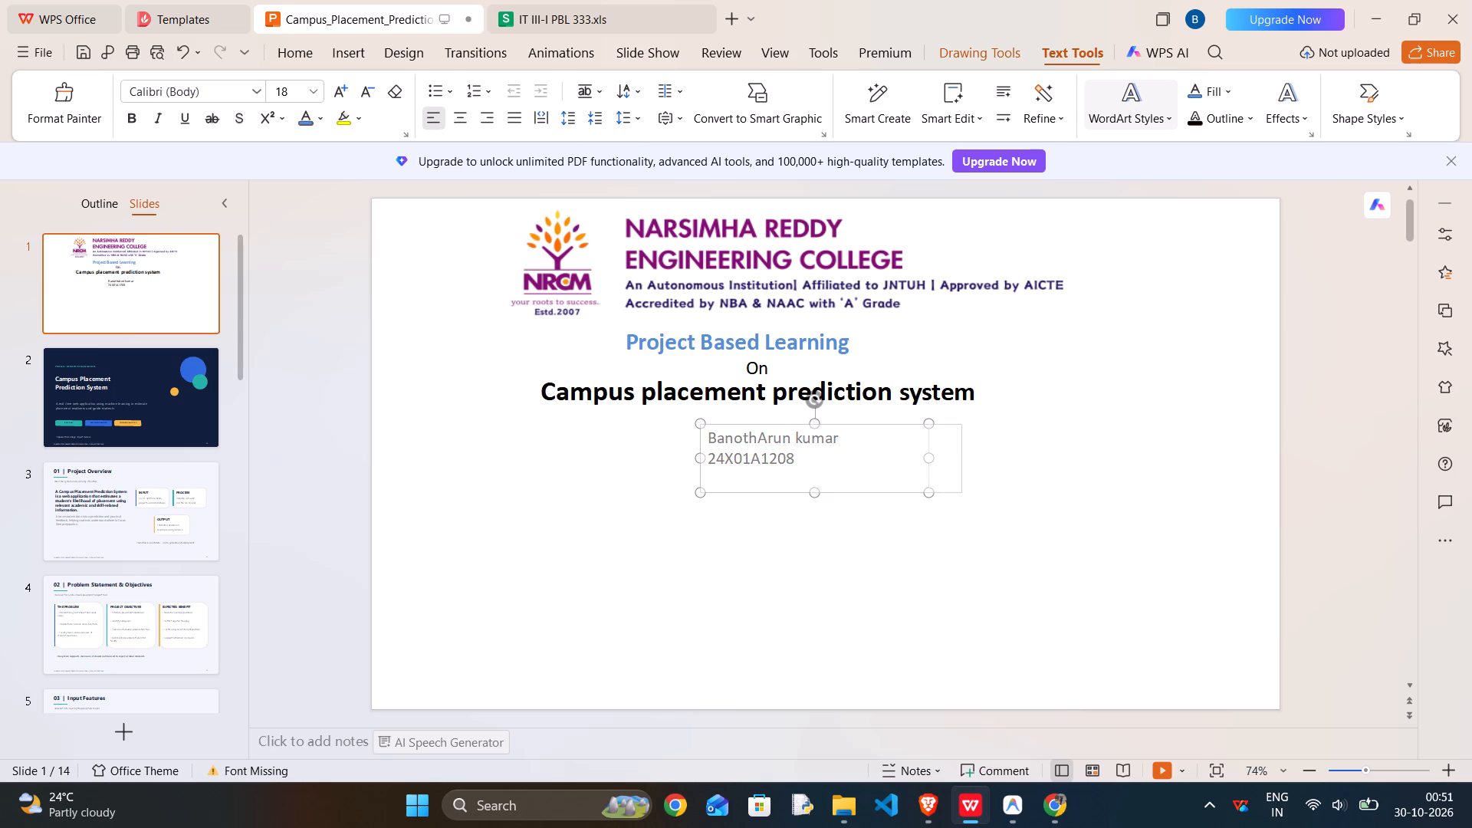
left_click_drag(965, 459, 982, 459)
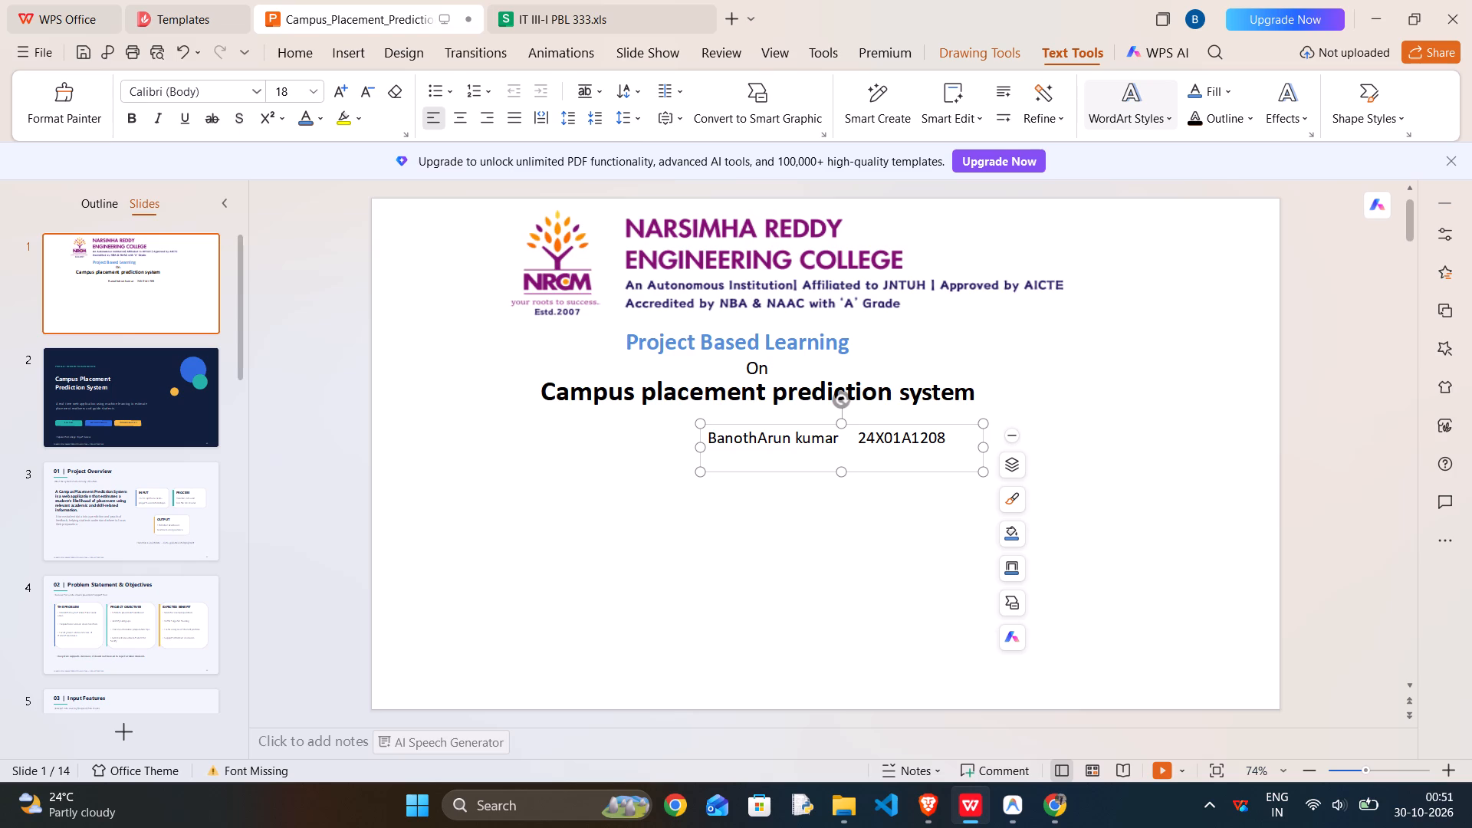
Insert a space between the first student's surname and given name.
left_click(759, 443)
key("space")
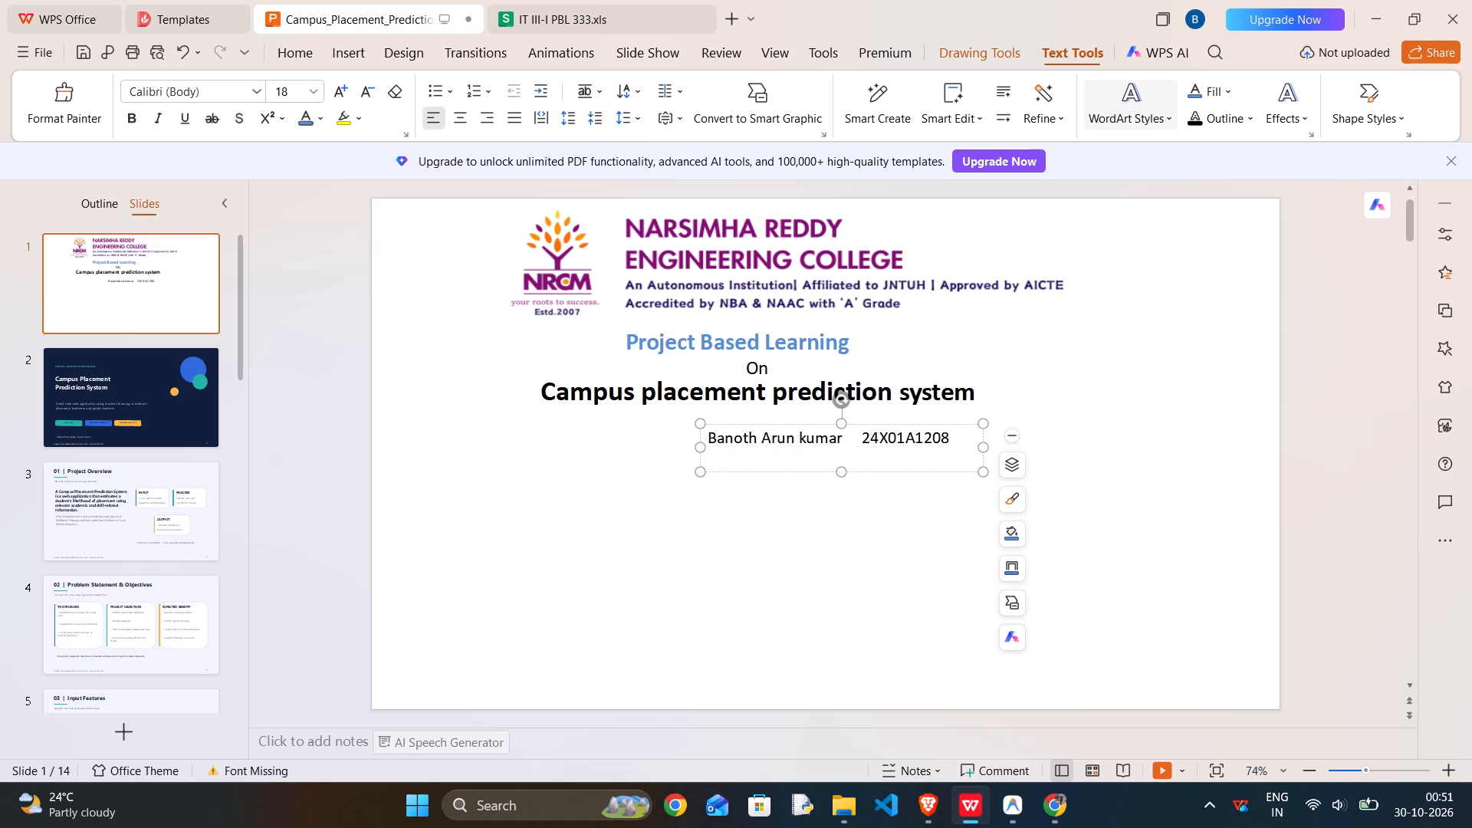
Enter the second student's name on the second line, followed by spacing and that student's roll number.
left_click(763, 463)
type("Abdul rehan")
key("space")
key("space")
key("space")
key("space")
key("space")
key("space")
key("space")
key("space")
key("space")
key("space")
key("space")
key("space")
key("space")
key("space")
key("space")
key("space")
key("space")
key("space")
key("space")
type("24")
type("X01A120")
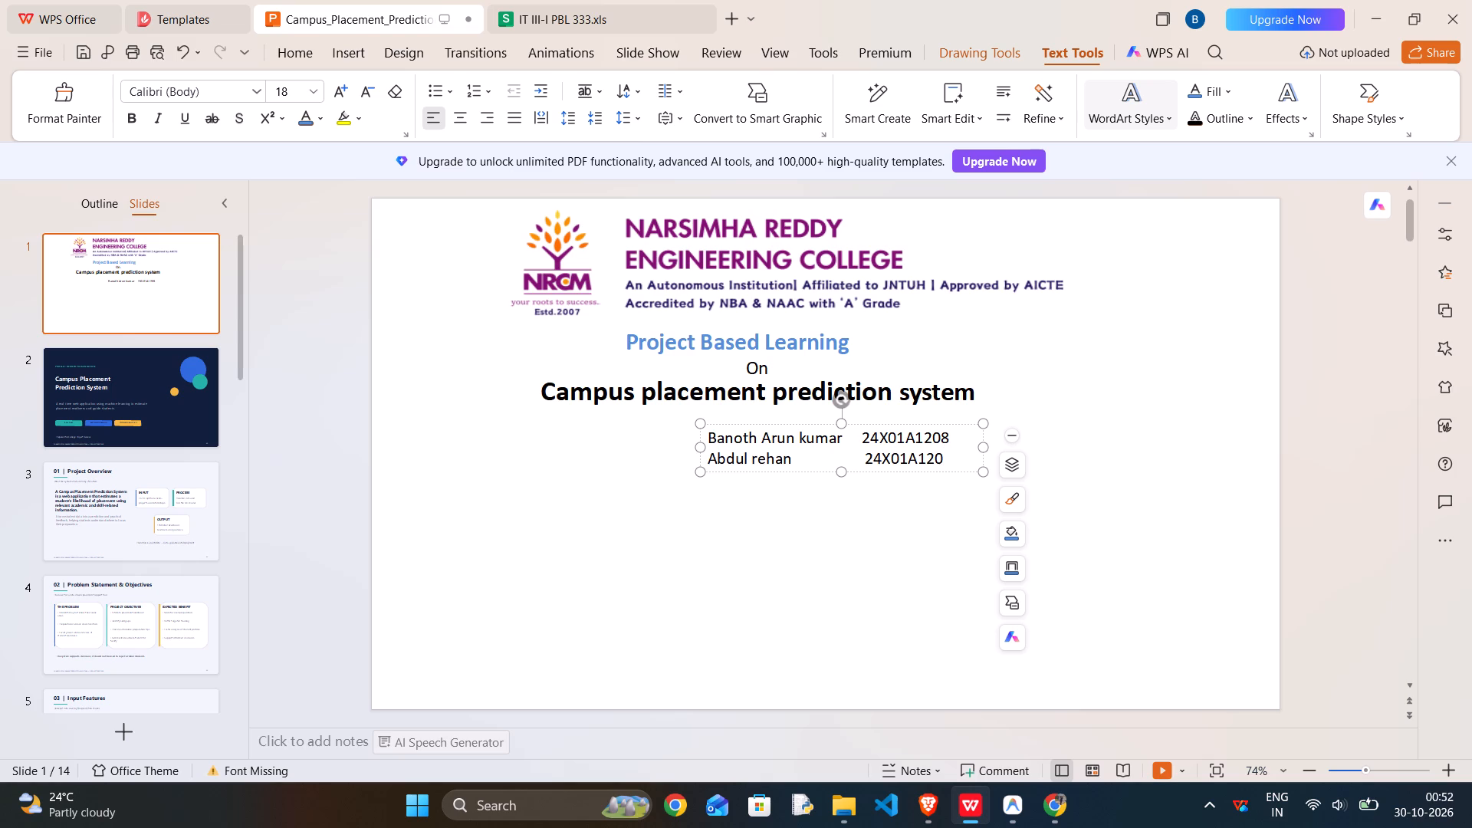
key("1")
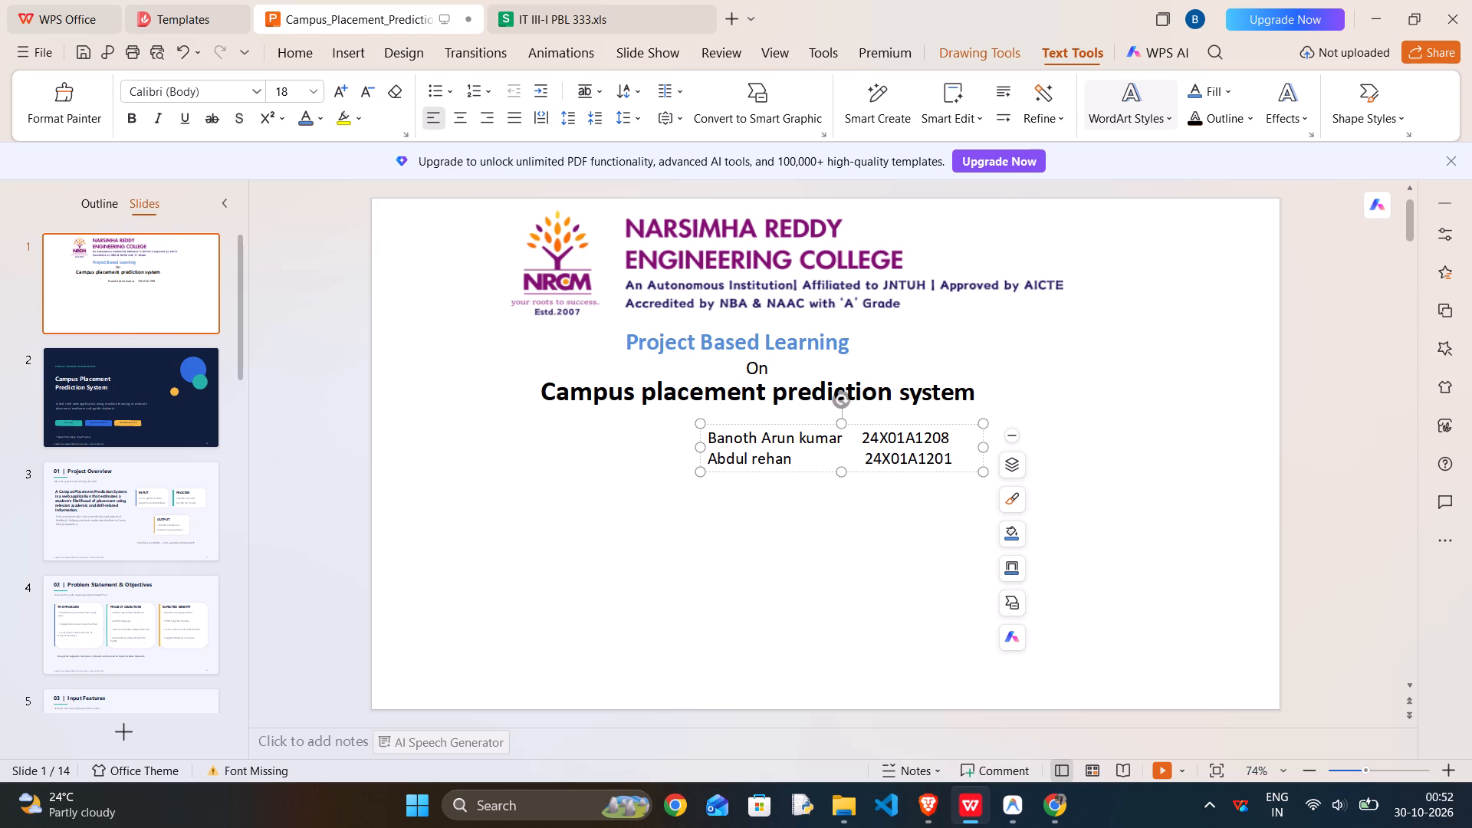
Remove one space before the second student's roll number so it lines up with the roll number above.
left_click(862, 461)
key("BackSpace")
Add a third line below the second student's roll number and enter the third student's name.
key("Right")
key("Right")
key("Right")
key("Right")
key("Right")
key("Right")
key("Right")
key("Right")
key("Right")
key("Right")
key("Right")
key("Right")
key("Right")
key("Right")
key("Right")
key("Right")
key("Right")
key("Return")
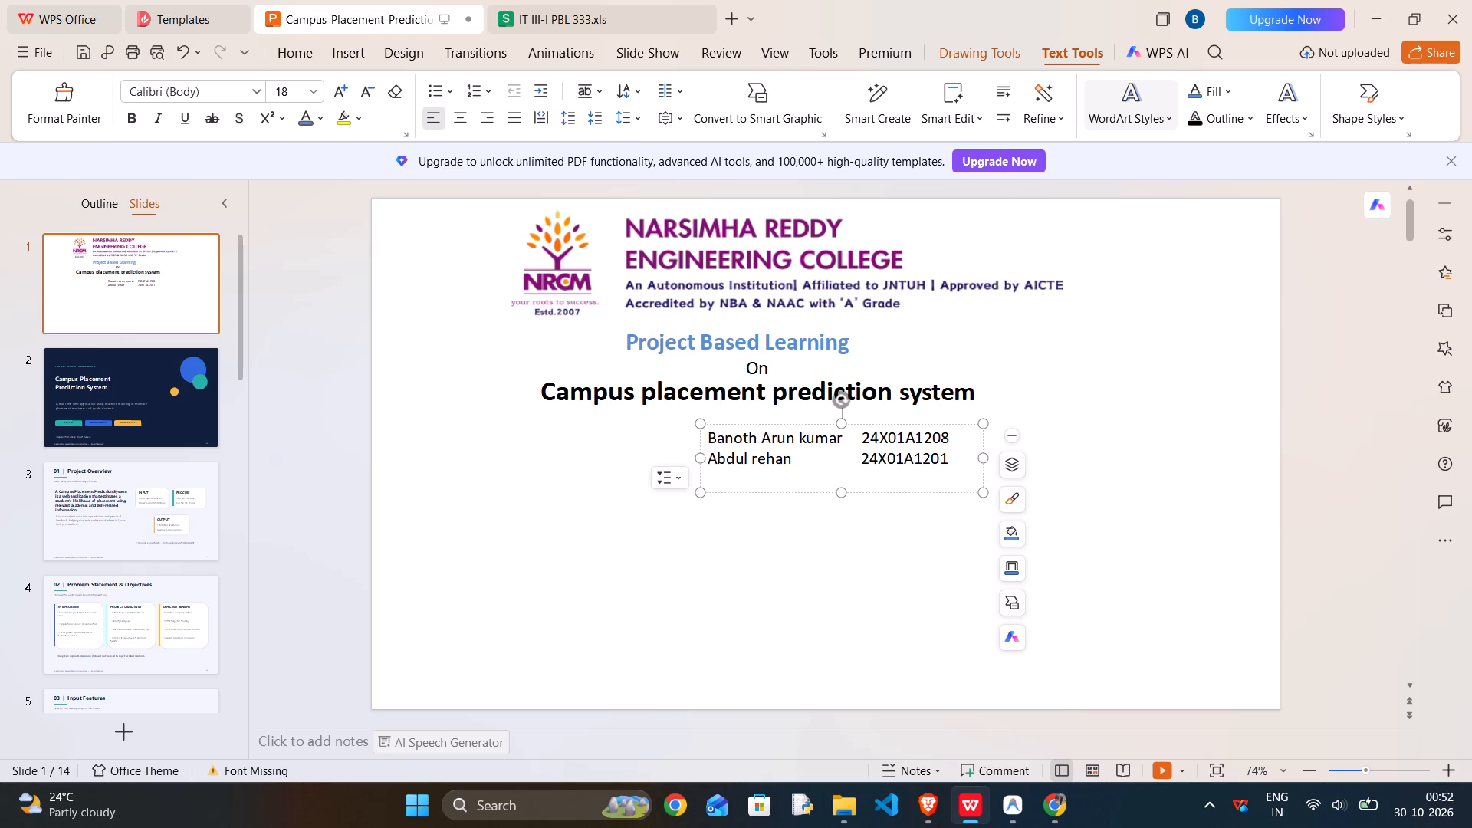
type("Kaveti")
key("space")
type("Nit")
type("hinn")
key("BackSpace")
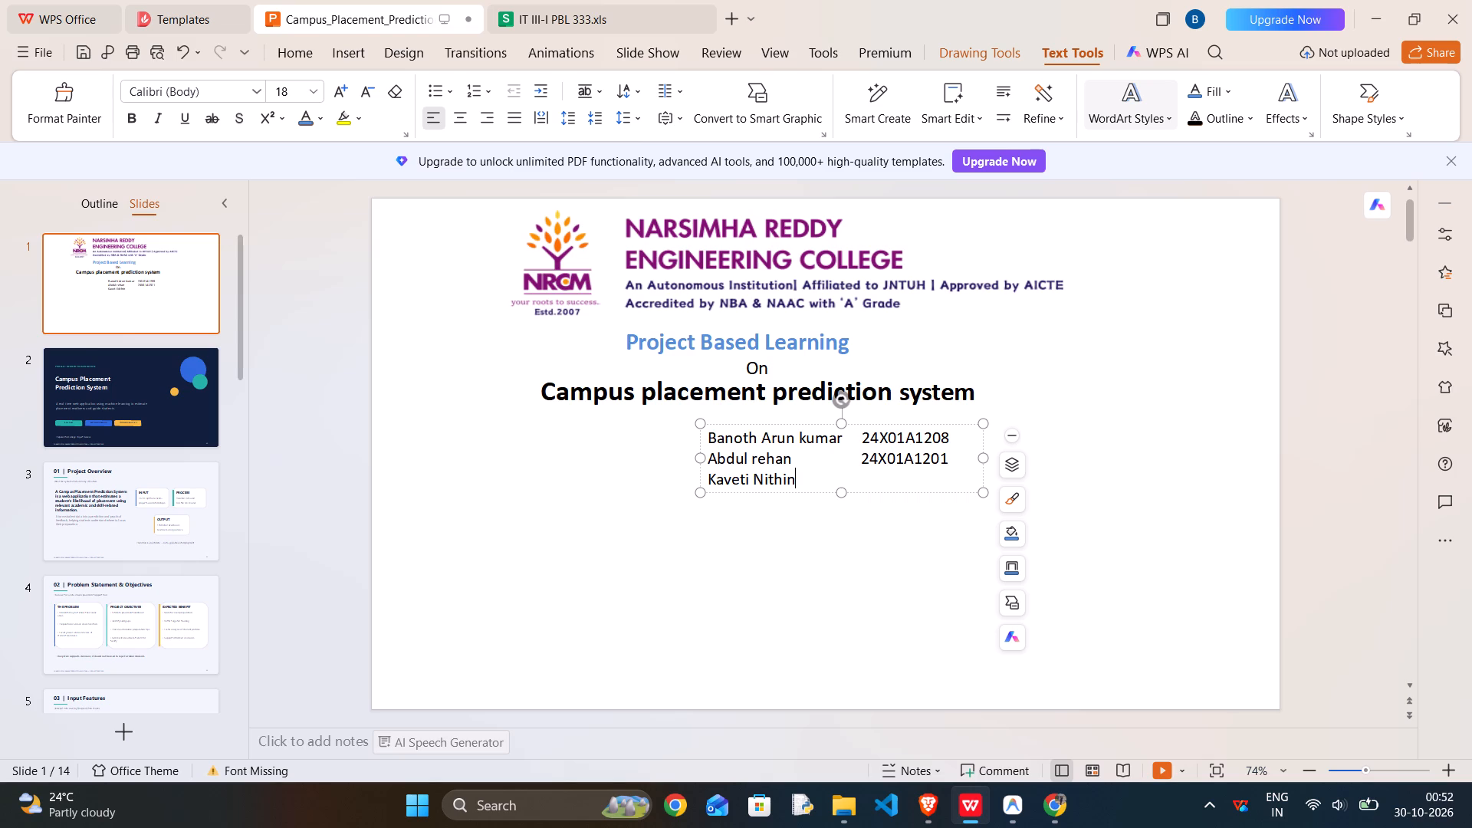
Capitalise the initial "R" of the second word in the second student's name.
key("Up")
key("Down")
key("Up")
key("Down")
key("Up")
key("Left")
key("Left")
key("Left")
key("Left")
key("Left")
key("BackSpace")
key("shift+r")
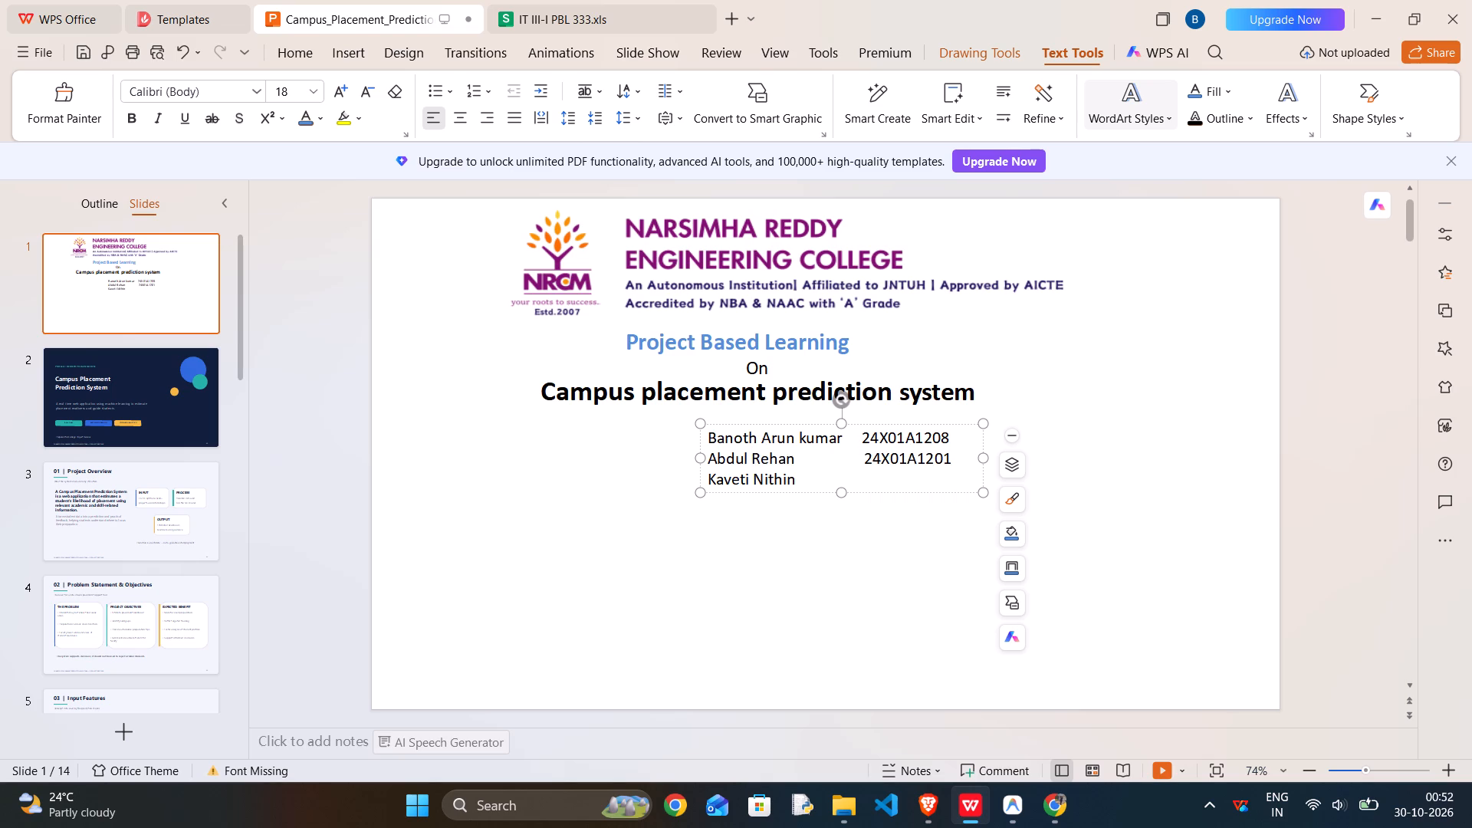
Add spacing after the third student's name and enter that student's roll number in line with the one above.
left_click(817, 483)
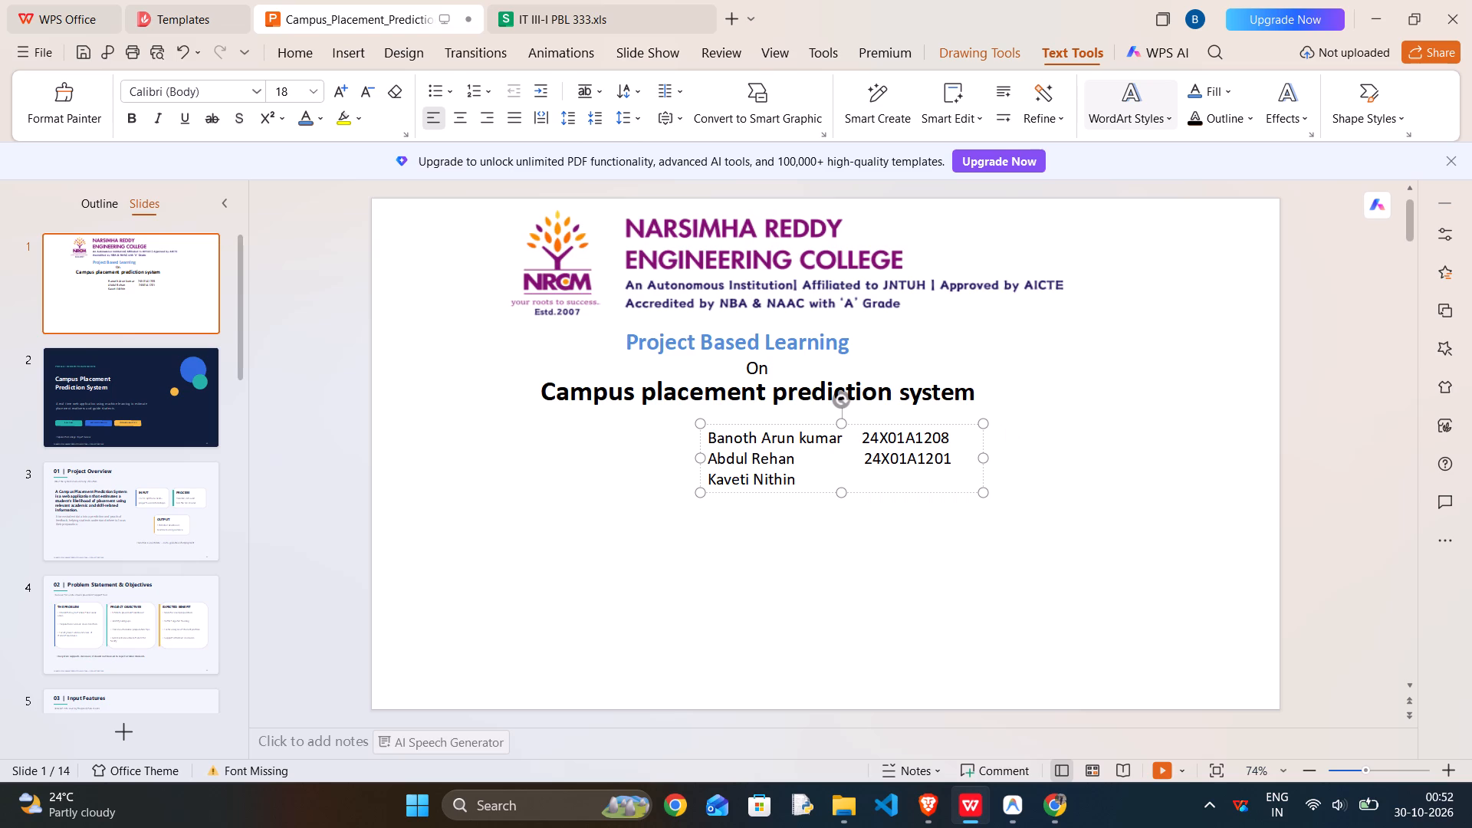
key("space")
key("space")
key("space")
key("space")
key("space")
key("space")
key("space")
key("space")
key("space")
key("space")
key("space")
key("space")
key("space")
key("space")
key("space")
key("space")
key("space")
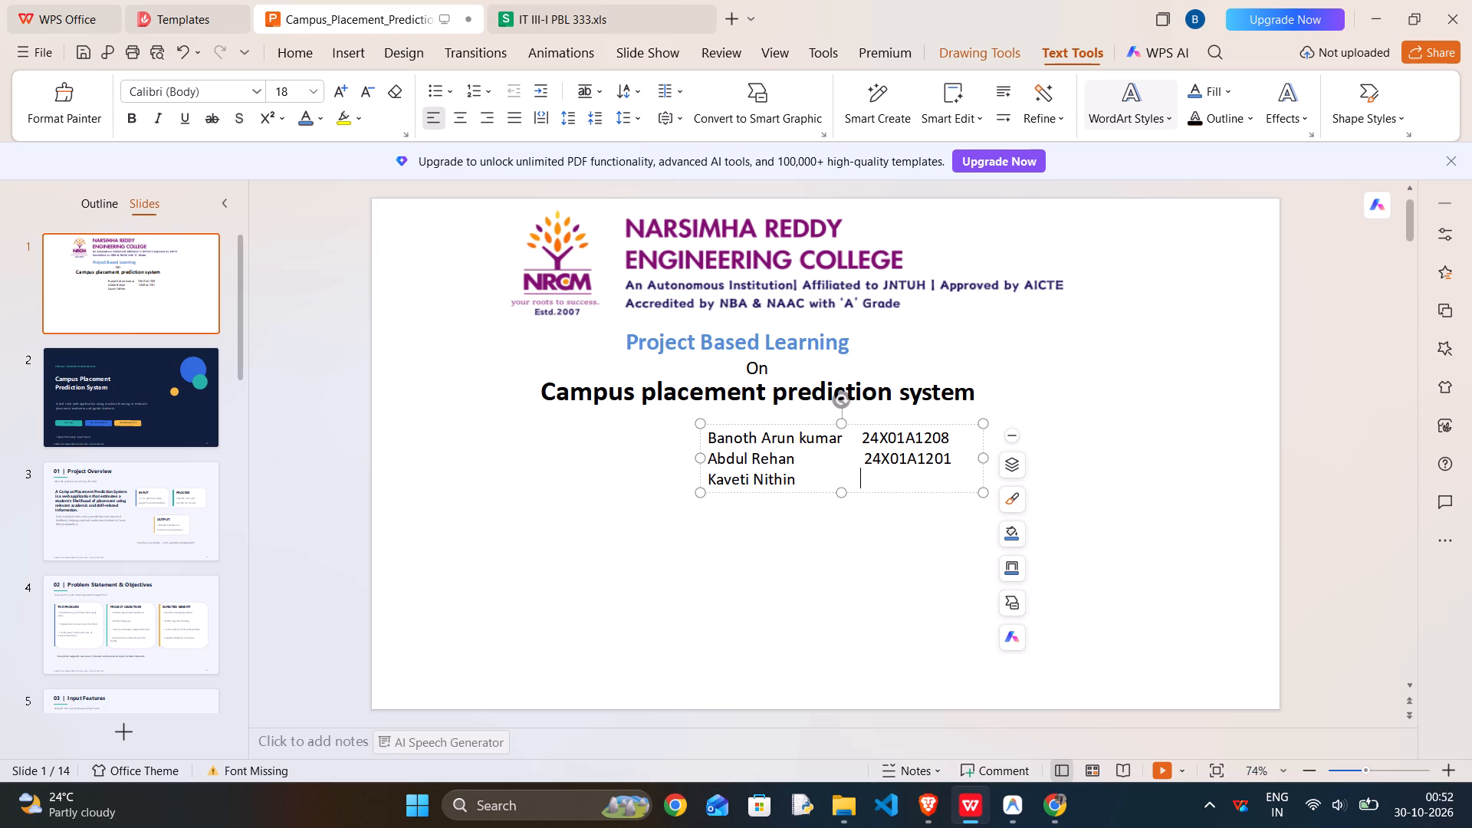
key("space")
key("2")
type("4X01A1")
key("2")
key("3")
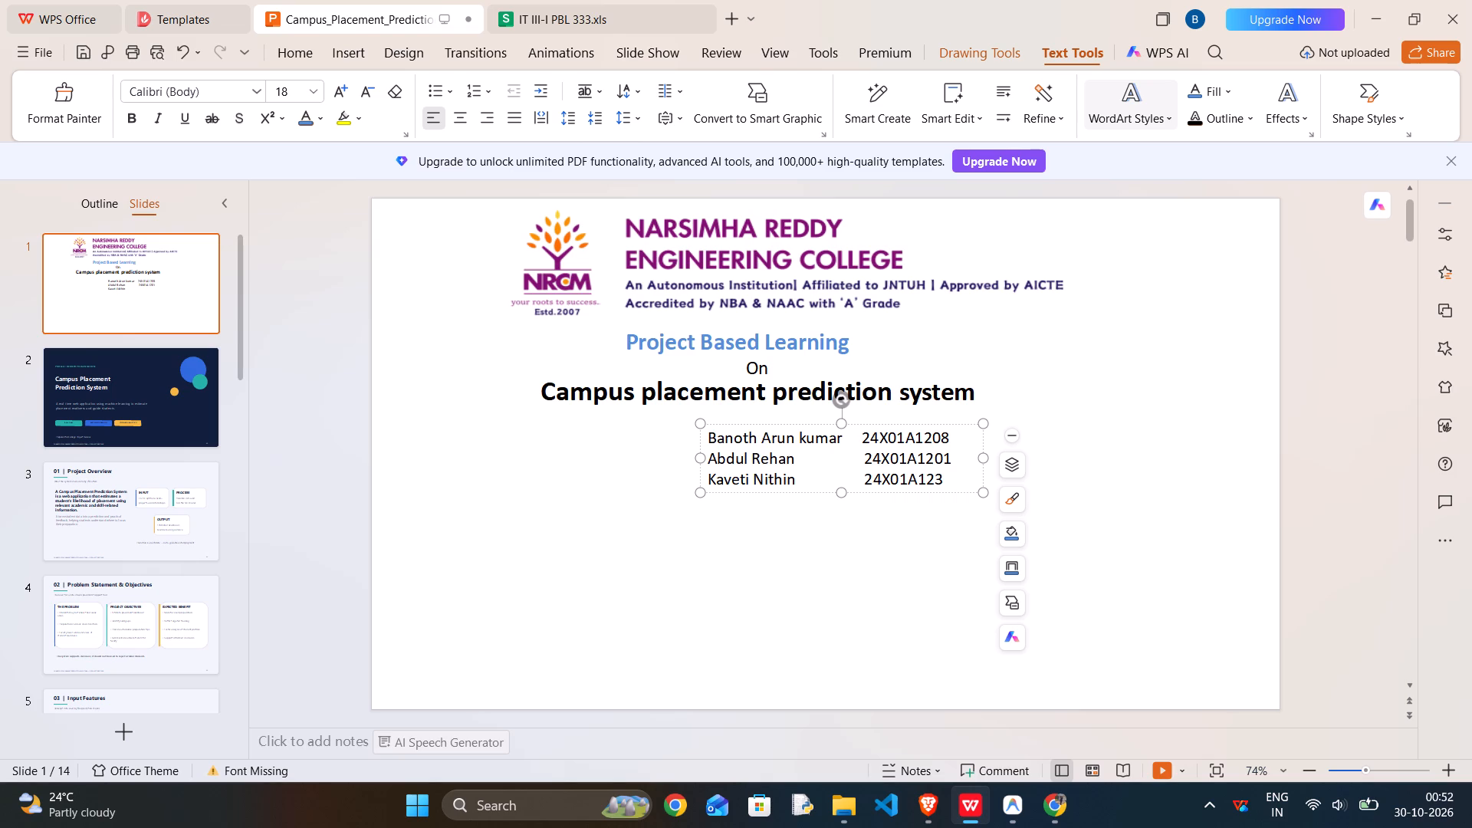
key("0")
Add a fourth line and enter the fourth student's name, capitalising the surname and the start of the given name.
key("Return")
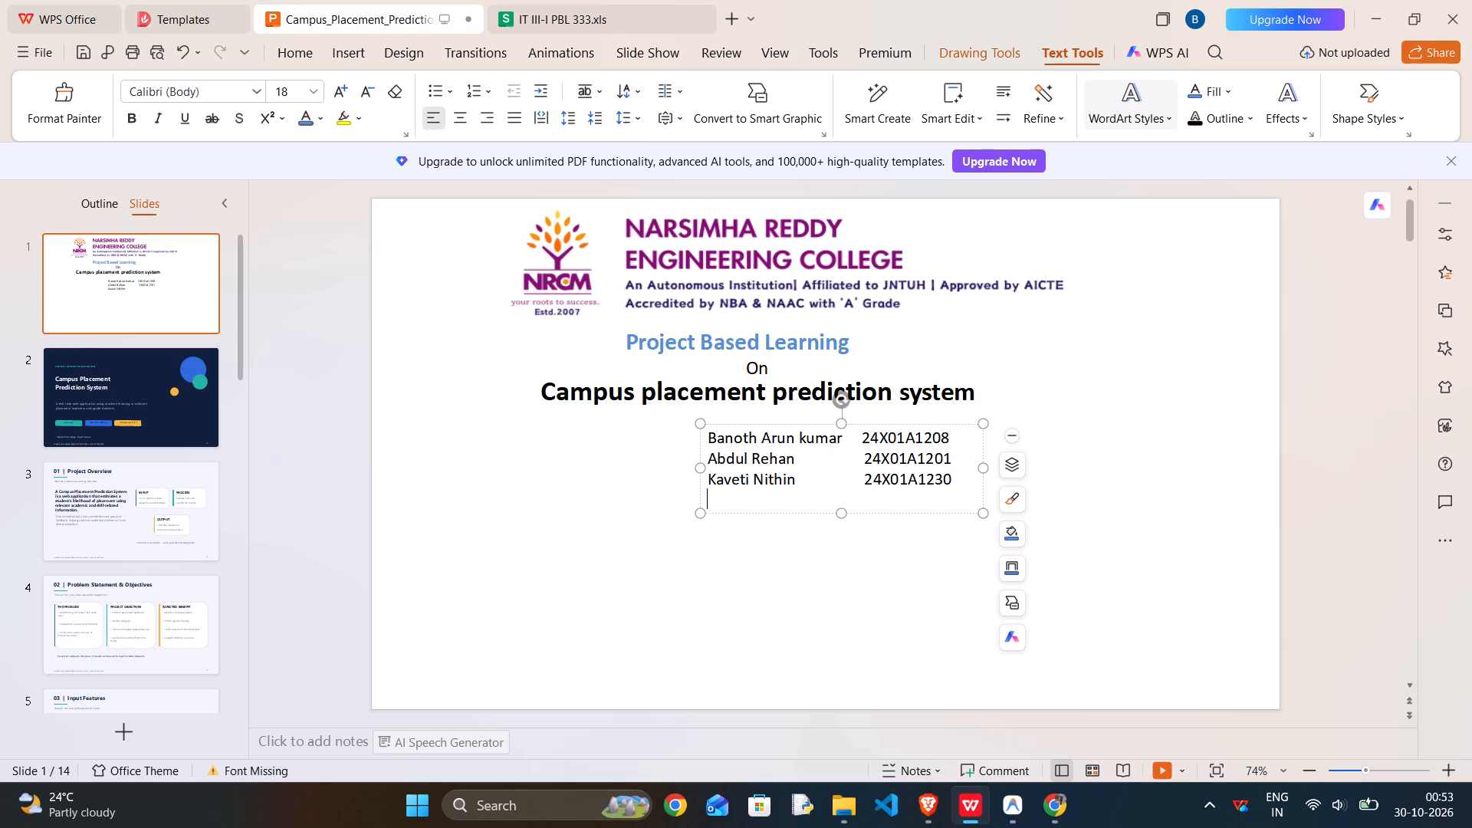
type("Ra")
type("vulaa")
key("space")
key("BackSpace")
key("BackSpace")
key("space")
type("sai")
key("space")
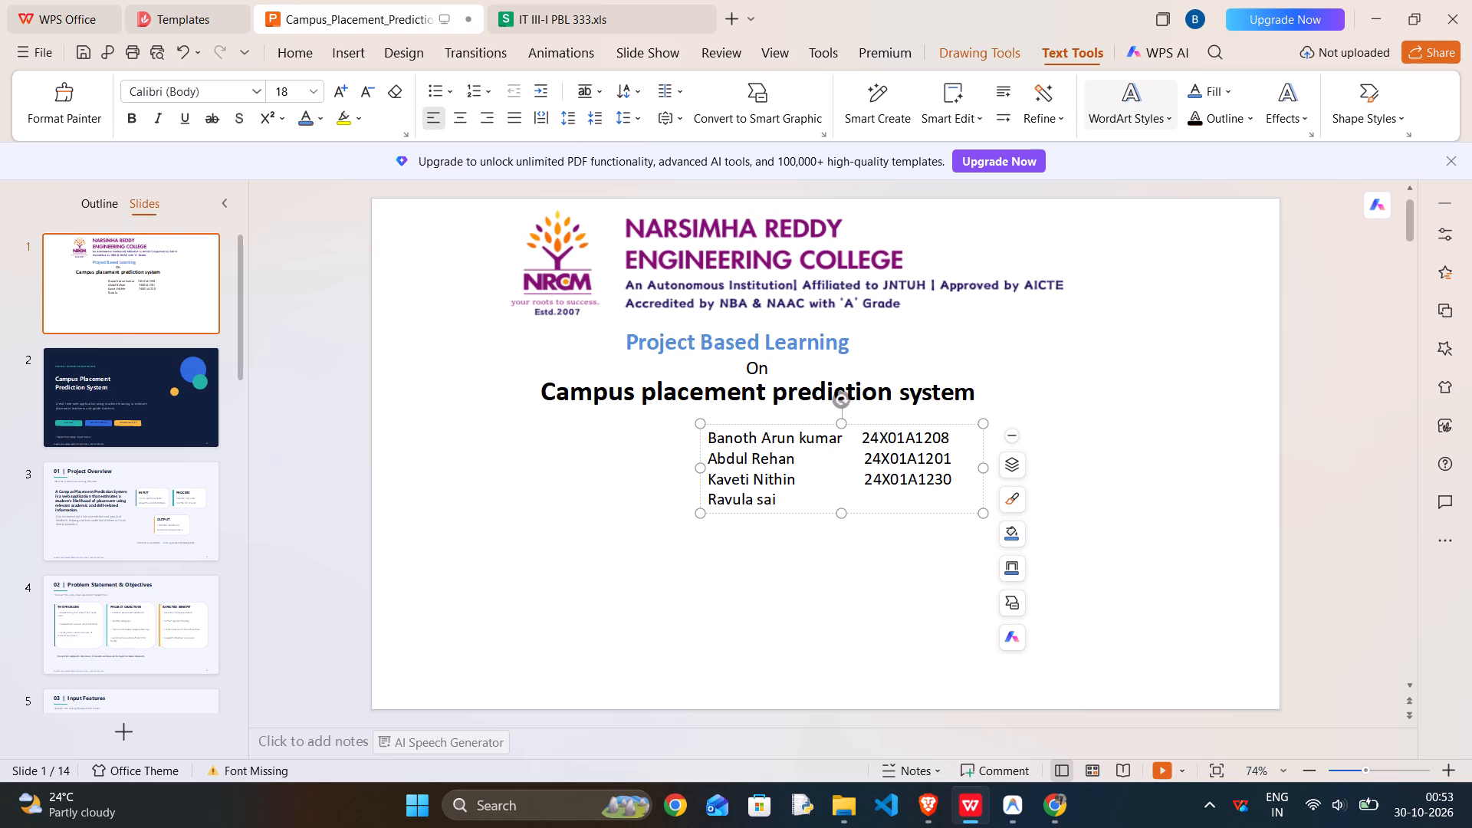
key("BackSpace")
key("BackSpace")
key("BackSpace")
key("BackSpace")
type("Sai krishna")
Add spacing after the fourth student's name and enter that student's roll number in line with those above.
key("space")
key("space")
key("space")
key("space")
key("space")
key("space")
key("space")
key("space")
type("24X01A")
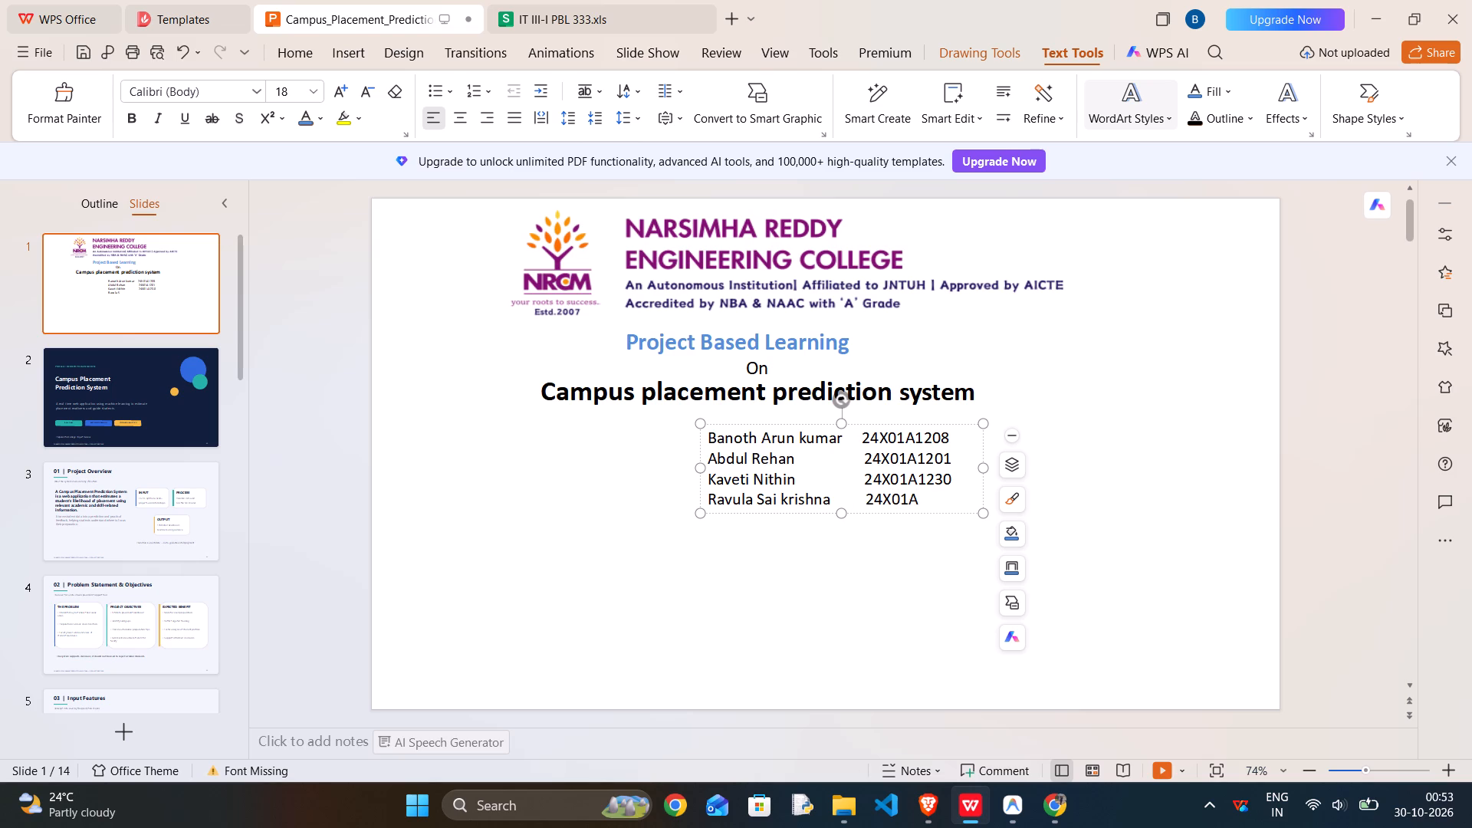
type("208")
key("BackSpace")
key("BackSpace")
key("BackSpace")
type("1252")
Move the student list text box slightly up so it sits directly beneath the project title.
left_click(845, 468)
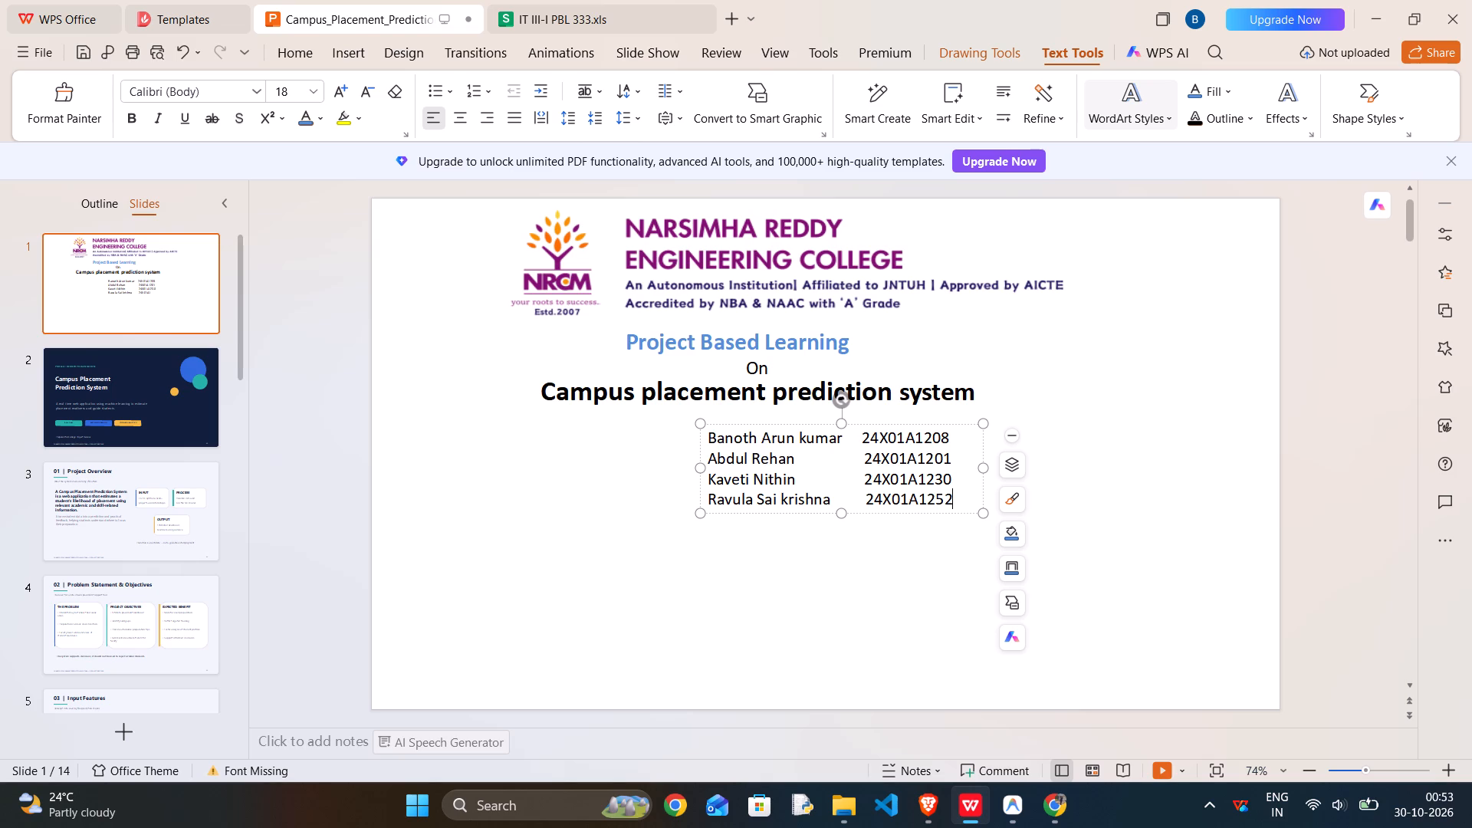
left_click(846, 463)
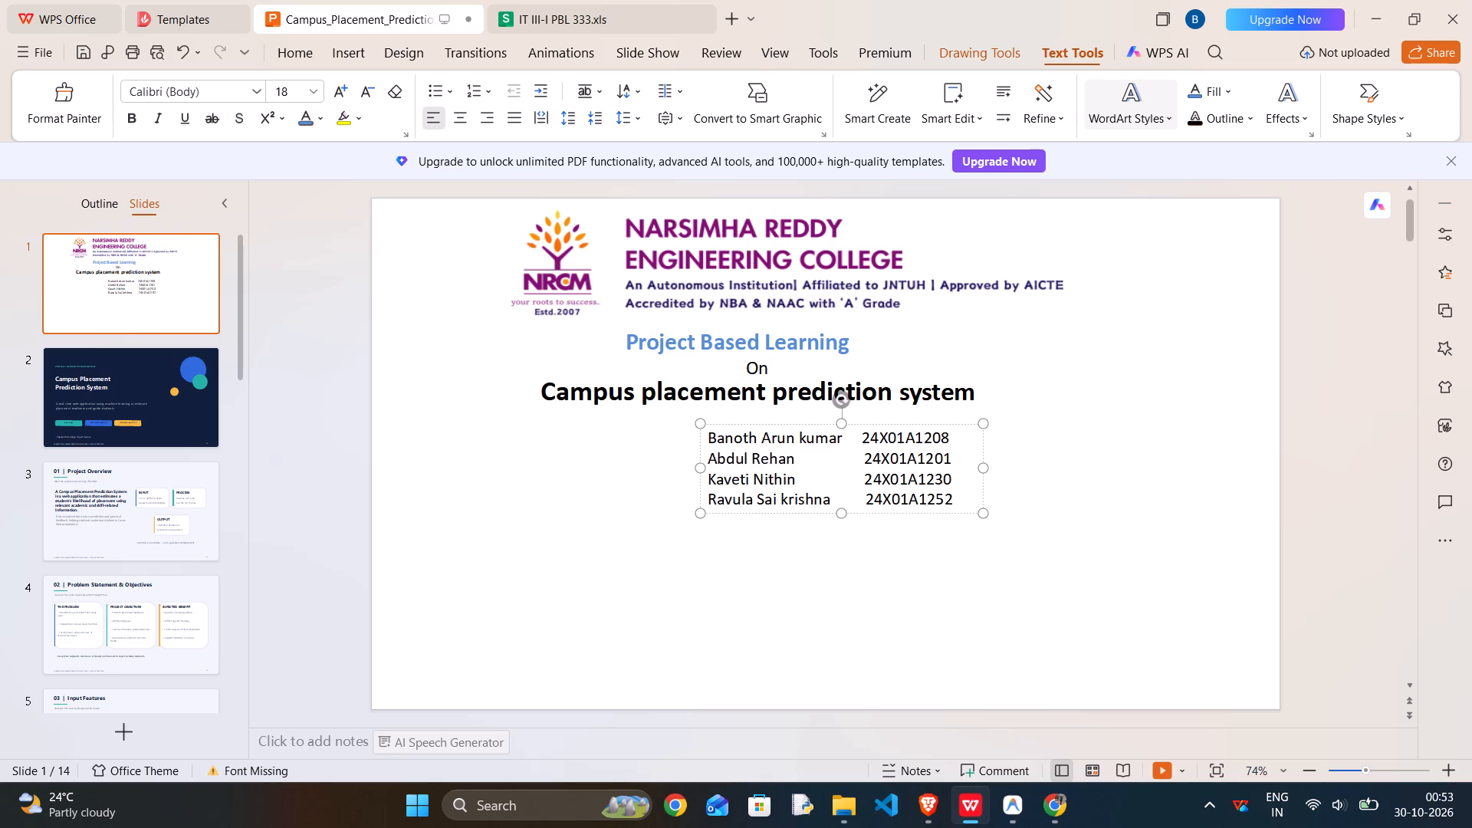
left_click(974, 446)
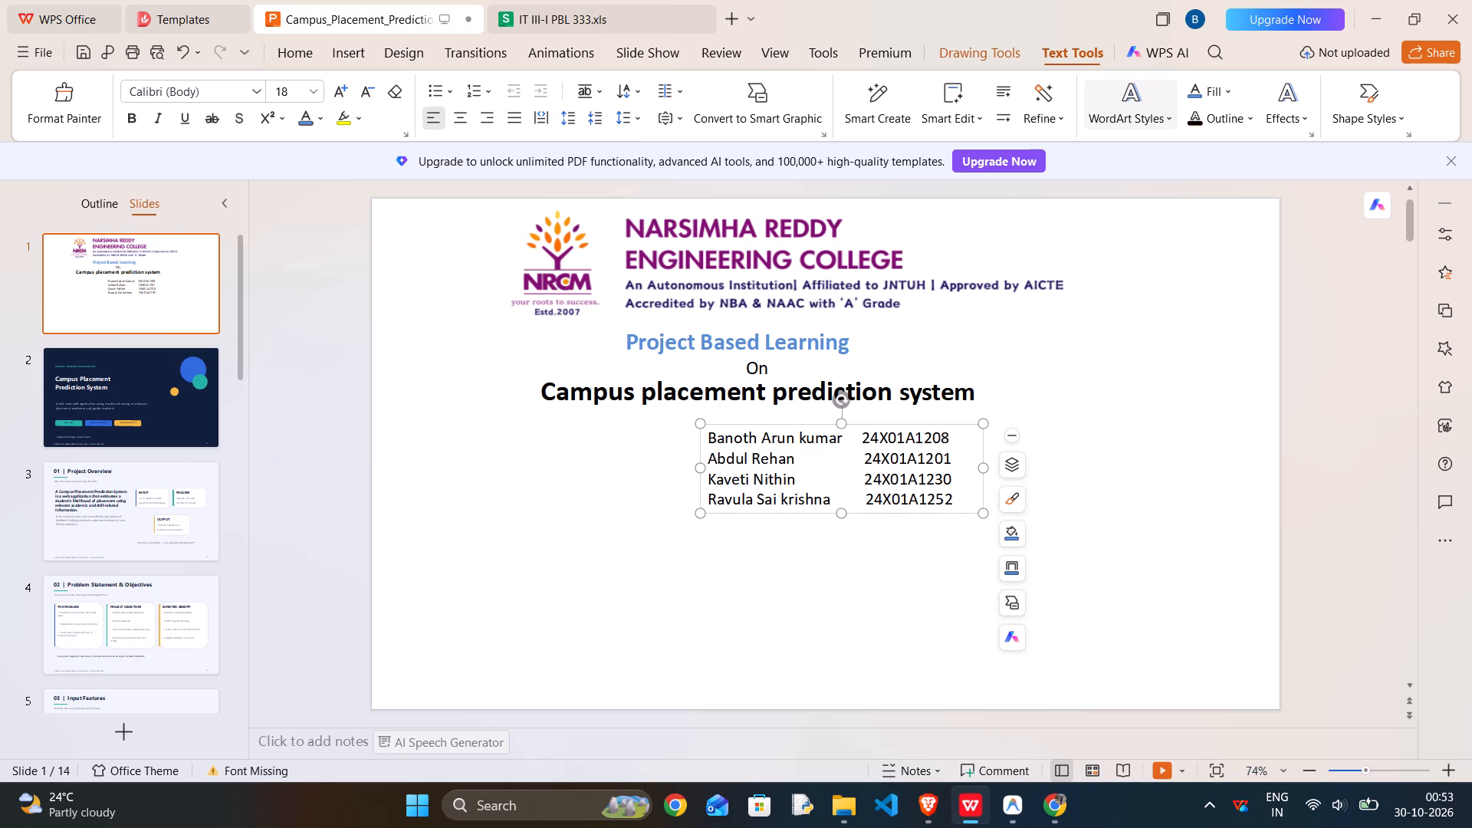
left_click_drag(974, 446, 971, 432)
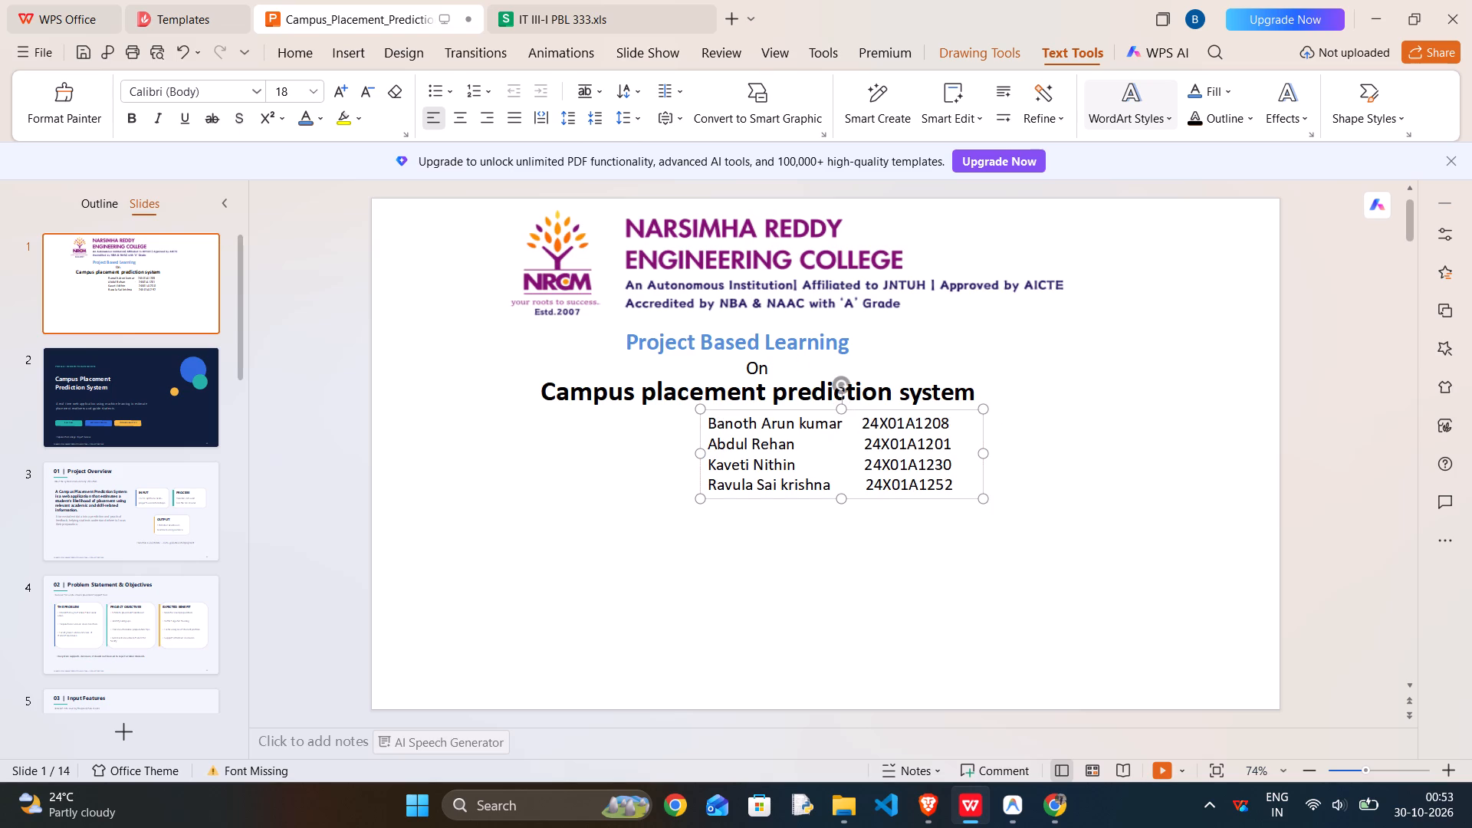
left_click(912, 563)
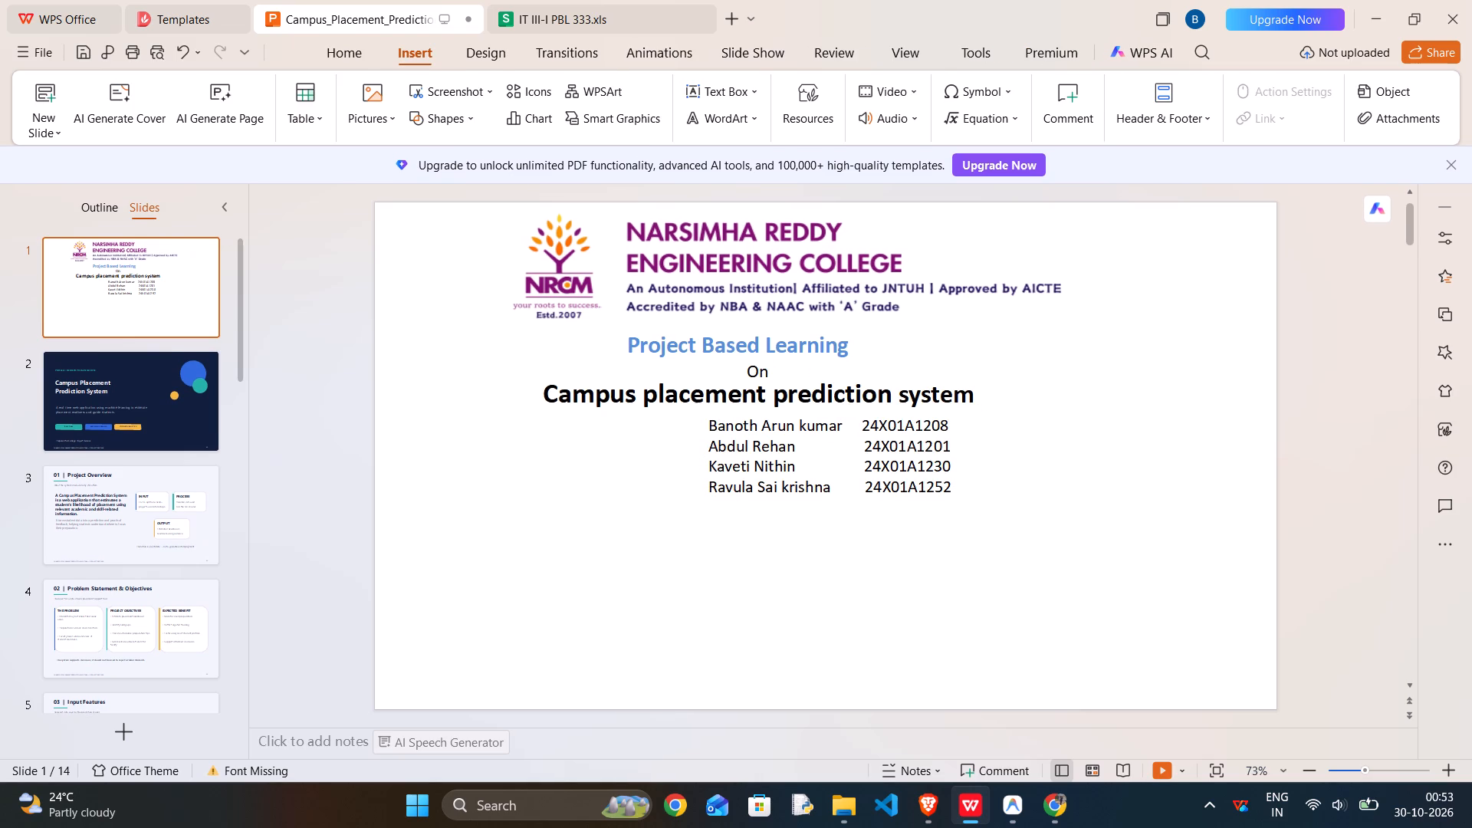
Shift the "Campus placement prediction system" title horizontally to the right, keeping its height, so it sits centred above the student rows.
left_click(1008, 395)
left_click_drag(1004, 394, 1034, 394)
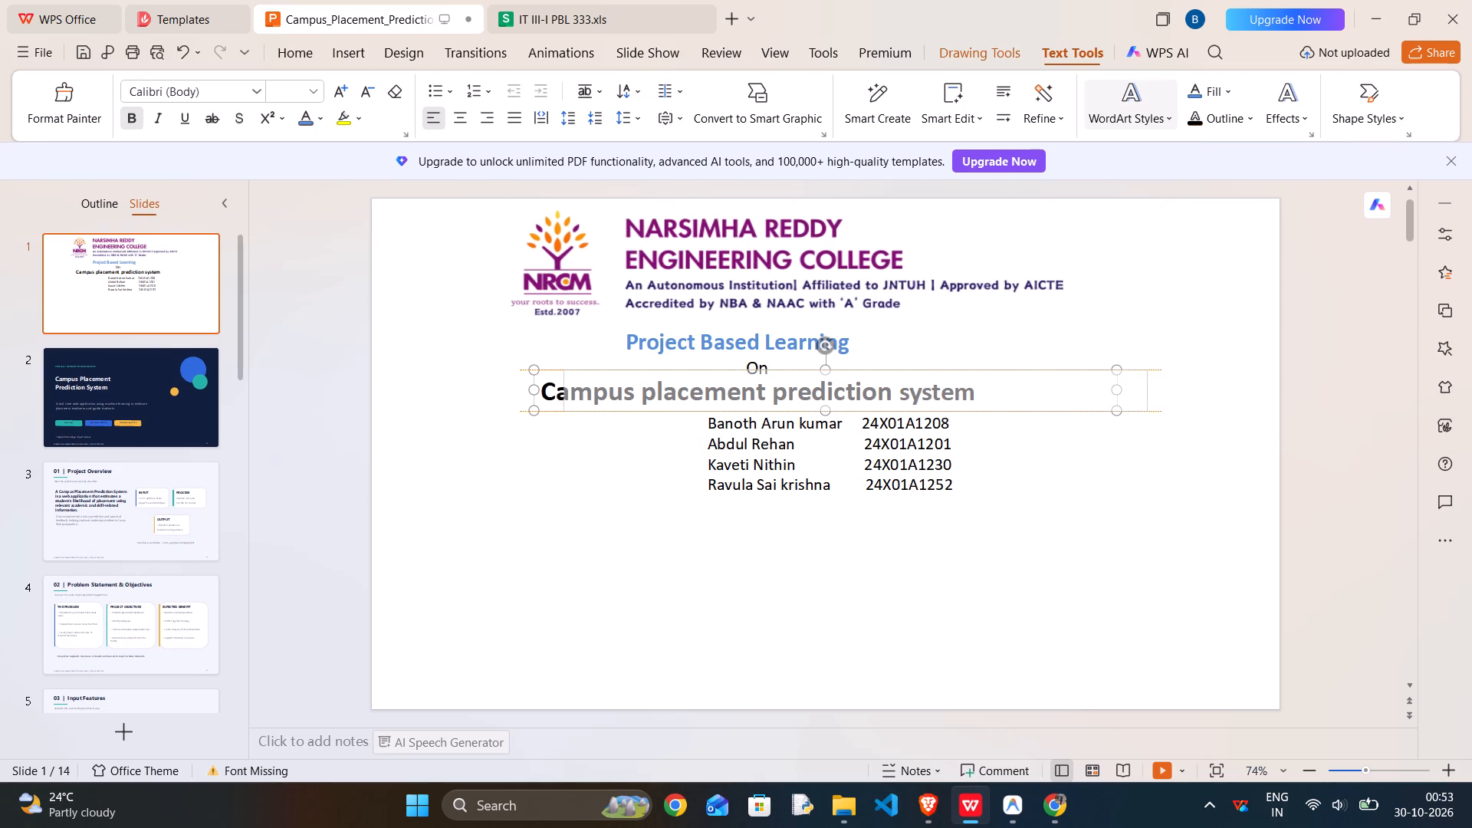
left_click_drag(1034, 394, 1022, 394)
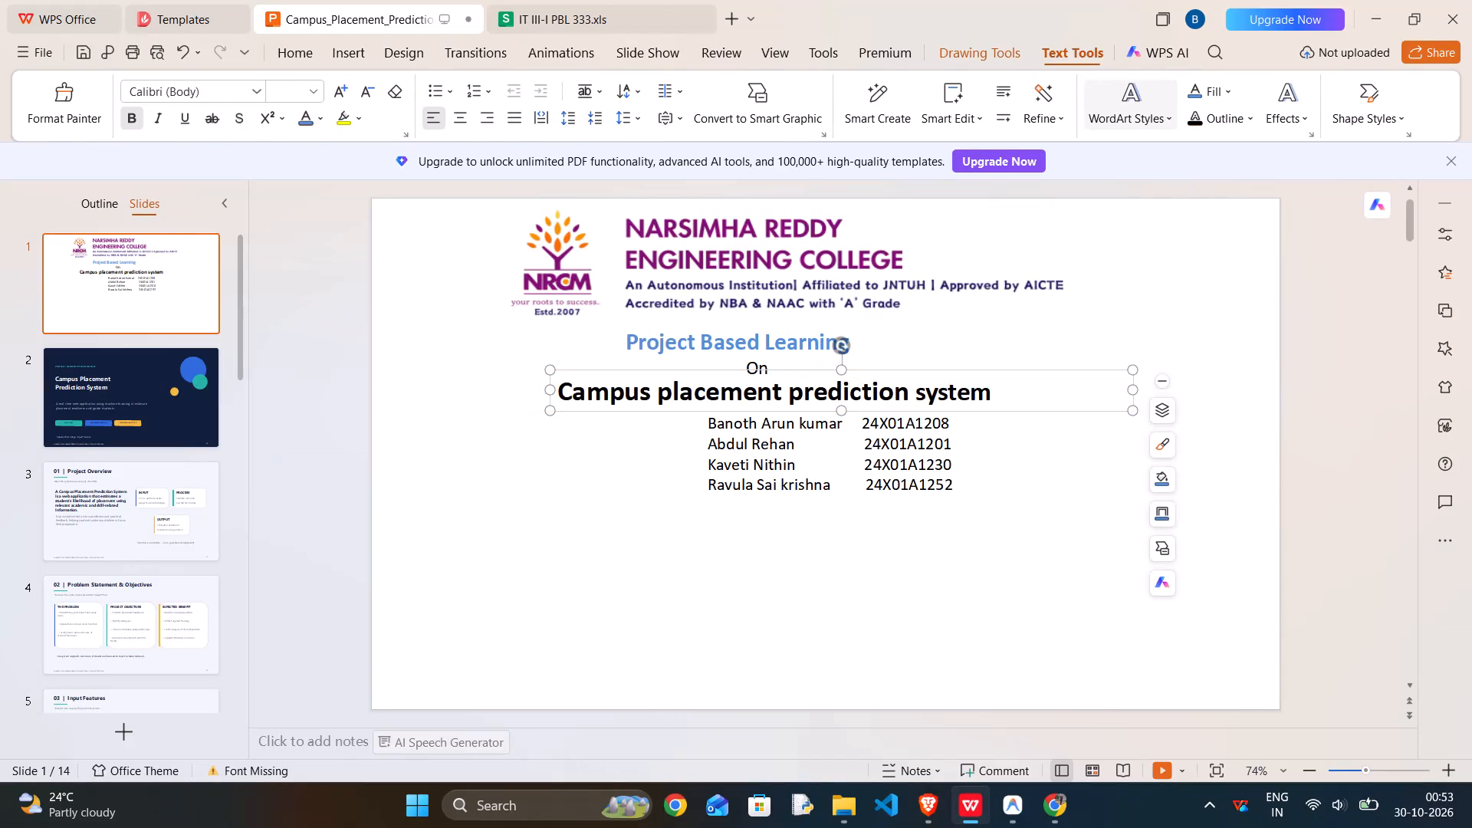
left_click(1028, 484)
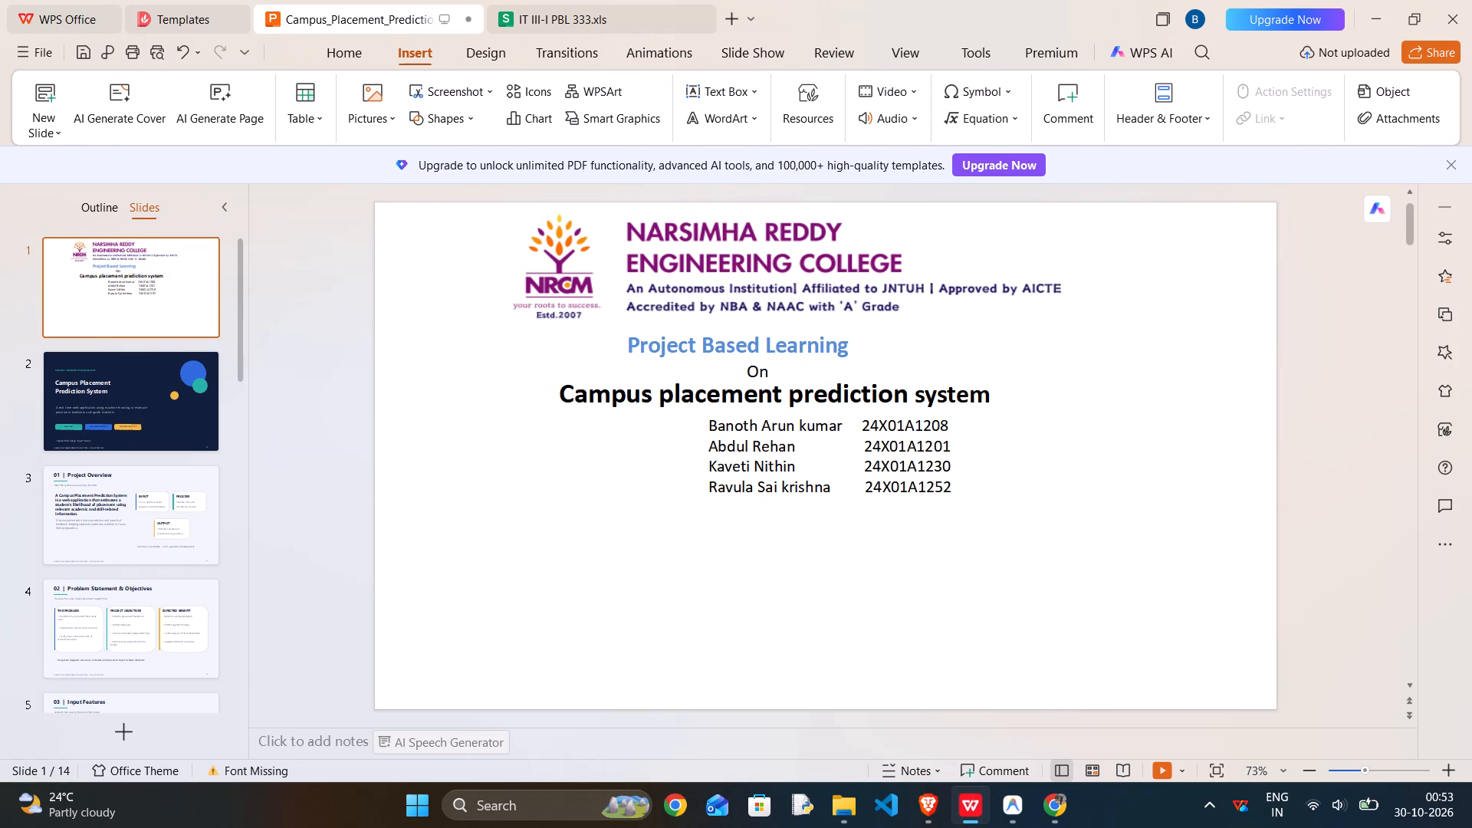
left_click(1010, 393)
left_click_drag(1010, 393, 1063, 393)
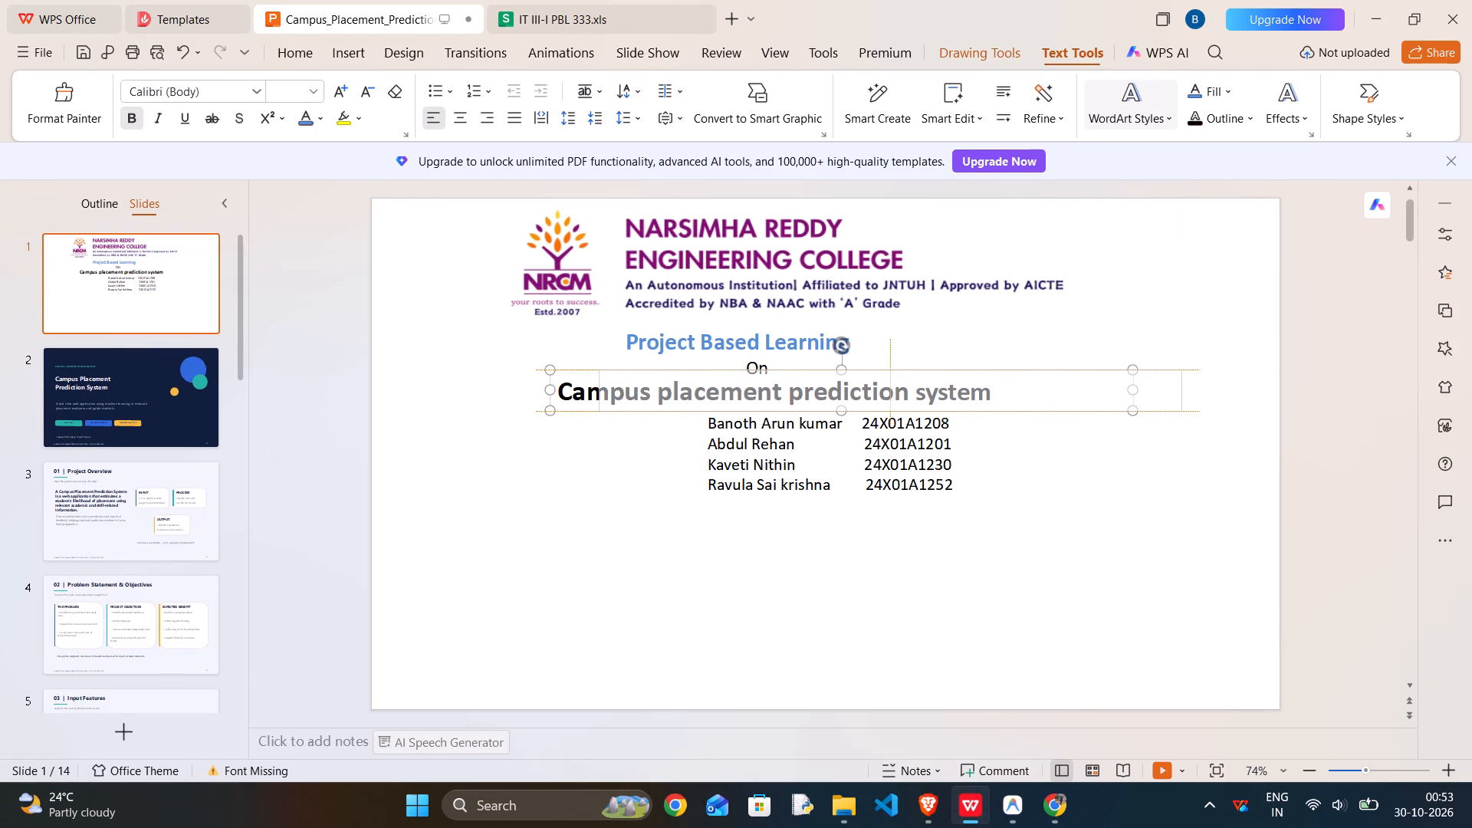
left_click_drag(1063, 393, 1050, 395)
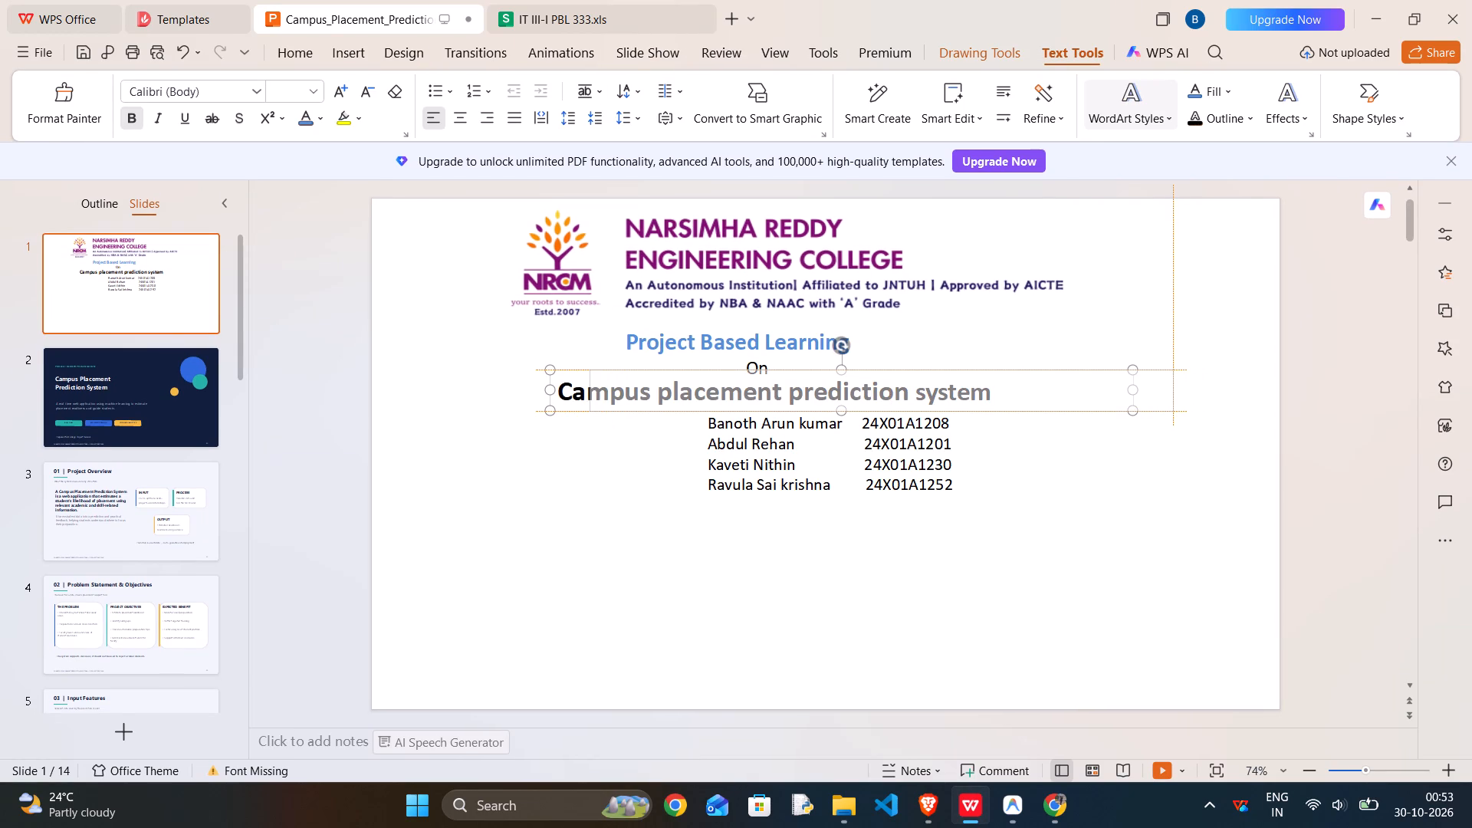
left_click_drag(1050, 395, 1054, 395)
left_click_drag(1054, 395, 1058, 395)
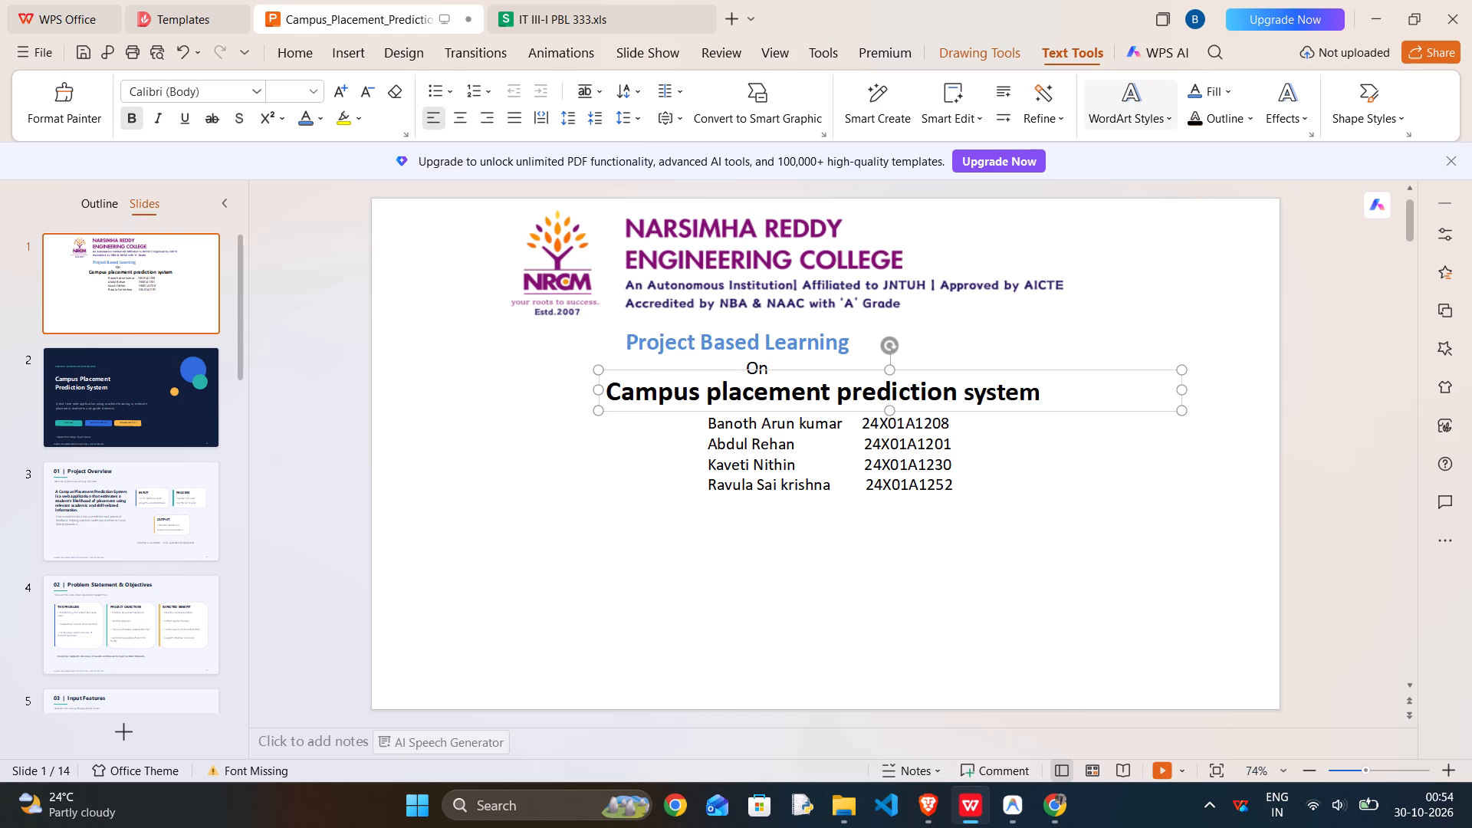
Shift the "Project Based Learning" heading horizontally to the right, keeping its height, so it sits more centrally above the project title.
left_click(802, 340)
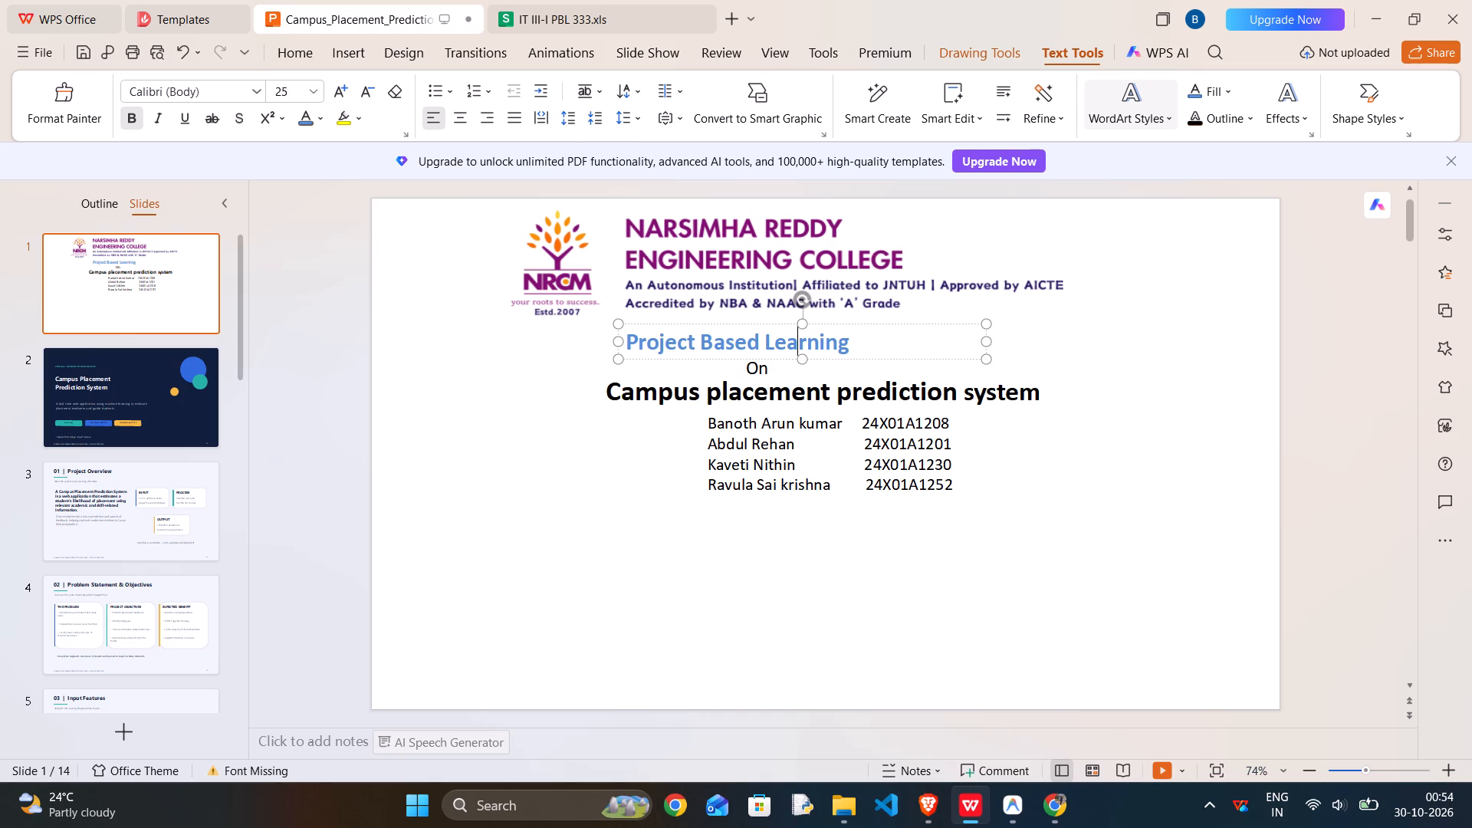
left_click(868, 345)
left_click_drag(876, 344, 909, 342)
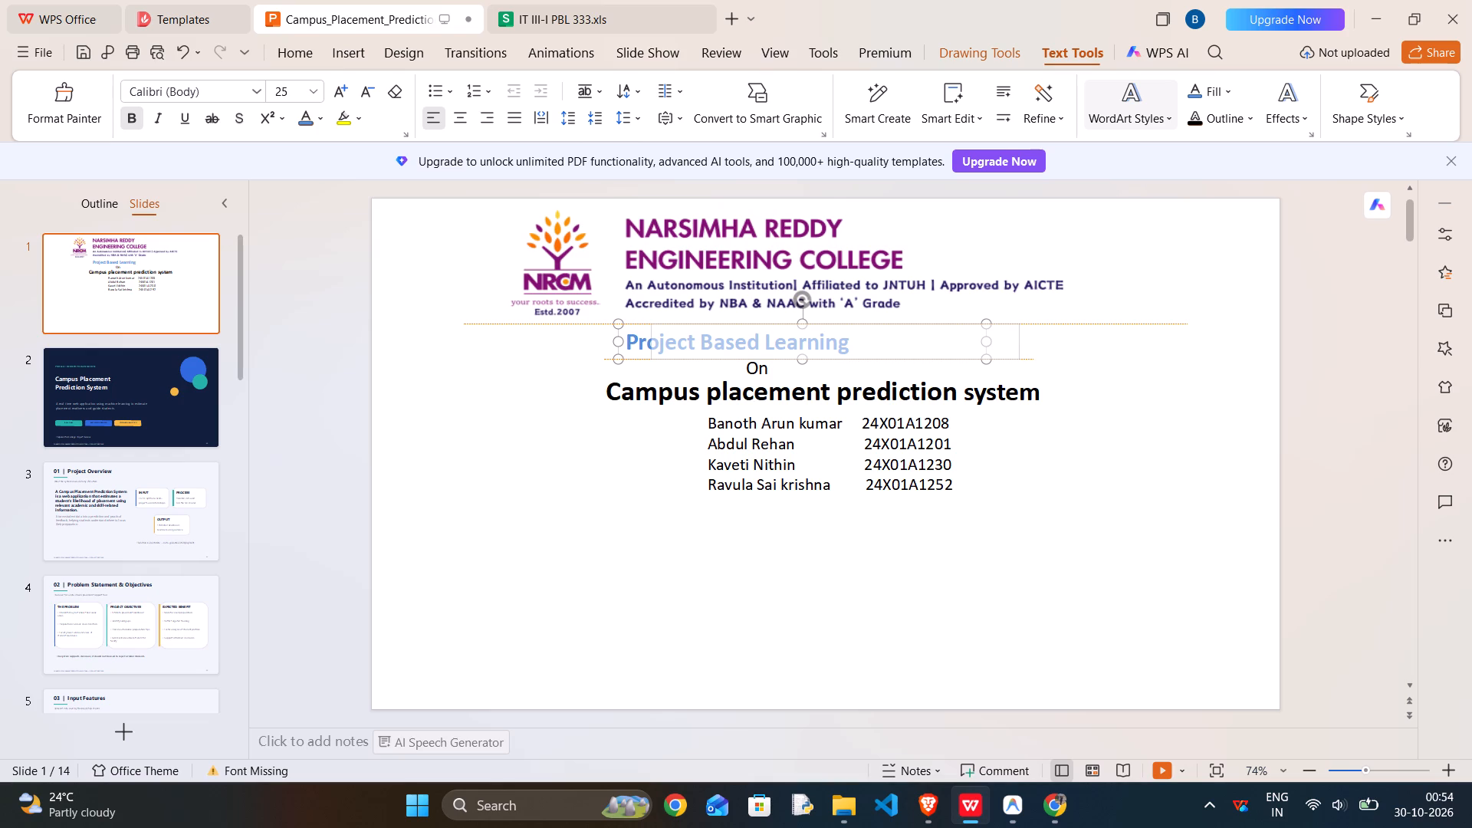
left_click_drag(909, 342, 913, 345)
left_click_drag(913, 345, 912, 345)
Move the "On" text box to the right so it sits beneath the "Project Based Learning" heading.
left_click(769, 368)
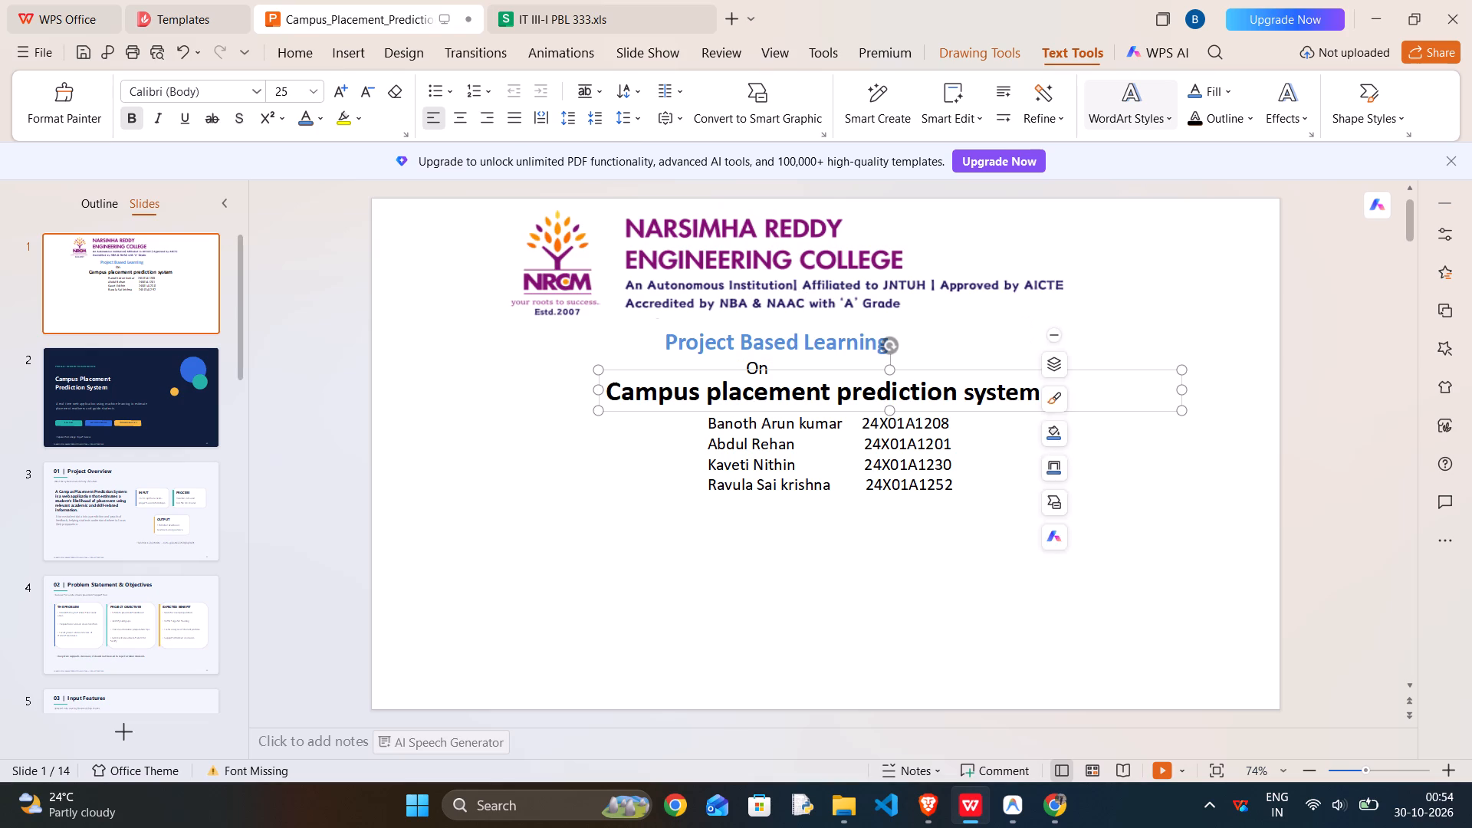
left_click(792, 354)
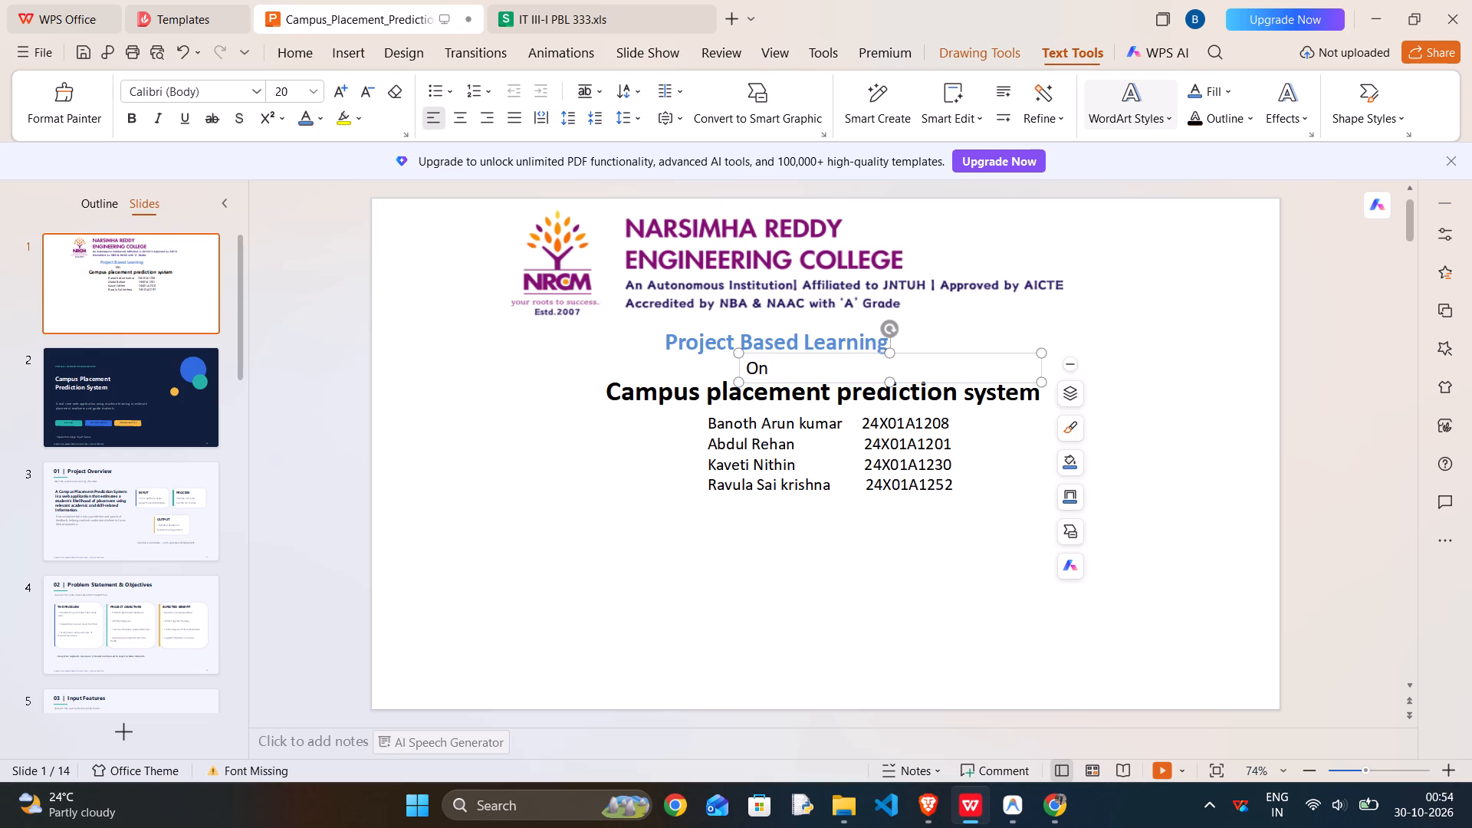
left_click_drag(797, 359, 878, 366)
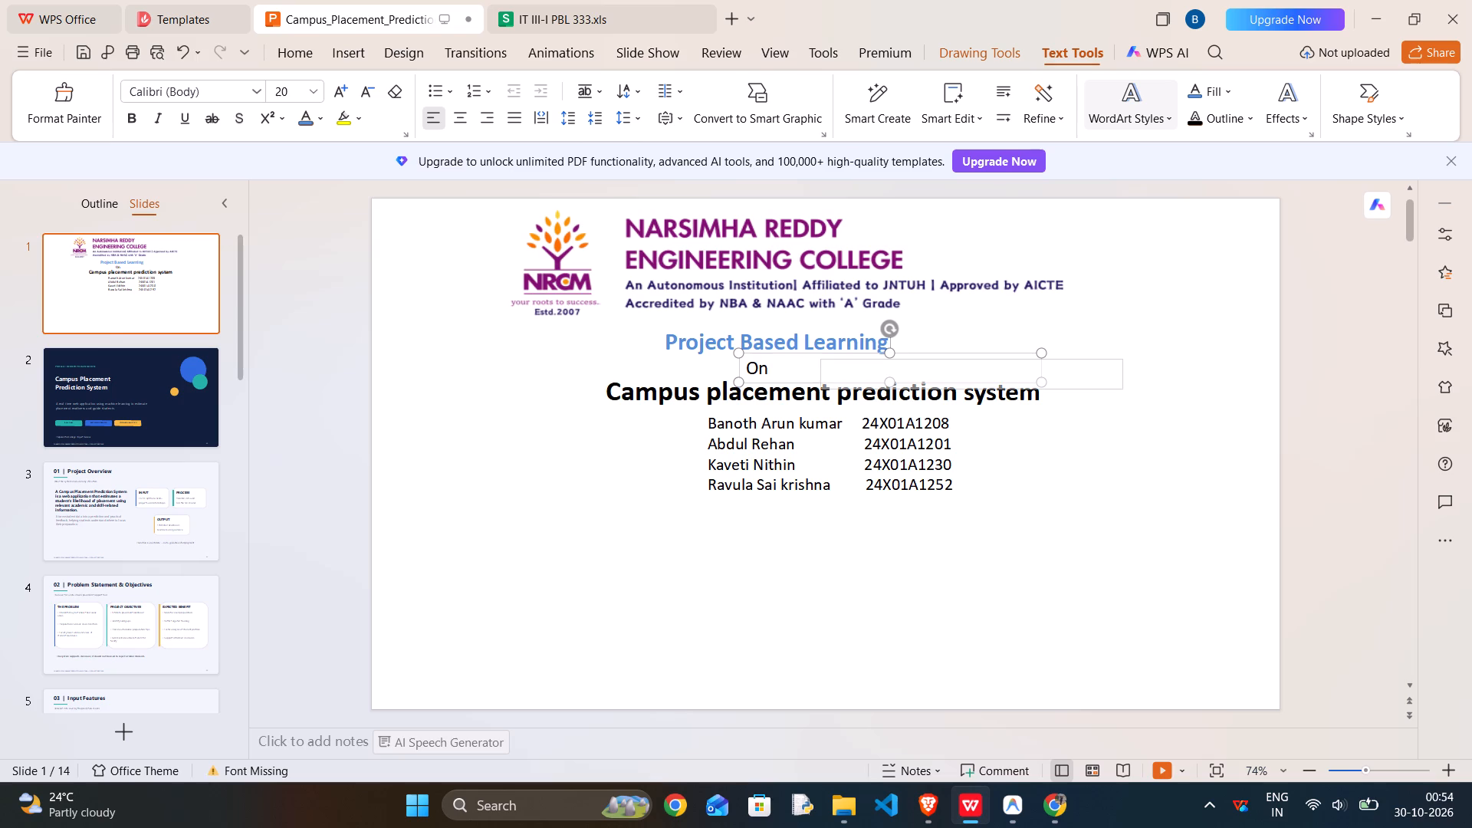
left_click_drag(878, 366, 851, 358)
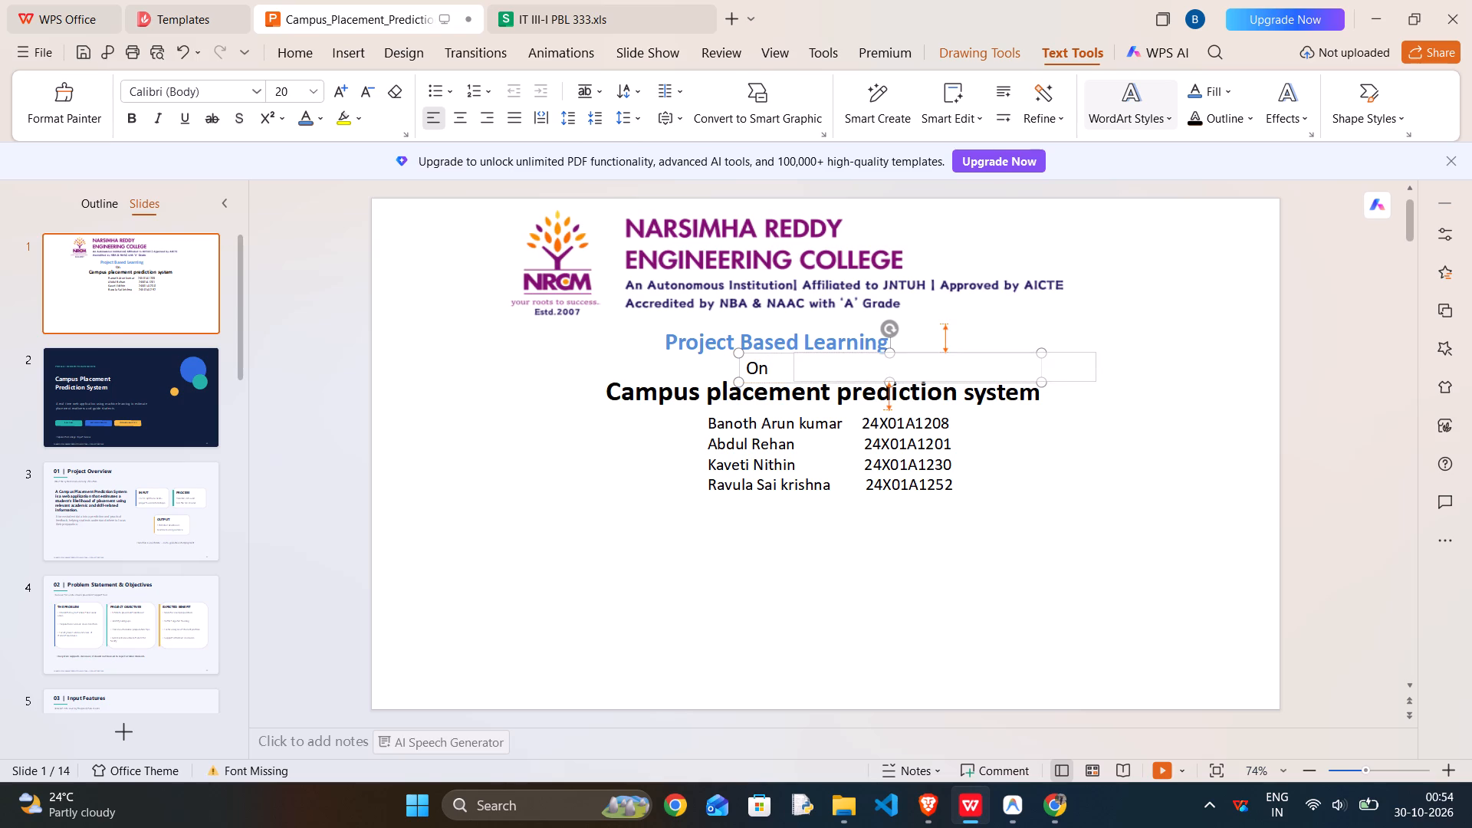
left_click_drag(851, 358, 851, 357)
Shift the "Campus placement prediction system" title slightly left, keeping its height.
left_click_drag(851, 366, 837, 366)
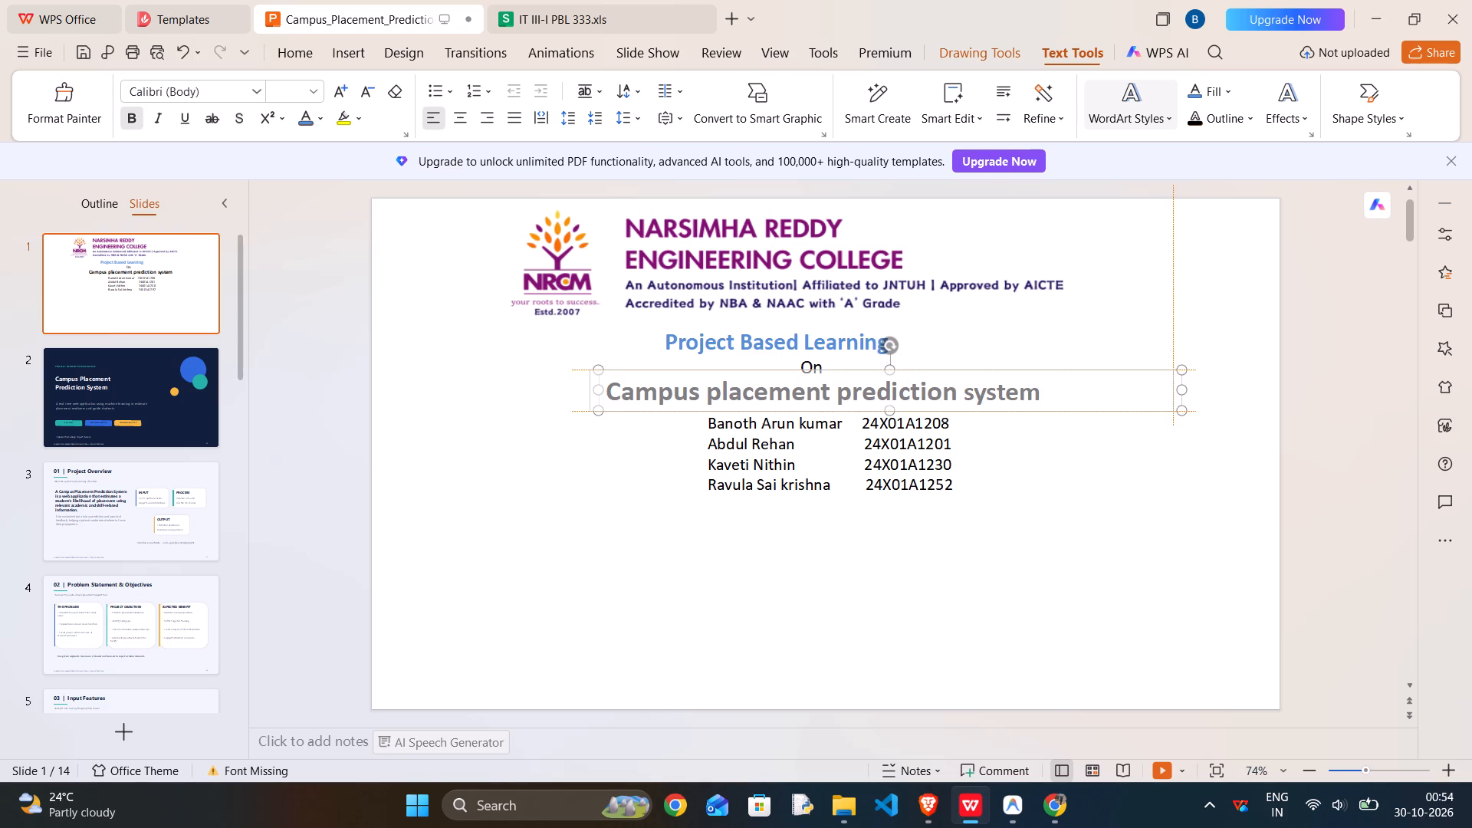
left_click_drag(837, 366, 830, 366)
Move the "On" text box slightly left, keeping its height, to bring it closer to the heading's centre.
left_click(843, 359)
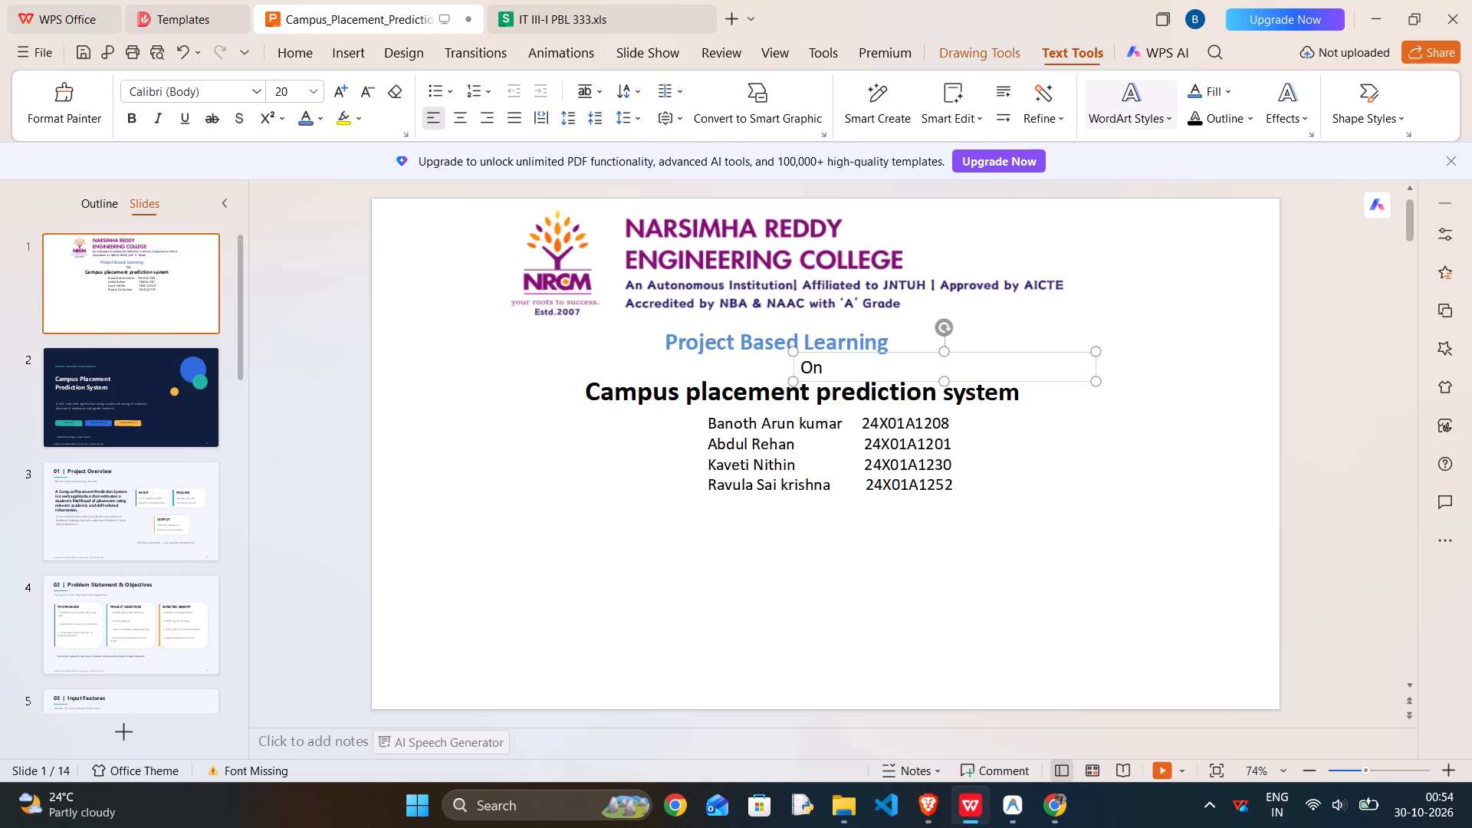
left_click_drag(887, 363, 866, 363)
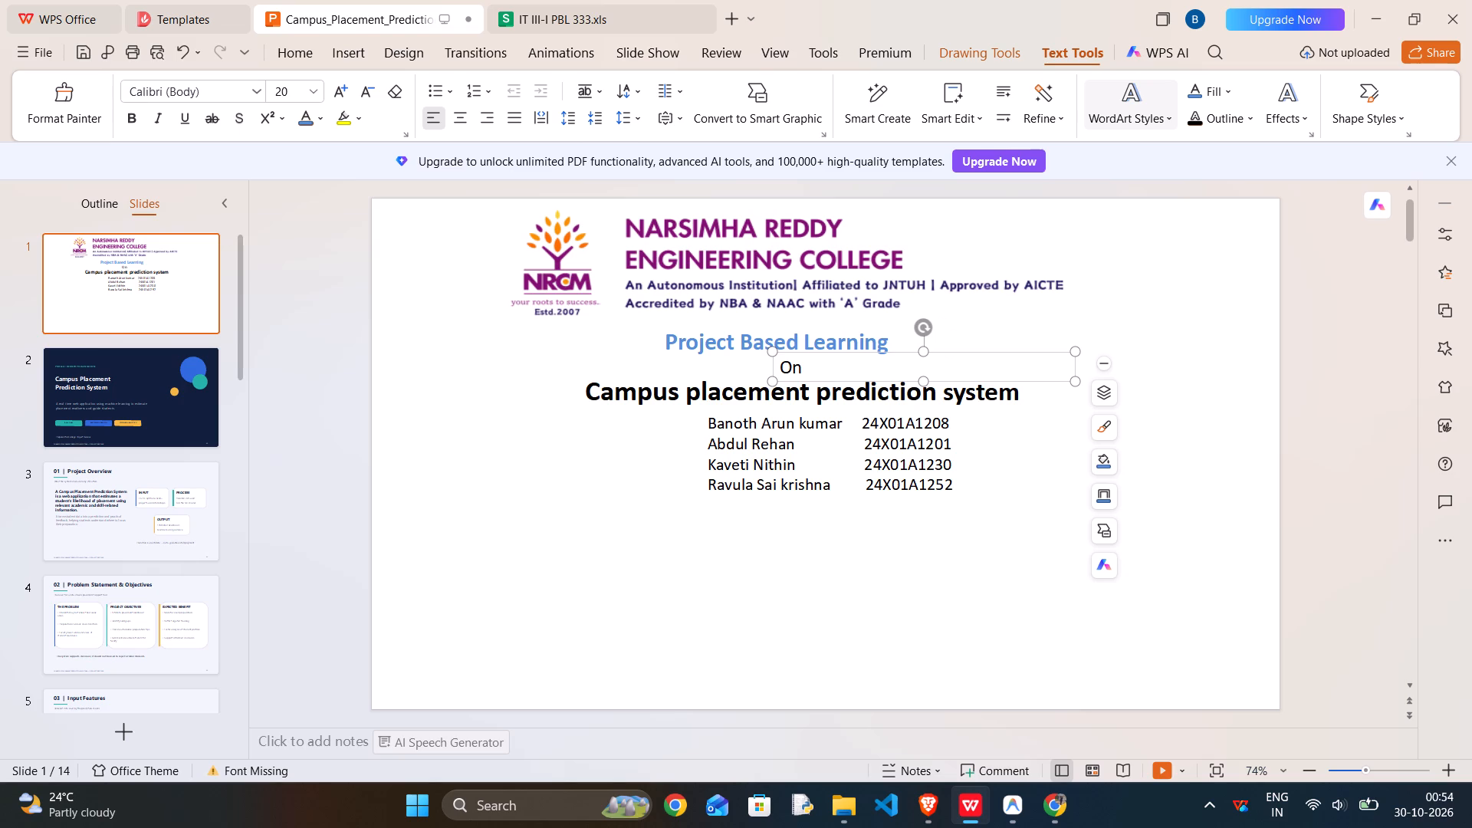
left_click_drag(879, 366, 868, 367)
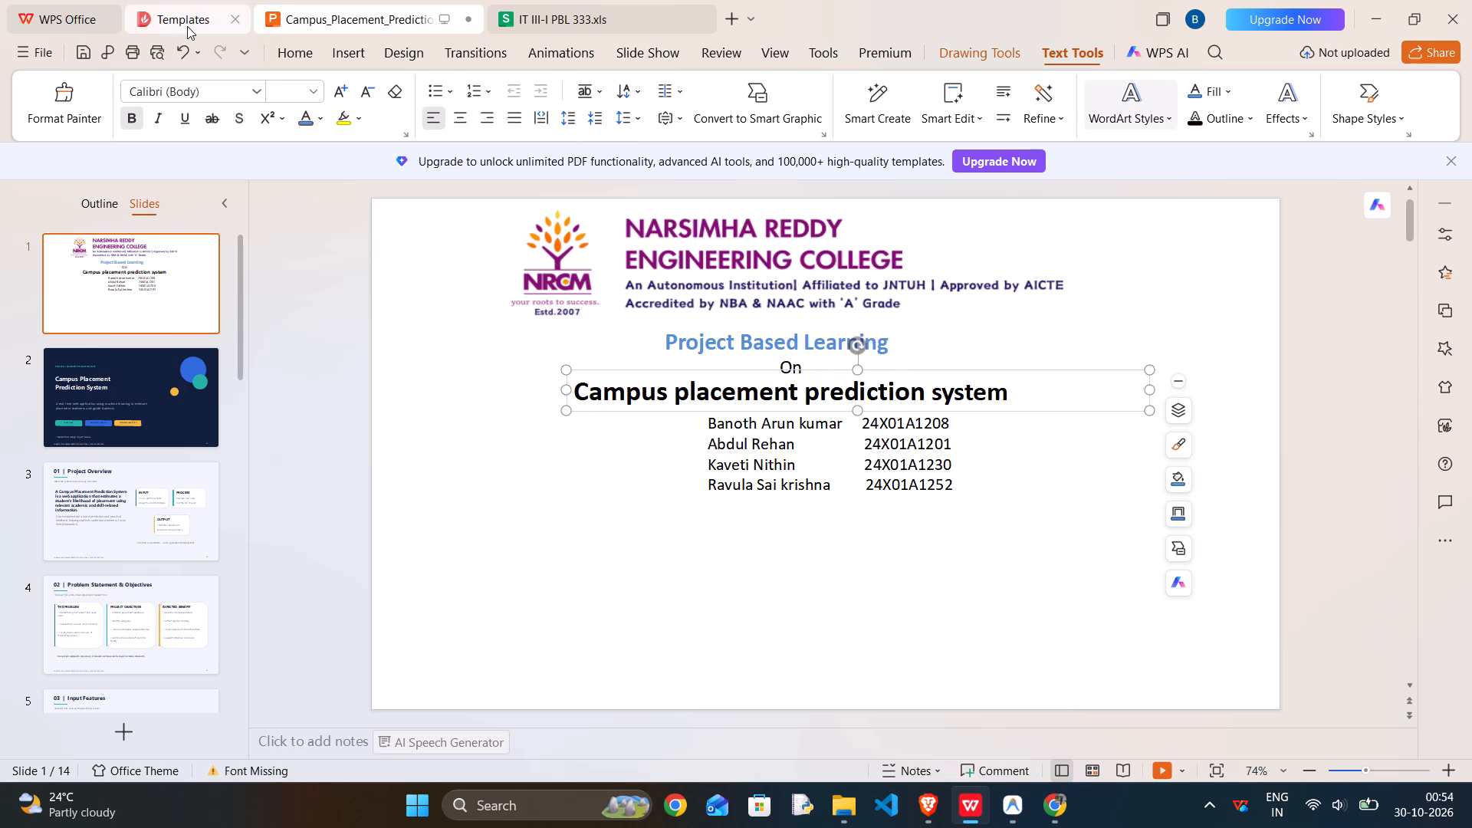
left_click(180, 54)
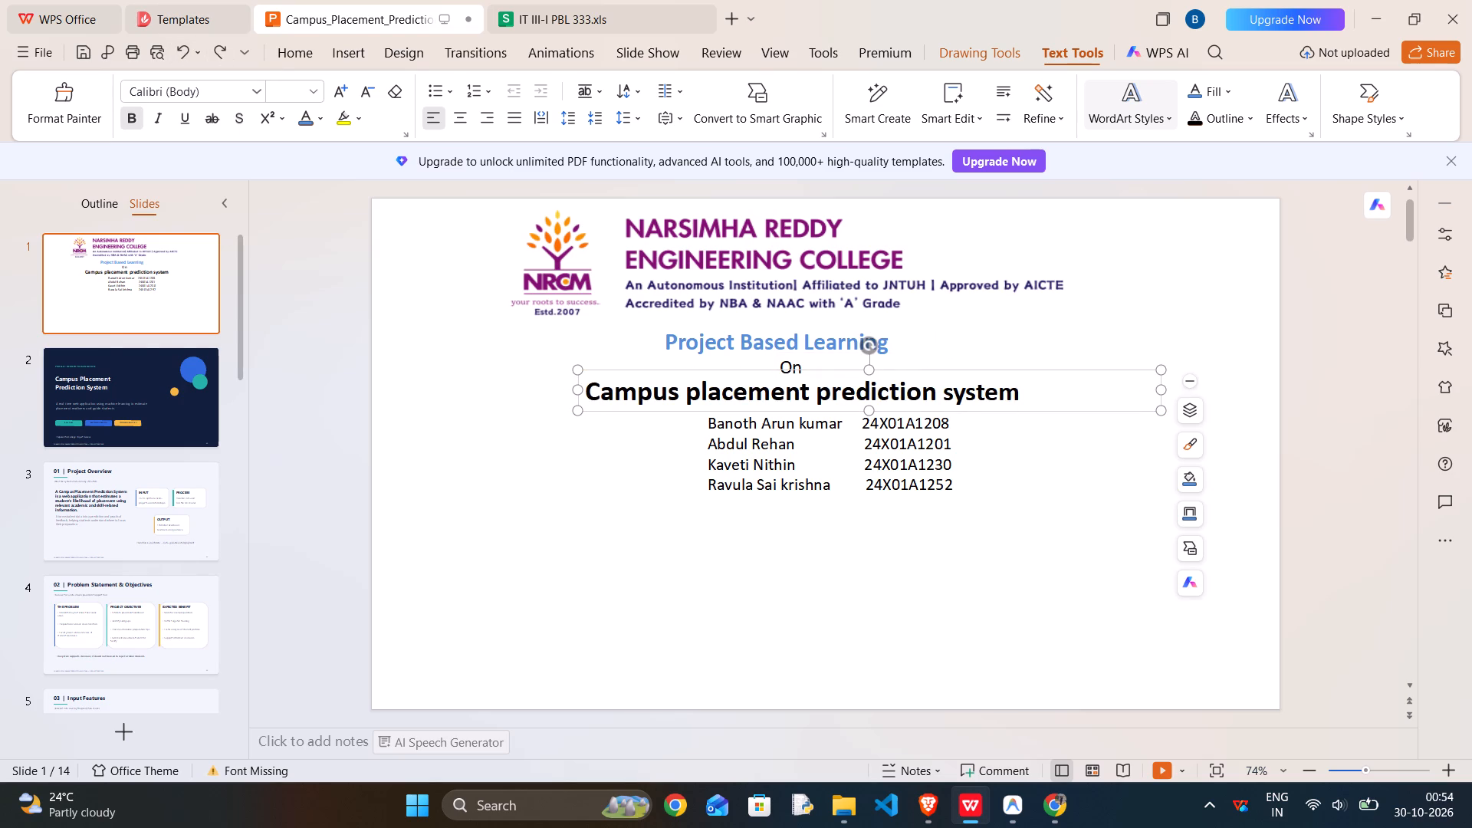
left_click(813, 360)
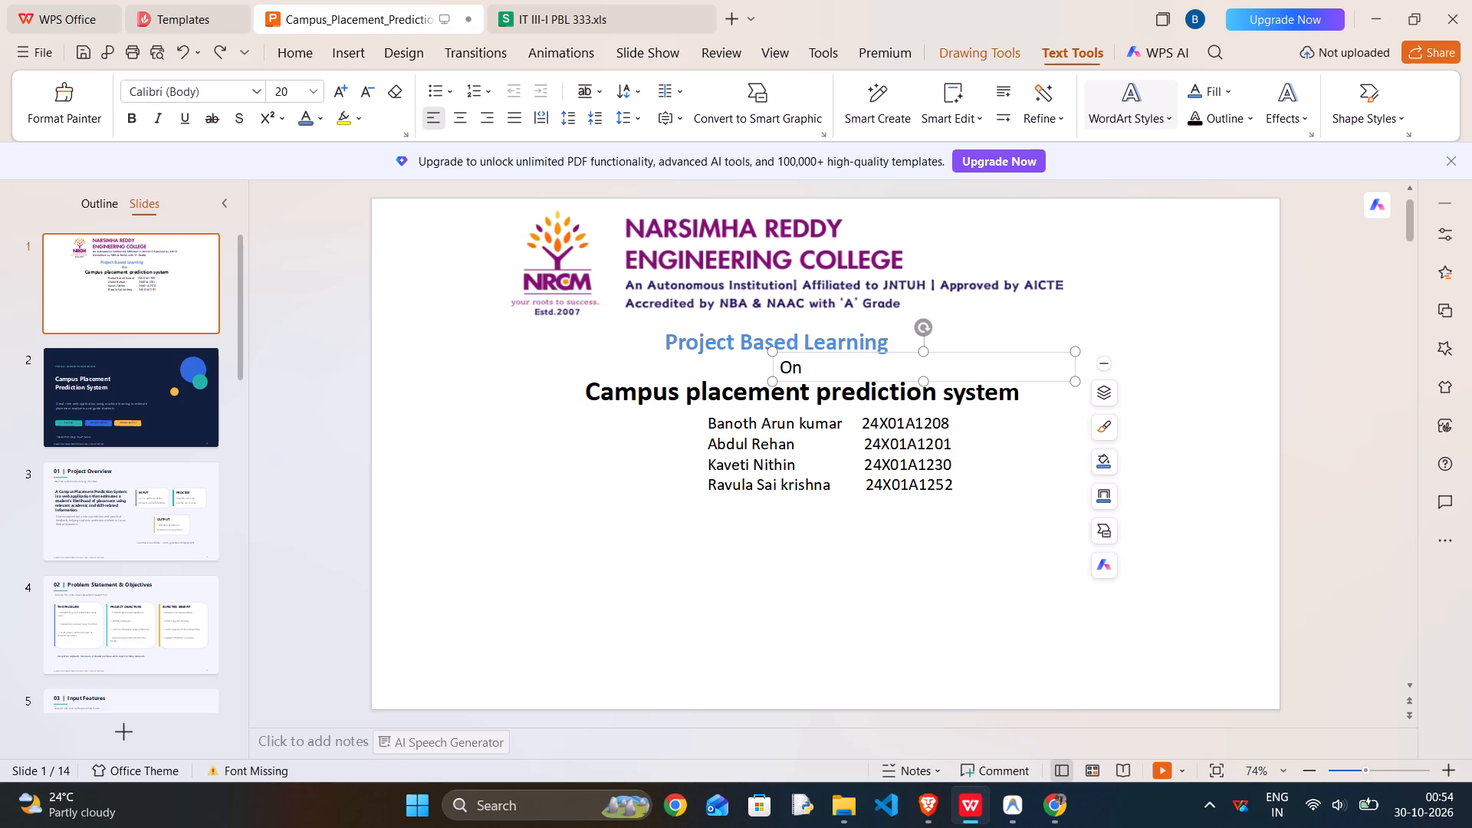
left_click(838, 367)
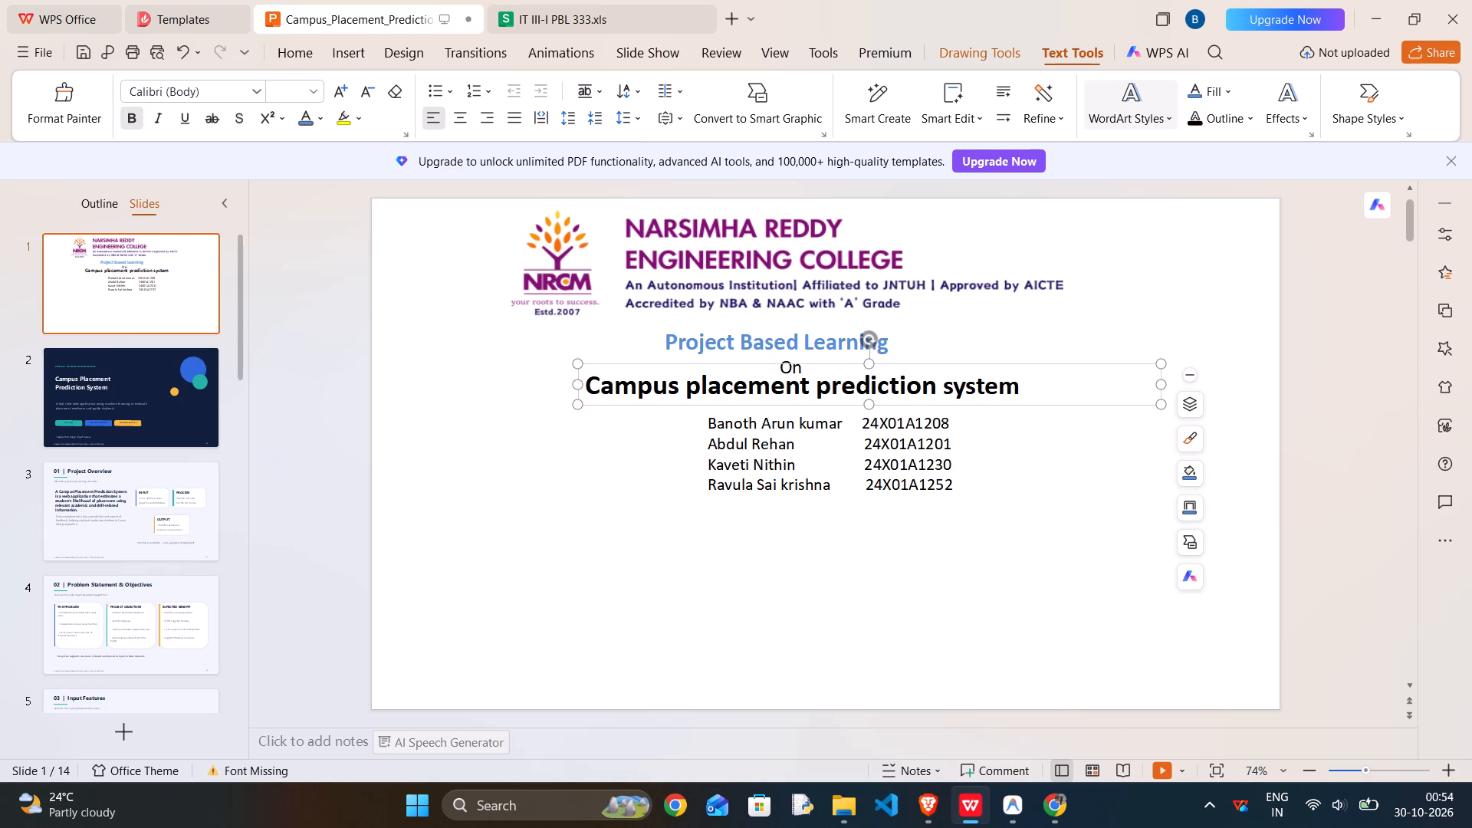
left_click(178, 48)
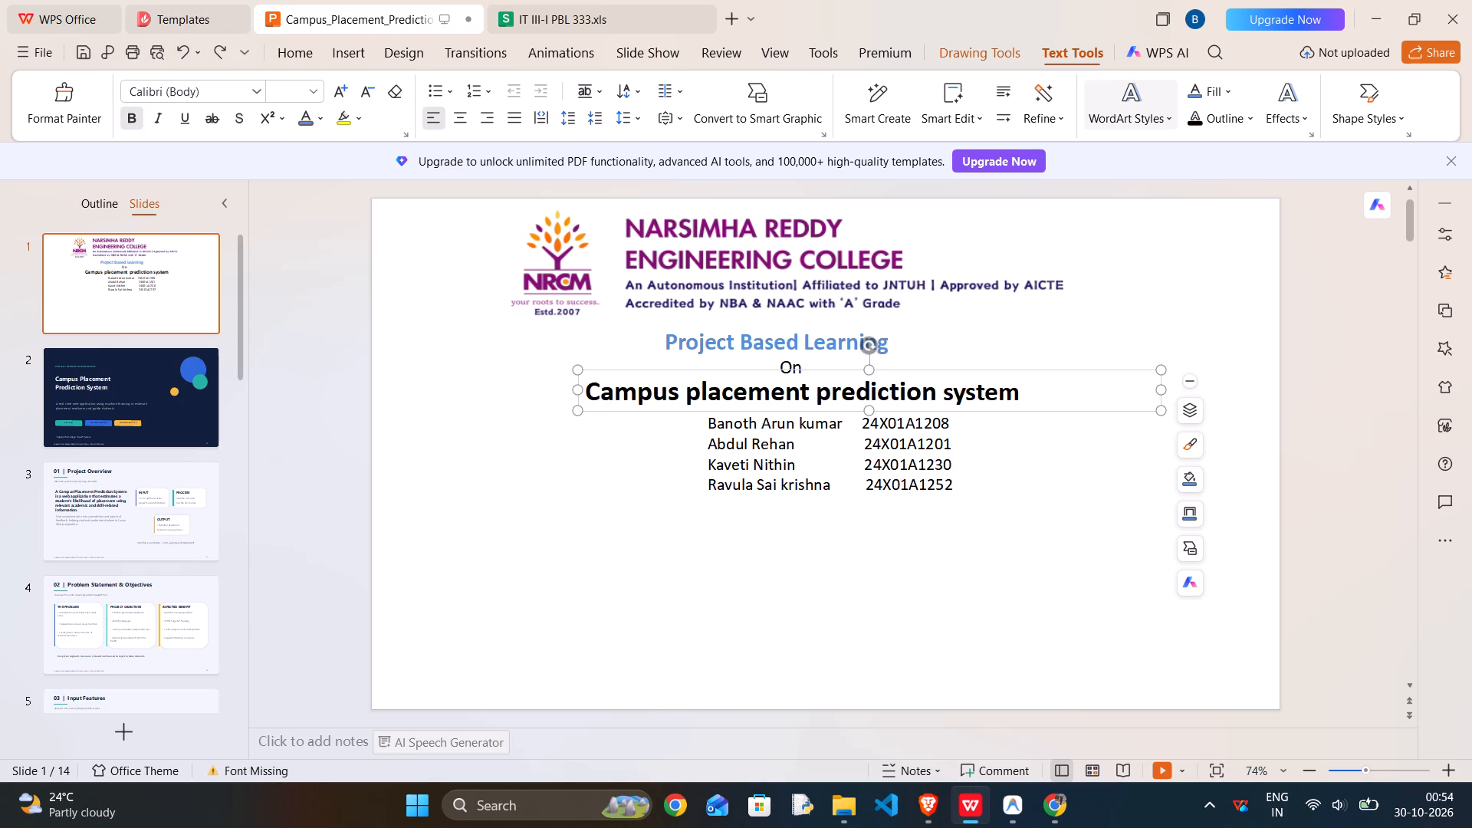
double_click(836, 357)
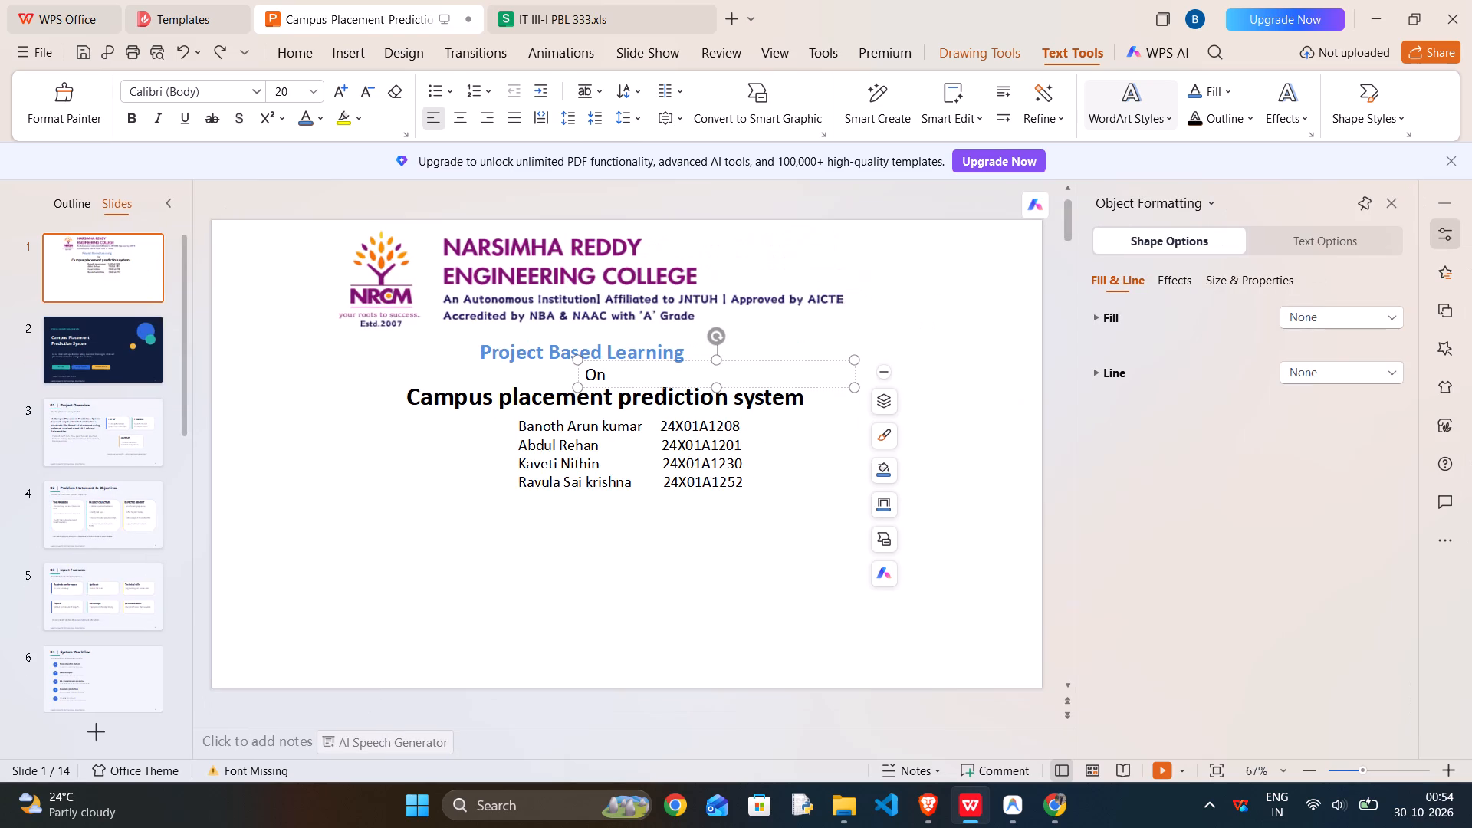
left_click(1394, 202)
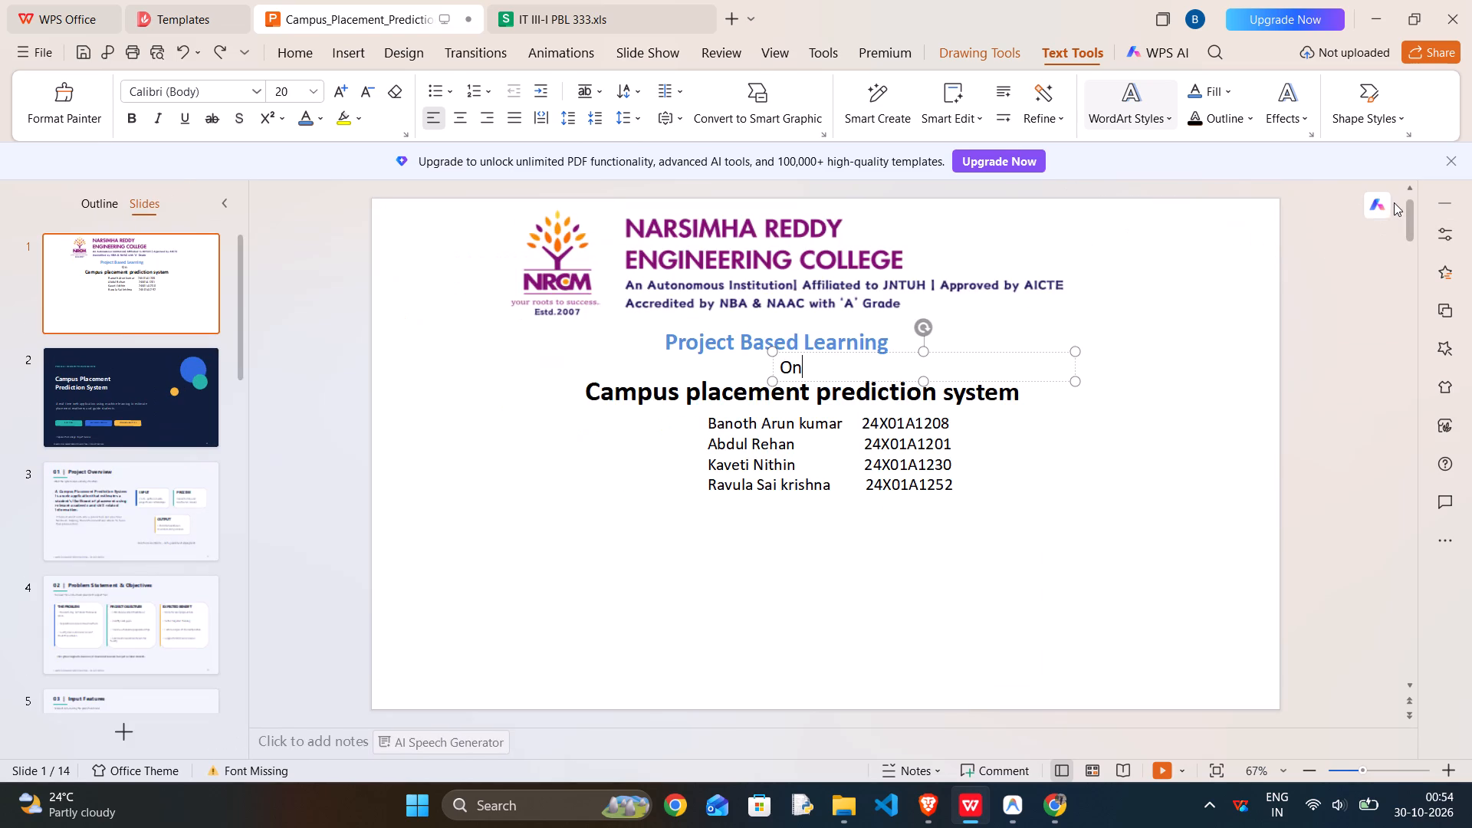
Nudge the "On" text box a little further left, keeping its height, so it is centred under the heading.
left_click(853, 365)
left_click(836, 364)
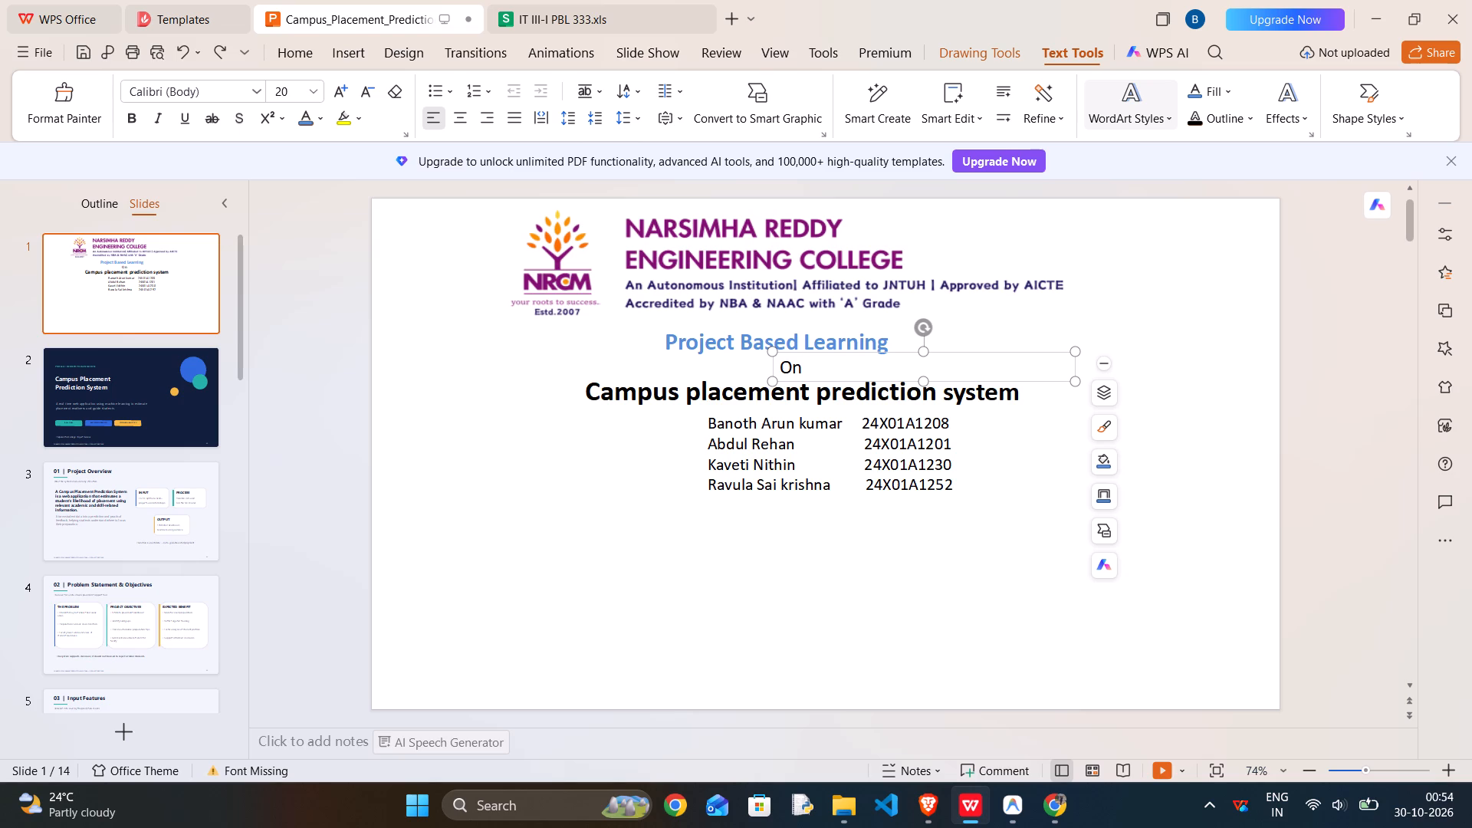
left_click_drag(846, 359, 838, 359)
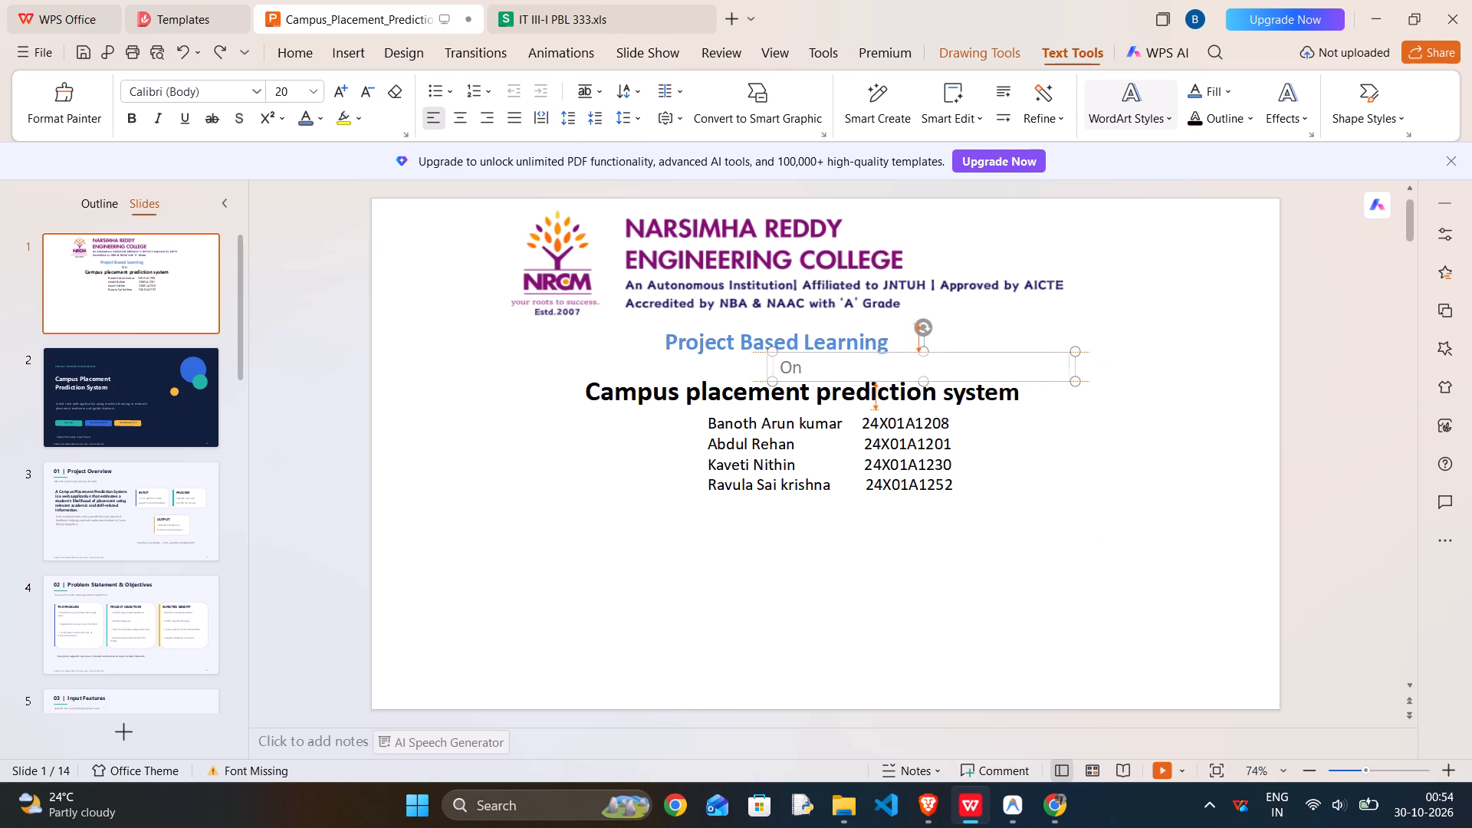
left_click_drag(838, 359, 837, 359)
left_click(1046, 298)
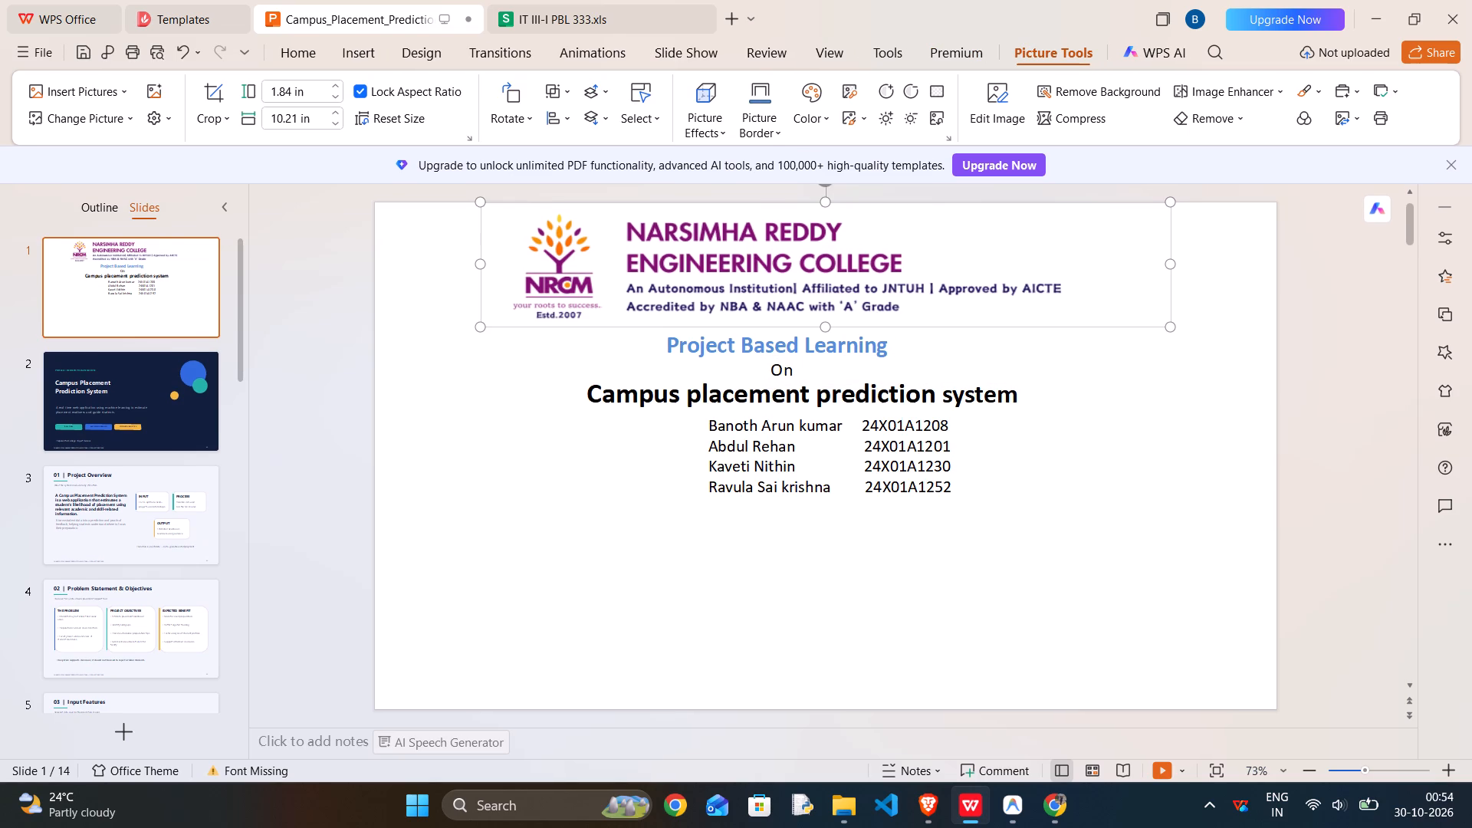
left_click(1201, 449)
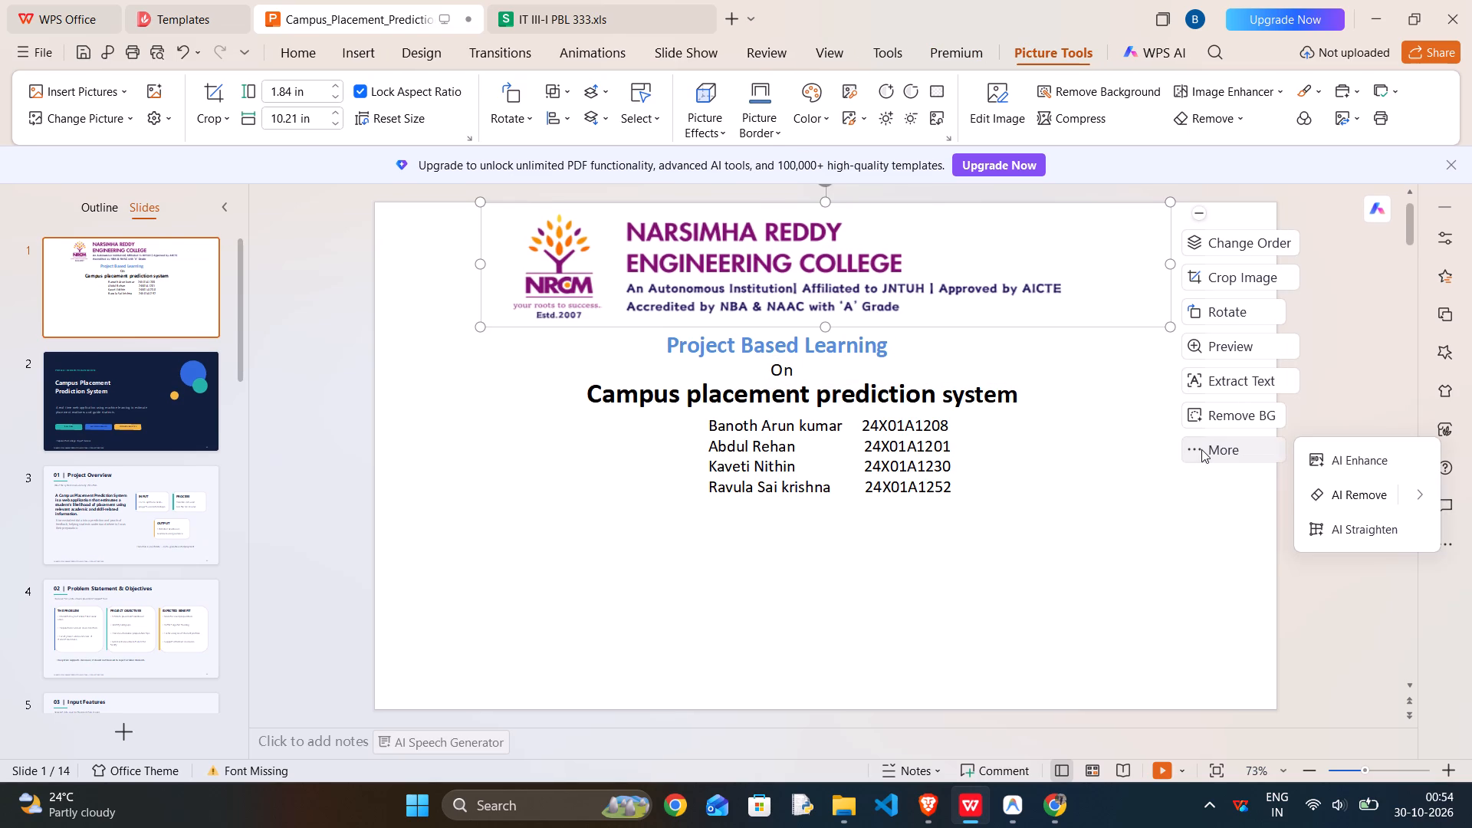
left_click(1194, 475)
Shift the student list text box slightly left, keeping its height, so it sits more centrally beneath the project title.
left_click(831, 443)
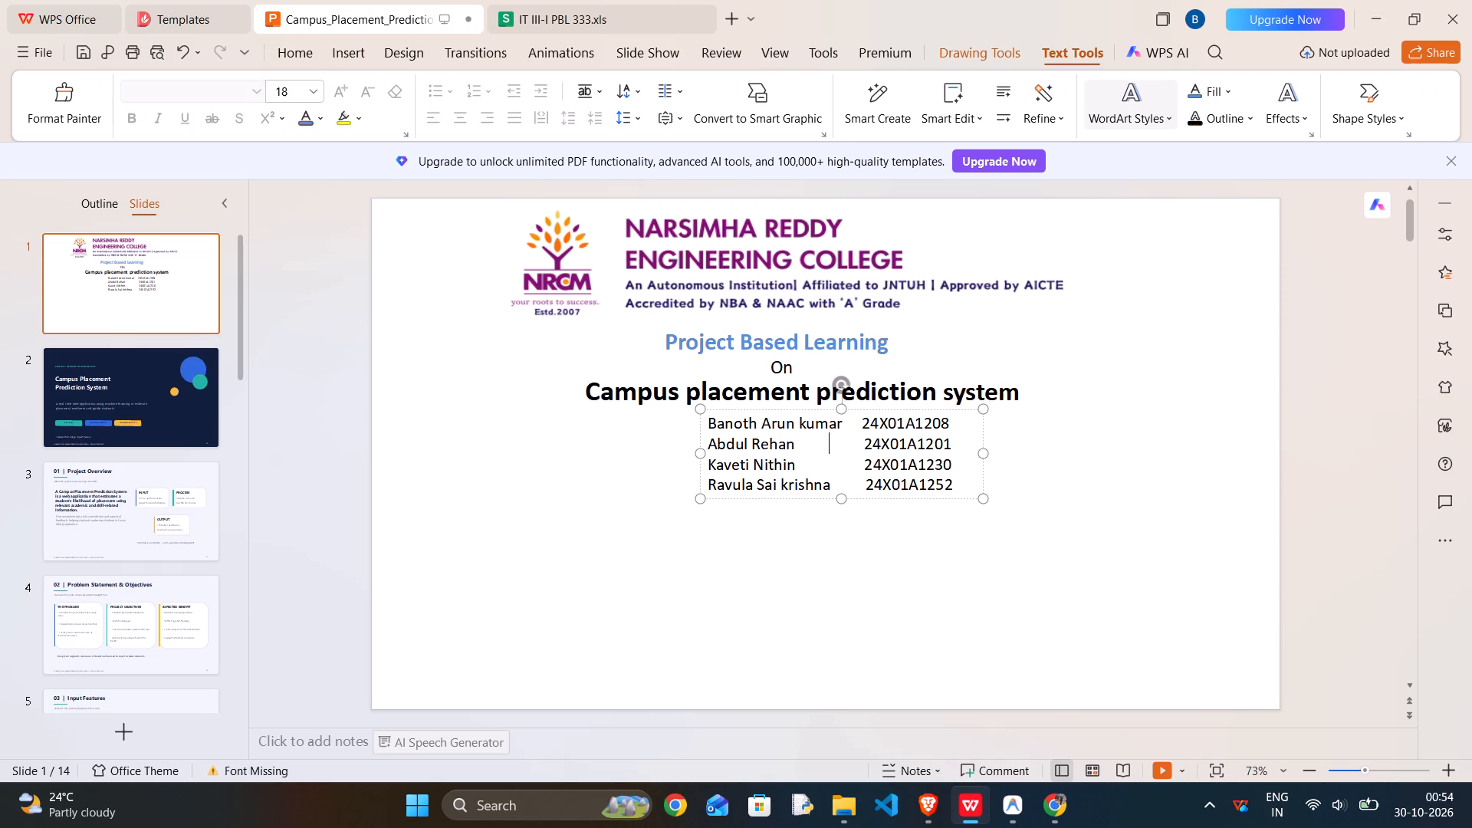
left_click(963, 431)
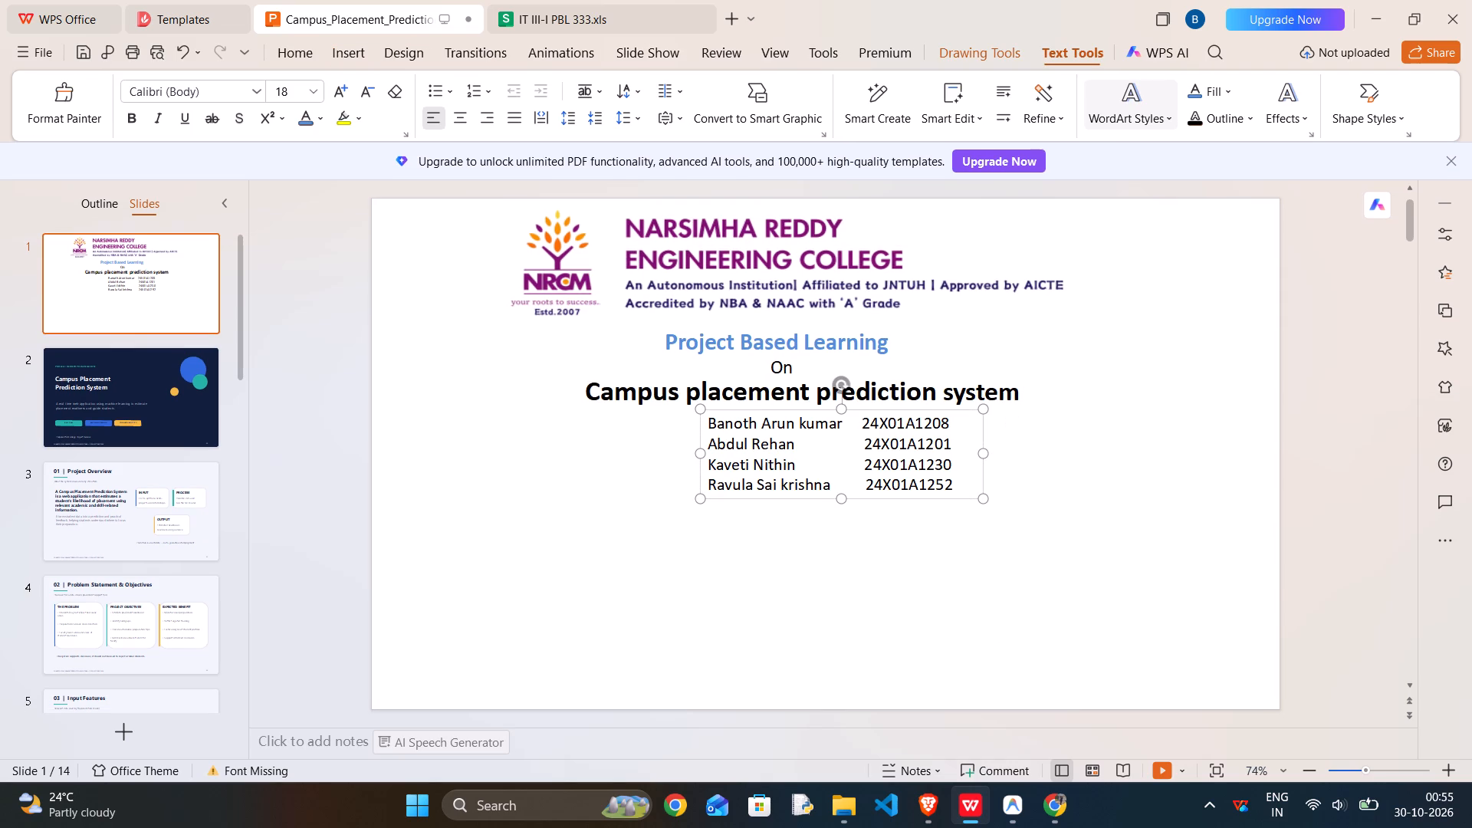
left_click_drag(968, 431, 947, 427)
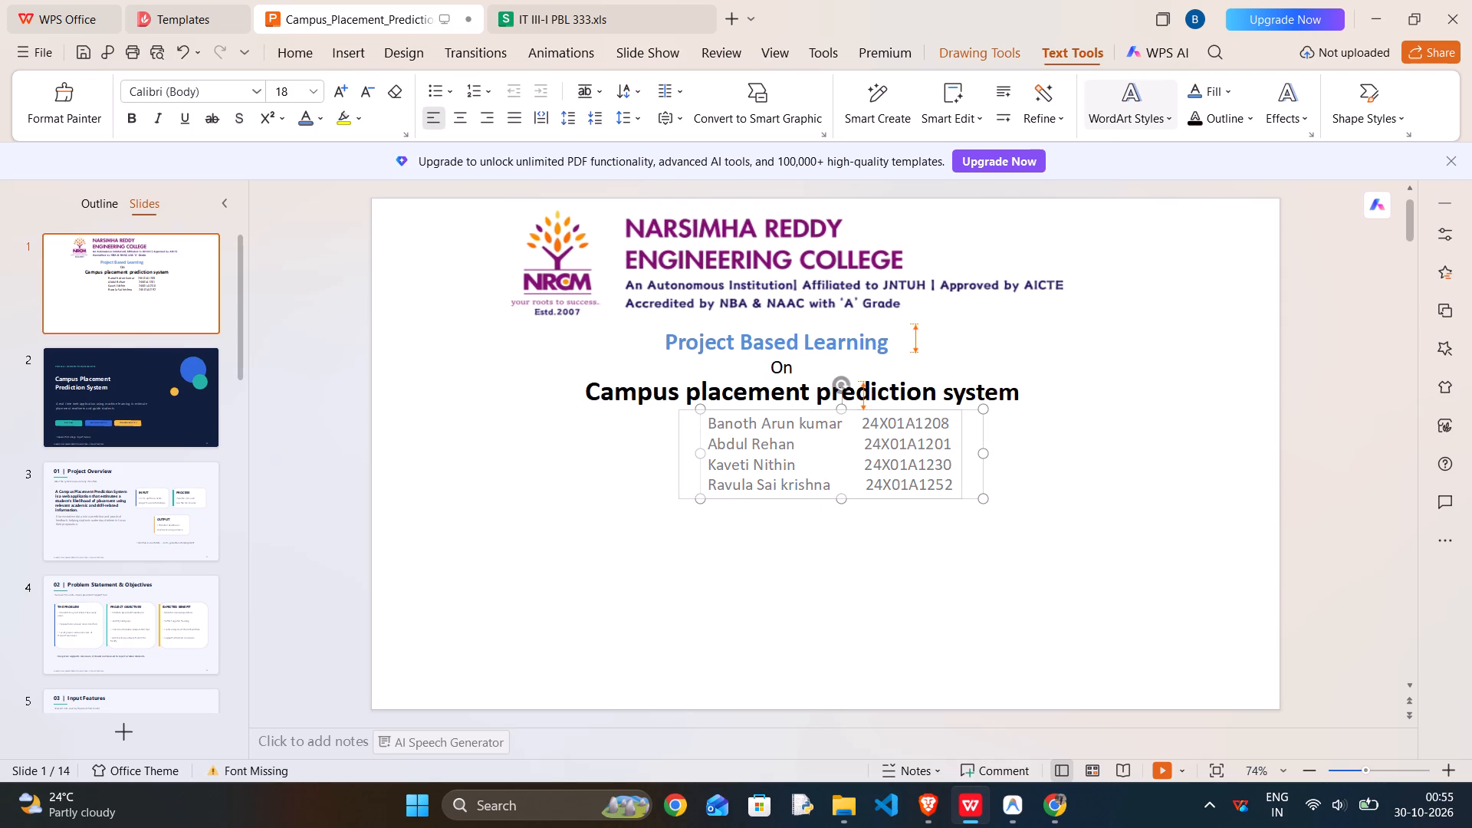
left_click_drag(947, 427, 951, 427)
left_click(877, 581)
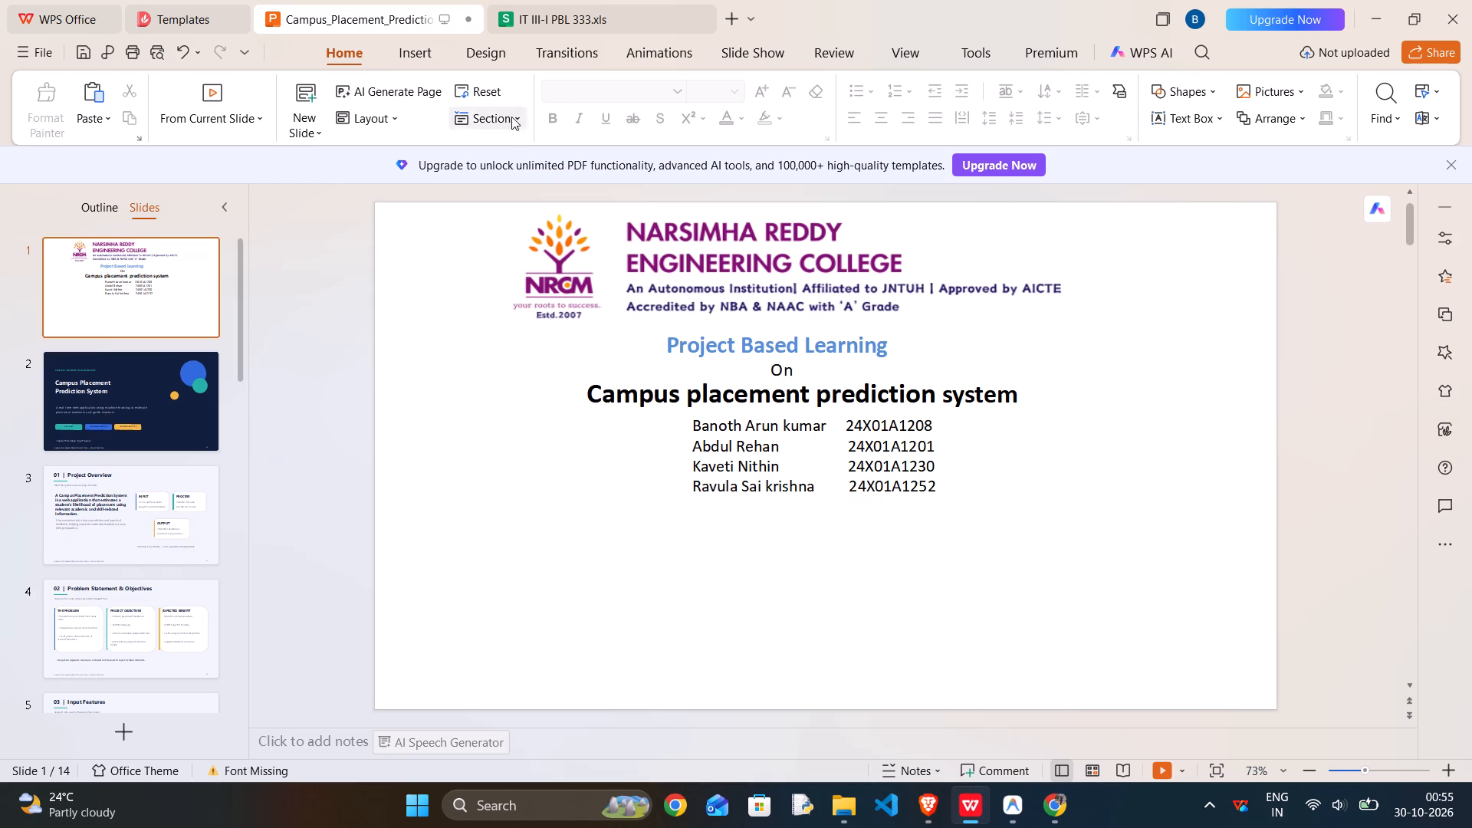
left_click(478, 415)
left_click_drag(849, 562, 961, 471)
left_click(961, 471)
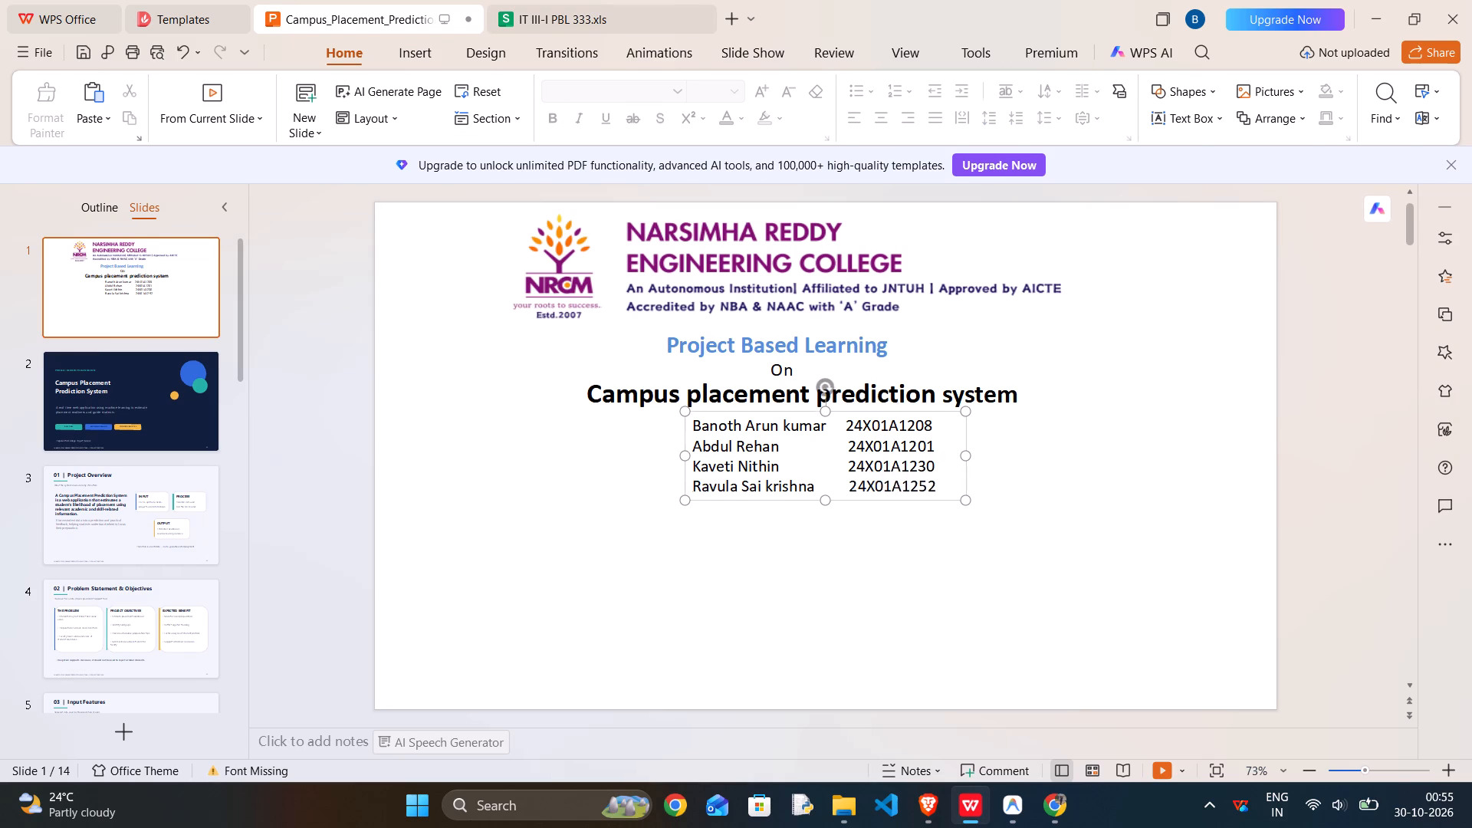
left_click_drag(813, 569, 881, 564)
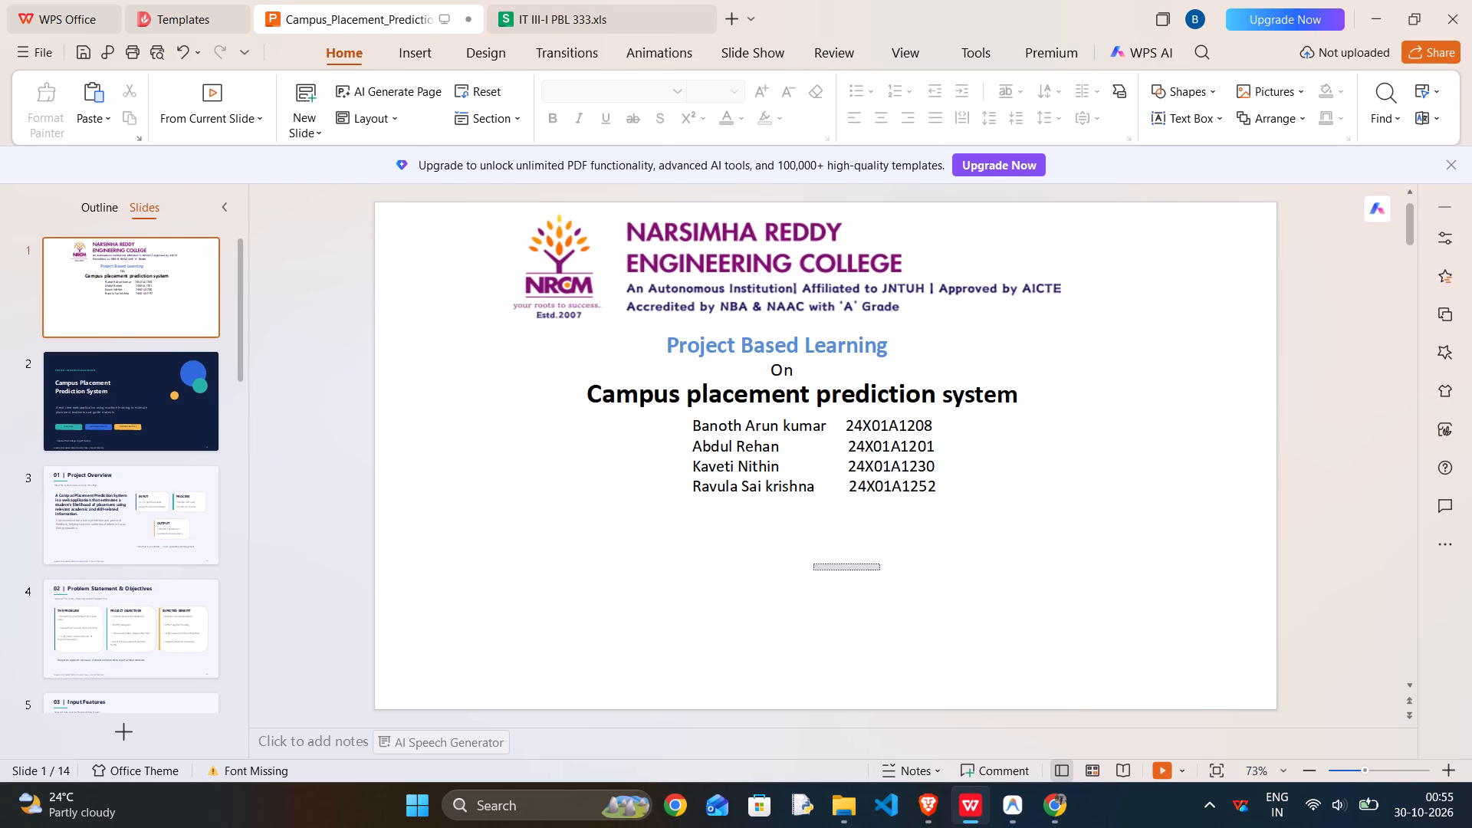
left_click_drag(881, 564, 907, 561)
Insert a wide text box beneath the student rows, enter "under the guidence of" in it and start a new line.
left_click(422, 52)
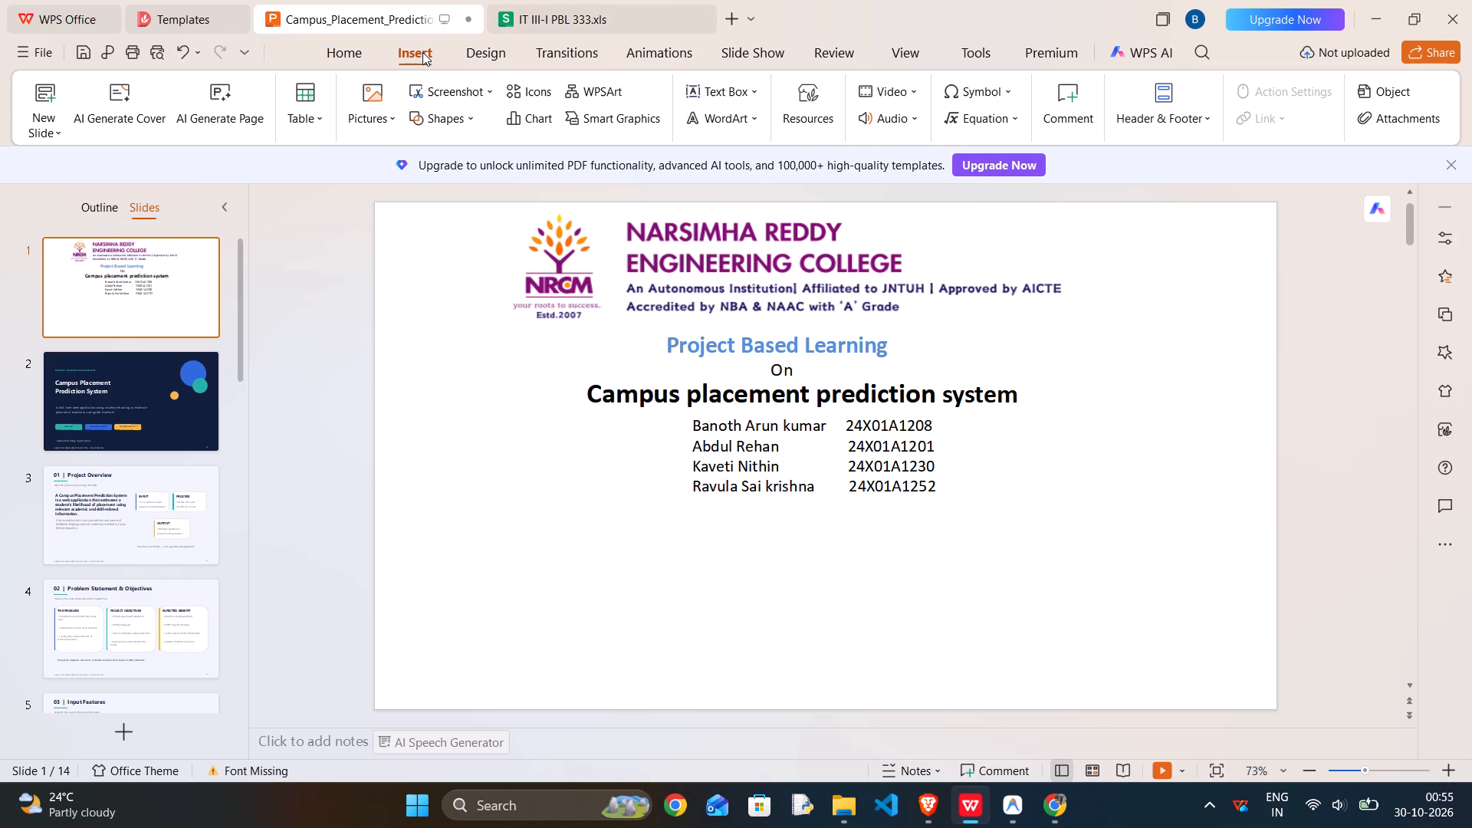
left_click(707, 78)
left_click(712, 82)
left_click_drag(597, 510, 1071, 537)
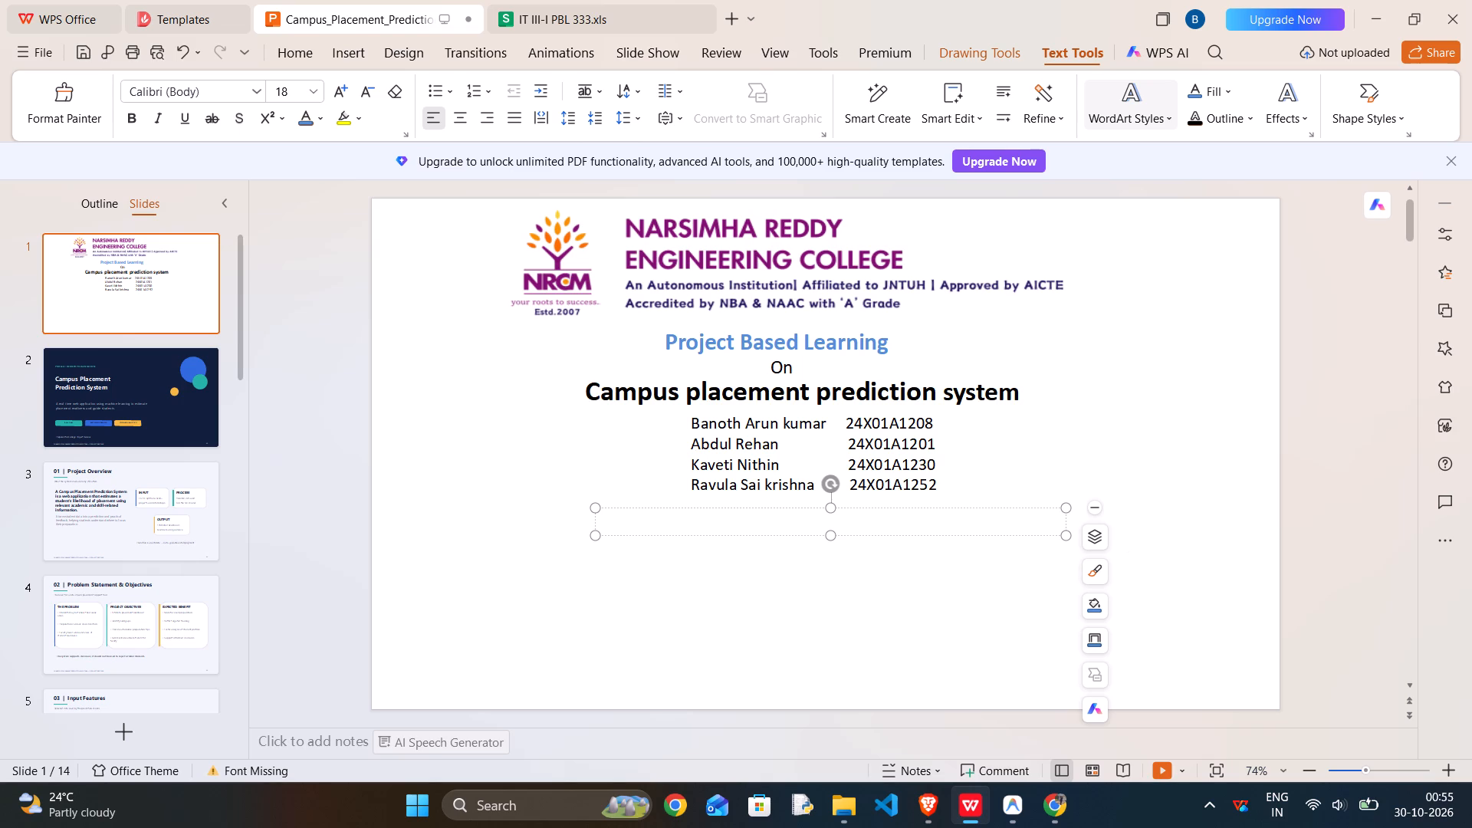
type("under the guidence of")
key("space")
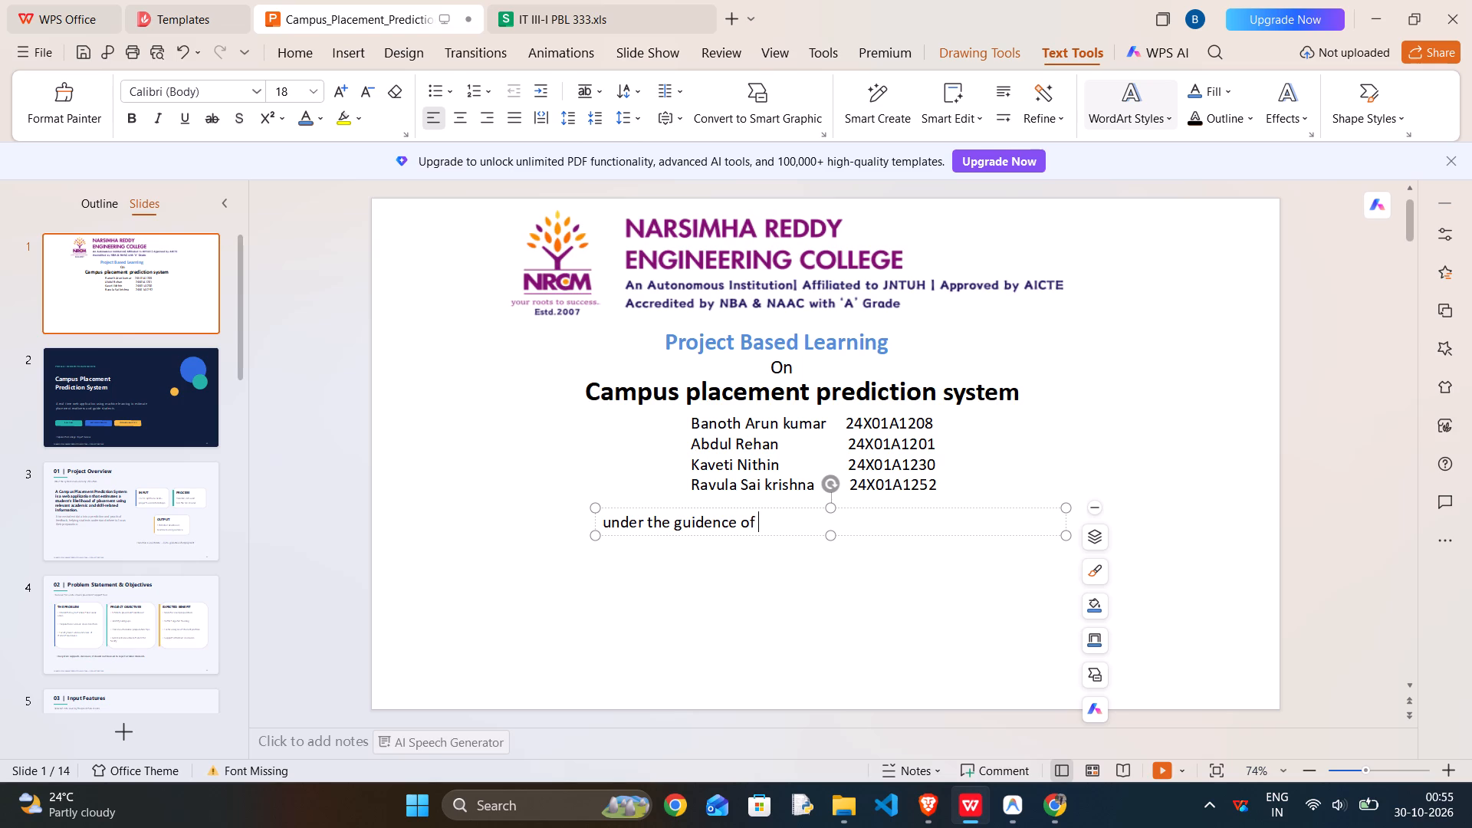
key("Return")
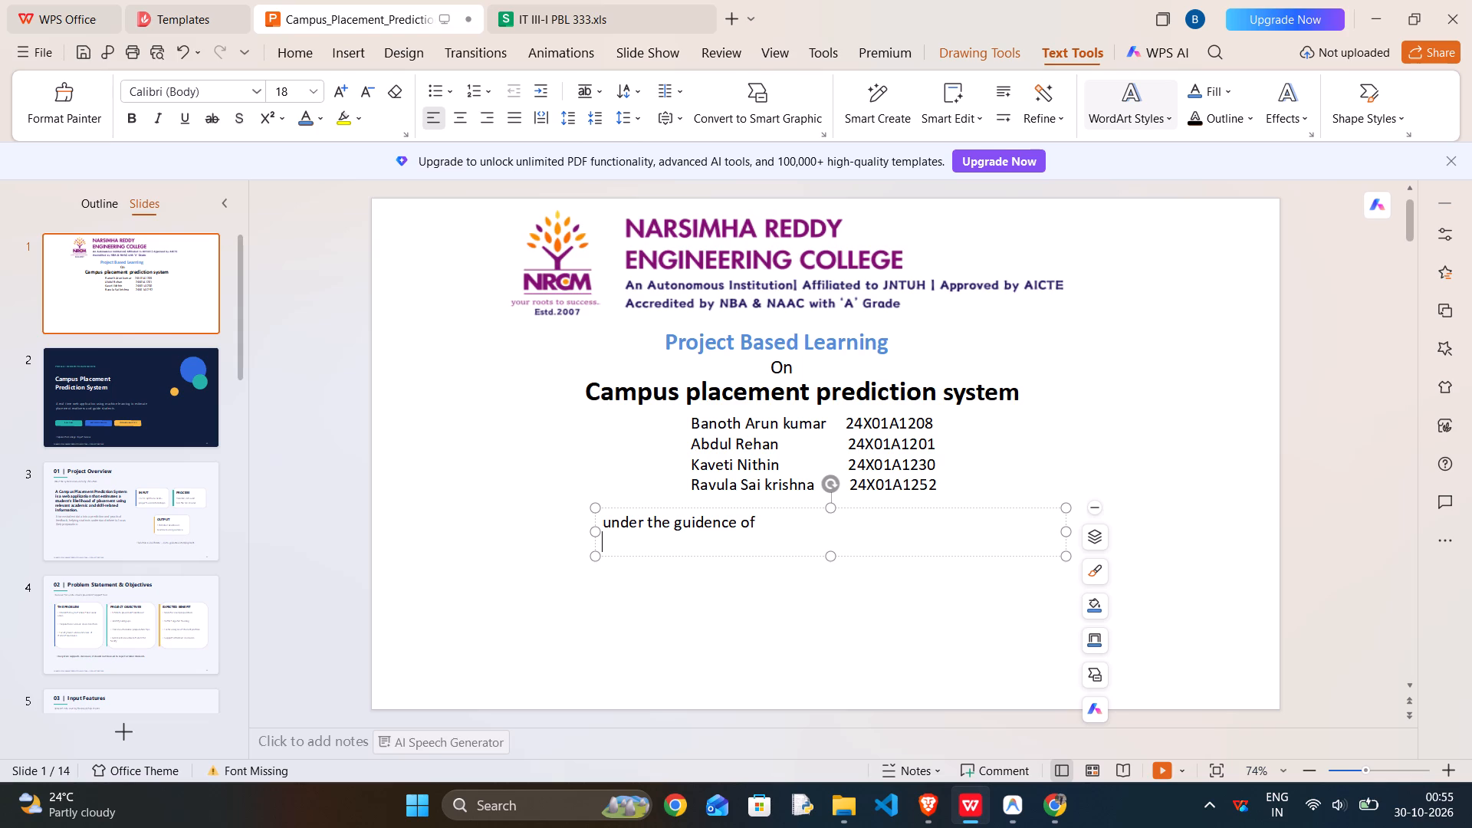
Enter the guide's name with the title "Mrs." on the second line, indented with spaces beneath "under the guidence of".
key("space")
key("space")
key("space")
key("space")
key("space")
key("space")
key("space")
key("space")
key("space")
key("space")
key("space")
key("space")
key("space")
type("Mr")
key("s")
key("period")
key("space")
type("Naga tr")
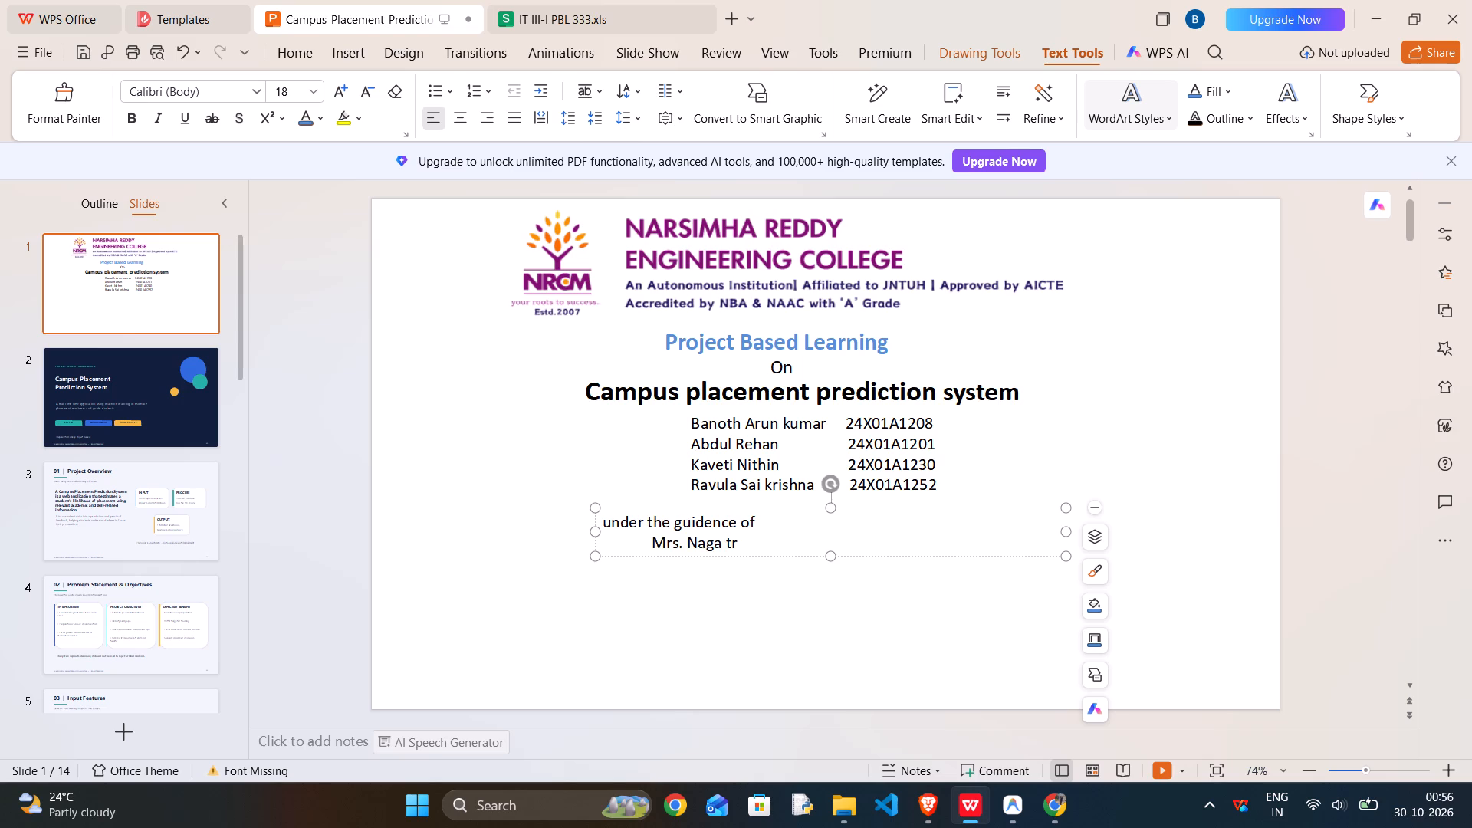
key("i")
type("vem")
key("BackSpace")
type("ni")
Capitalise the first letter of the second word in the guide's name.
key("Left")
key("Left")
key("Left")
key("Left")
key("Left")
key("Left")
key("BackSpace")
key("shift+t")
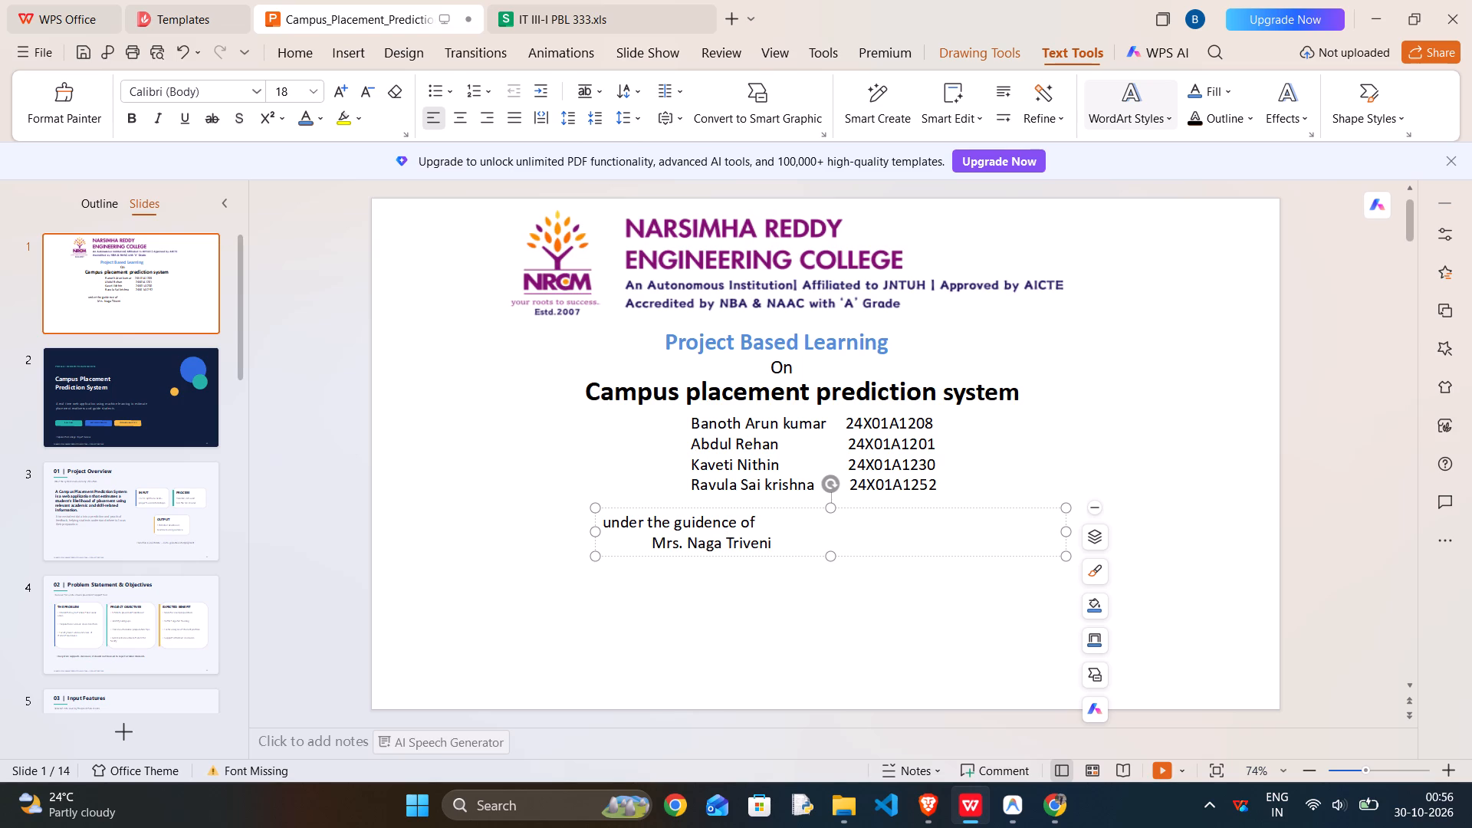
Remove nine of the leading spaces before the guide's name so it sits centred beneath "under the guidence of".
left_click(649, 547)
key("BackSpace")
key("BackSpace")
key("BackSpace")
key("BackSpace")
key("BackSpace")
key("BackSpace")
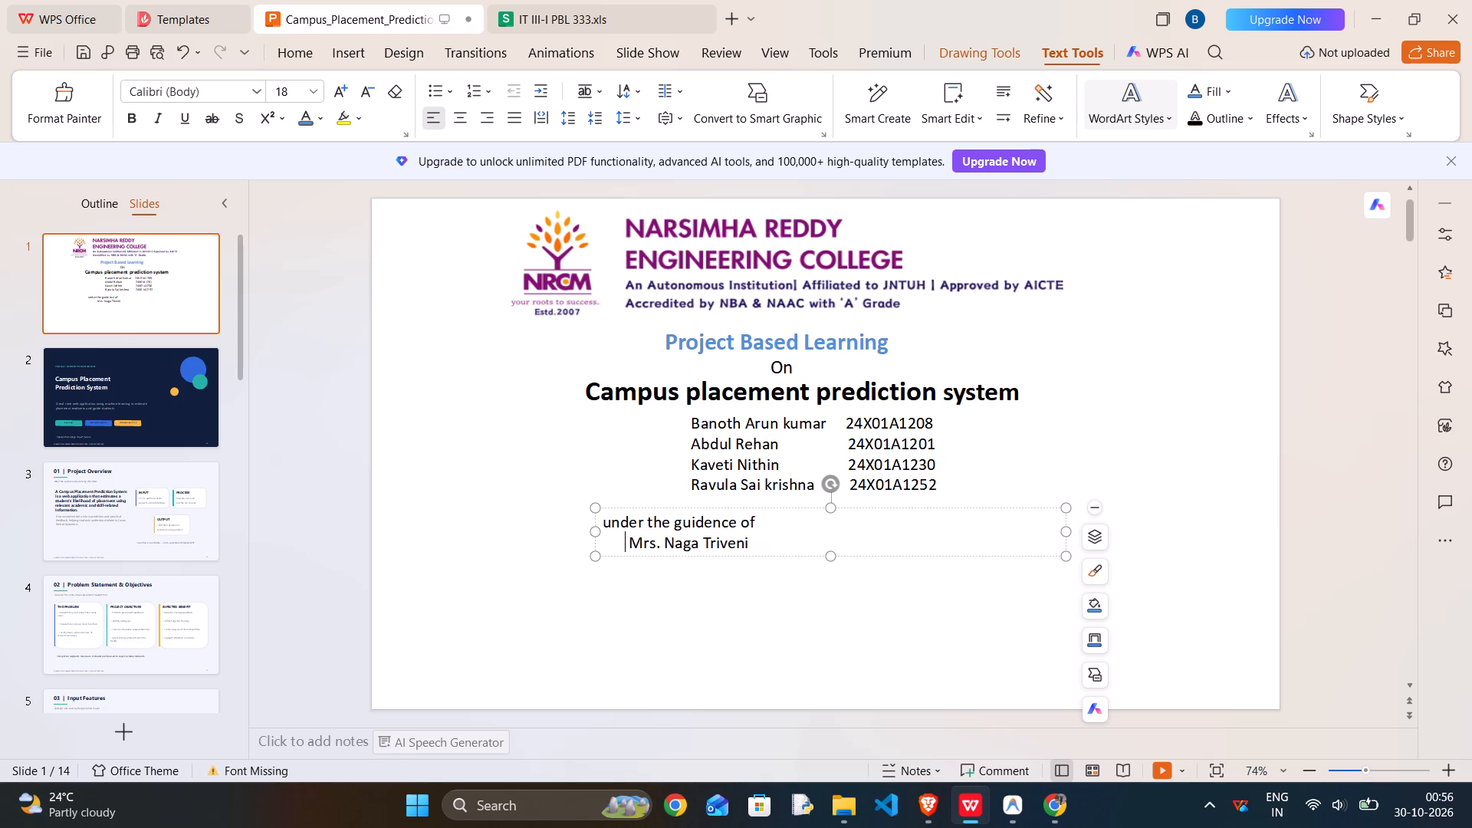
key("BackSpace")
key("BackSpace")
key("BackSpace")
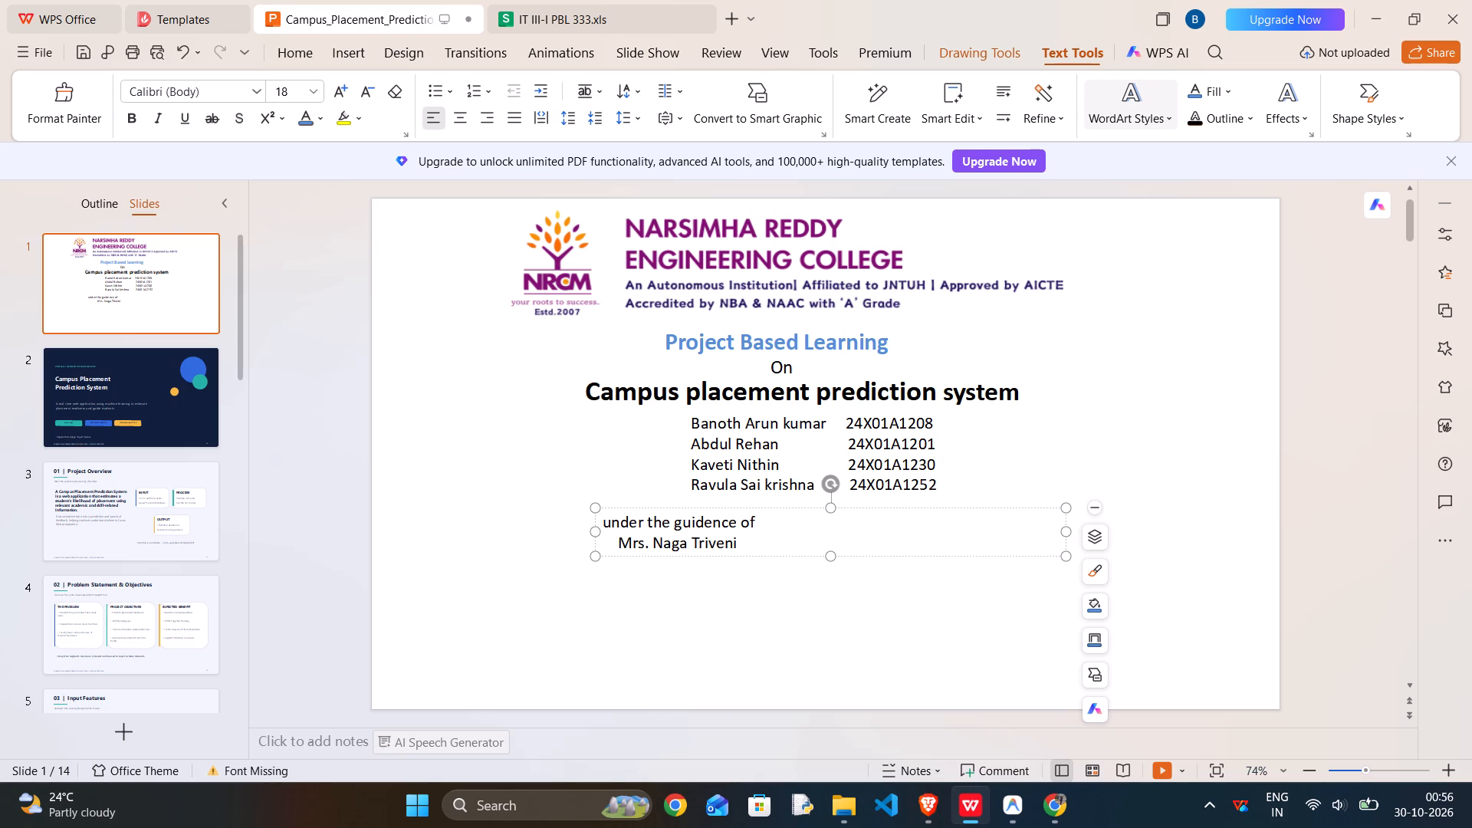
Make the "under the guidence of" line bold and set its font size to 22.
left_click(763, 521)
left_click_drag(754, 519, 700, 519)
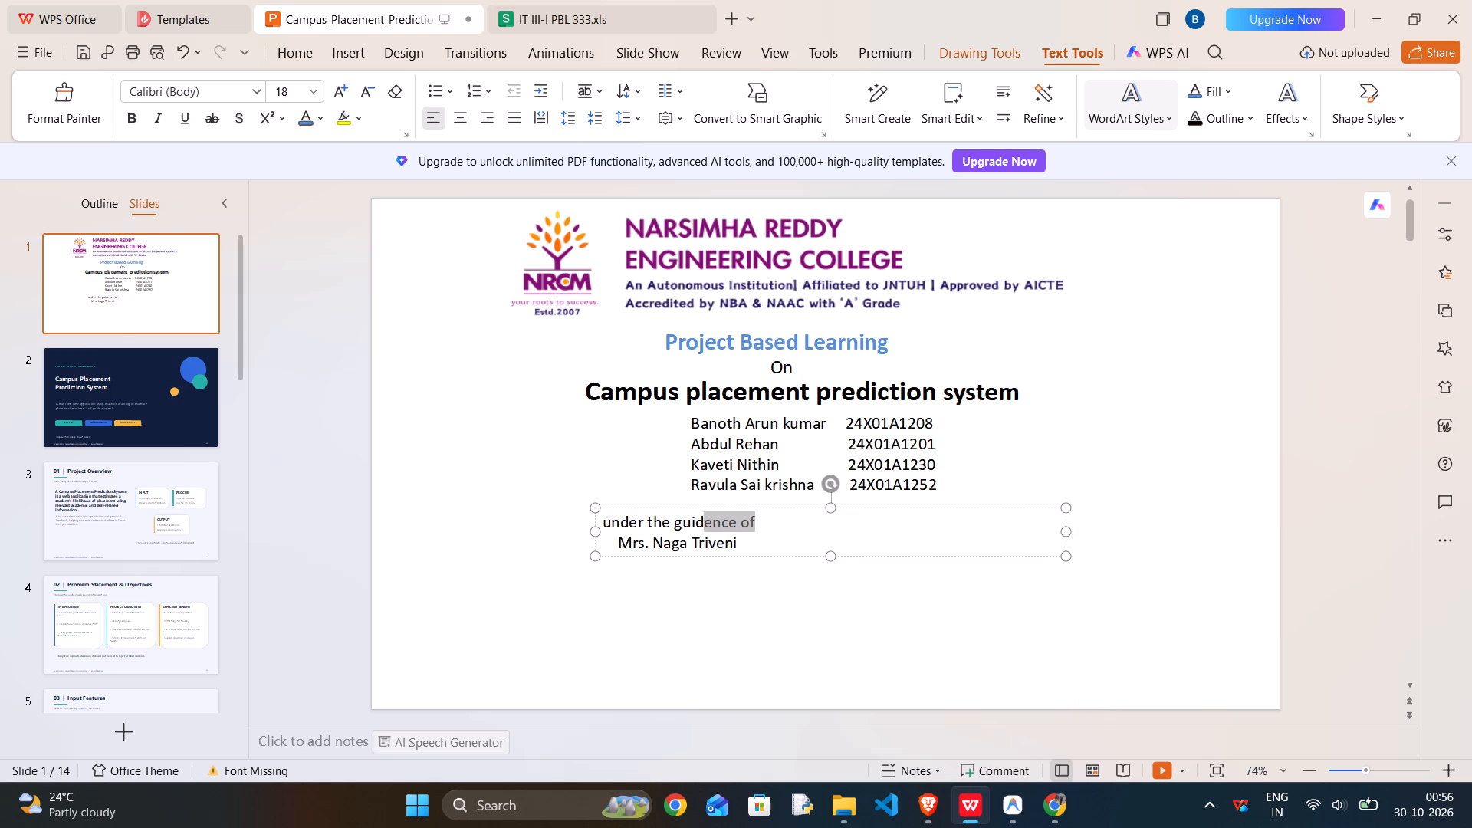
left_click_drag(700, 519, 600, 523)
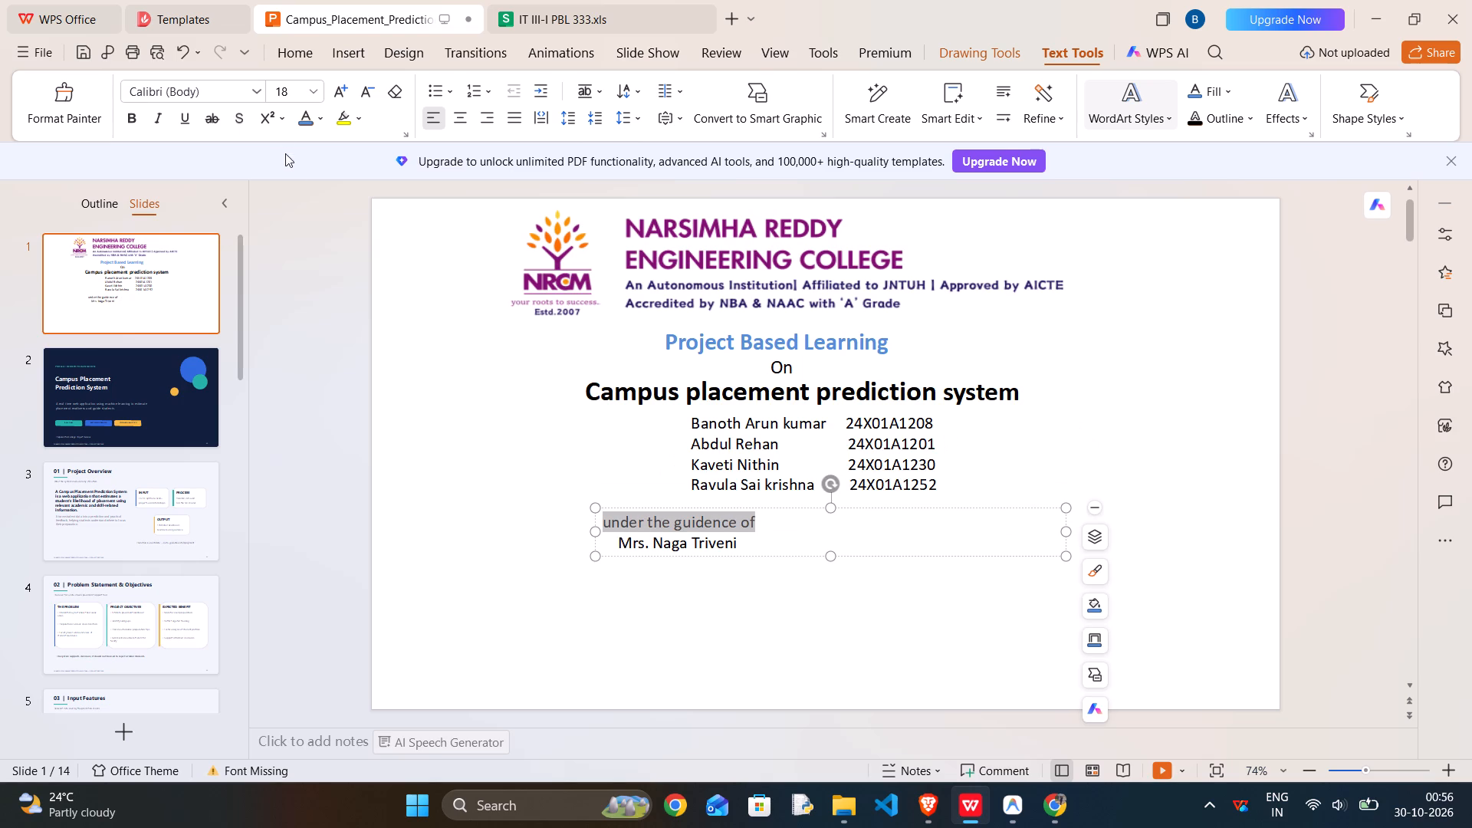
left_click(294, 94)
key("BackSpace")
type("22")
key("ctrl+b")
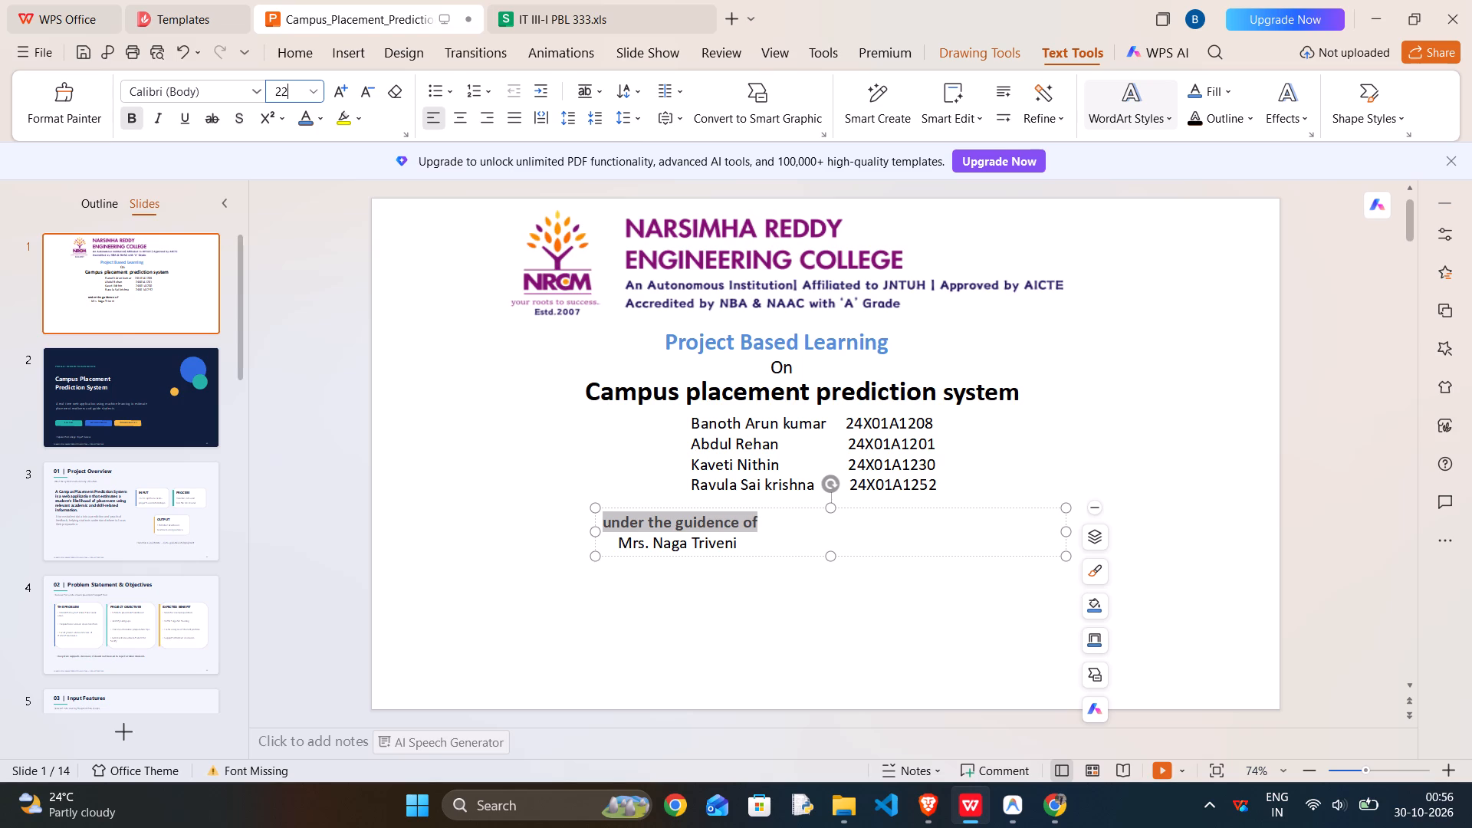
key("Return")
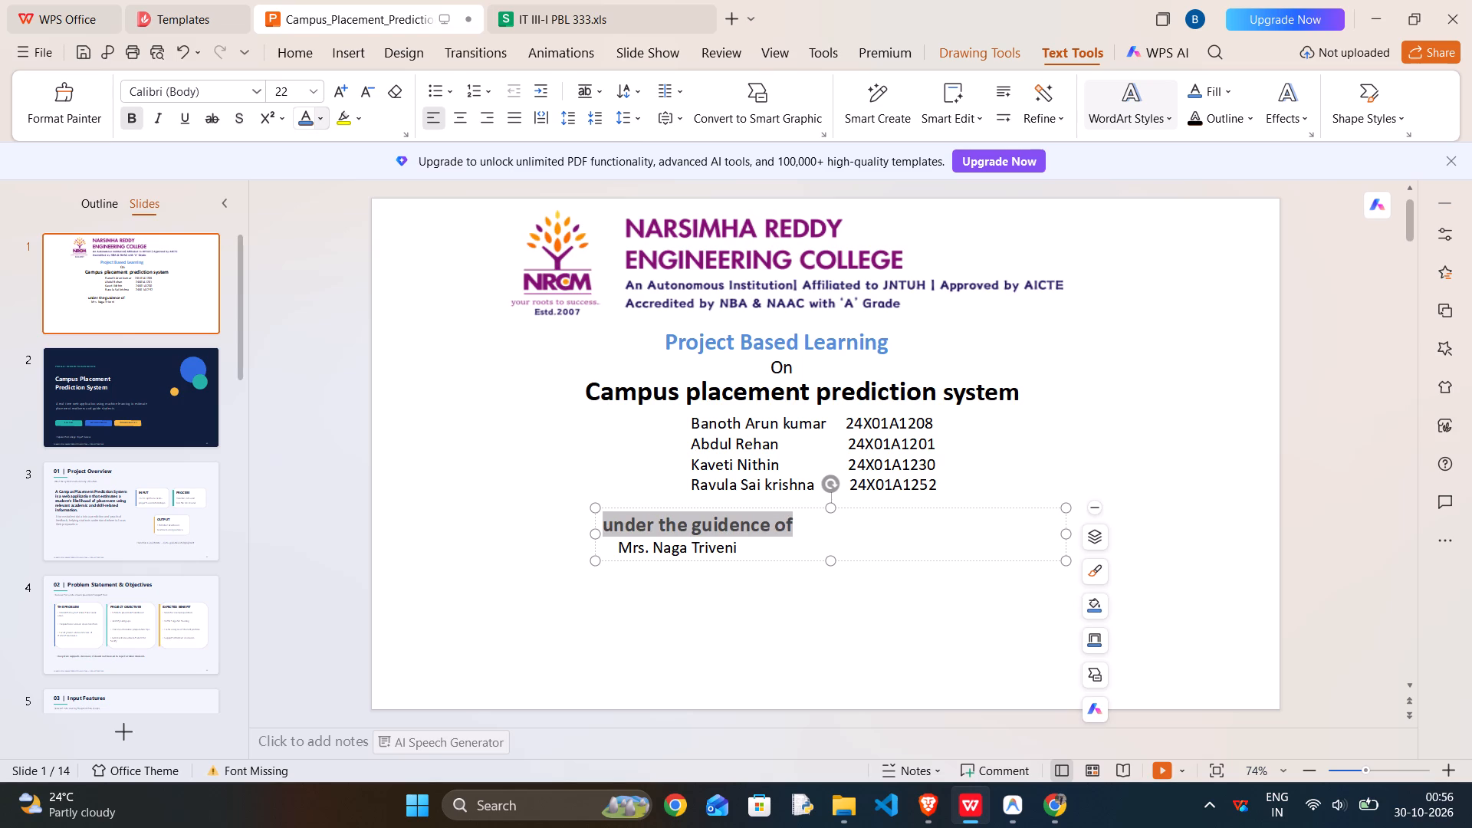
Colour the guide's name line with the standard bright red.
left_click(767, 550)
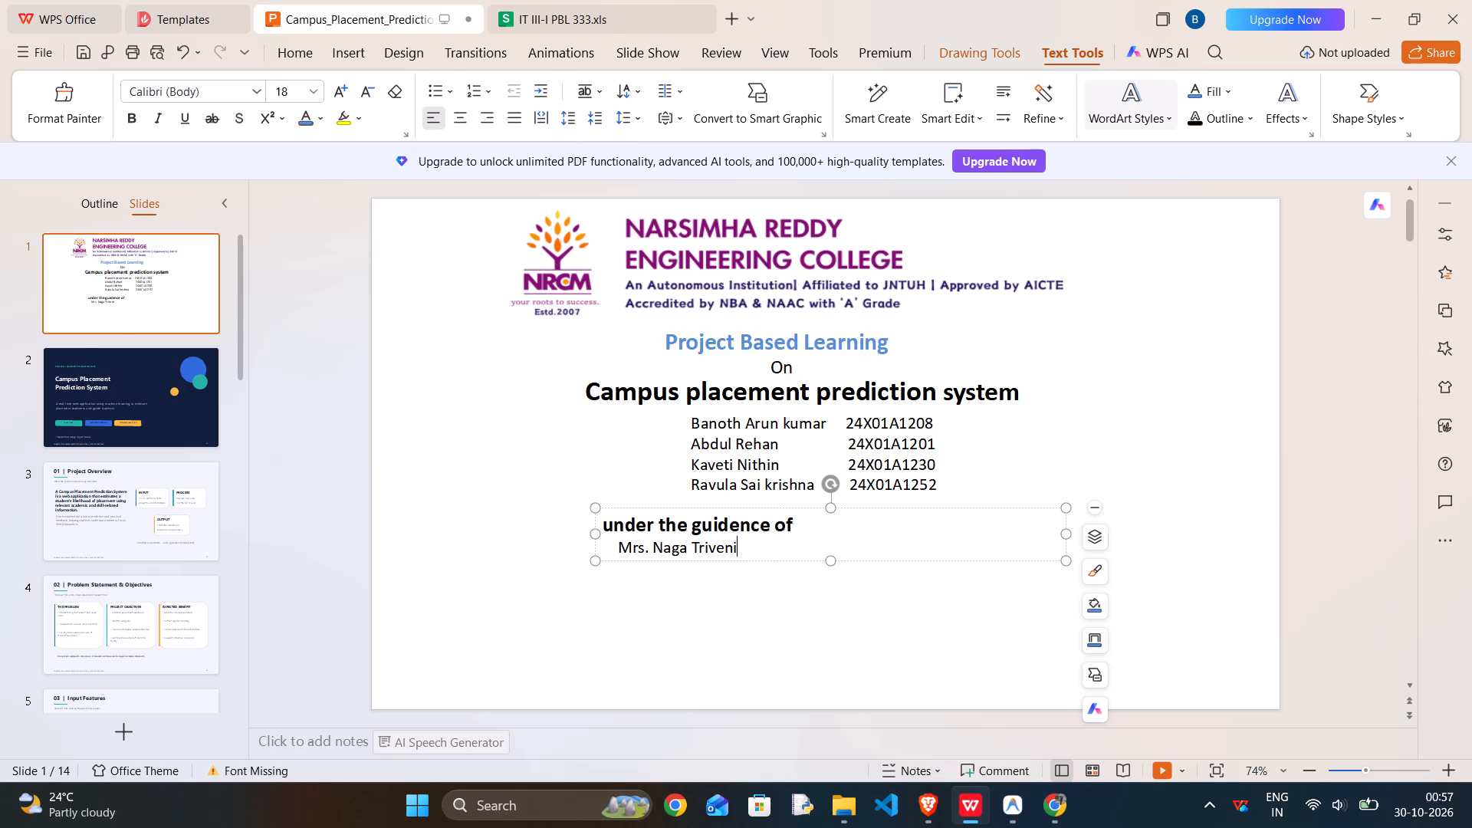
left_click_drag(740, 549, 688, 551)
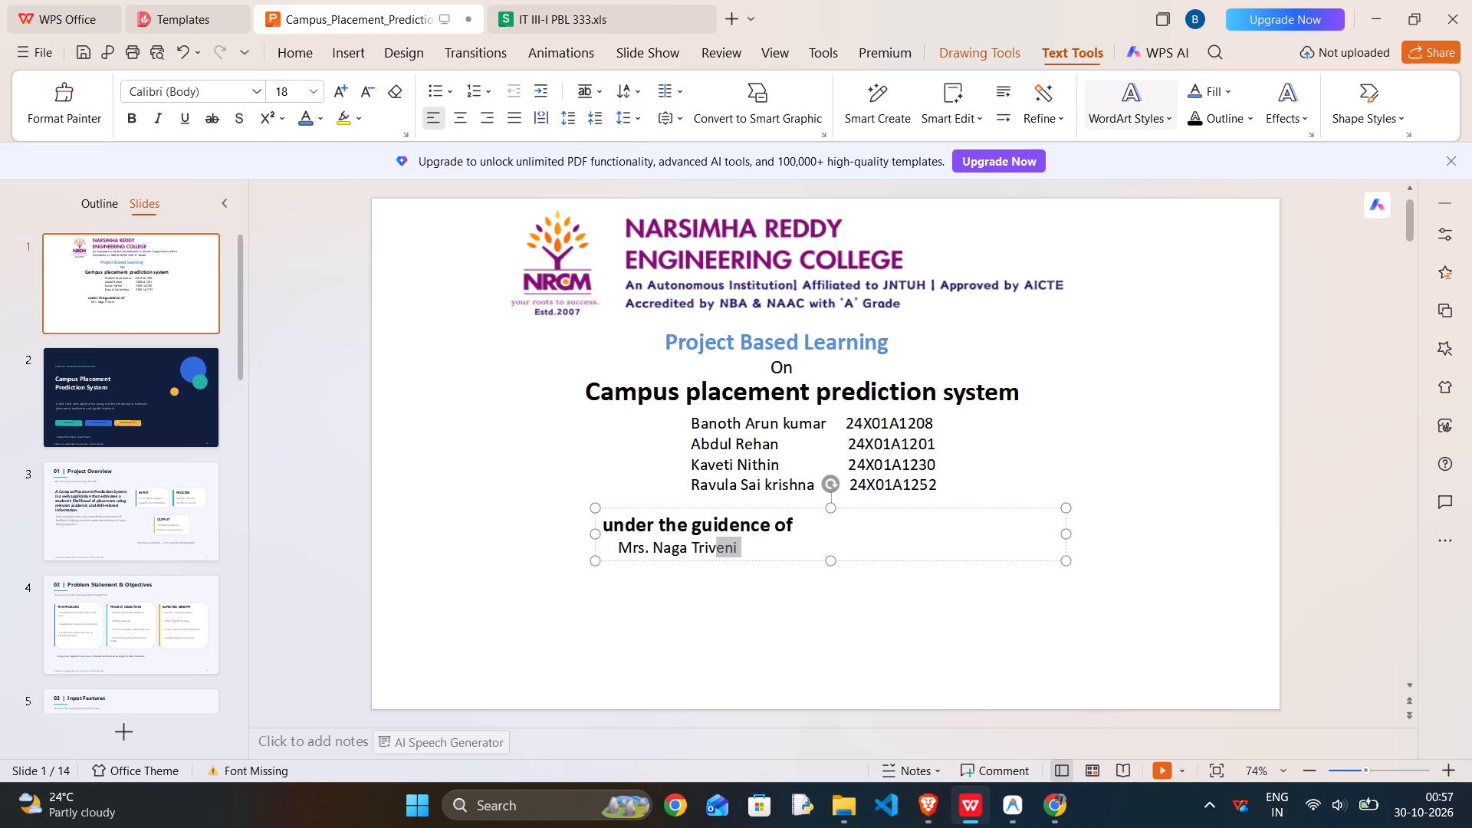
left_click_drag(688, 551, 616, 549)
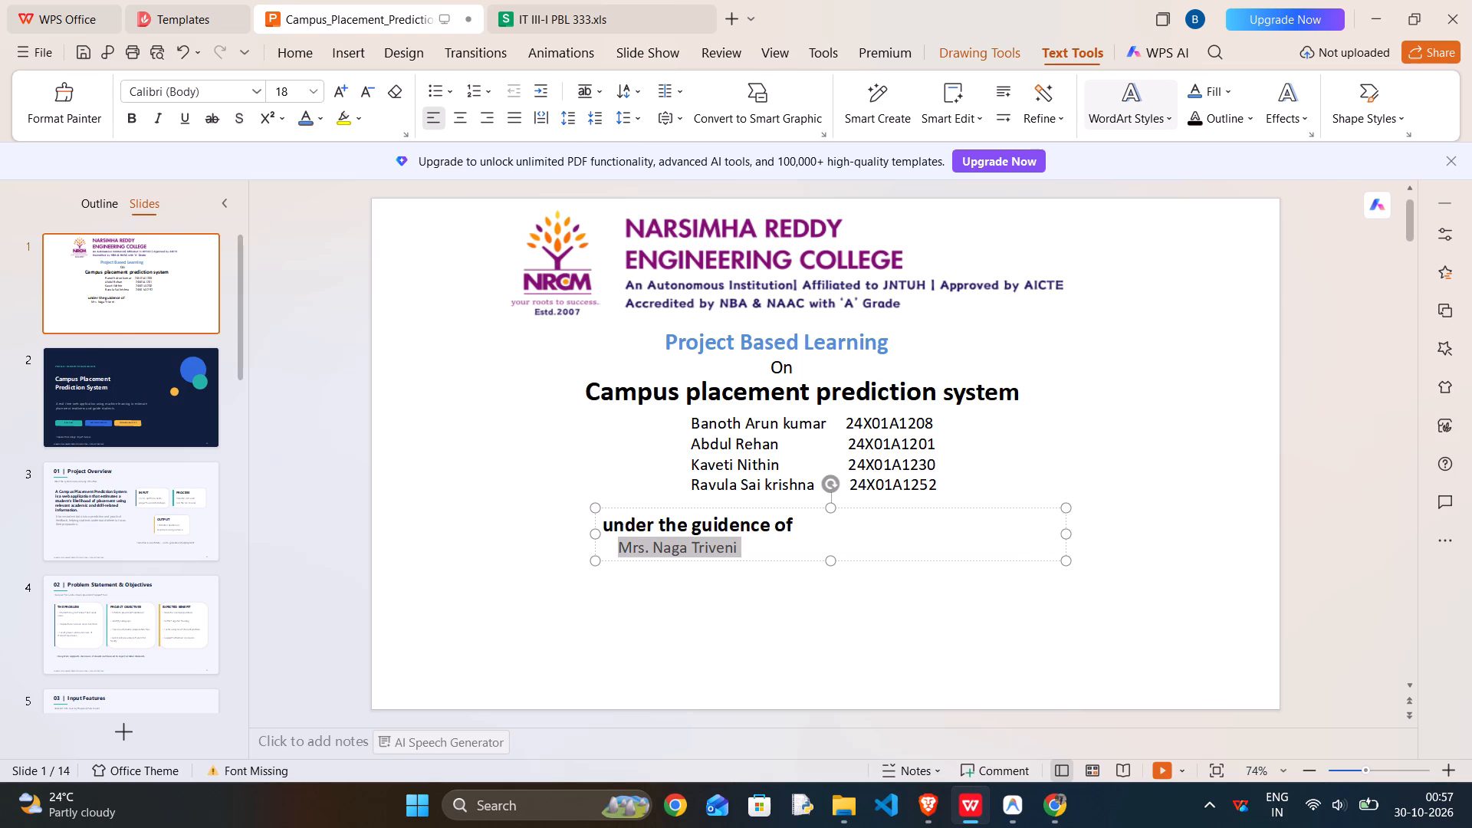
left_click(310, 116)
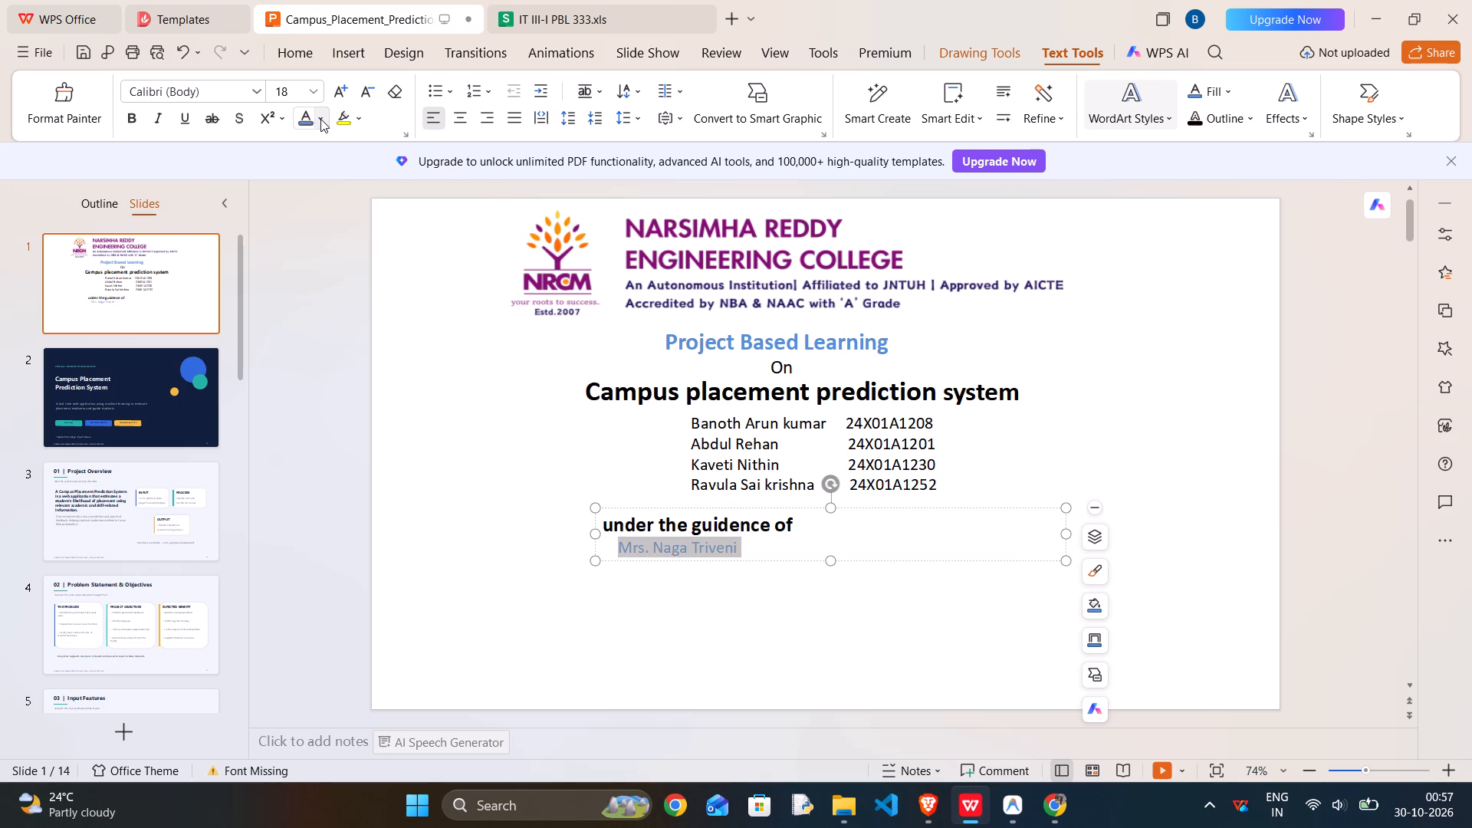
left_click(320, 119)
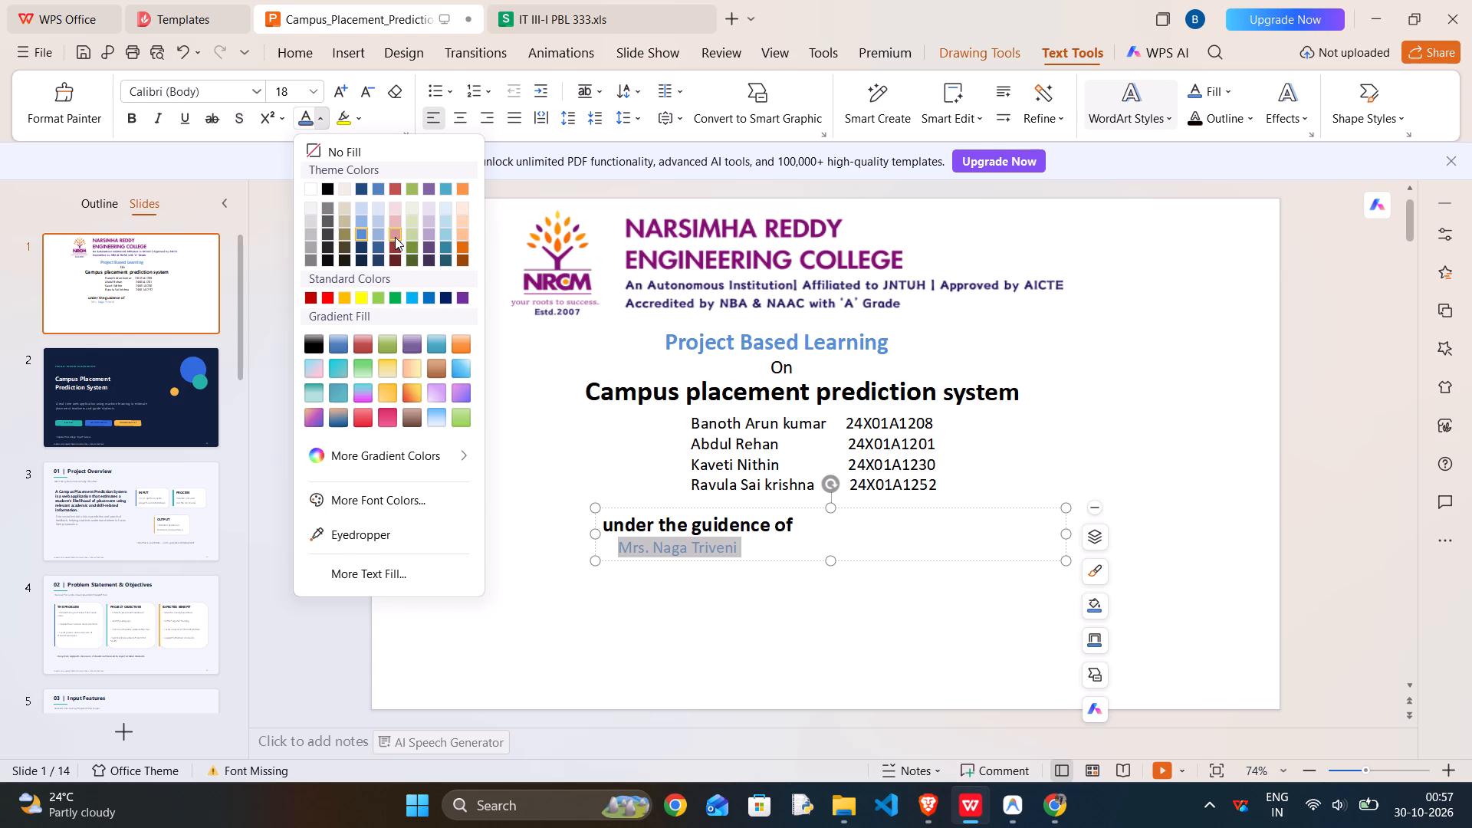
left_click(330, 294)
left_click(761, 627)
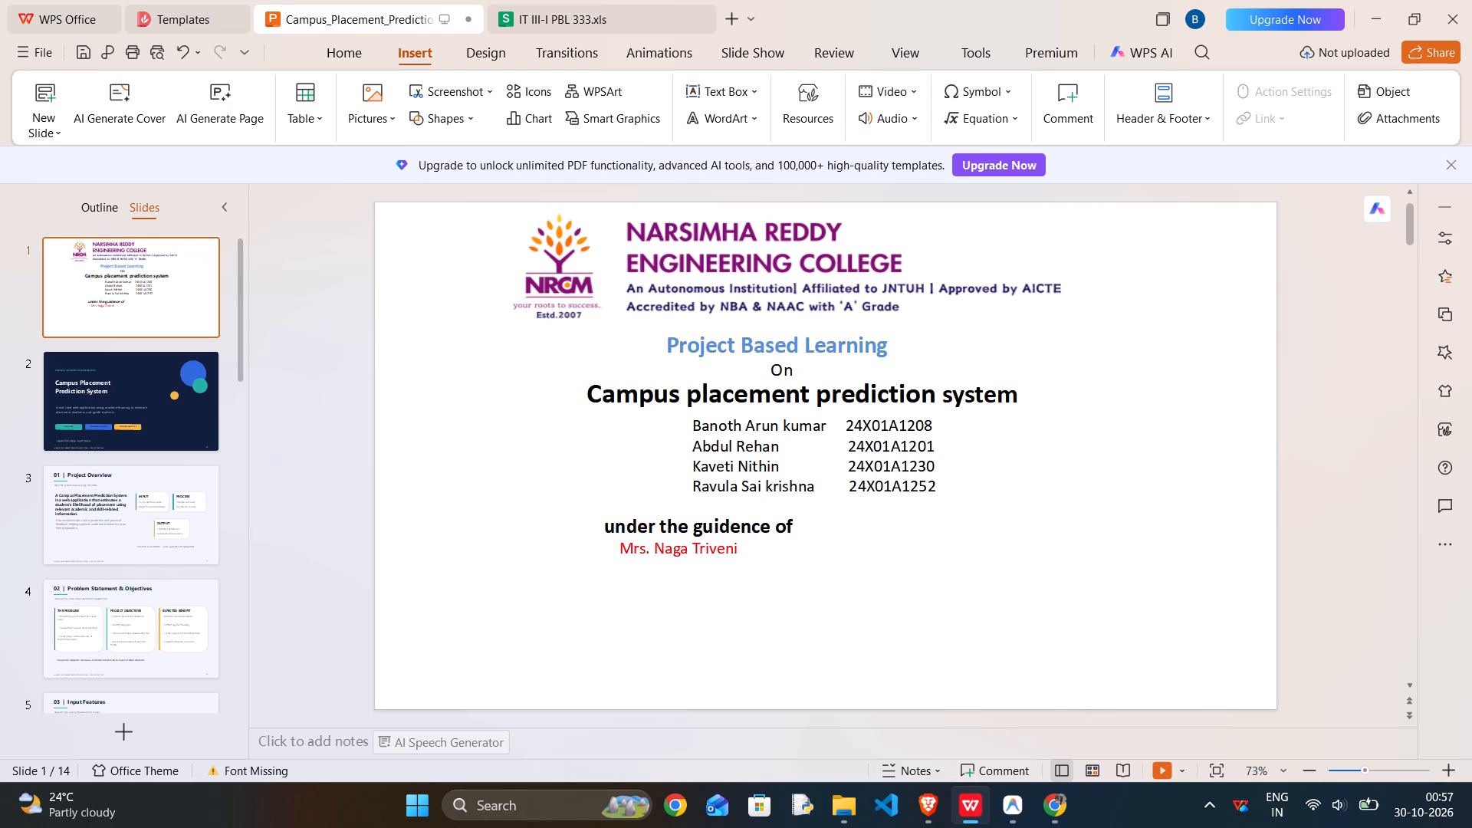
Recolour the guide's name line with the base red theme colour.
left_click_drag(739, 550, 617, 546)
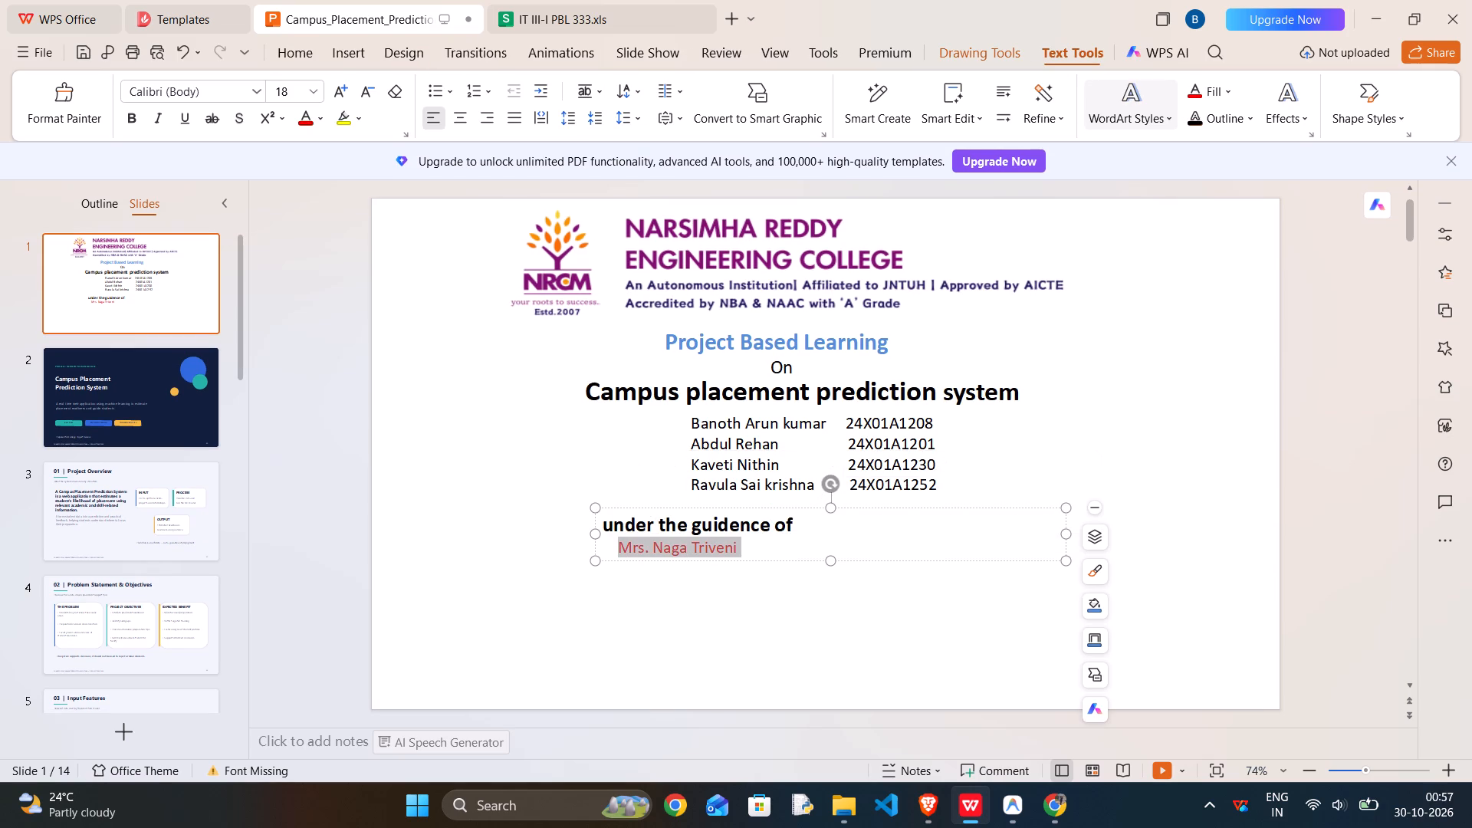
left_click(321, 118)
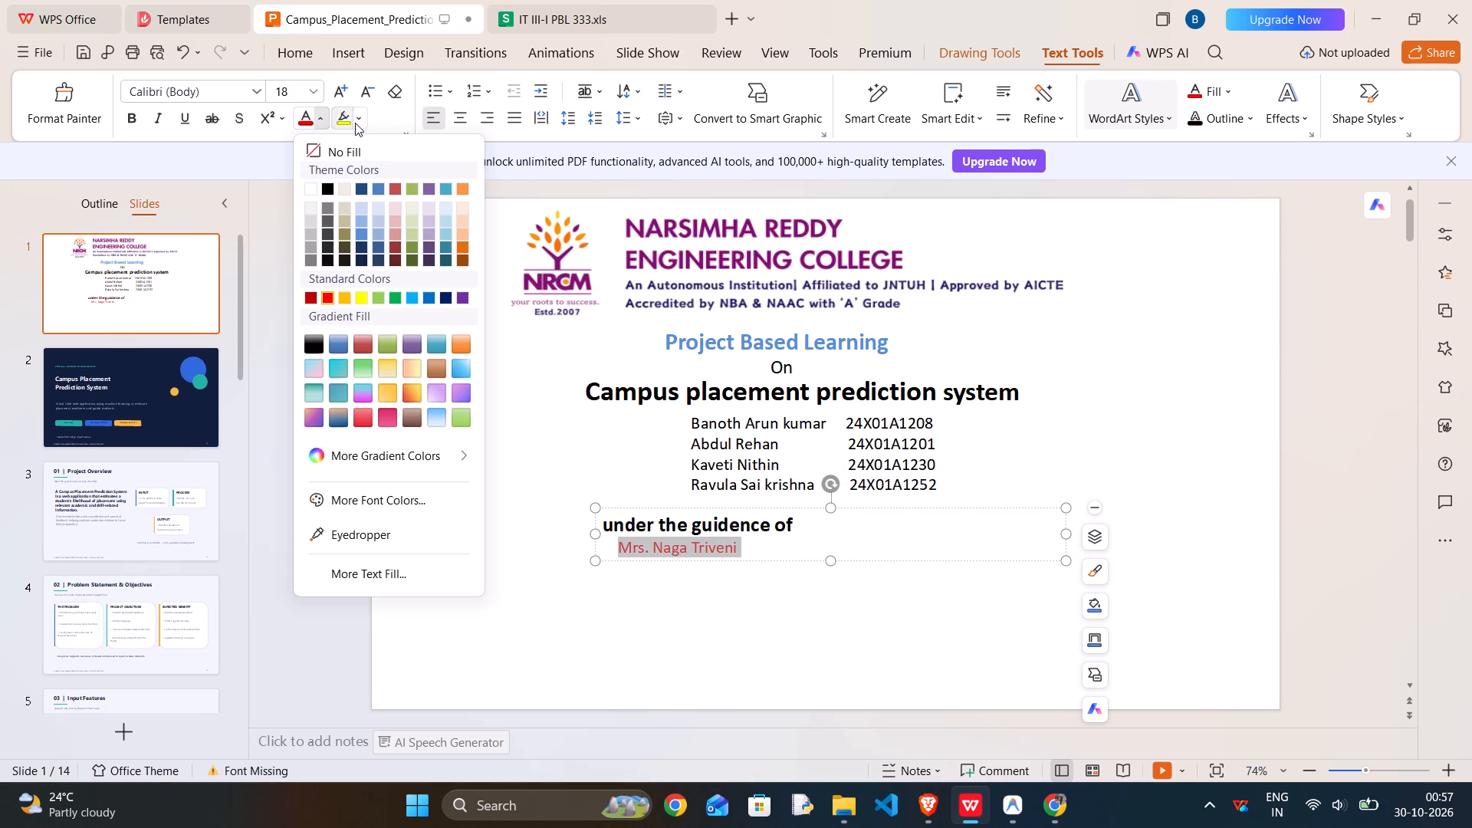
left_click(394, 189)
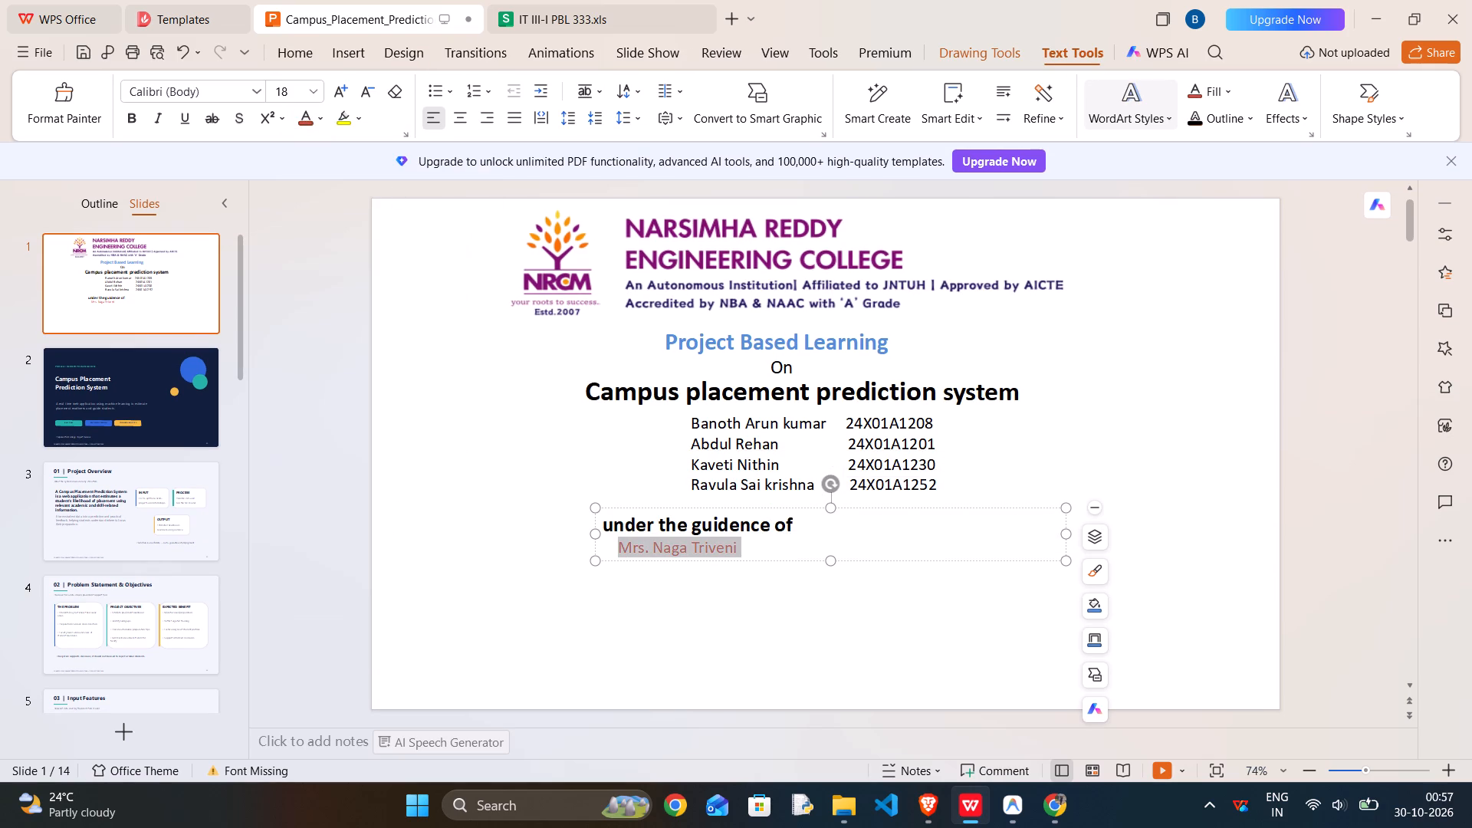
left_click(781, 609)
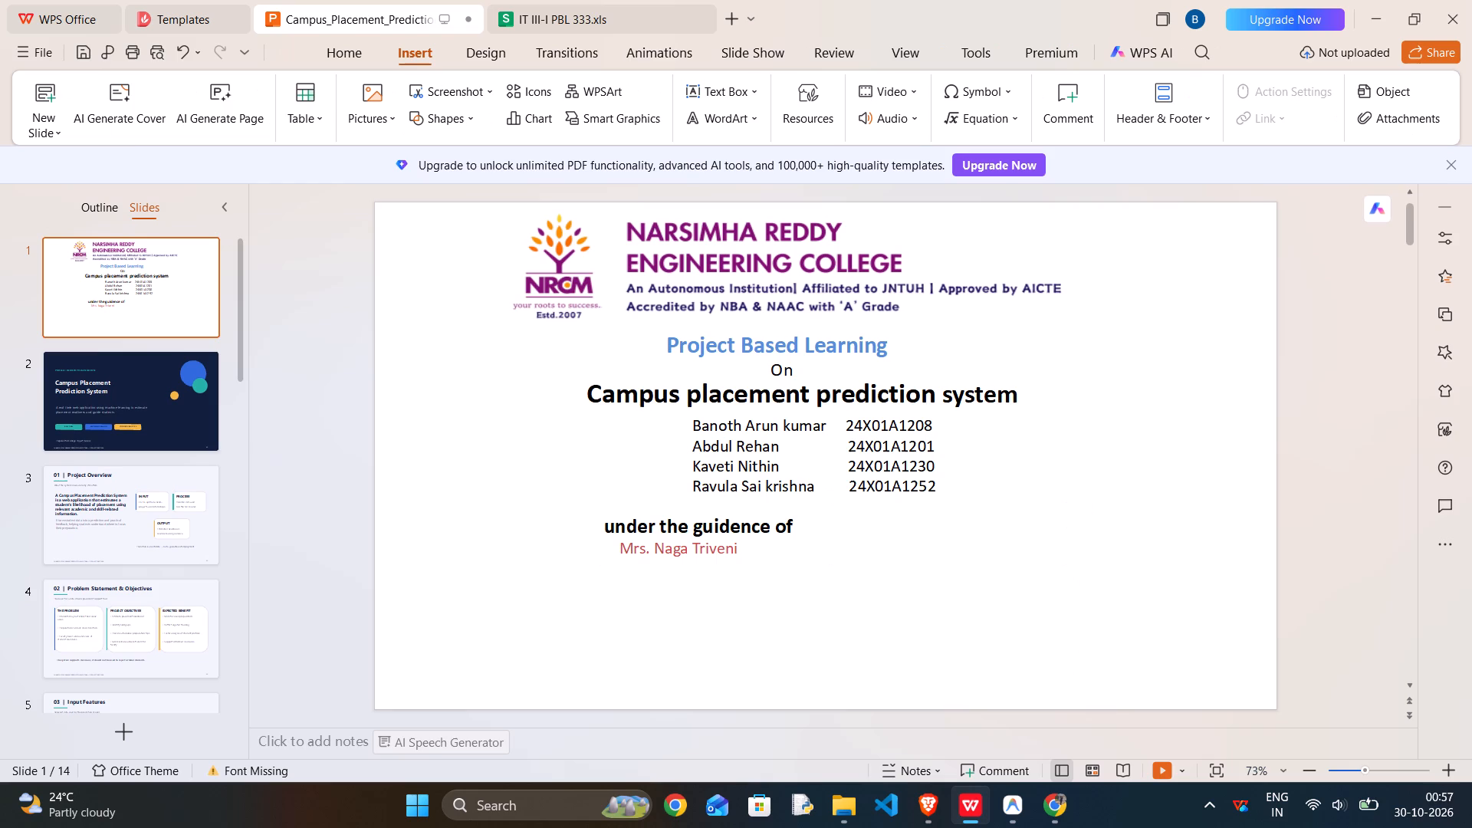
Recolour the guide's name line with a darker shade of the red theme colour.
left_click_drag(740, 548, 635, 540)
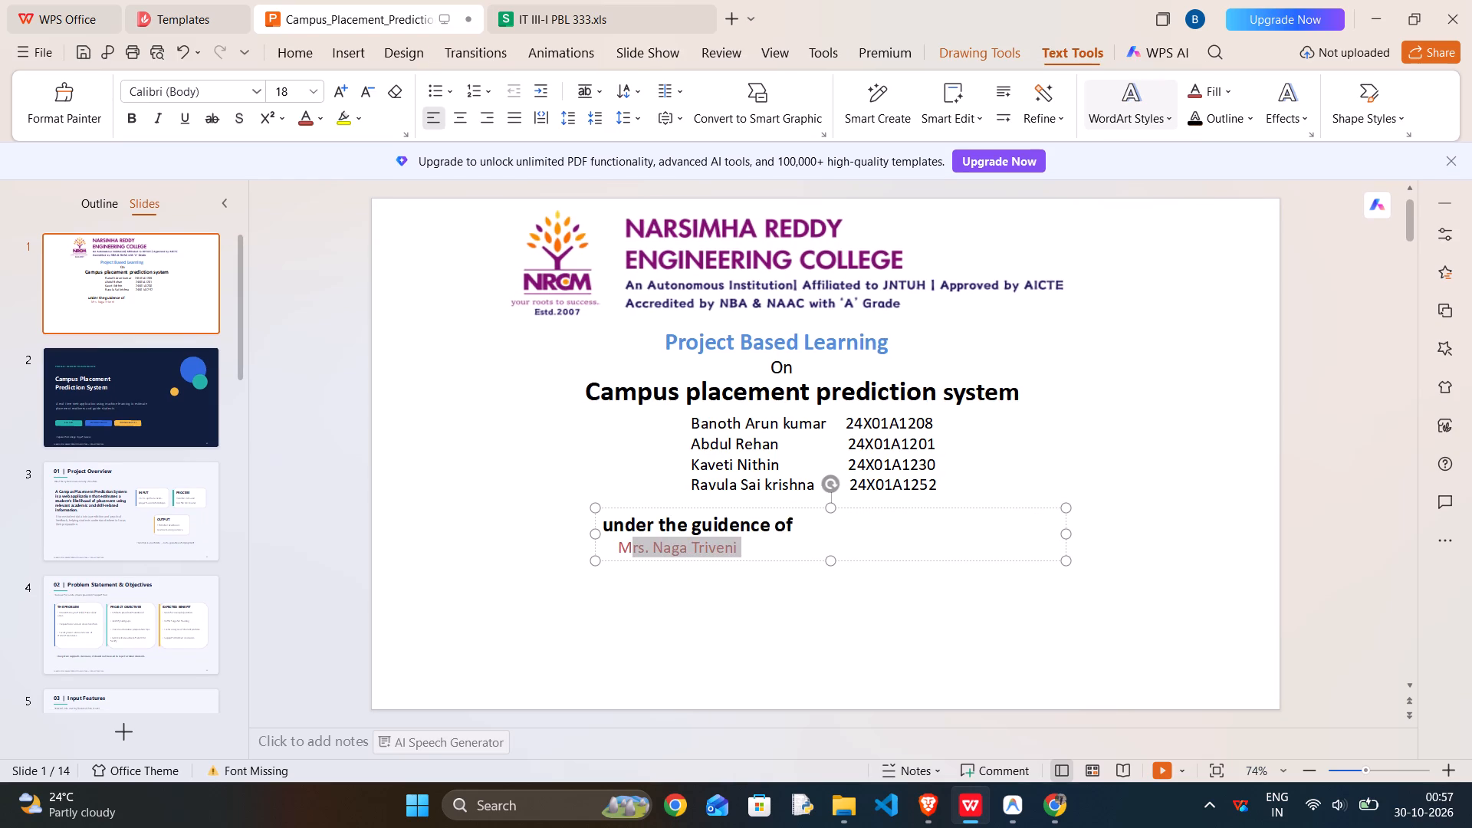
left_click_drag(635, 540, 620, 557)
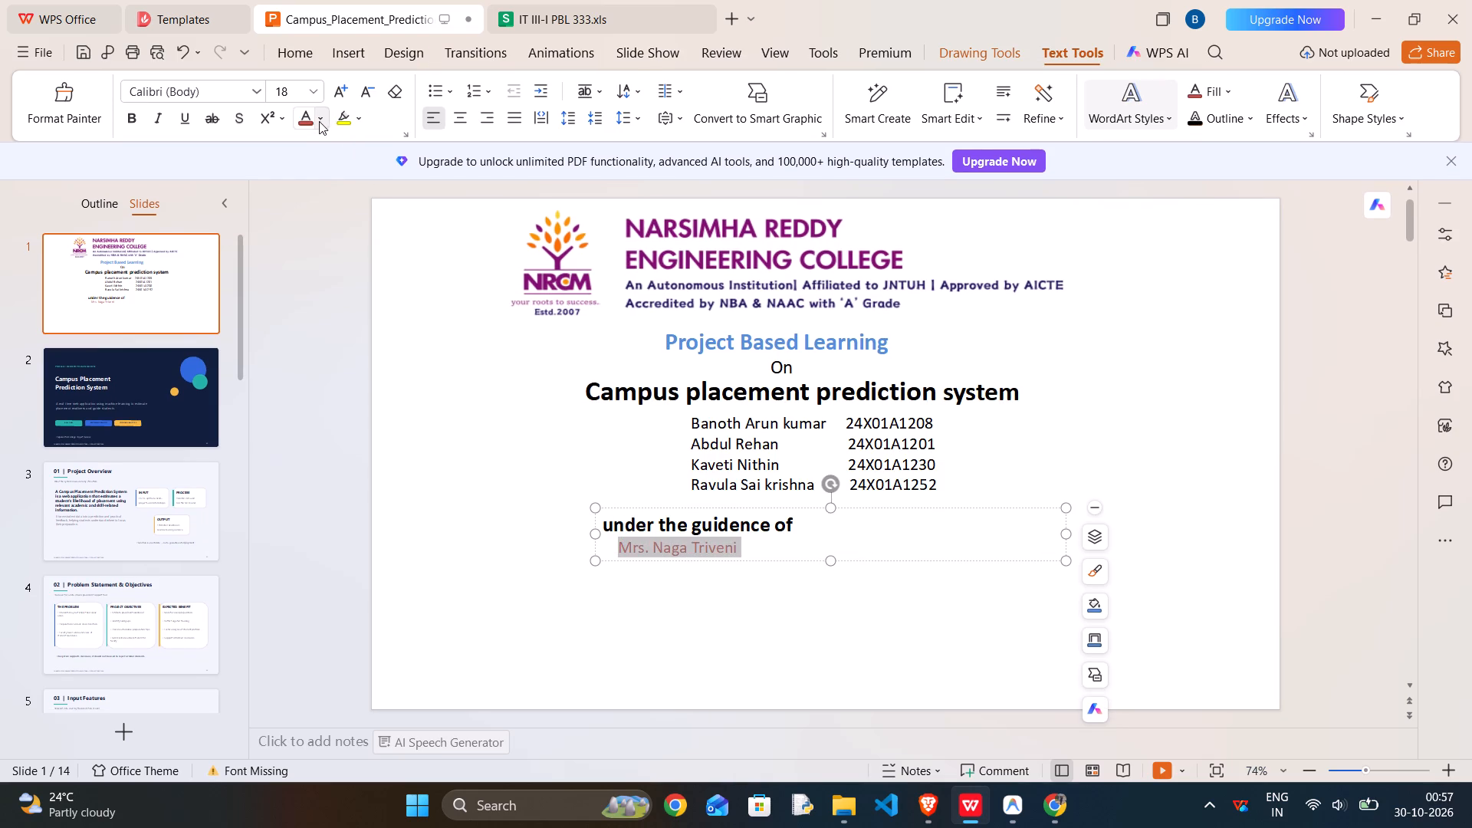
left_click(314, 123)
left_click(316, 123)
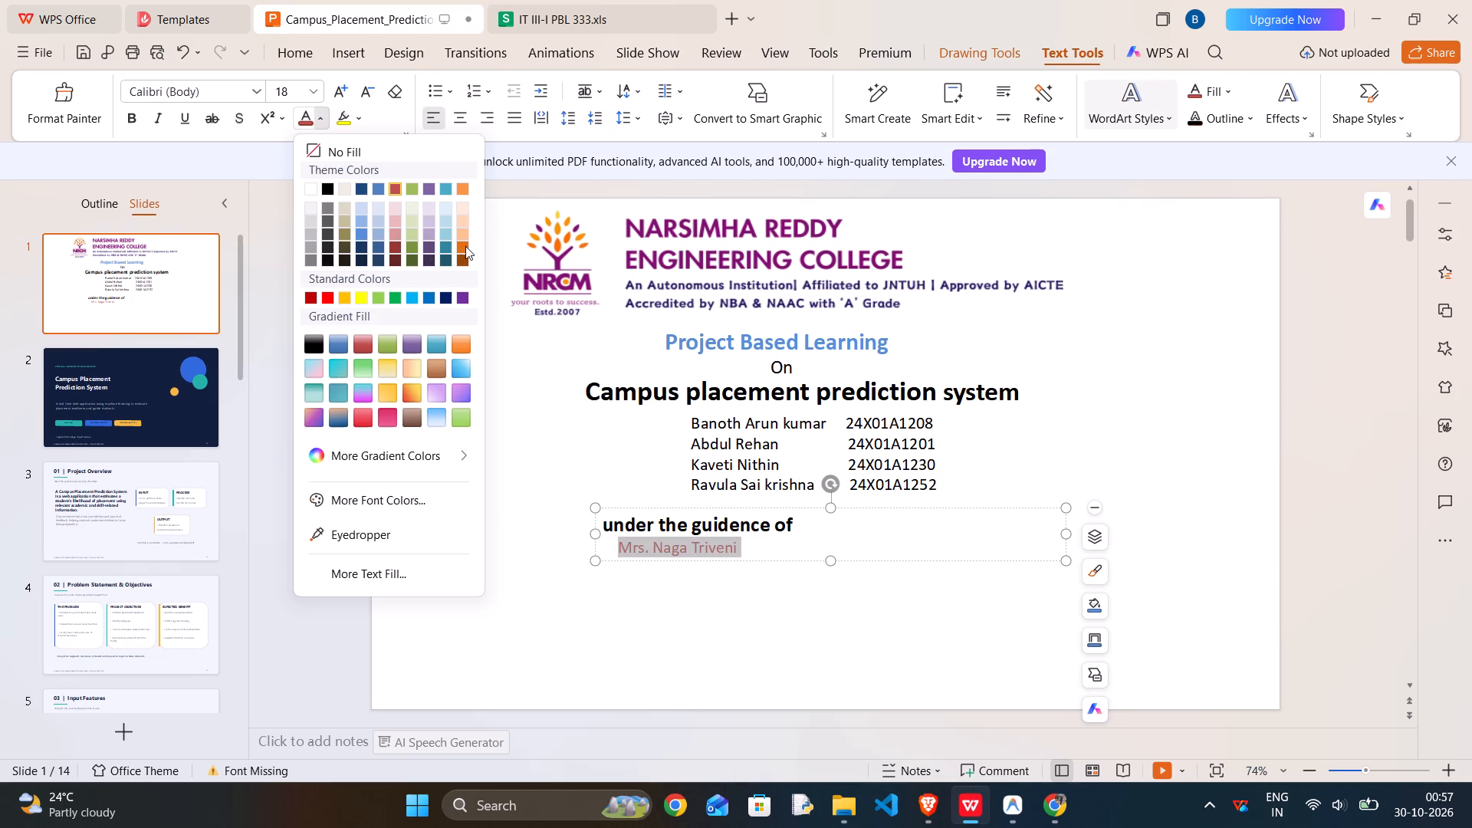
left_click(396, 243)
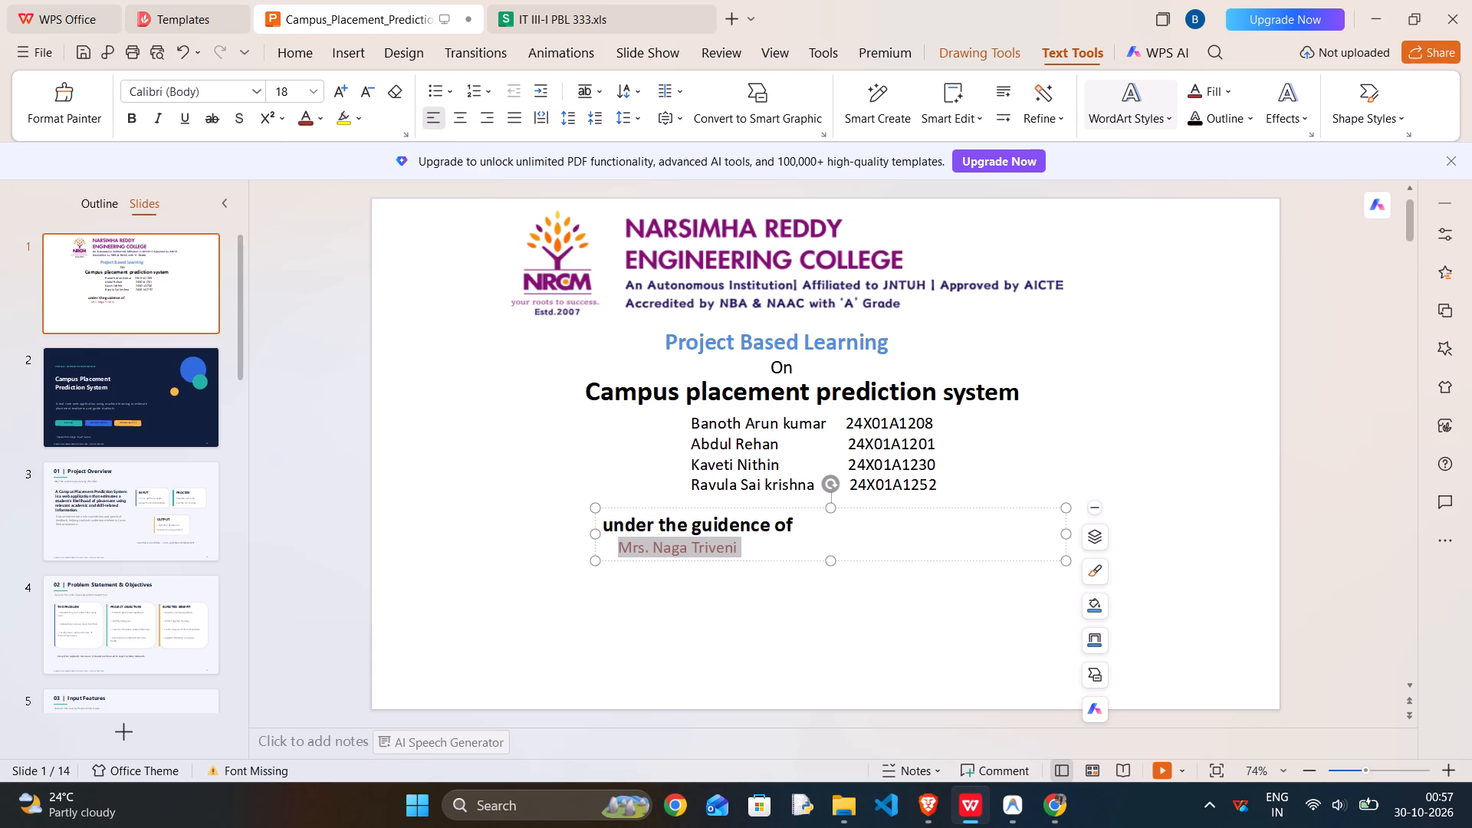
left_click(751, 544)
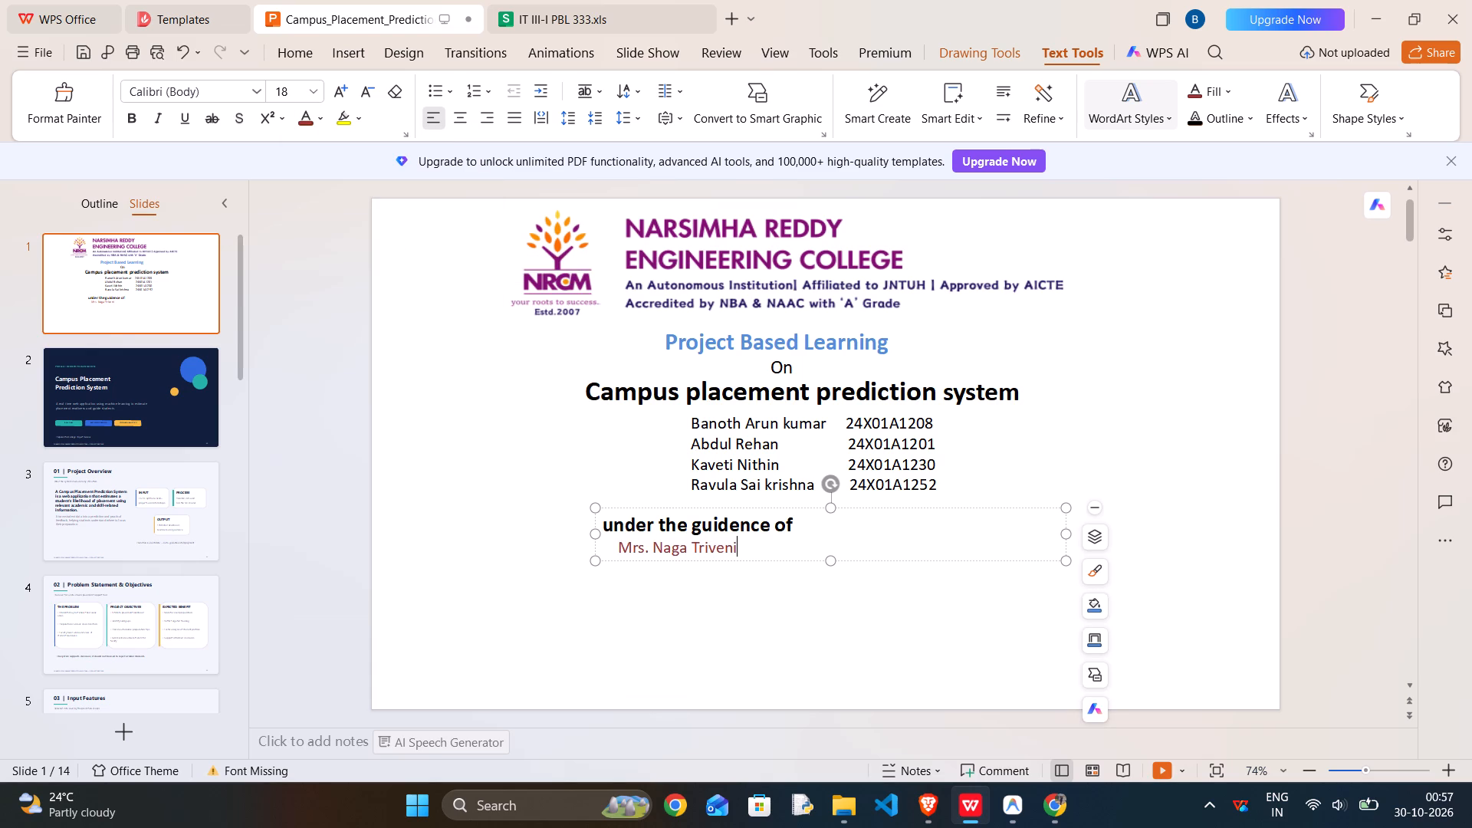
Recolour the guide's name line with the standard dark red.
left_click_drag(736, 550, 621, 540)
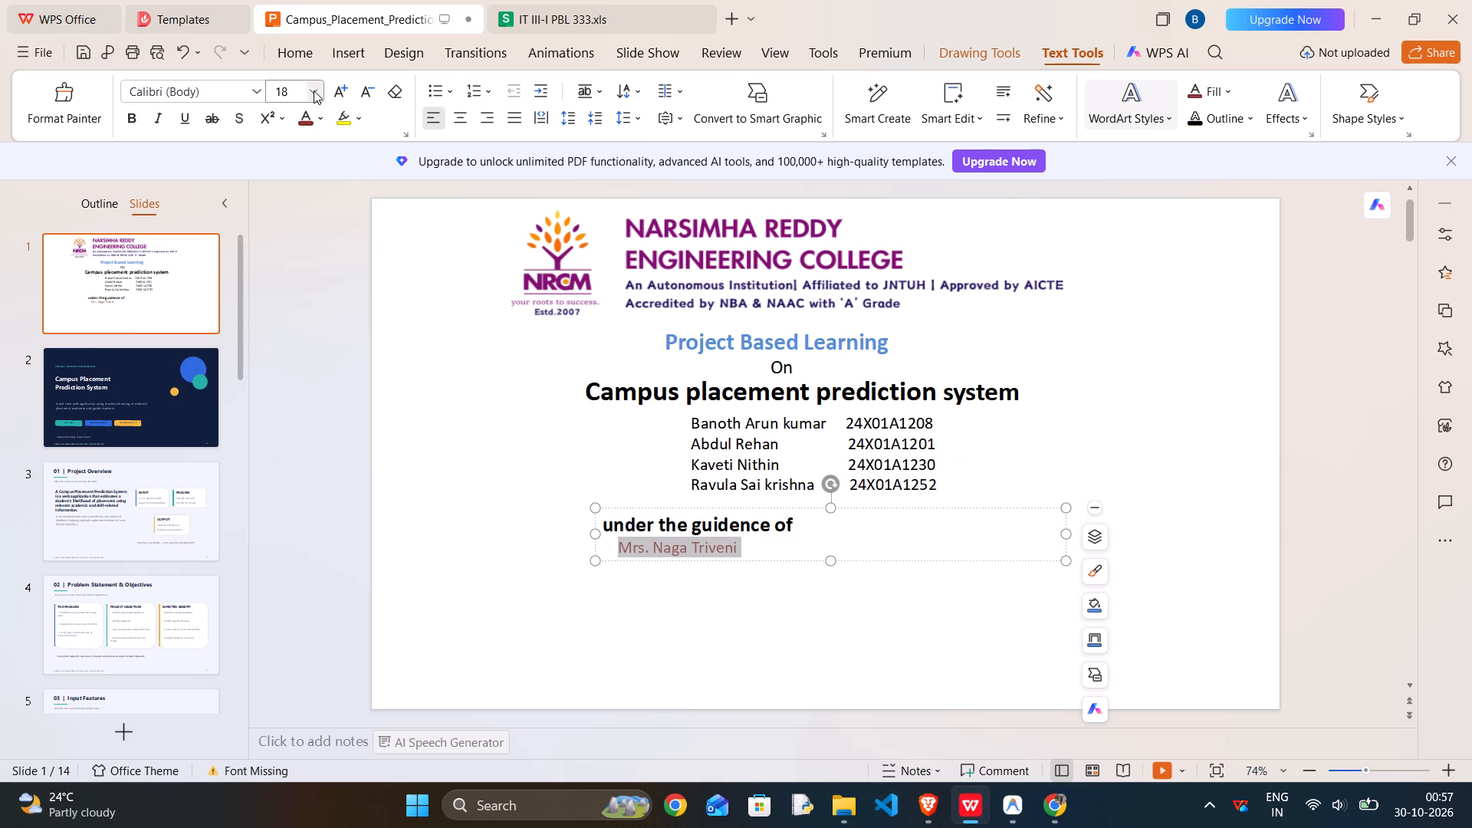
left_click(317, 123)
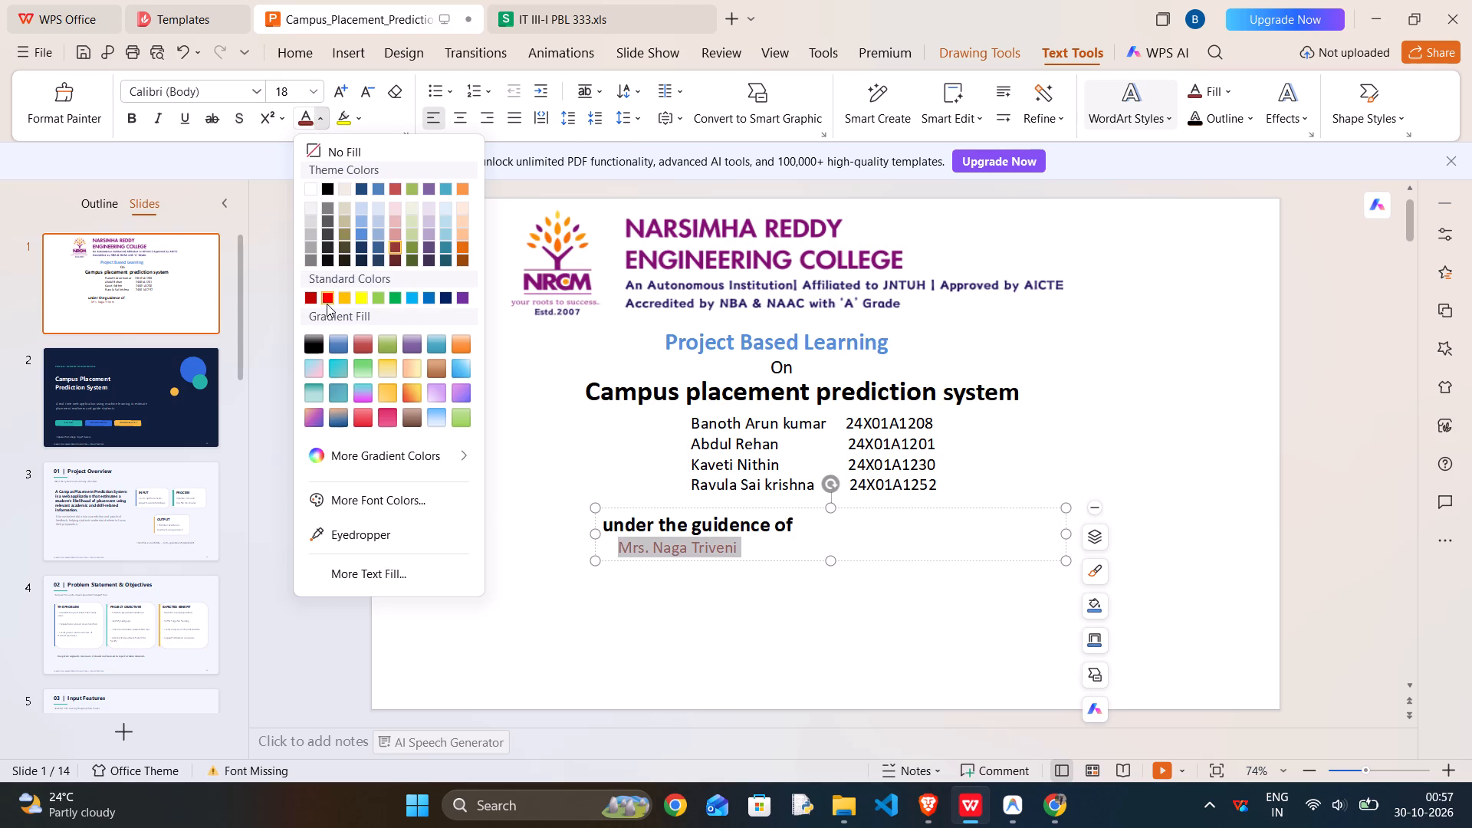
left_click(314, 298)
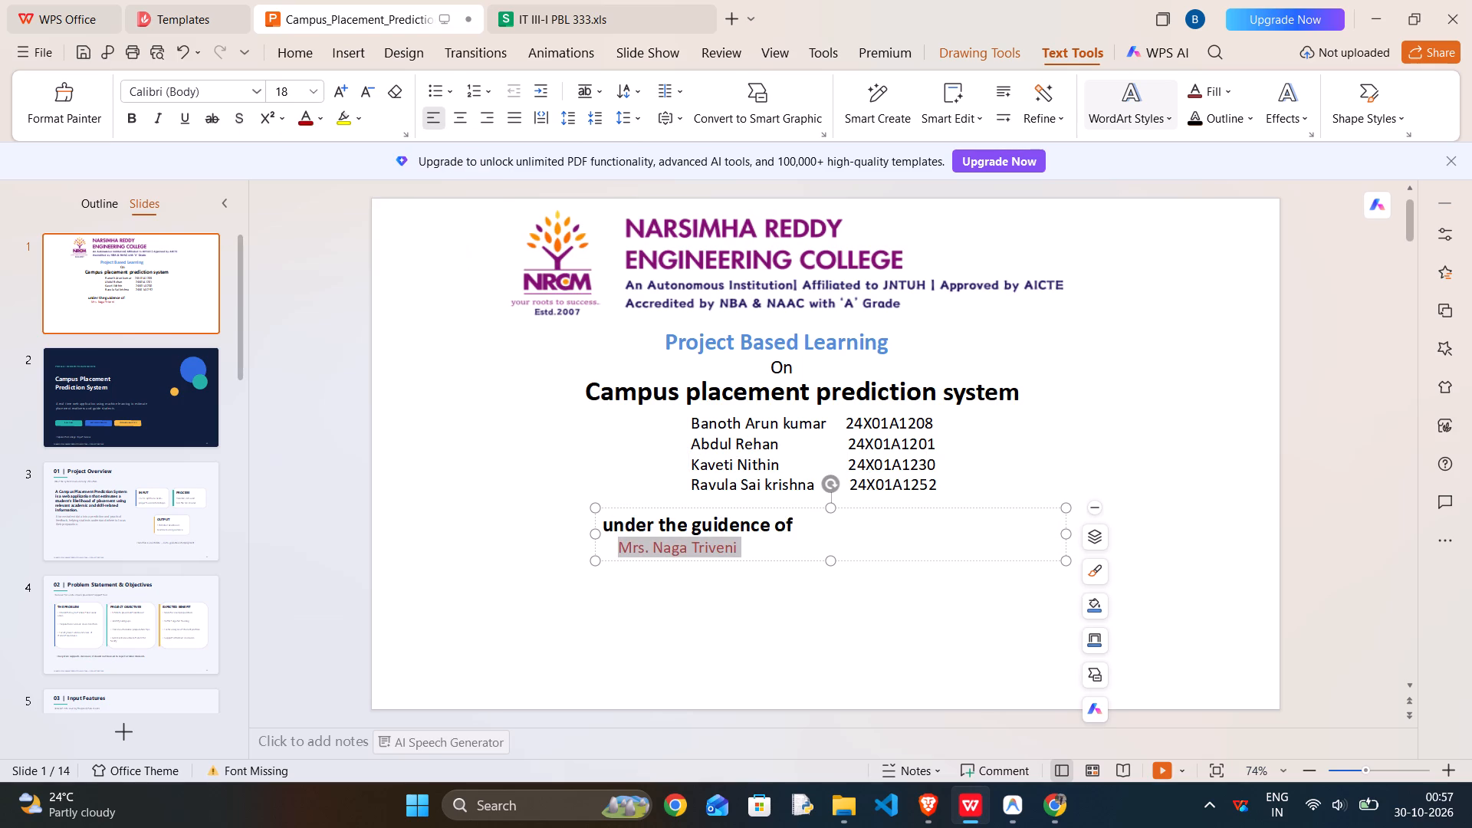
left_click(767, 536)
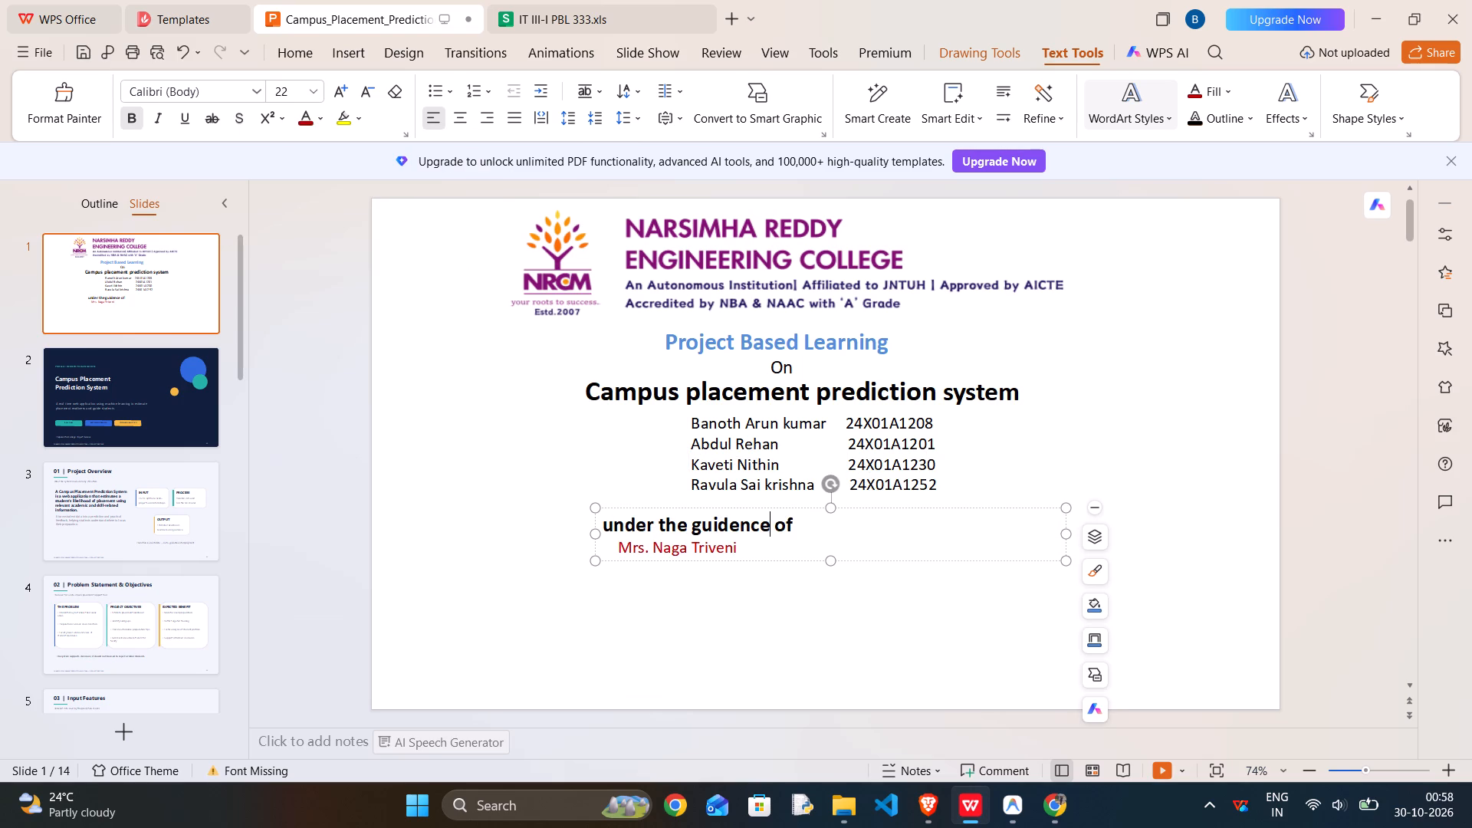
left_click(746, 545)
Move the guidance text box right, keeping its height, so its two lines sit beneath the middle of the student list.
left_click_drag(903, 531, 1007, 531)
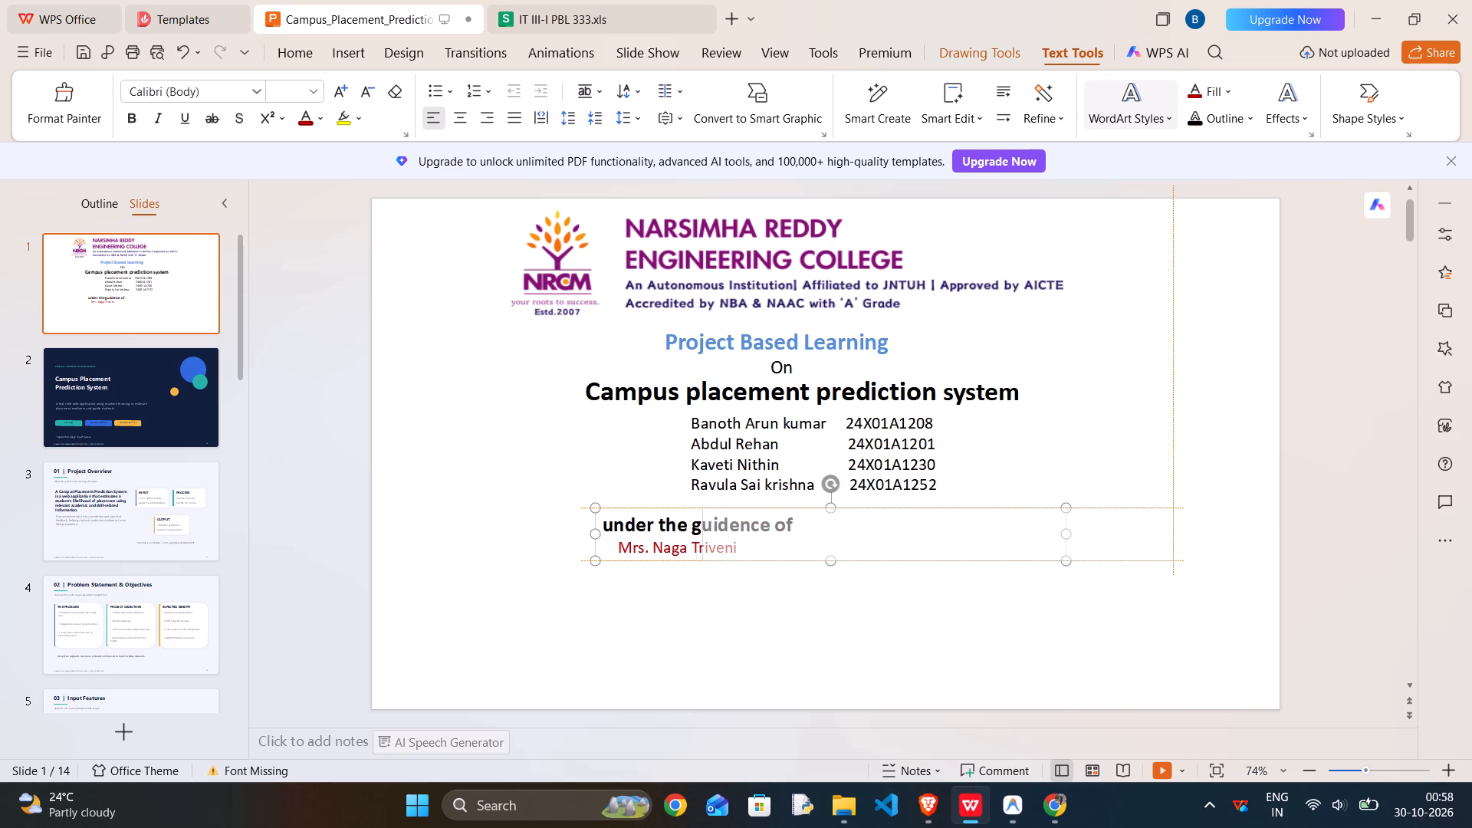
left_click_drag(1007, 531, 995, 533)
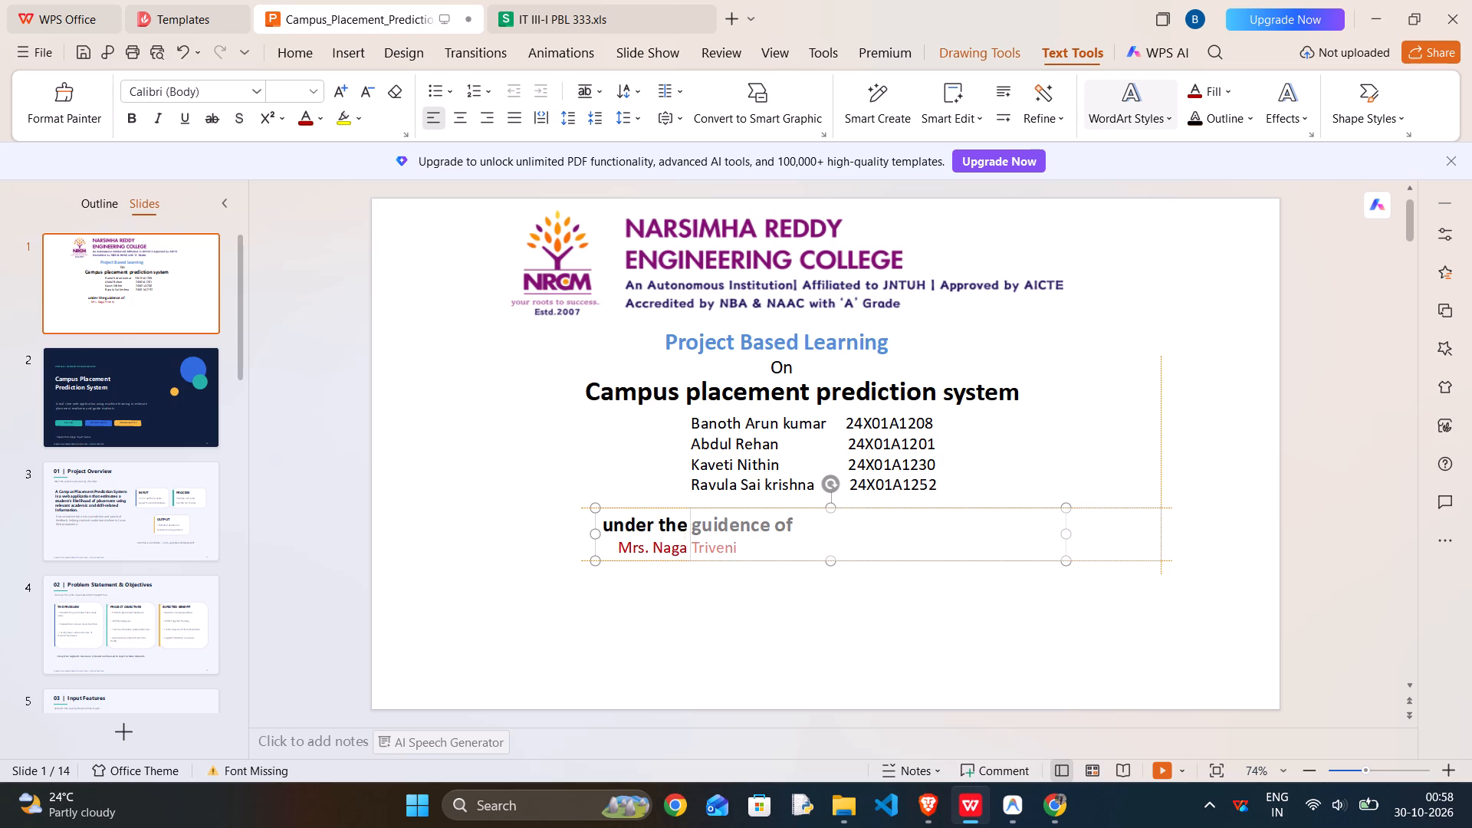
left_click_drag(995, 533, 996, 533)
left_click(1043, 538)
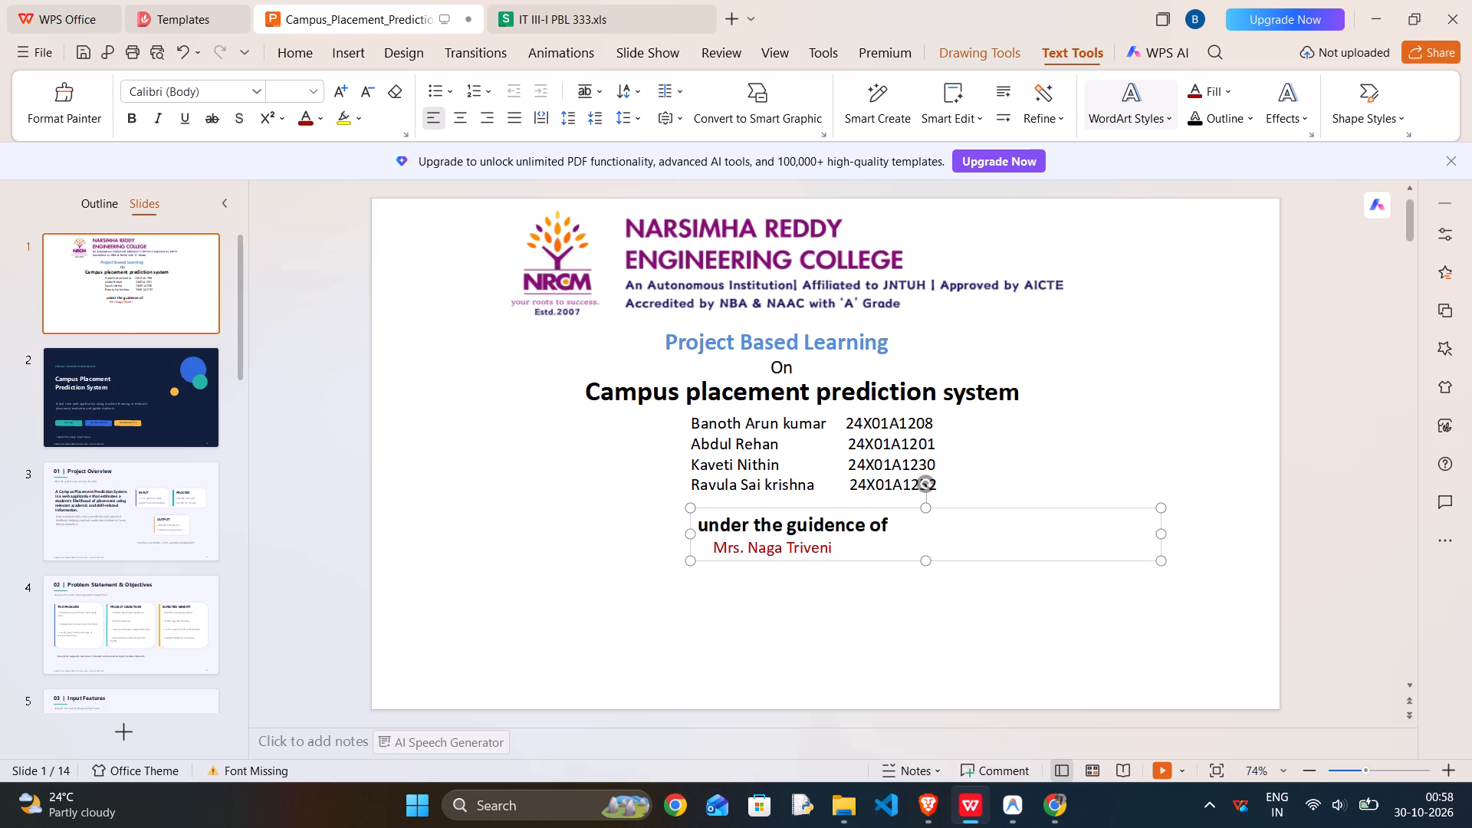
left_click_drag(1043, 538, 1068, 538)
Move the student list text box left and slightly down, aligning its rows with the left edge of "Project Based Learning".
left_click(960, 457)
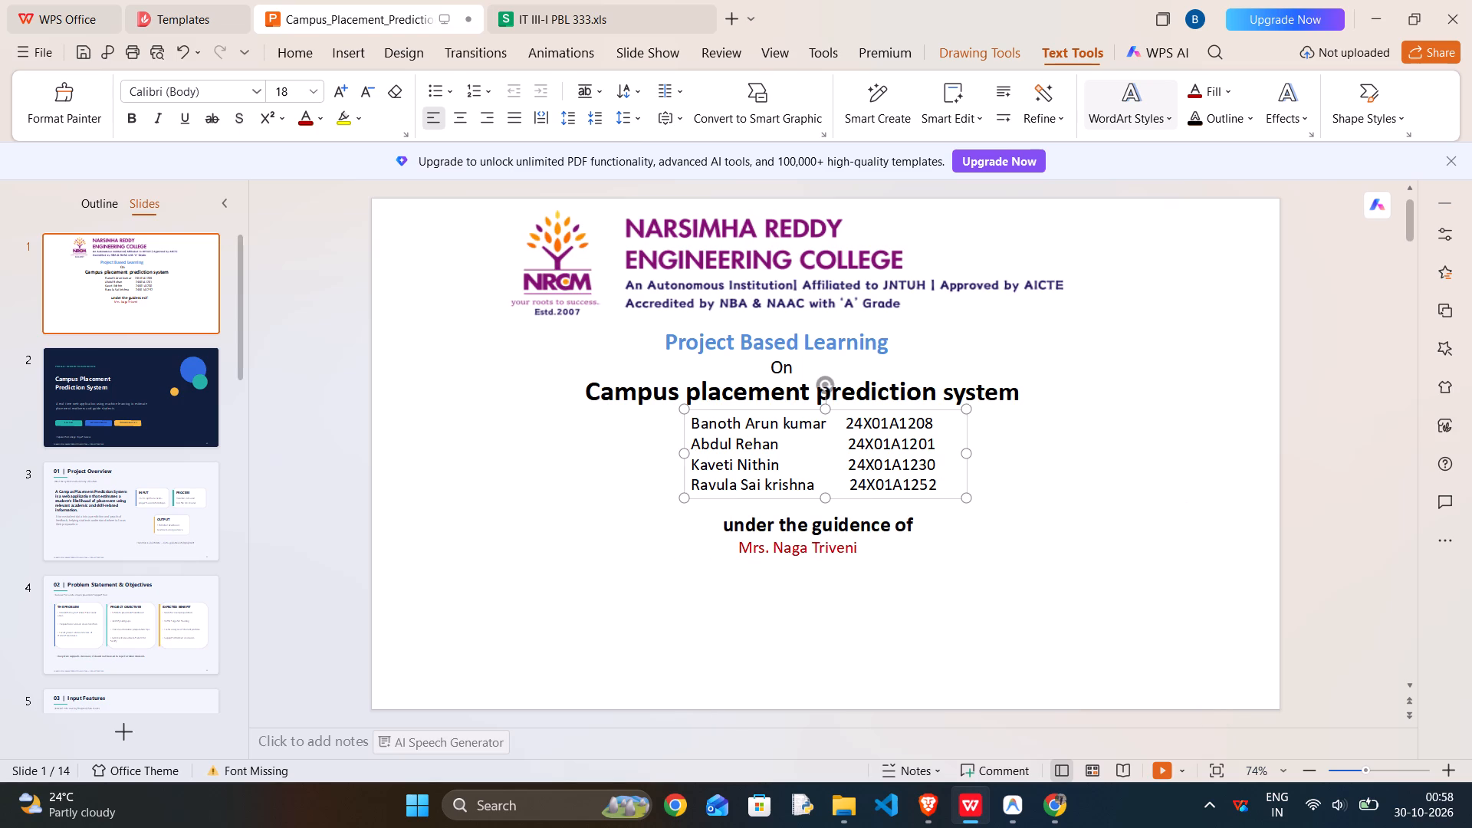
left_click_drag(948, 452, 928, 452)
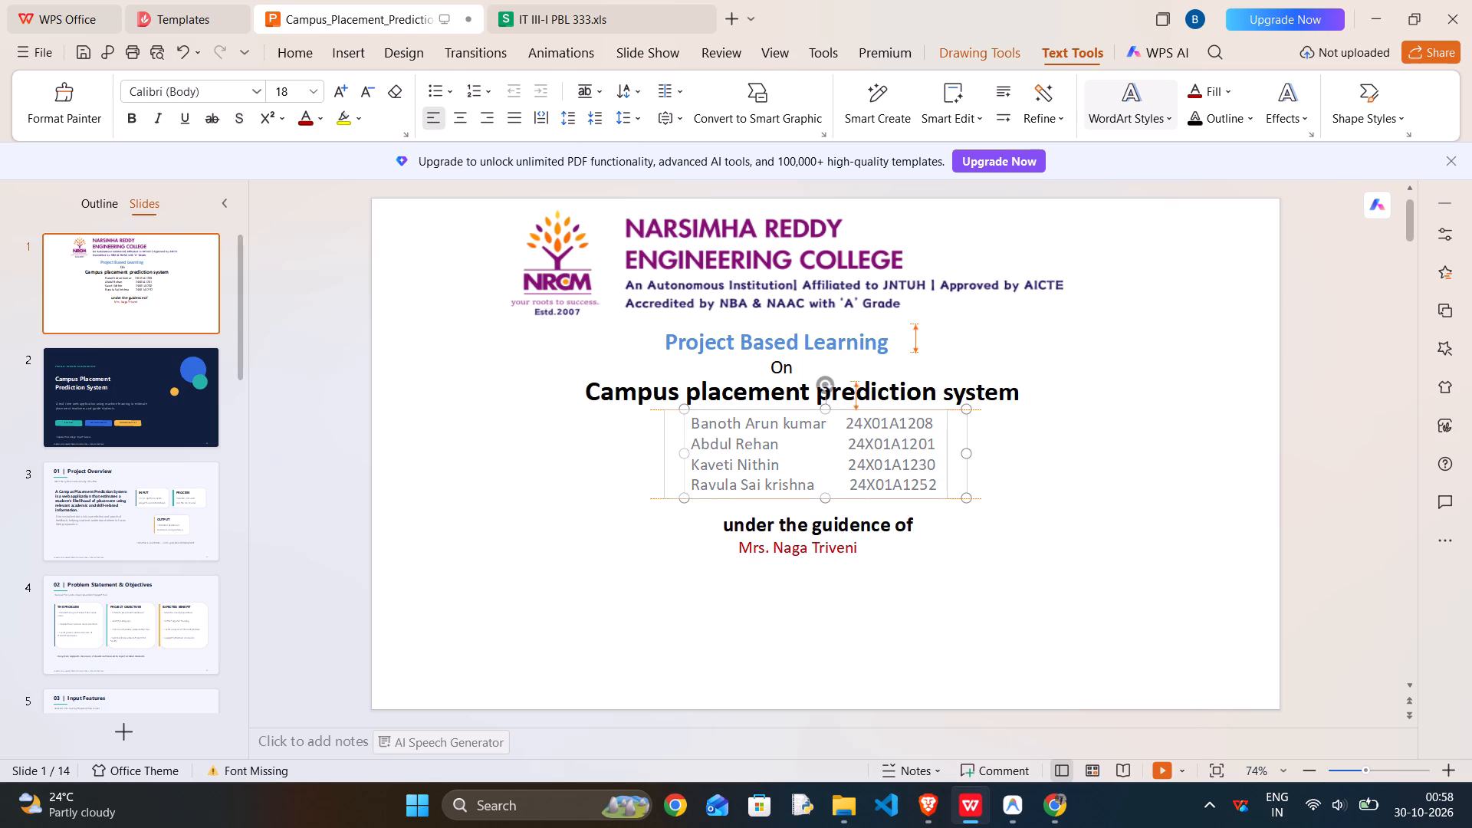
left_click_drag(928, 452, 921, 456)
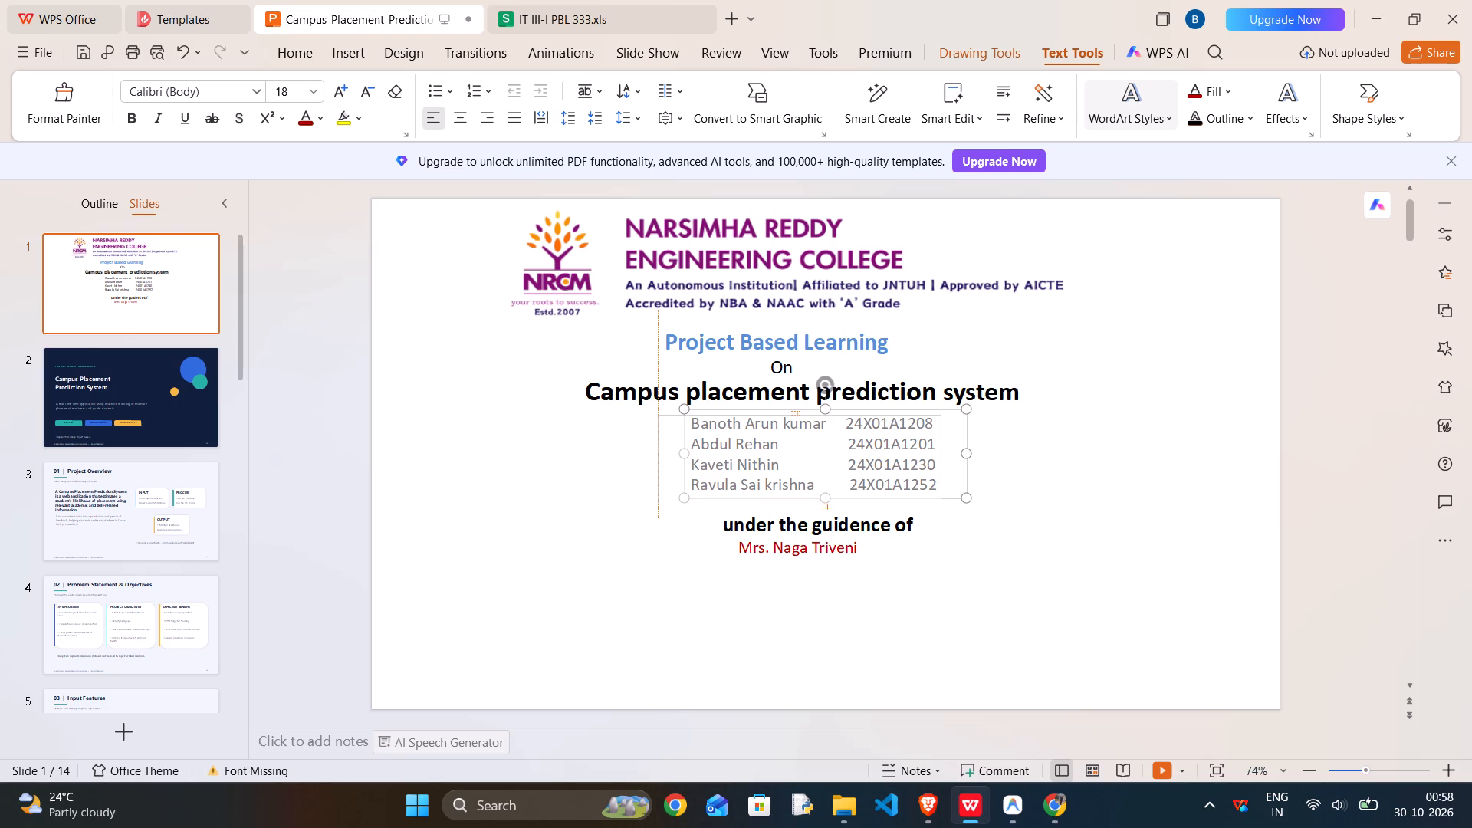
left_click_drag(921, 456, 922, 456)
Shift the guidance text box slightly left, keeping its height, so its heading line ends level with the end of "Project Based Learning".
left_click(912, 543)
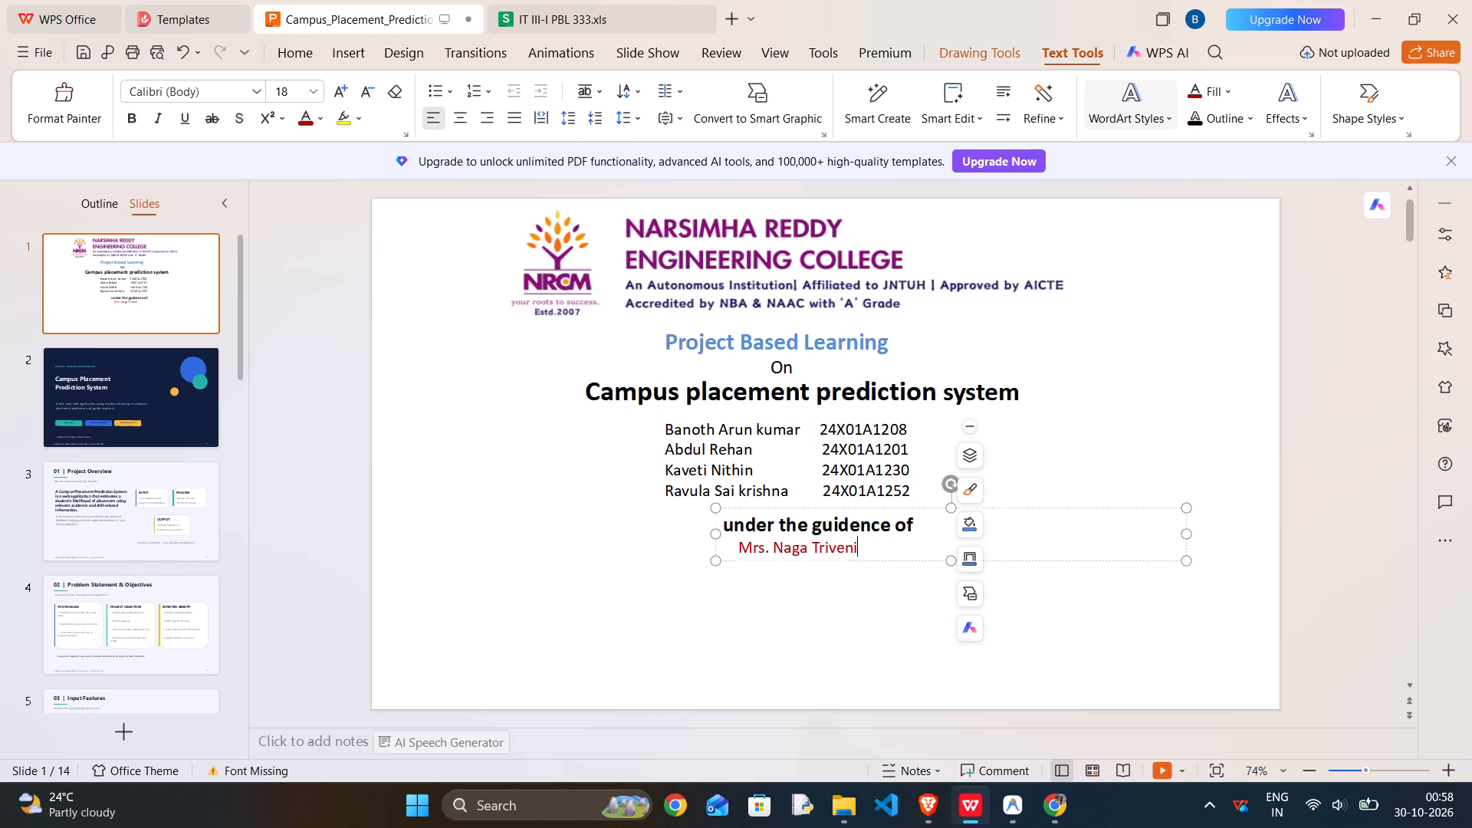
left_click(929, 547)
left_click(951, 544)
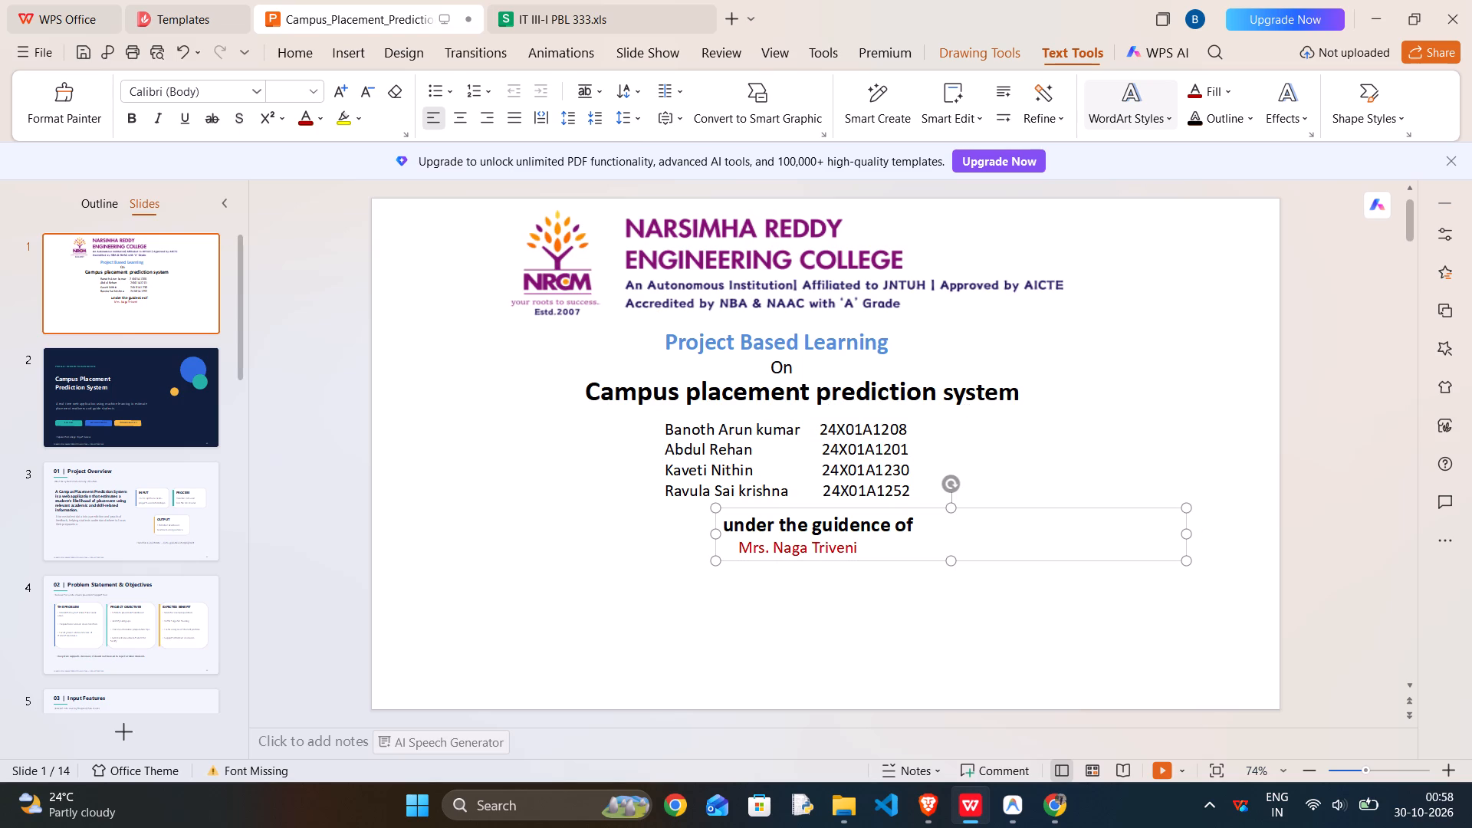
left_click_drag(951, 544, 917, 547)
left_click_drag(917, 547, 929, 550)
left_click(929, 617)
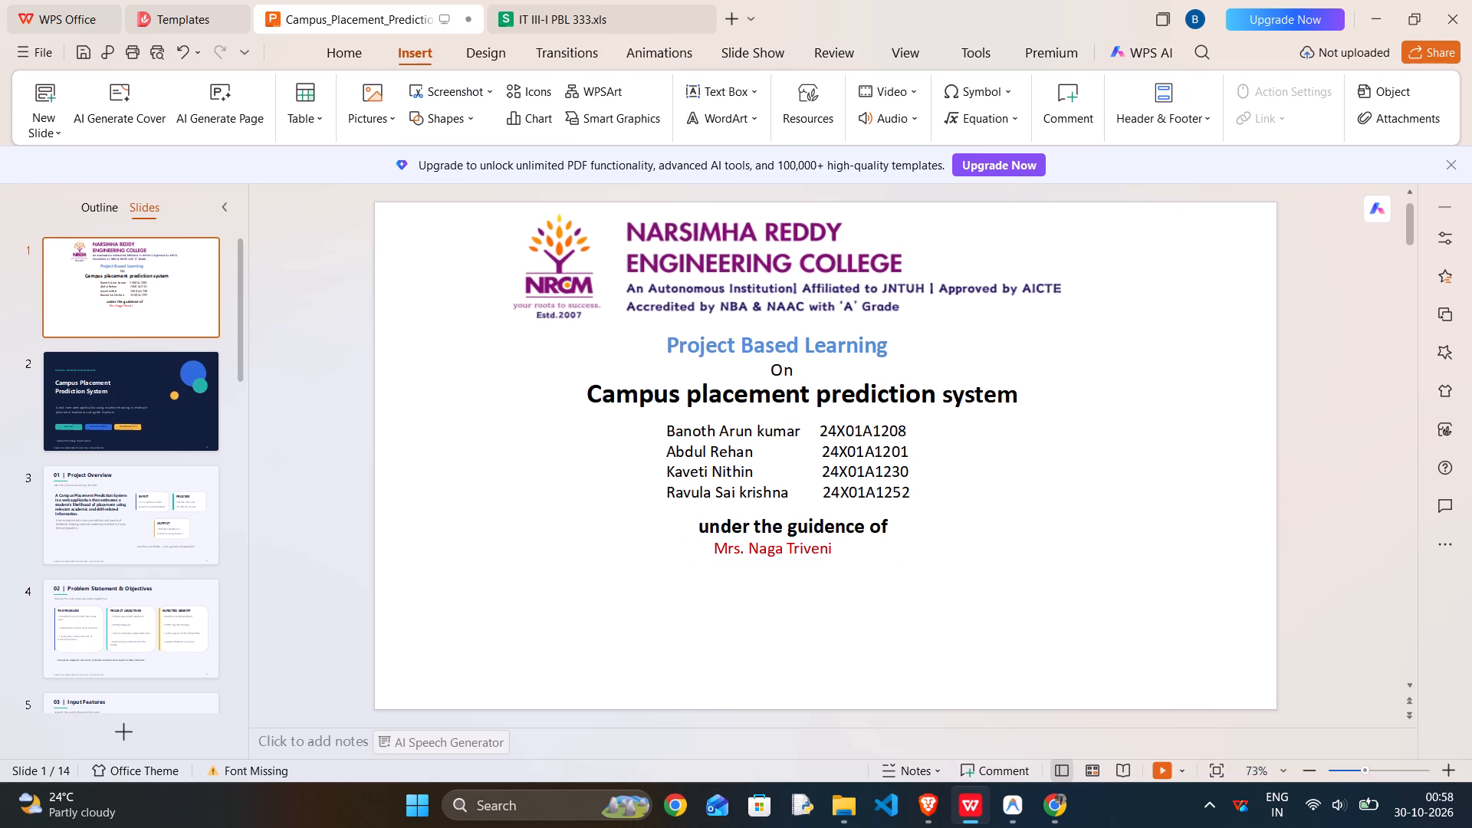
Add a new line beneath the guide's name and enter "Assistent" as the start of the designation.
left_click(916, 550)
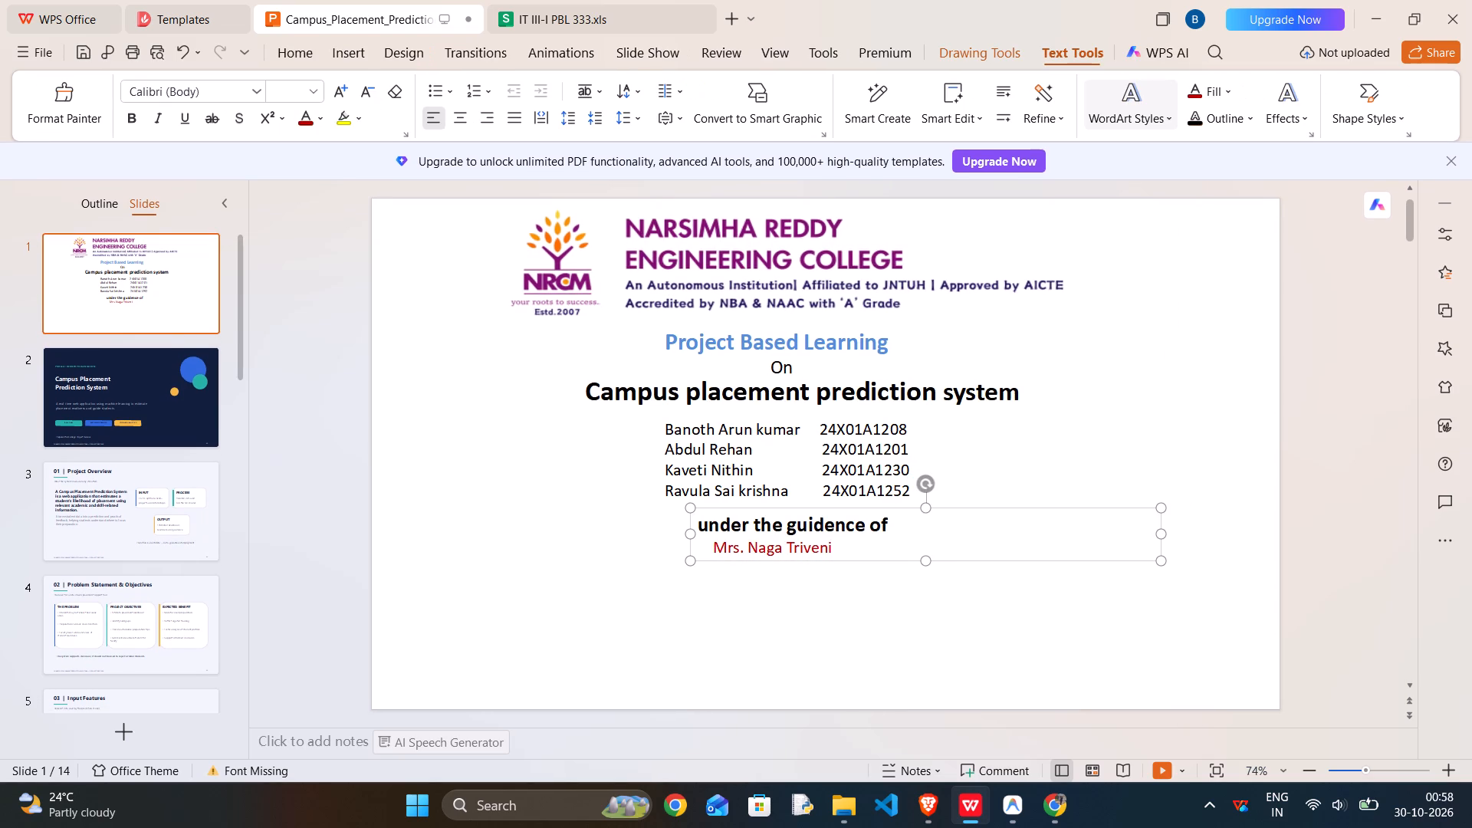
left_click(869, 549)
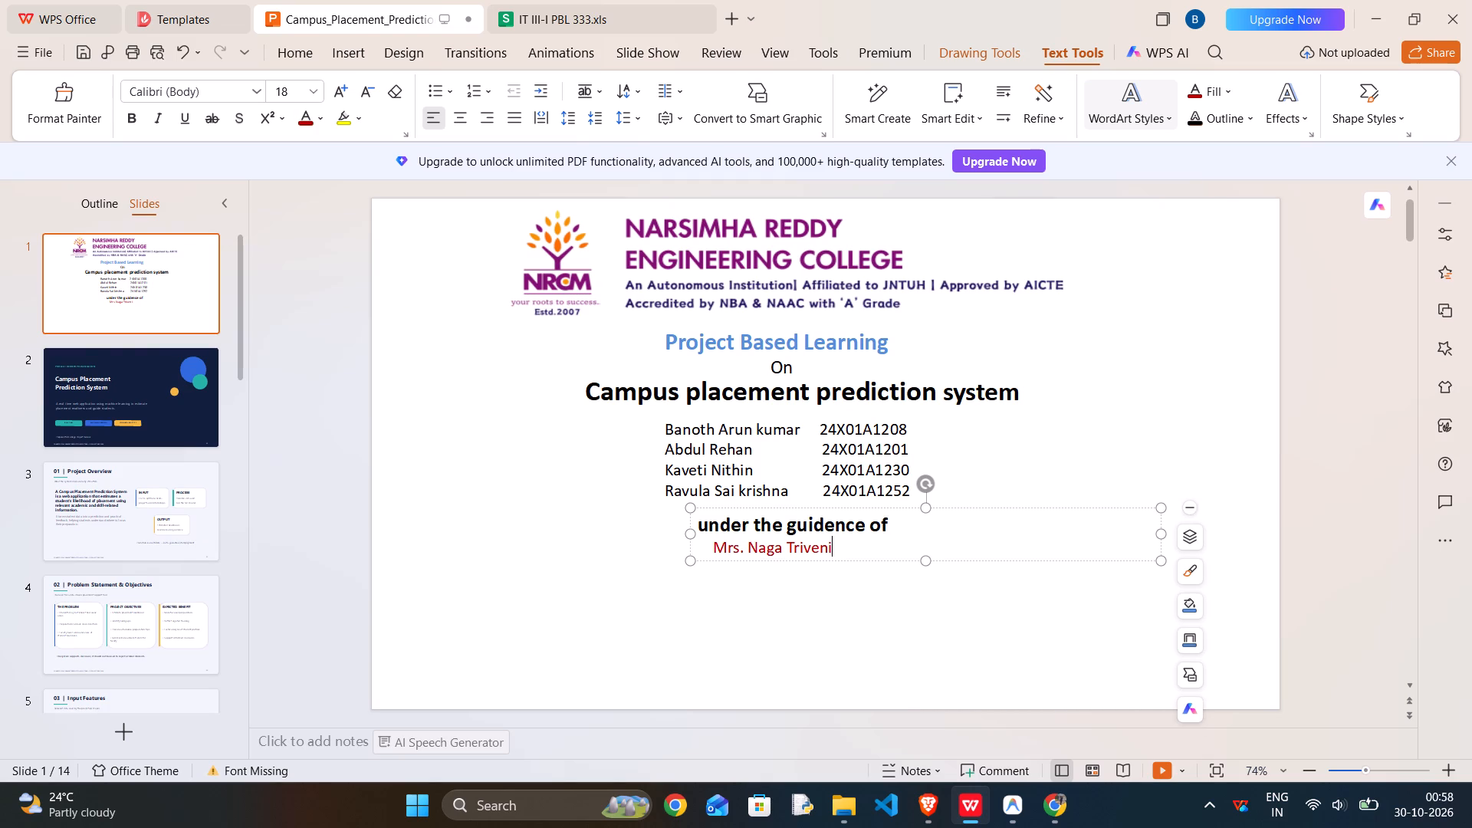
key("Return")
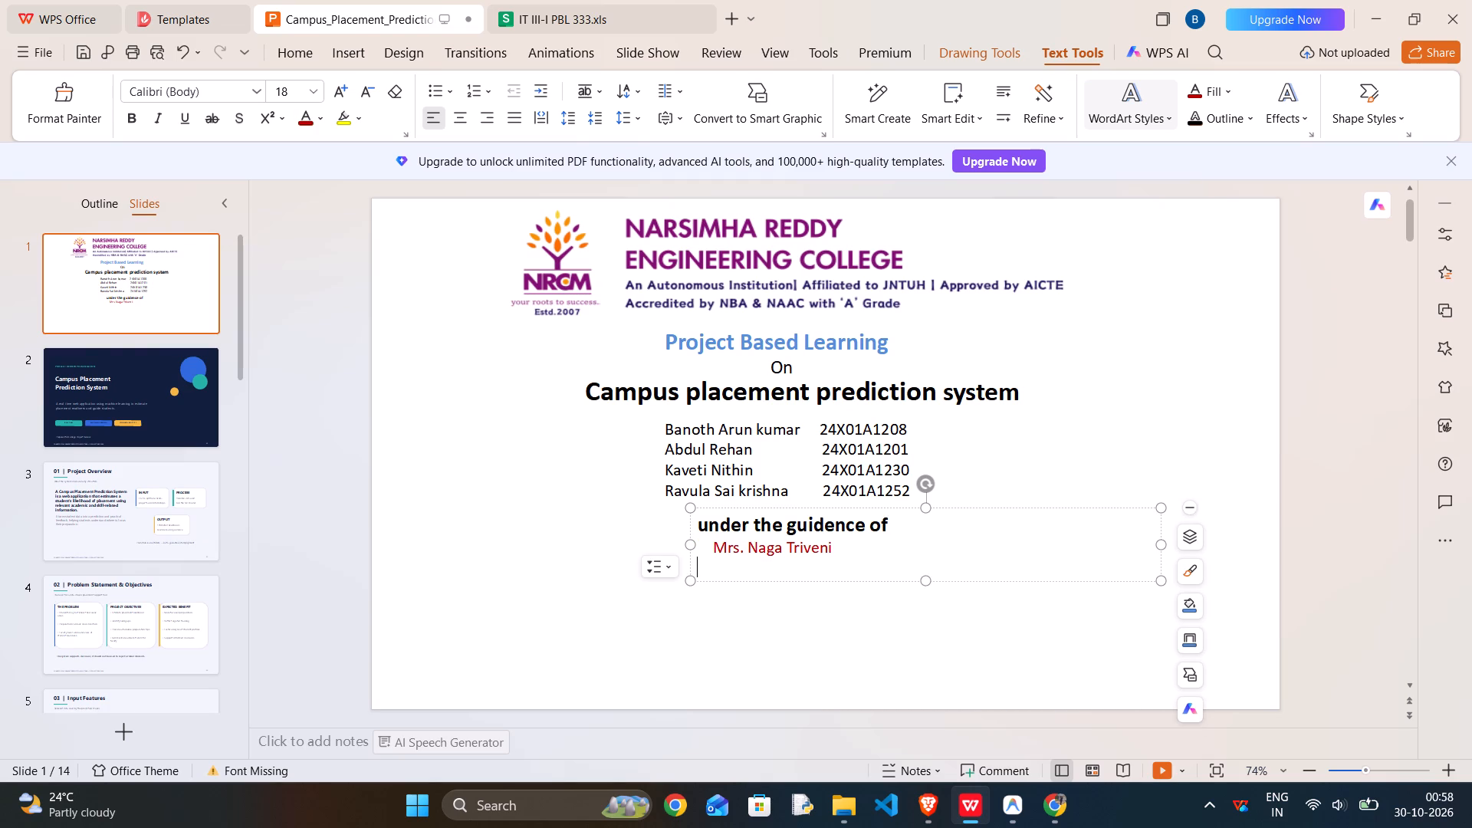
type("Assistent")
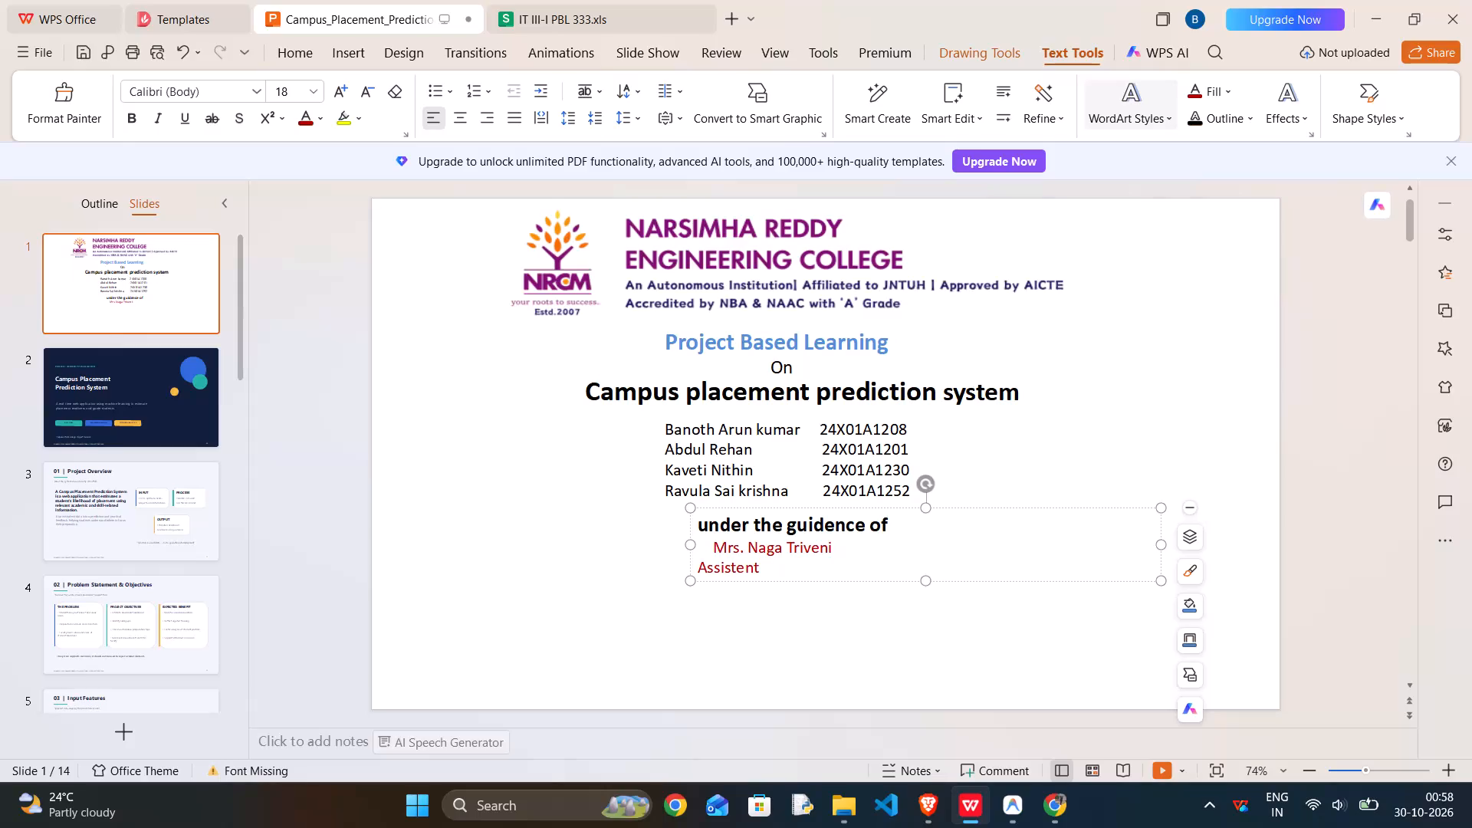
Delete the word "Assistent" from the line below the guide's name, leaving the line empty.
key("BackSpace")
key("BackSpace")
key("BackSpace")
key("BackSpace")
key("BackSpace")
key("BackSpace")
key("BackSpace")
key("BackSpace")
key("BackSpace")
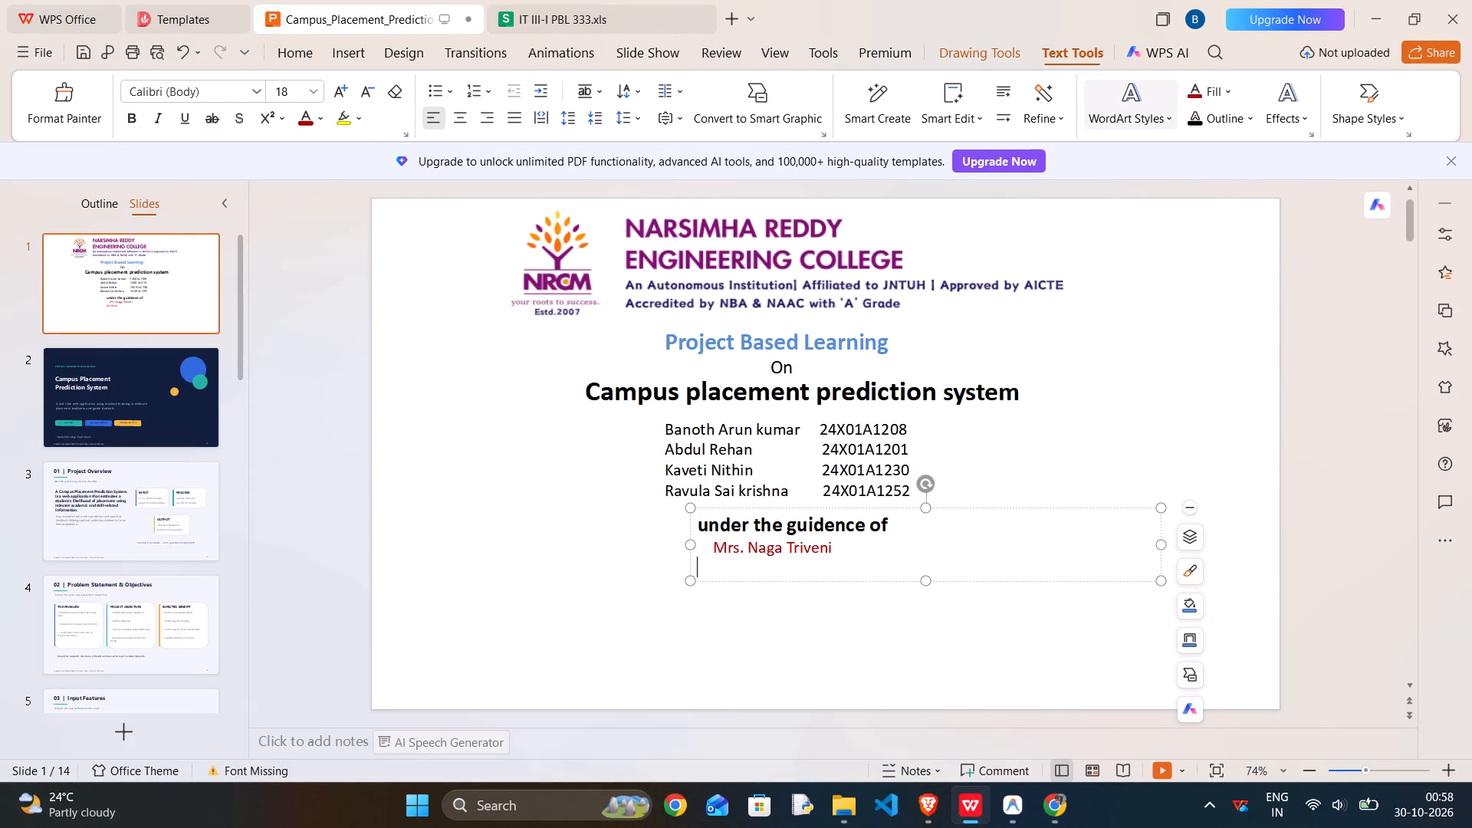
Enter "assistent professor" in black on the empty line below the guide's name and indent it by four spaces.
left_click(320, 122)
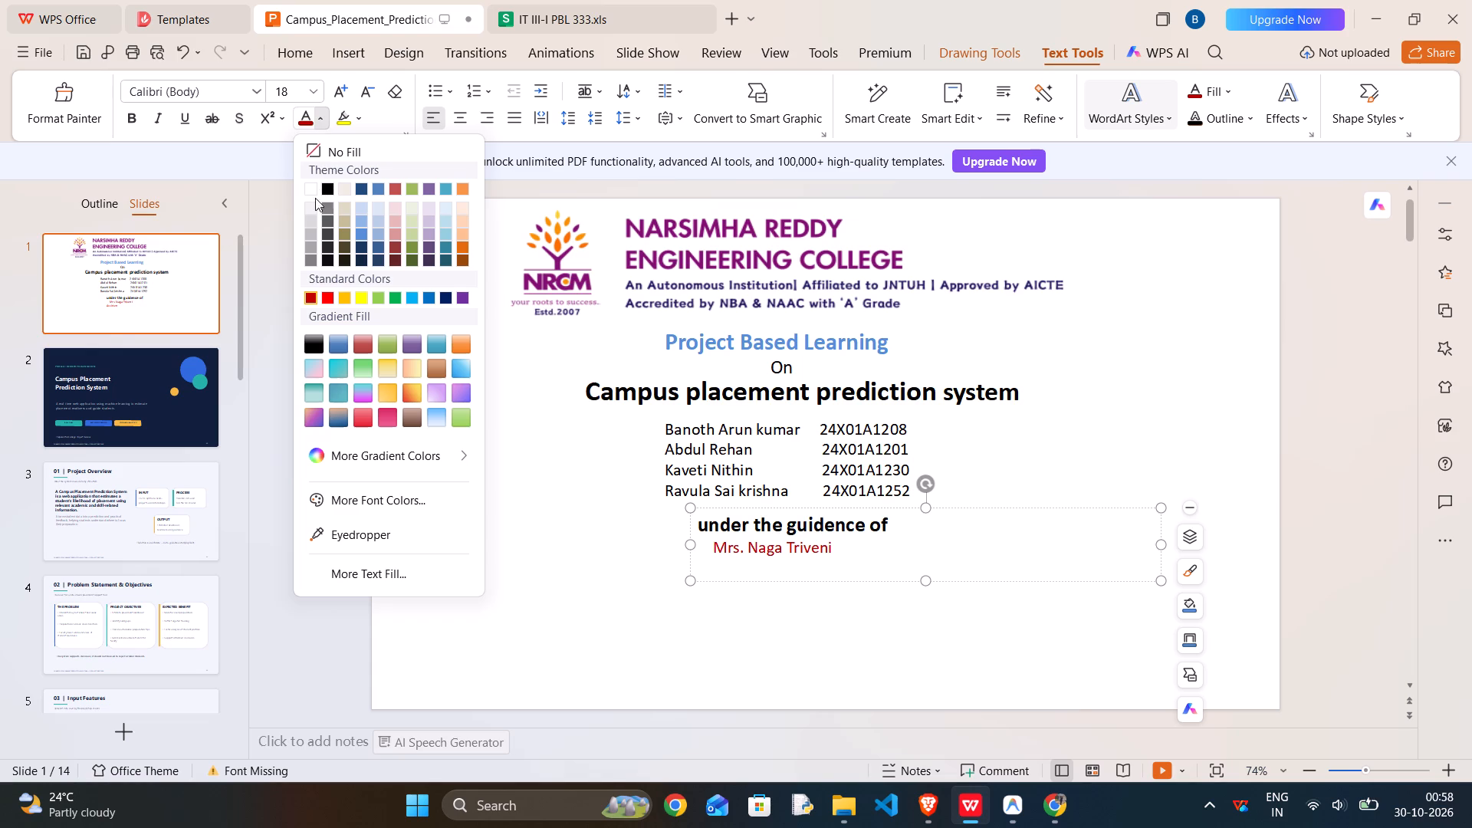
left_click(324, 184)
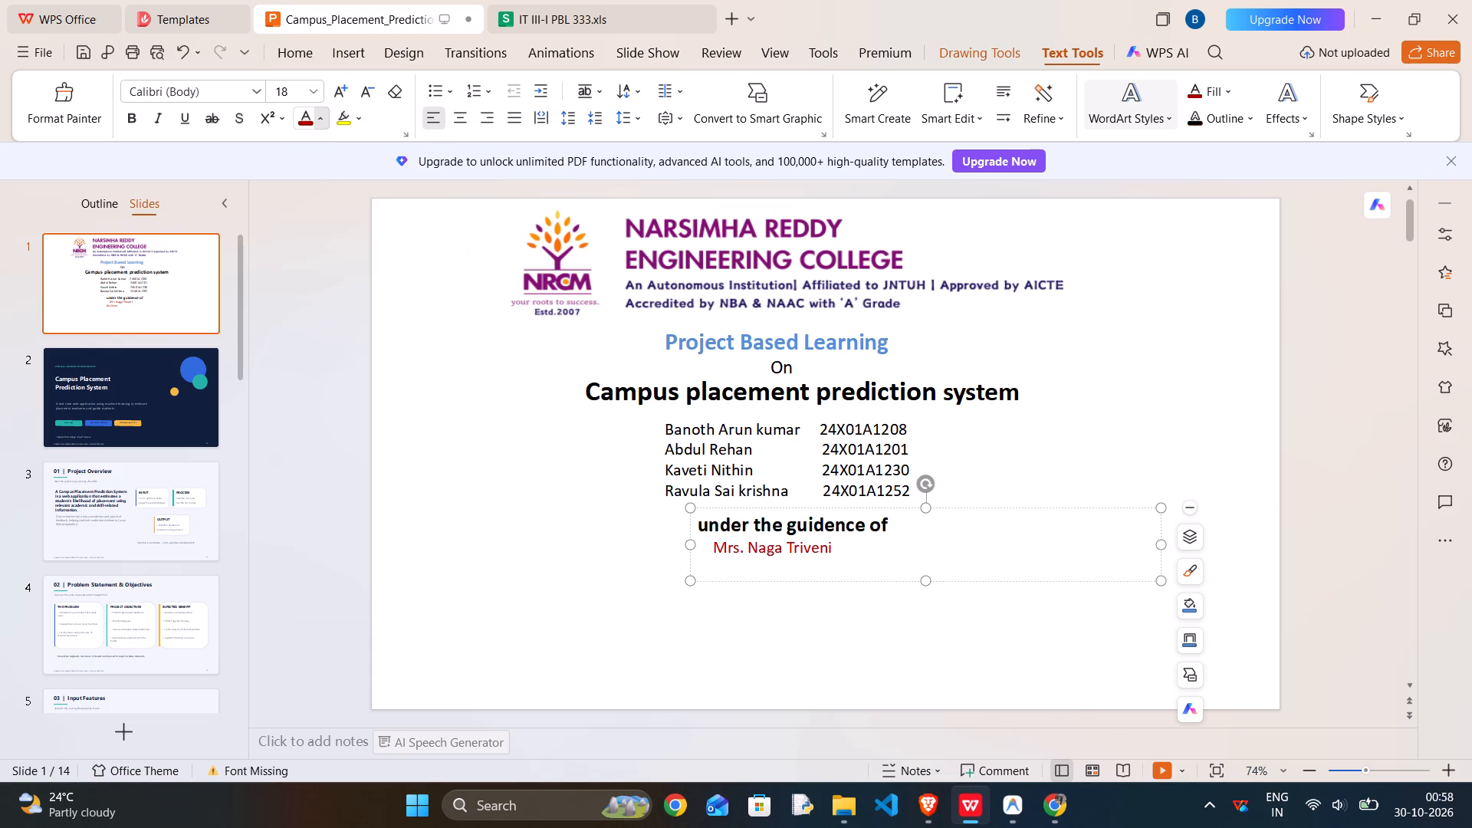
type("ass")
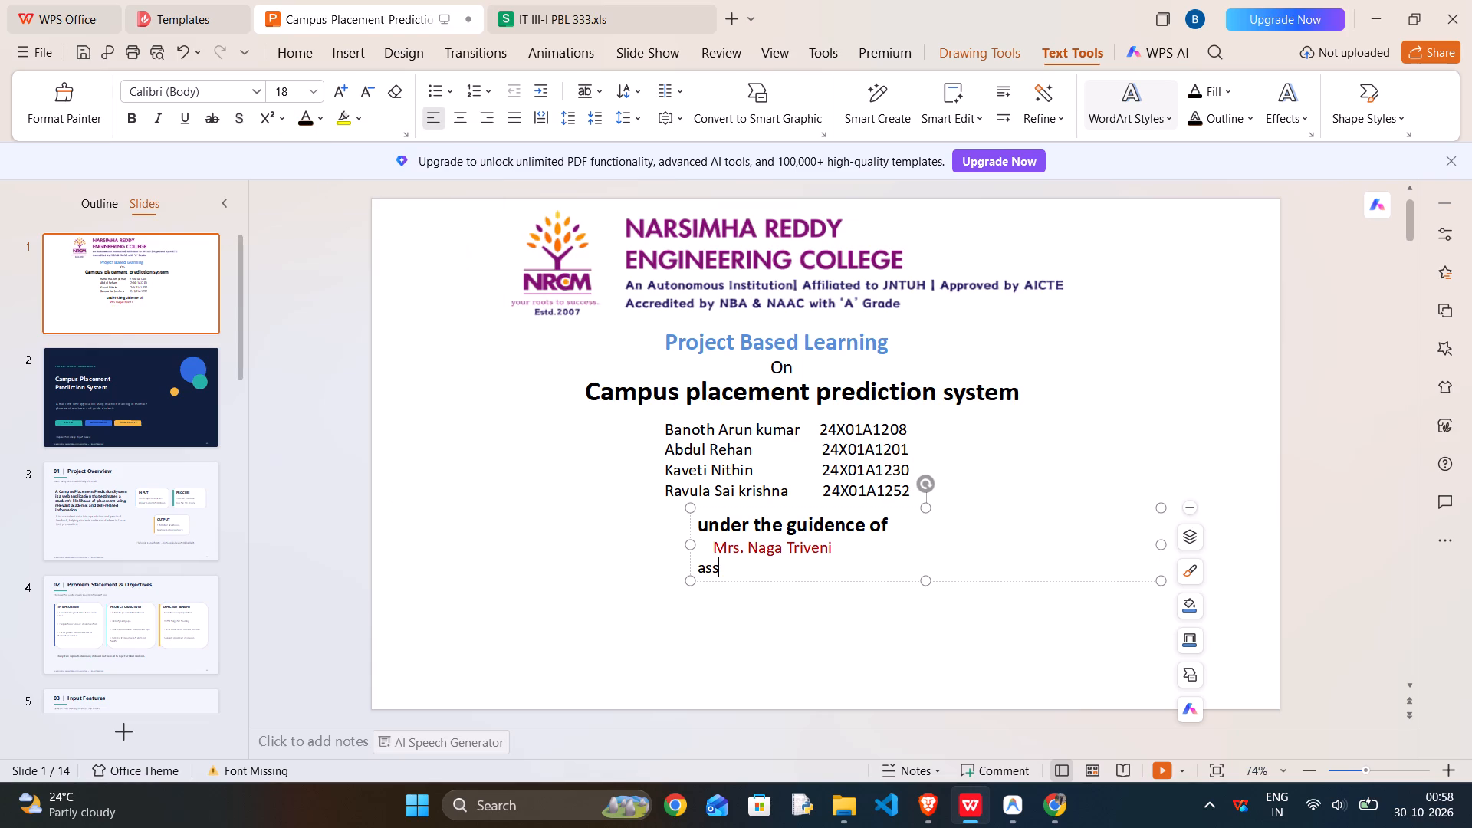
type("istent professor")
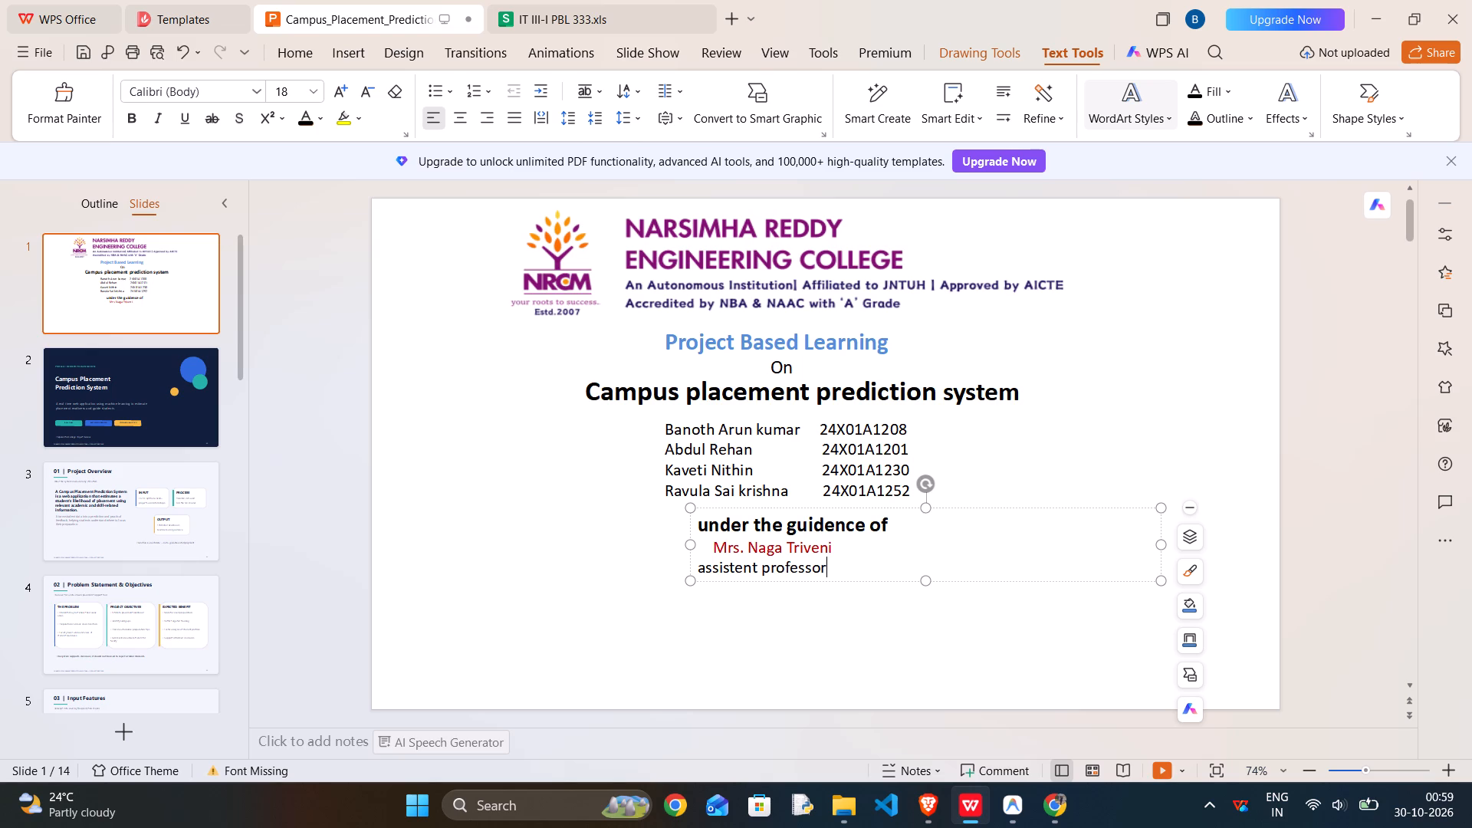
left_click(698, 570)
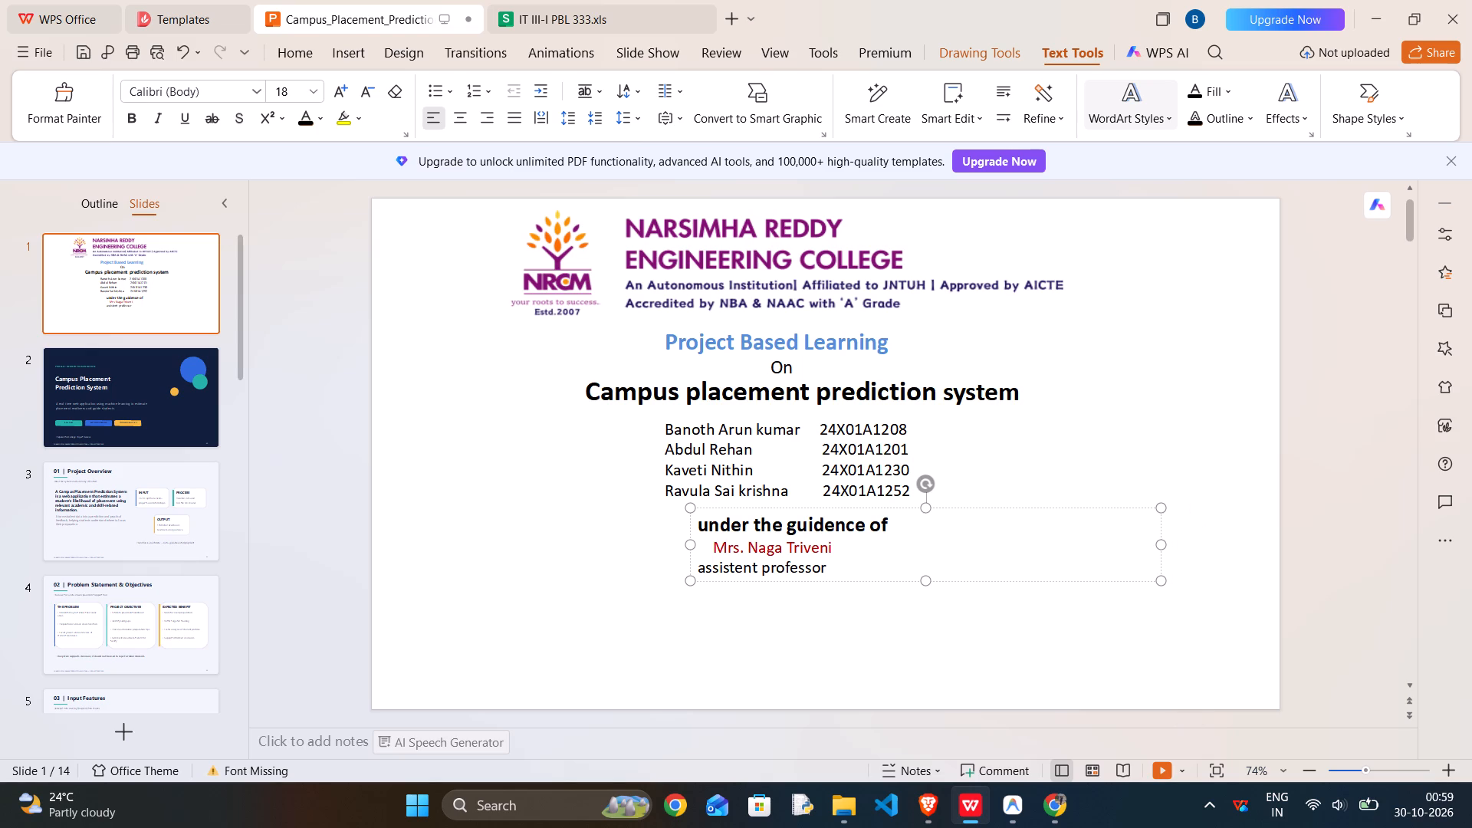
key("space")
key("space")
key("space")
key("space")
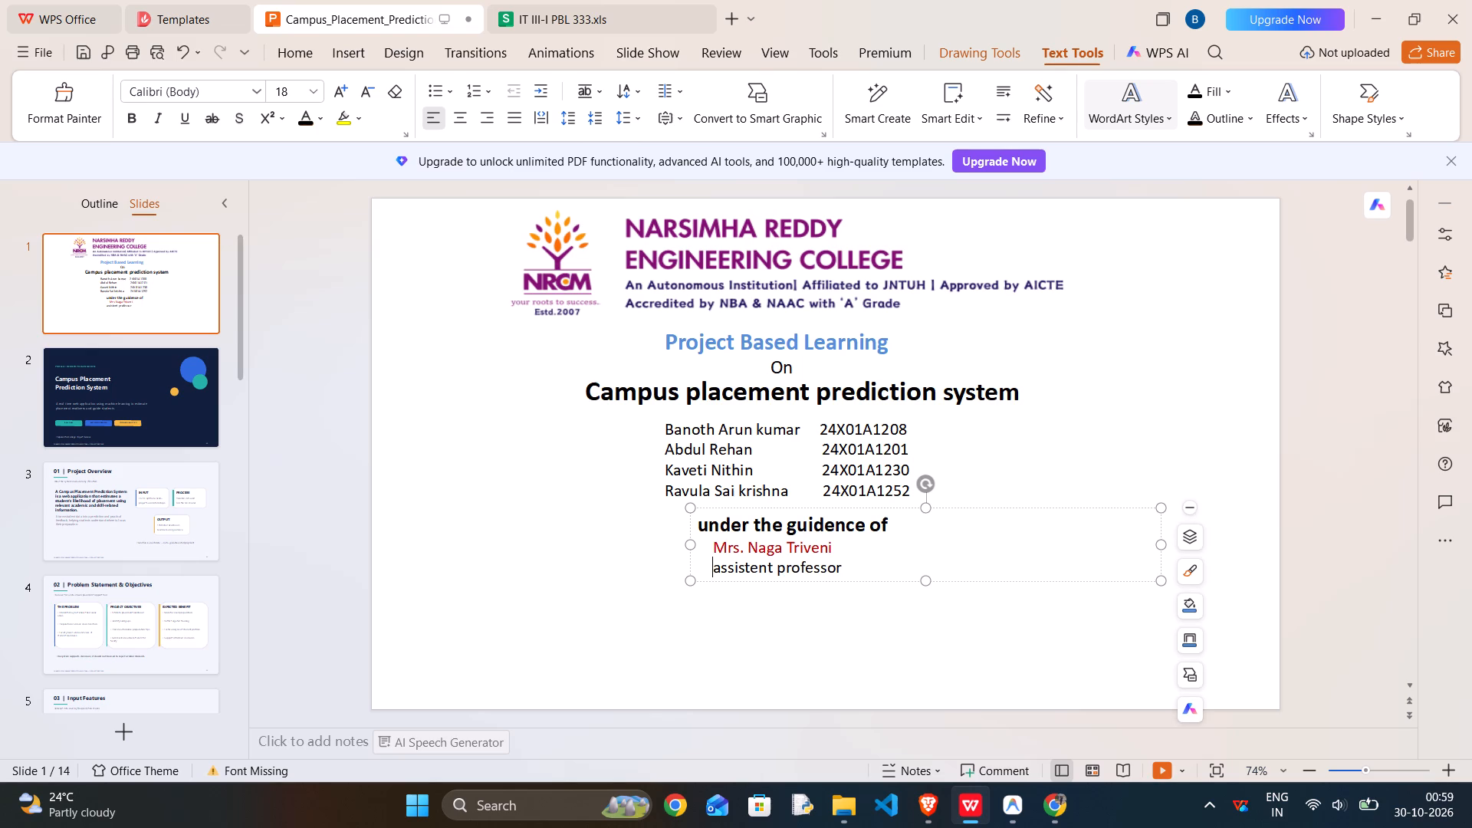
Make the "assistent professor" text bold and set its font size to 22.
left_click_drag(711, 570, 844, 575)
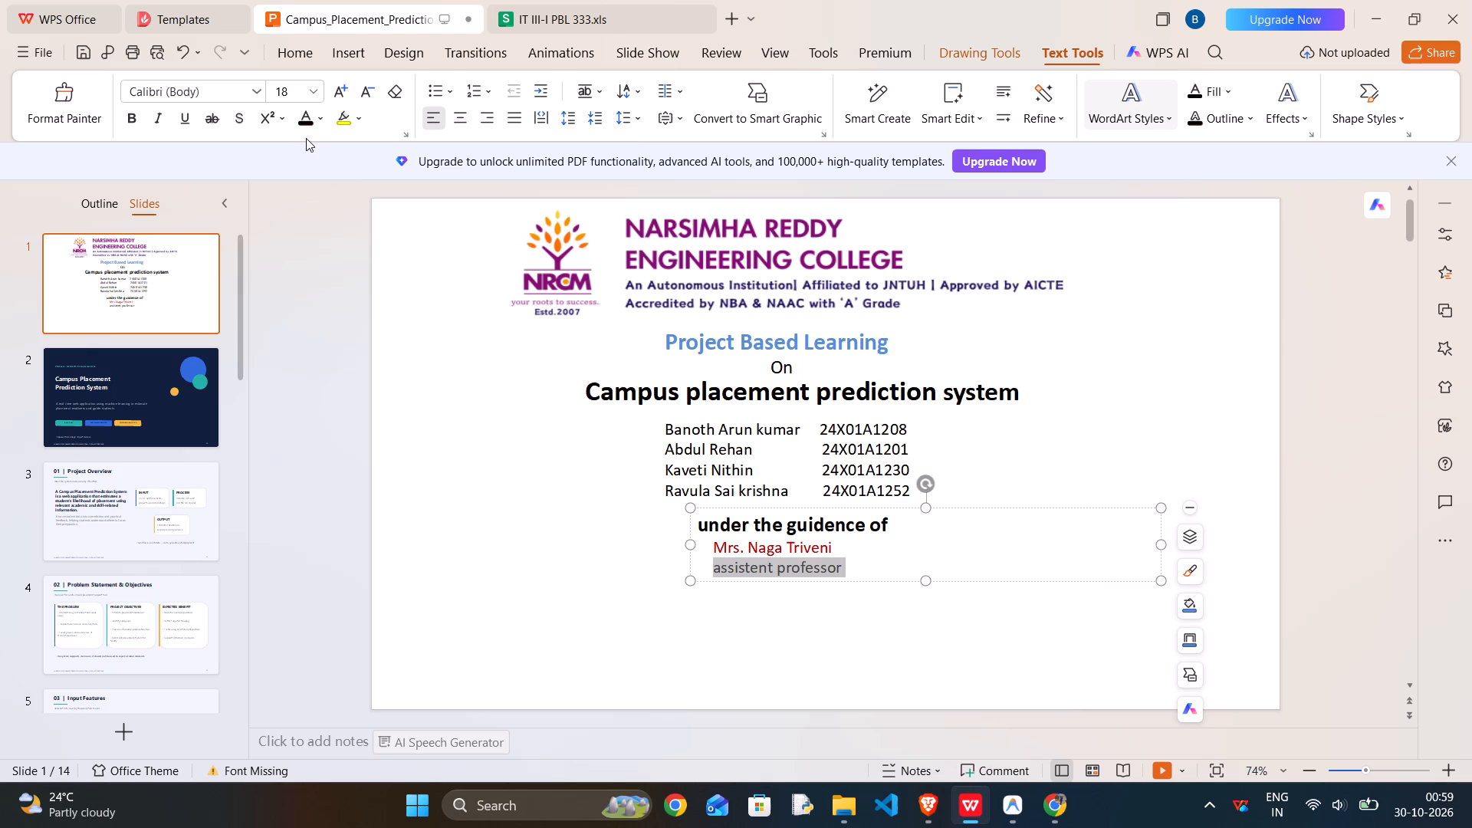
key("ctrl+b")
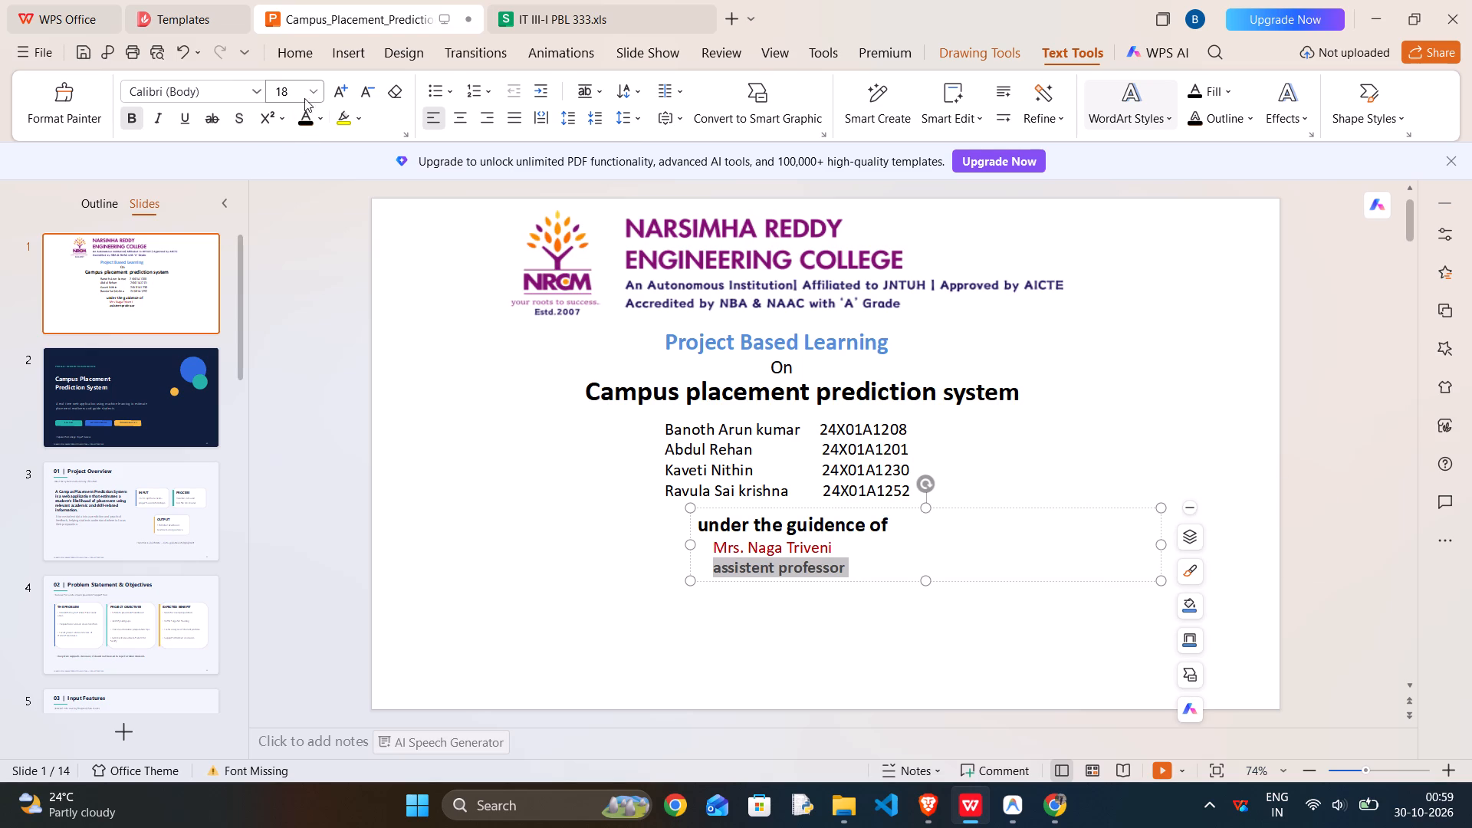
left_click(297, 90)
key("BackSpace")
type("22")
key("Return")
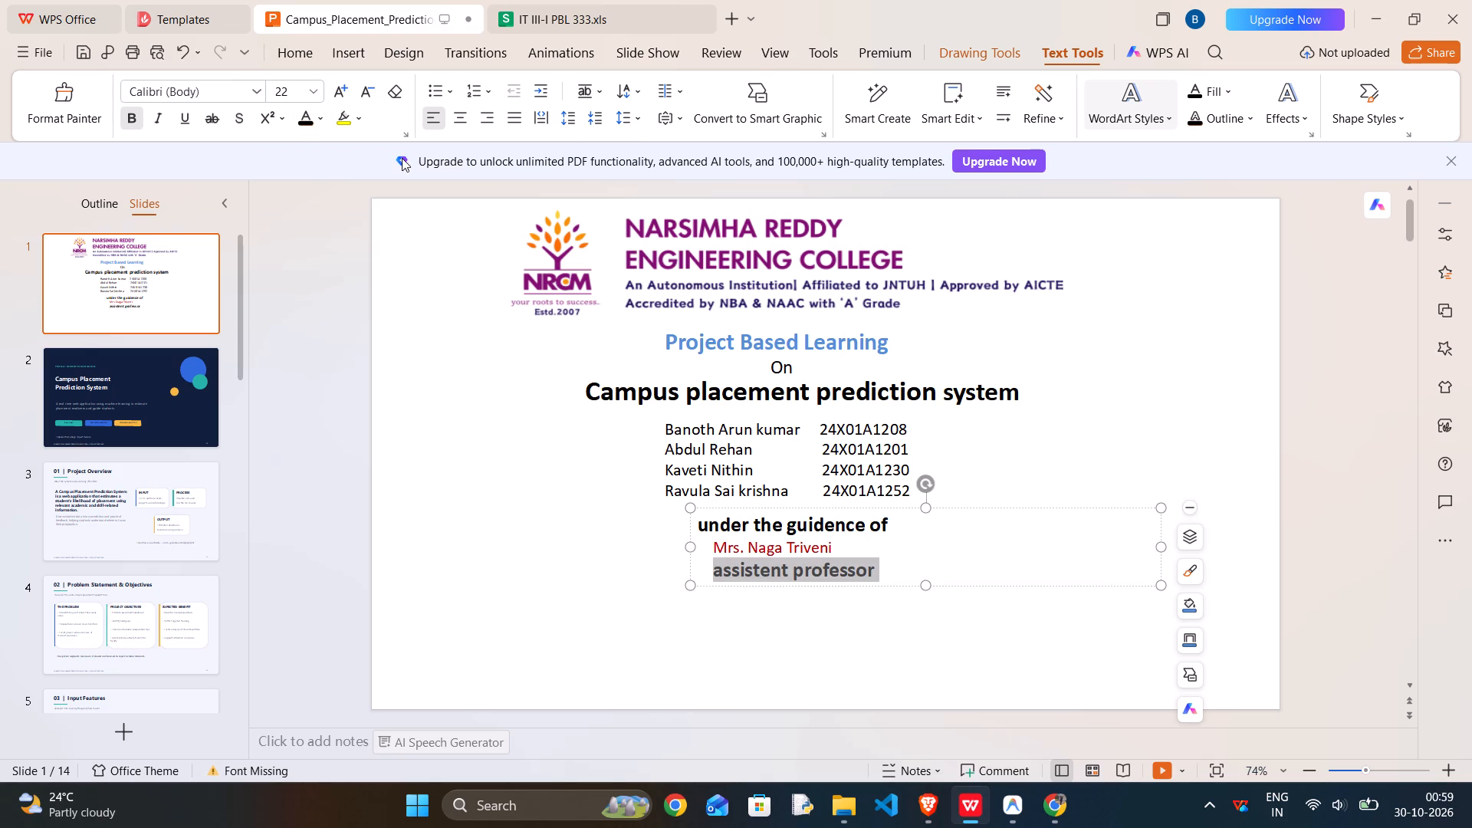
Set the font size of the "assistent professor" text to 20.
left_click(288, 91)
key("BackSpace")
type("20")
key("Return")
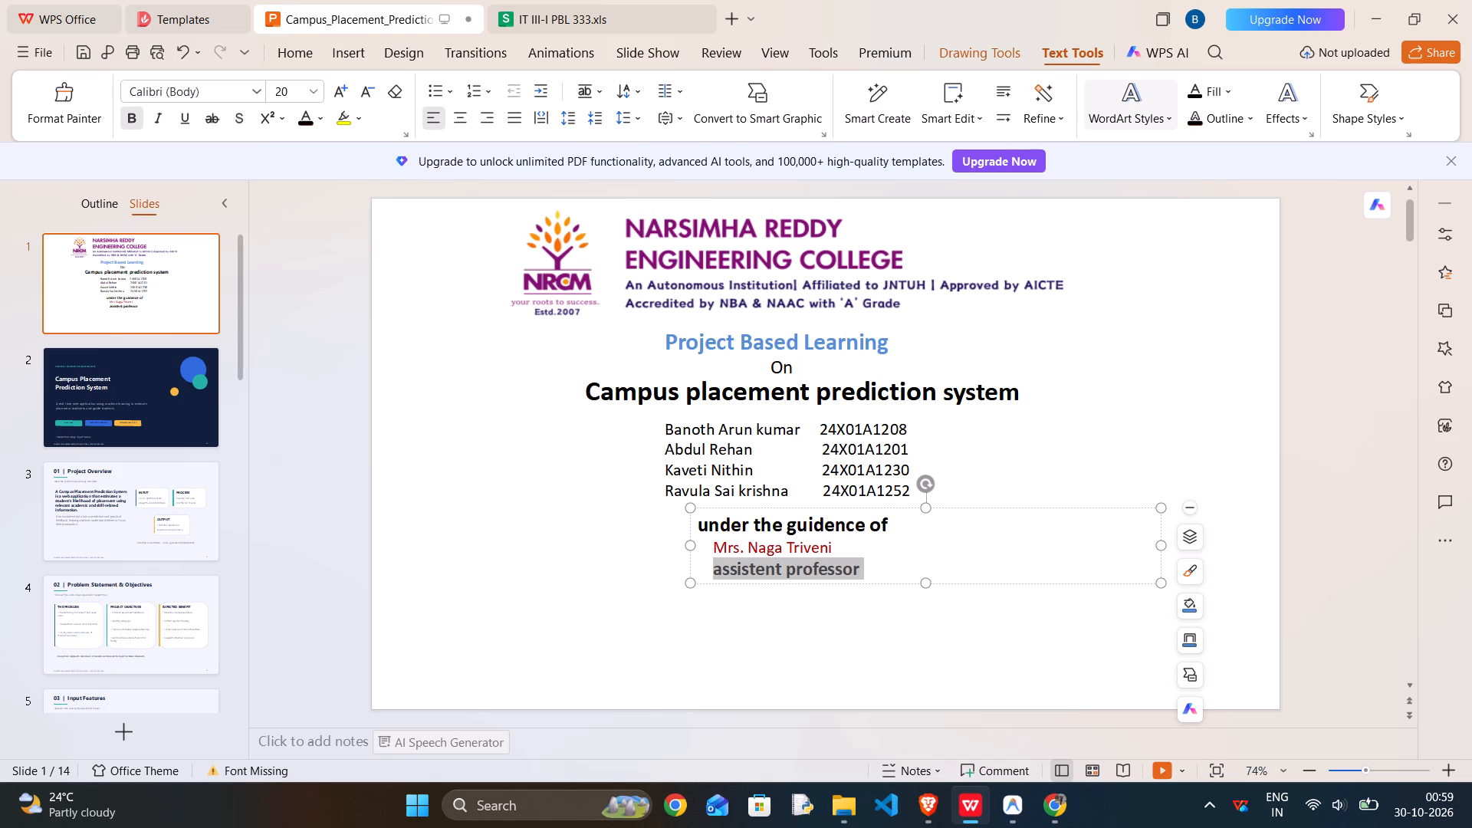
Remove two leading spaces before "assistent professor" to reduce the line's indent.
left_click(714, 573)
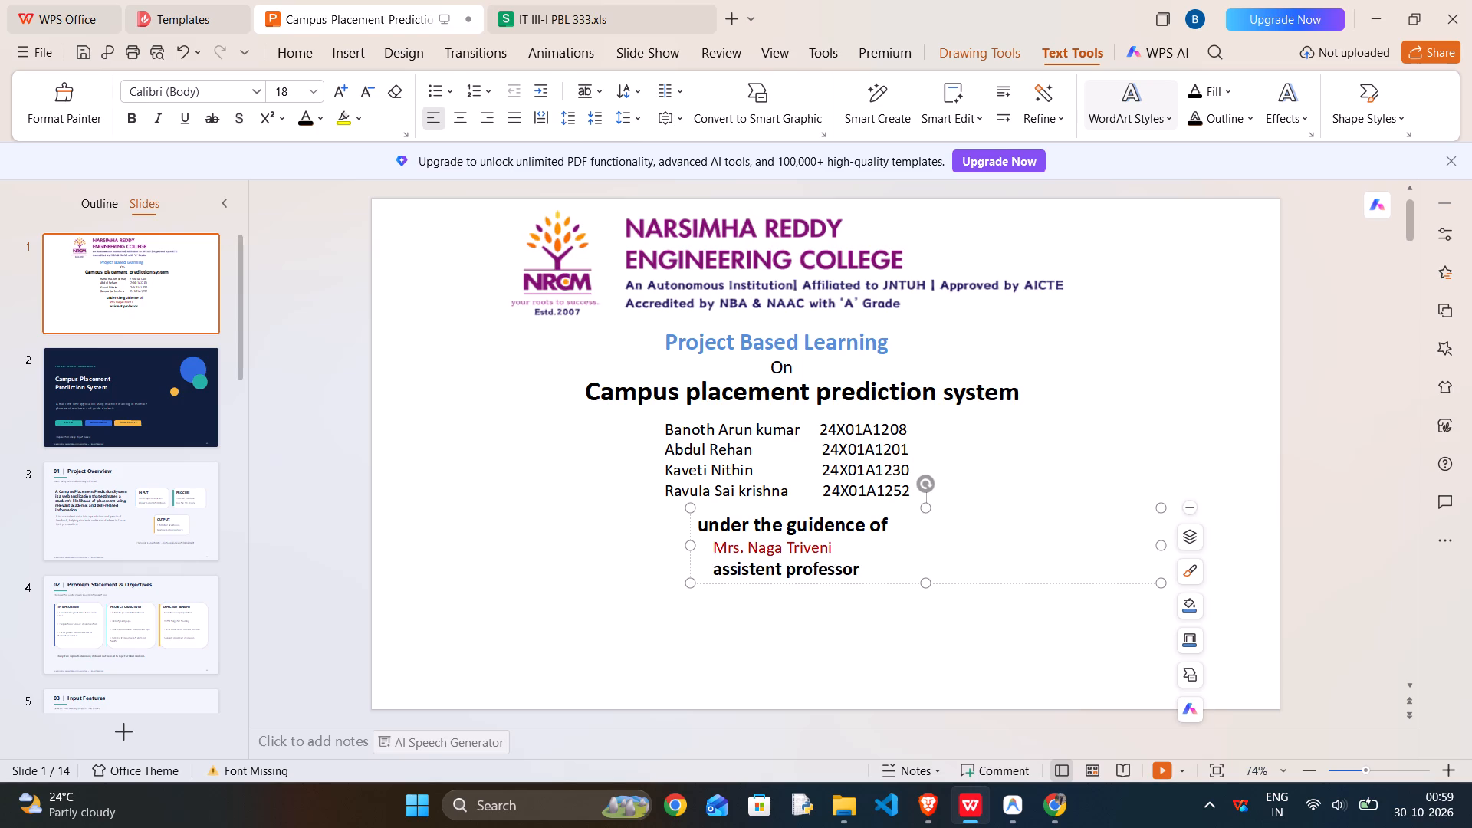
key("BackSpace")
key("BackSpace")
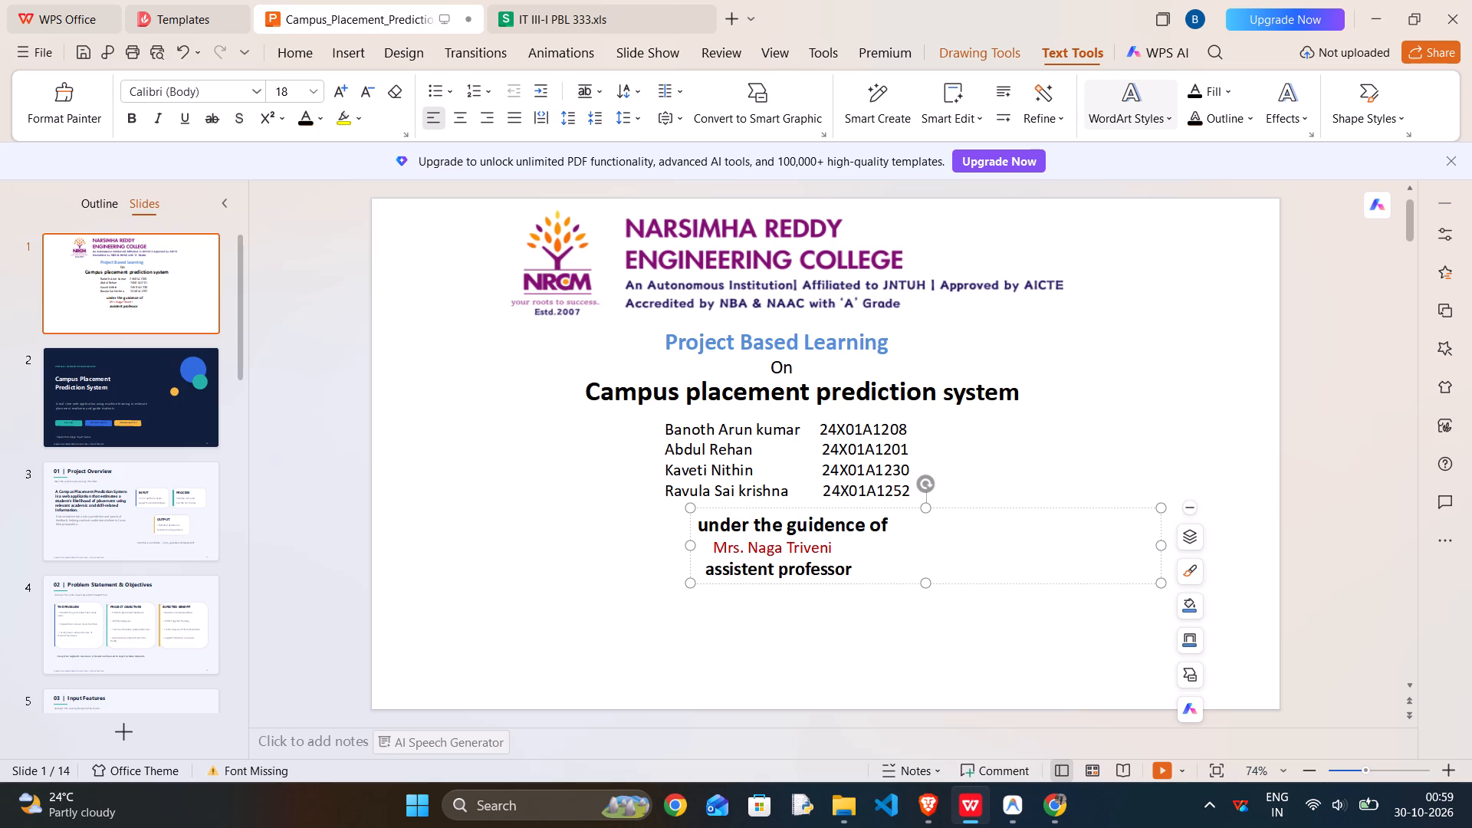
left_click(780, 733)
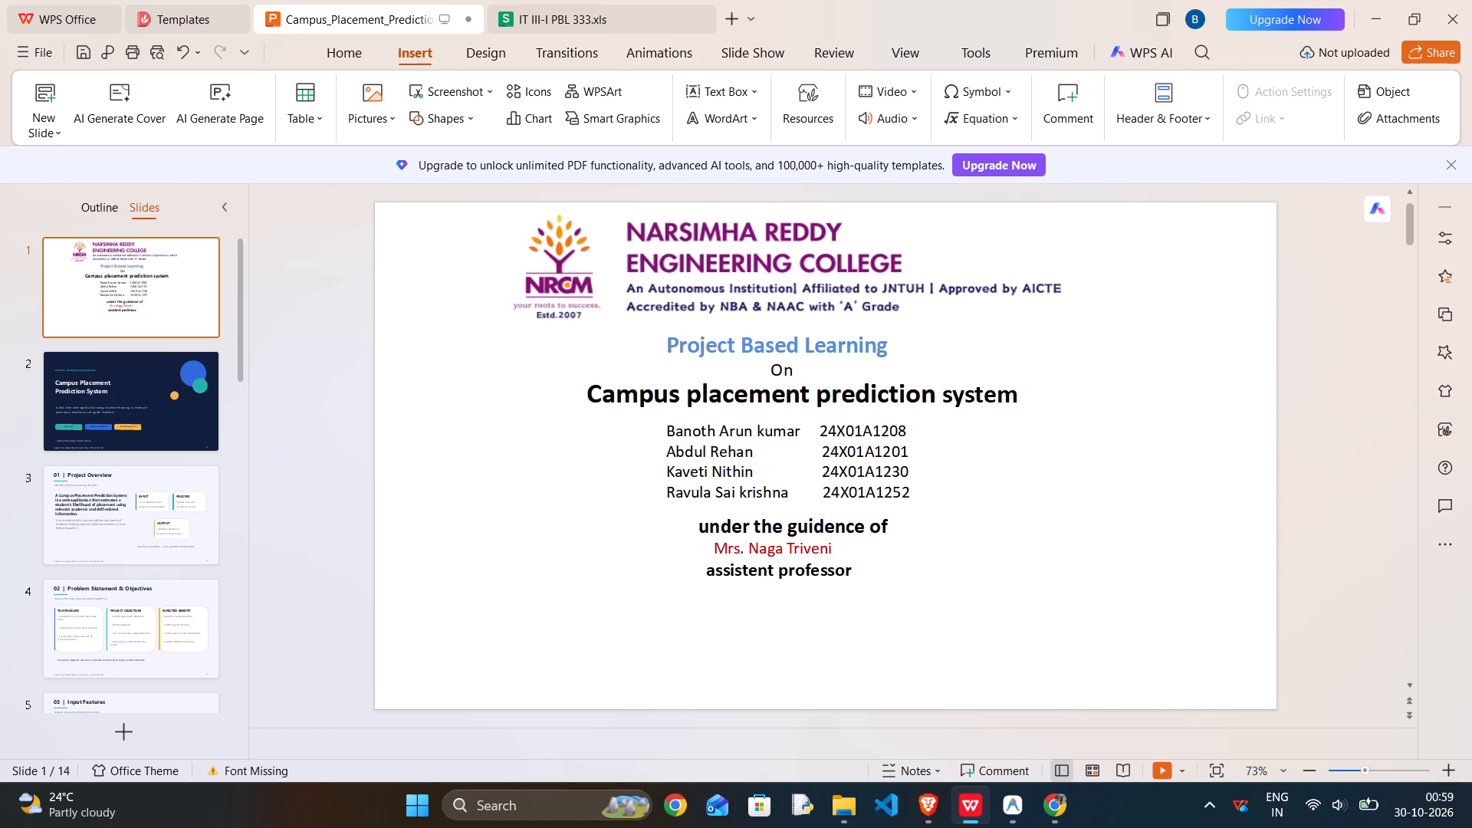
Add one leading space before the guide's name to indent it slightly further.
left_click(711, 547)
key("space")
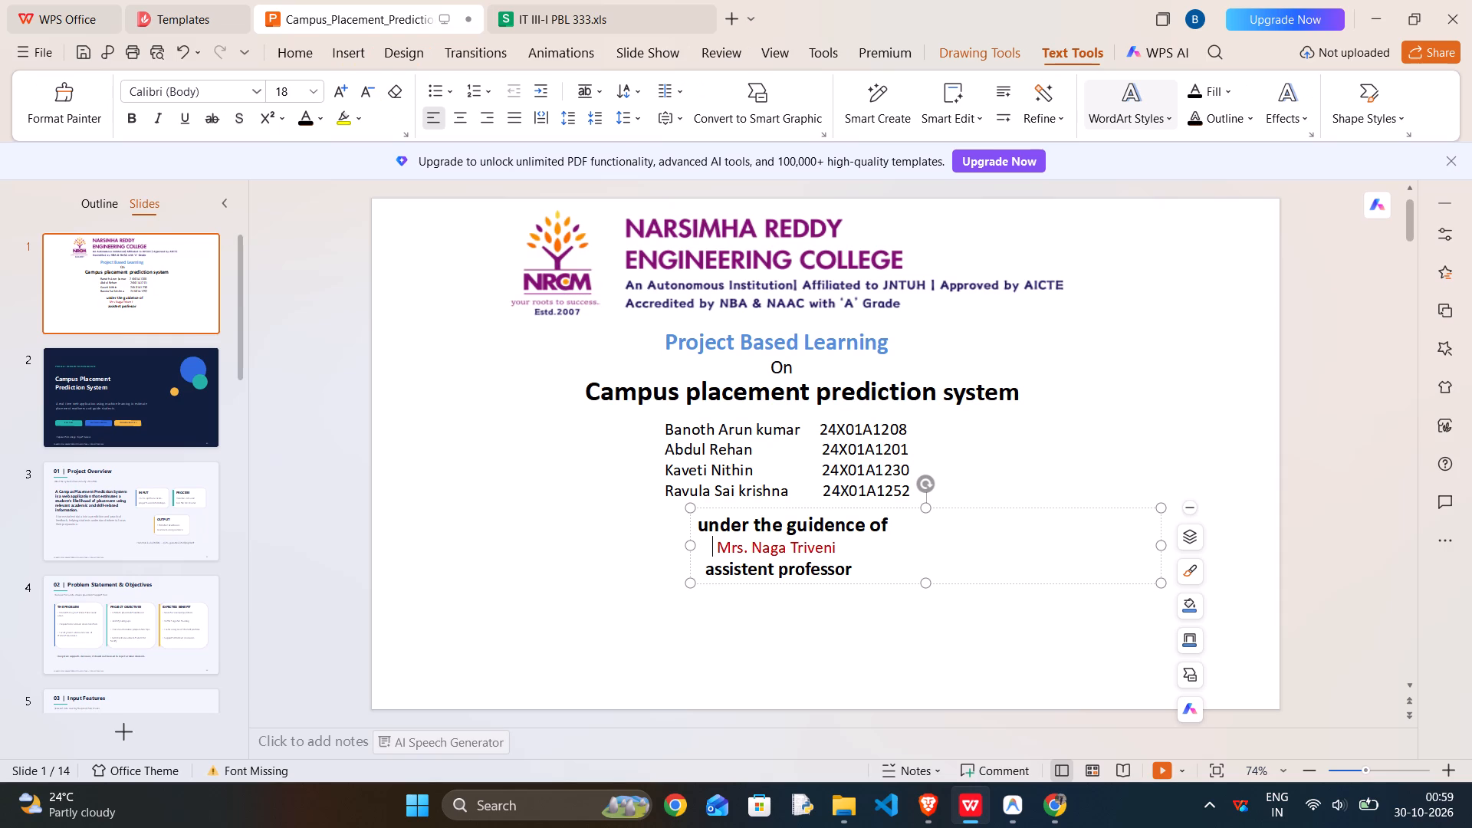
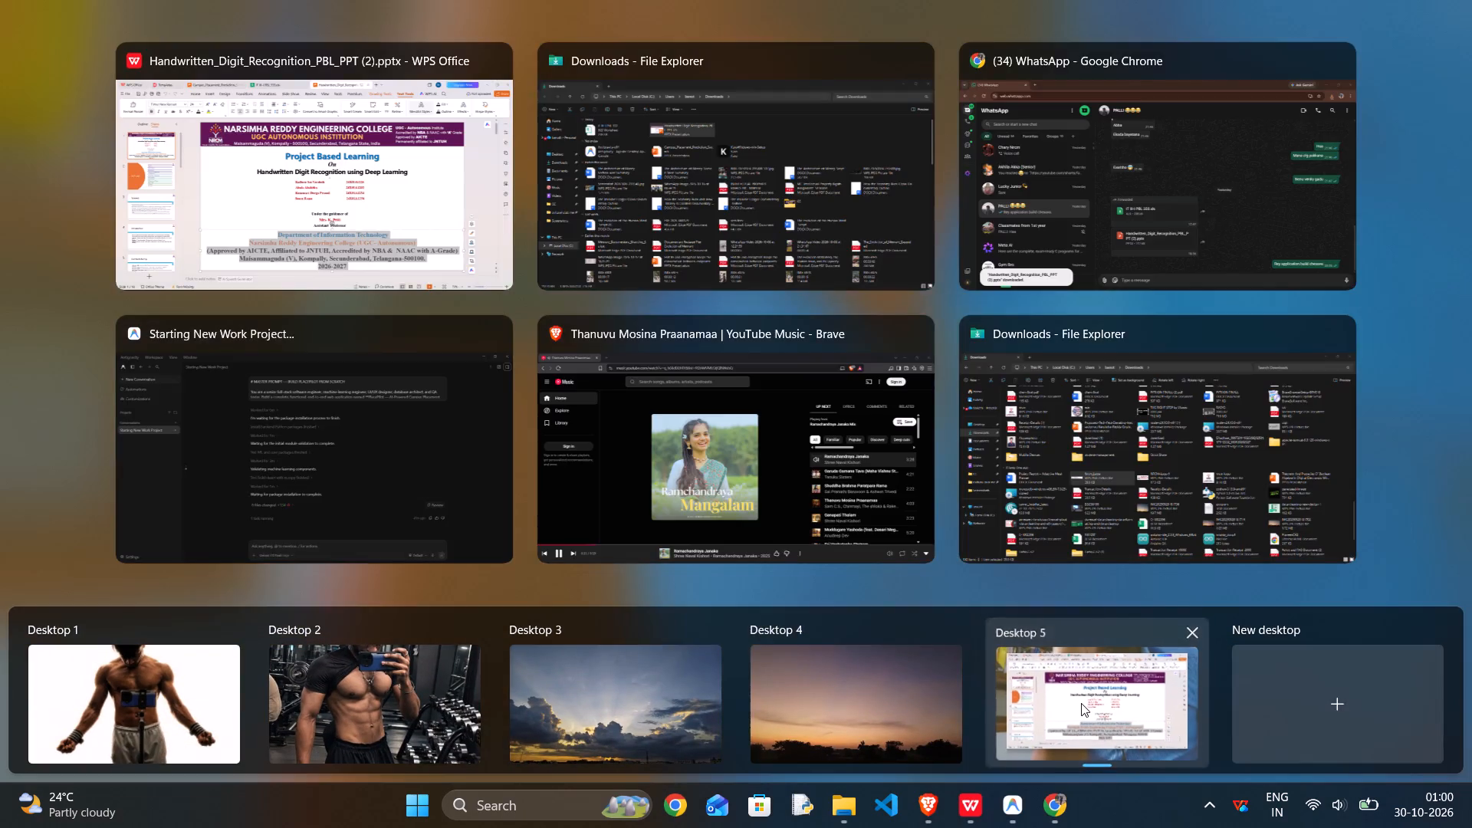
Insert a wide text box beneath "assistent professor" in the Campus Placement presentation and paste the copied block from "Department of Information Technology" to "2026-2027".
left_click(402, 0)
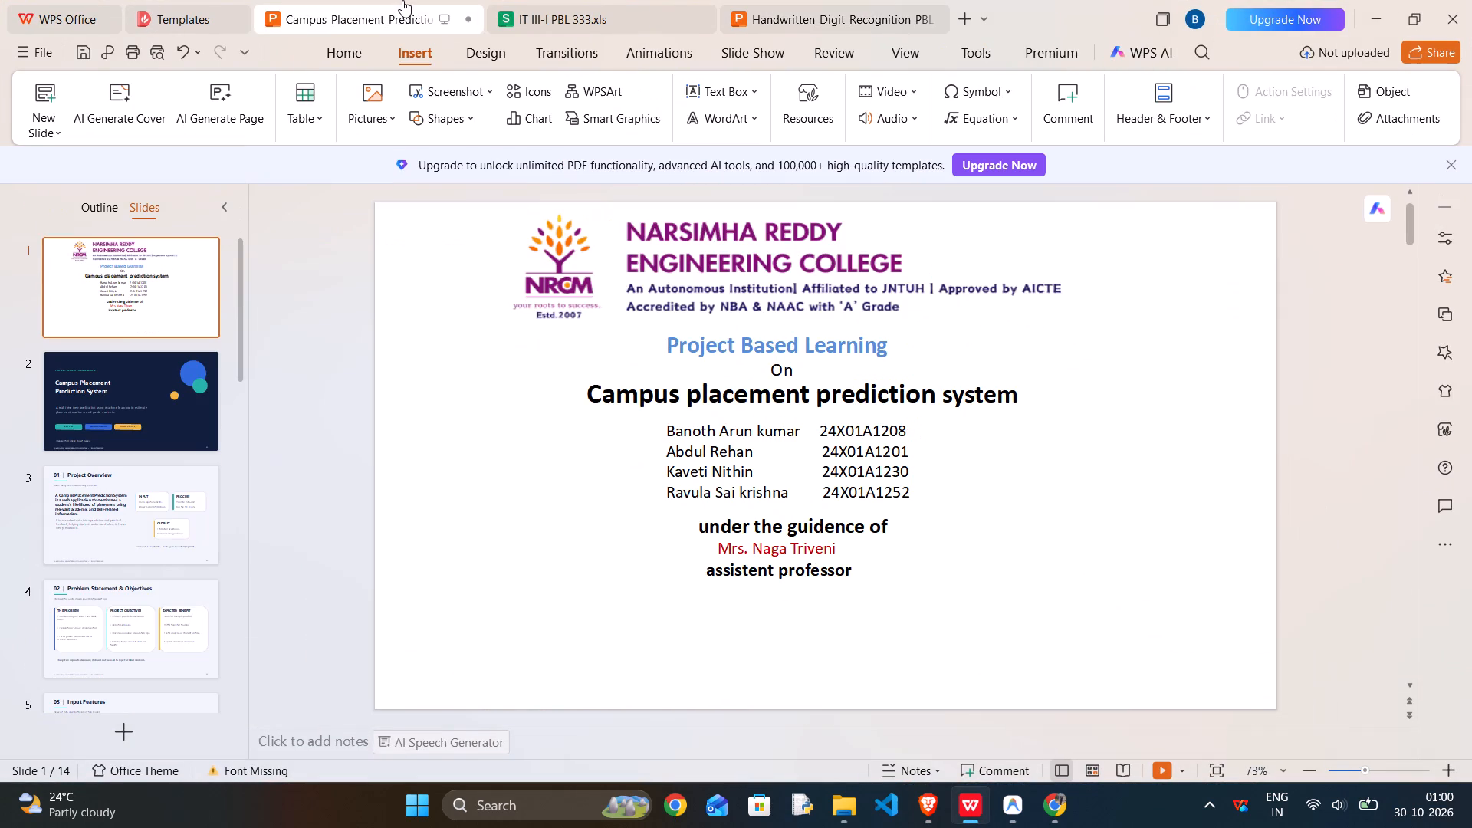
left_click(715, 97)
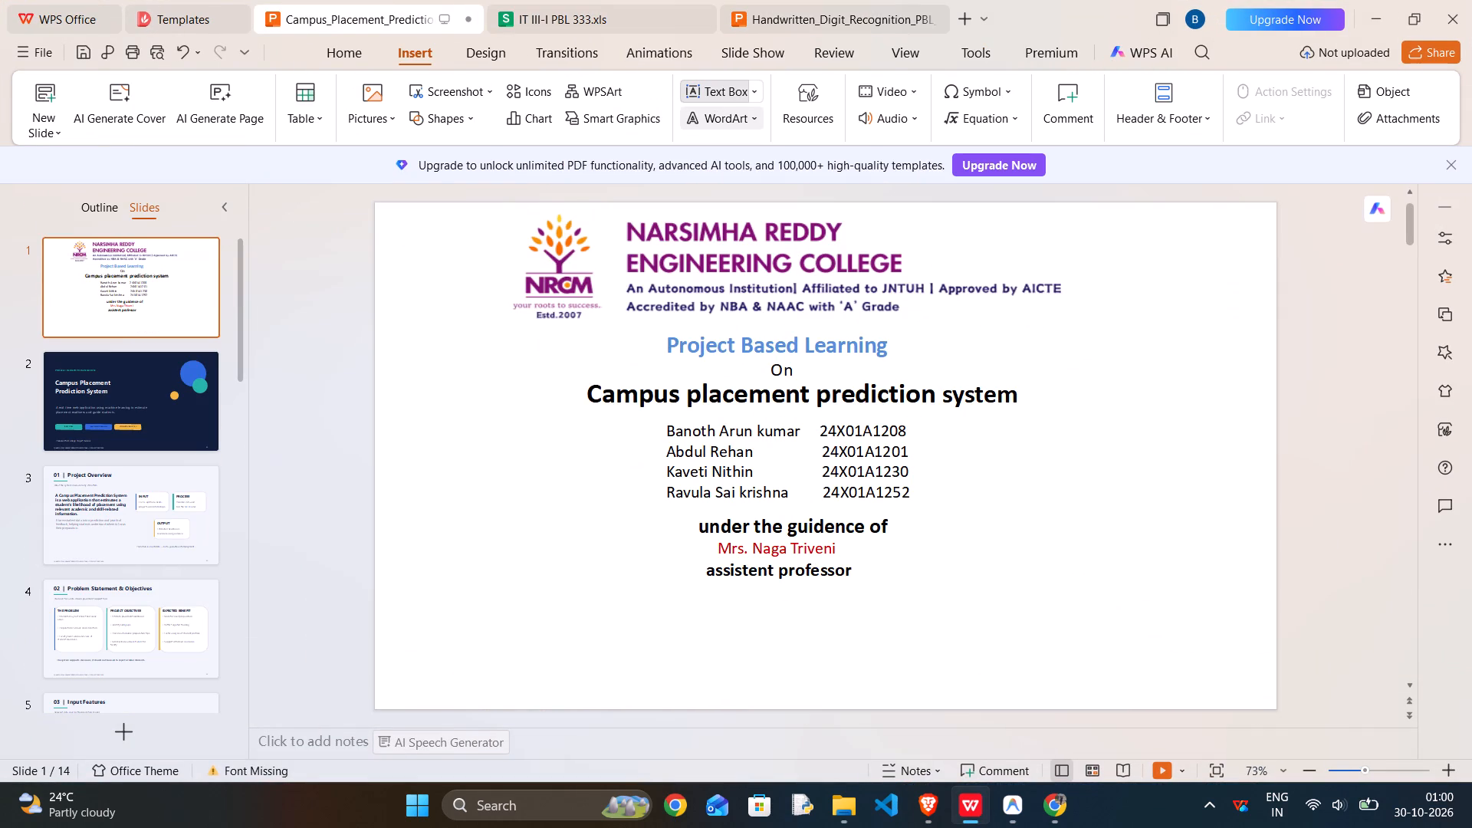
left_click_drag(406, 588, 618, 616)
left_click_drag(618, 616, 1260, 706)
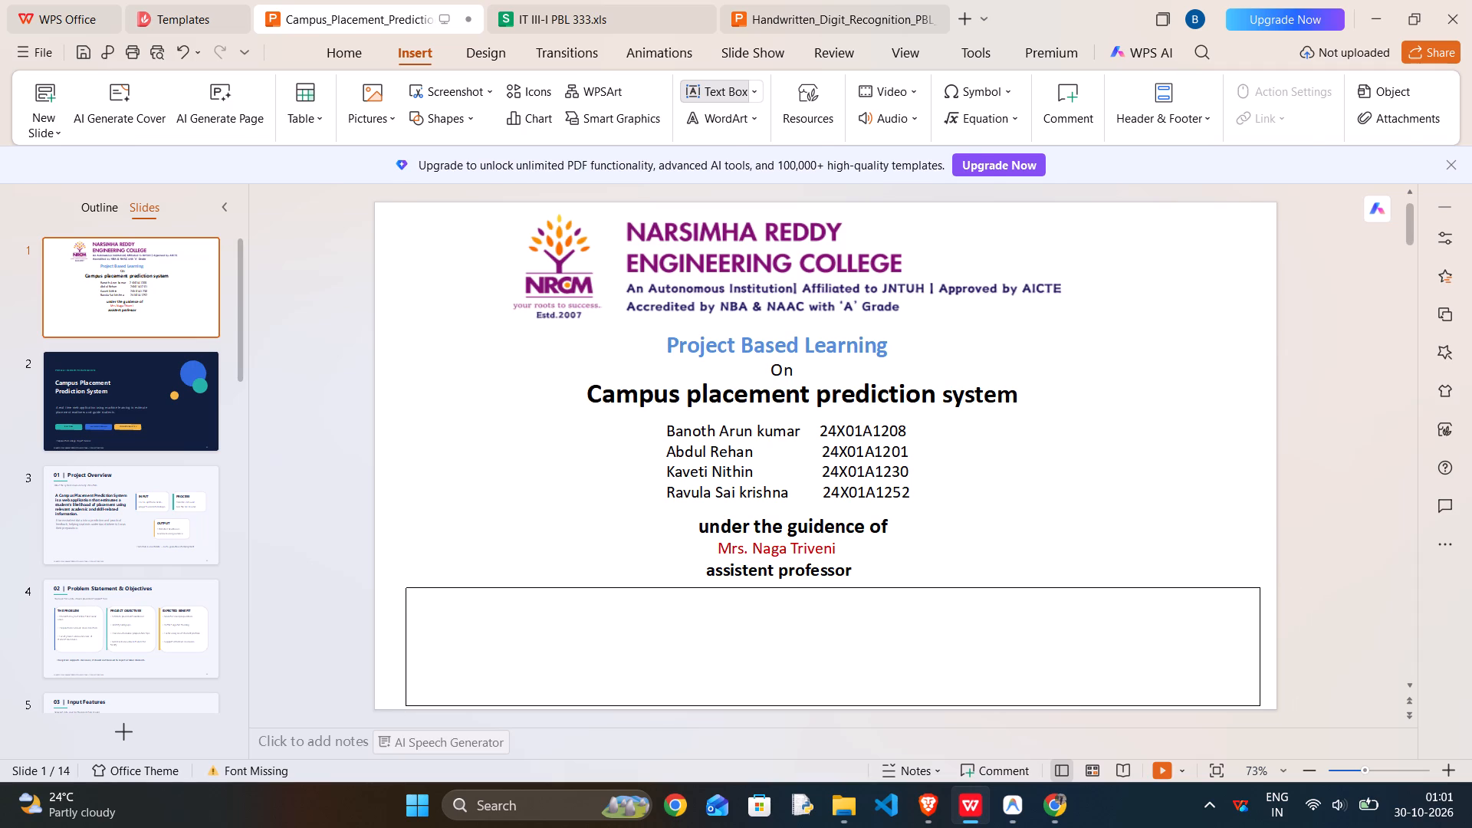
left_click_drag(1260, 706, 1260, 705)
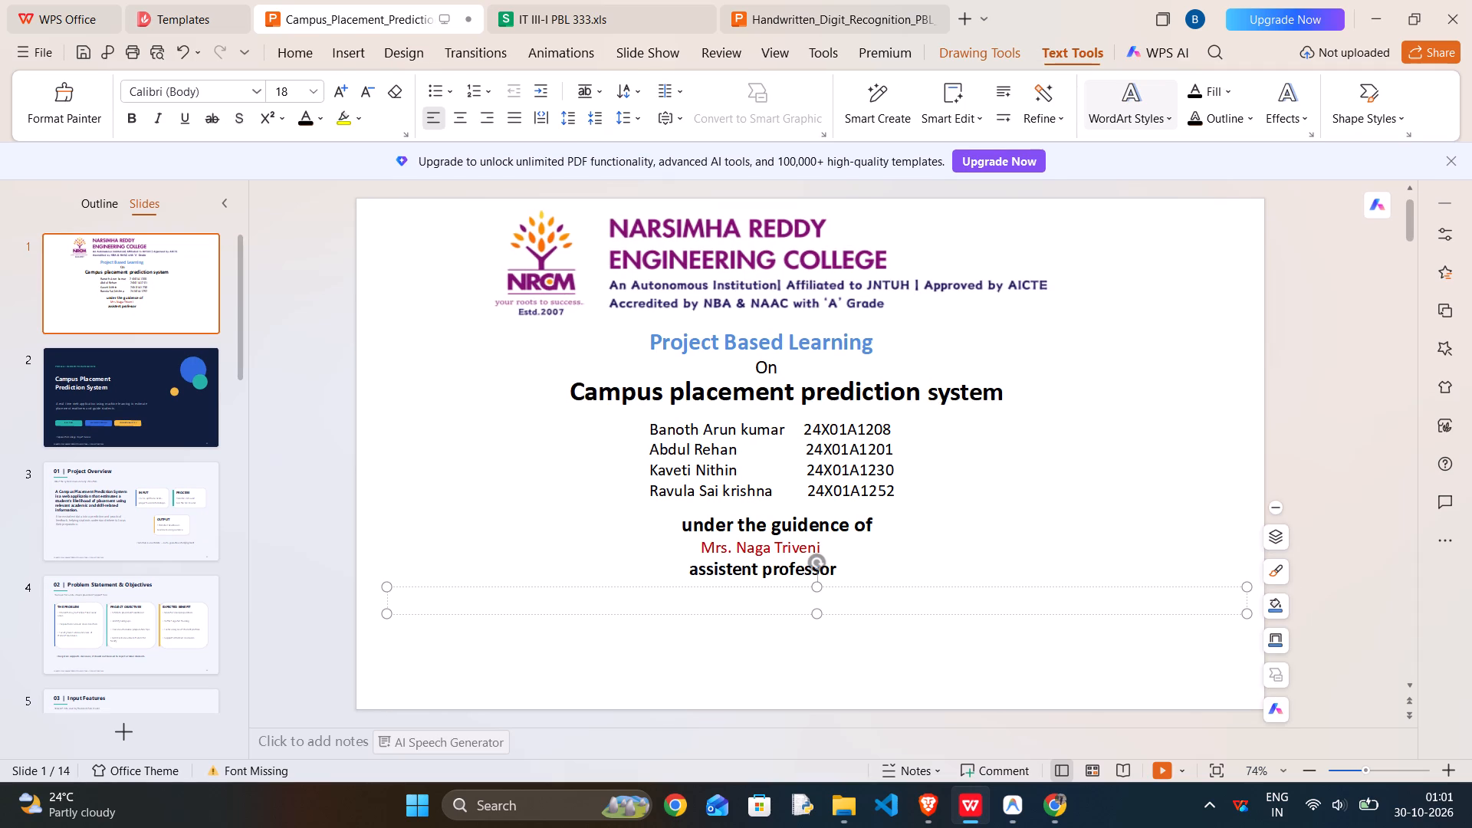
left_click(803, 598)
key("ctrl+v")
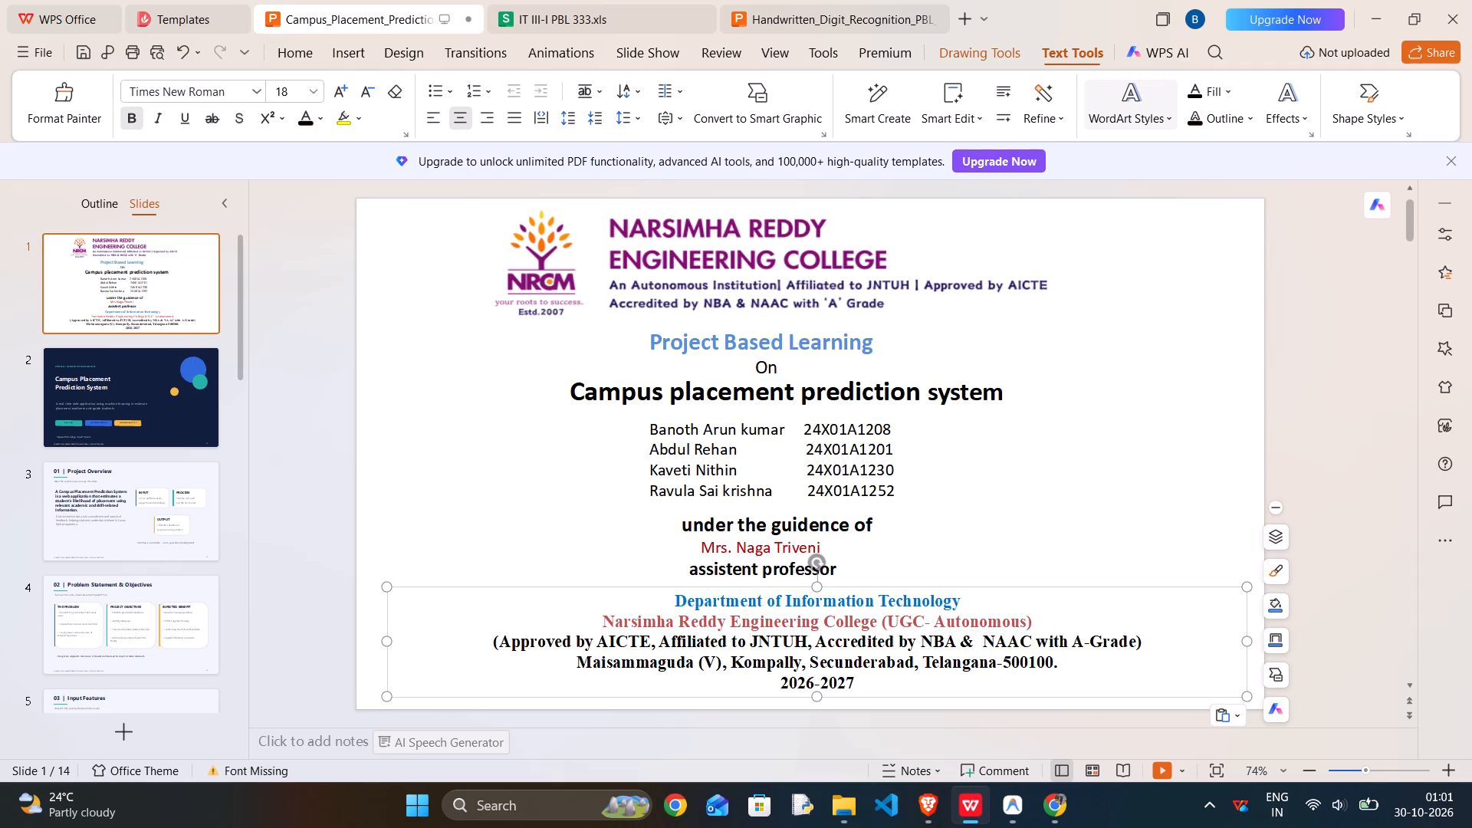
left_click(633, 554)
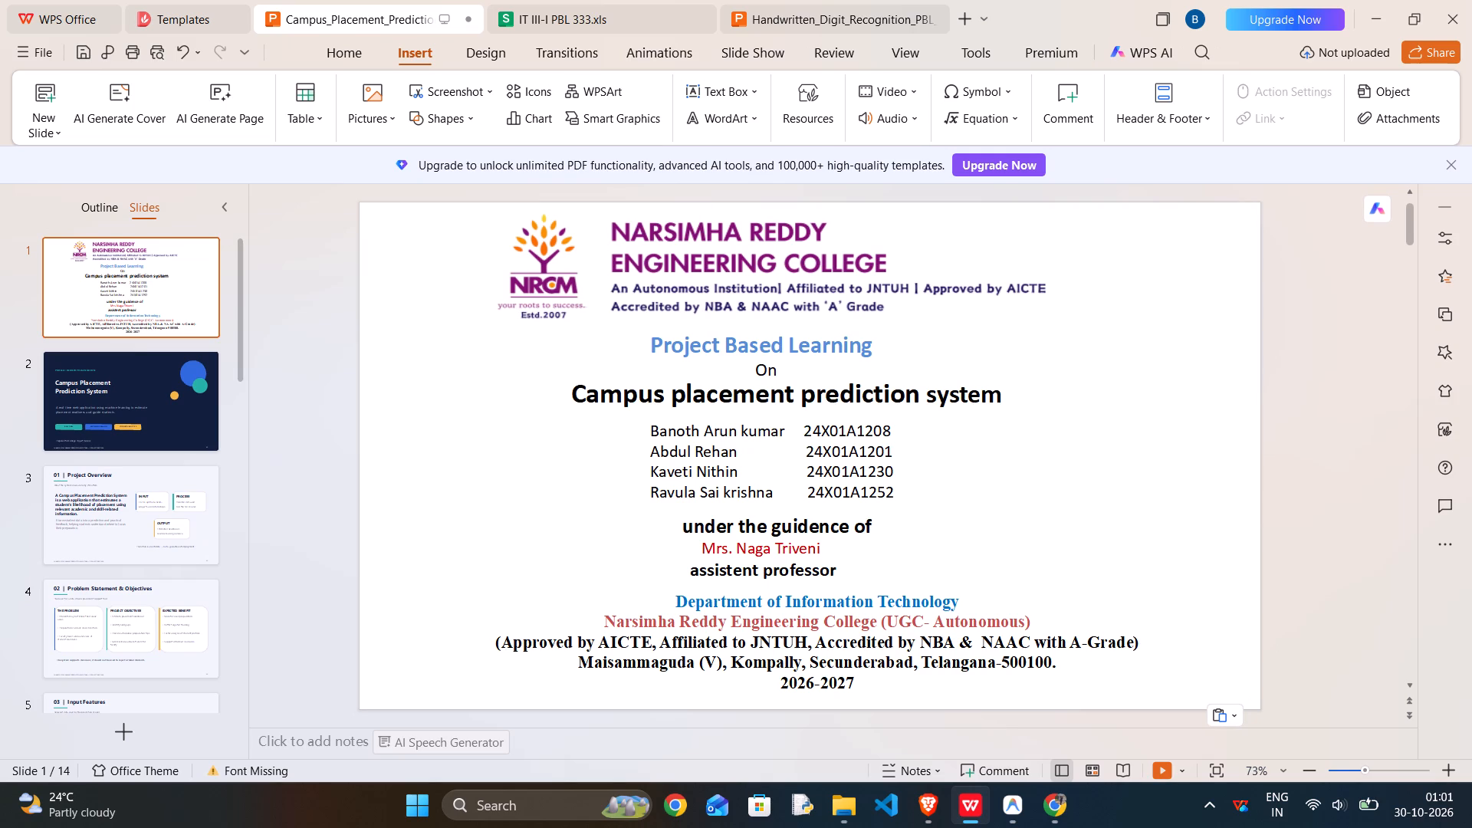
Adjust the position of the department and college details block so it is centred horizontally at the bottom of the slide.
left_click(1195, 643)
left_click_drag(1195, 643, 1178, 646)
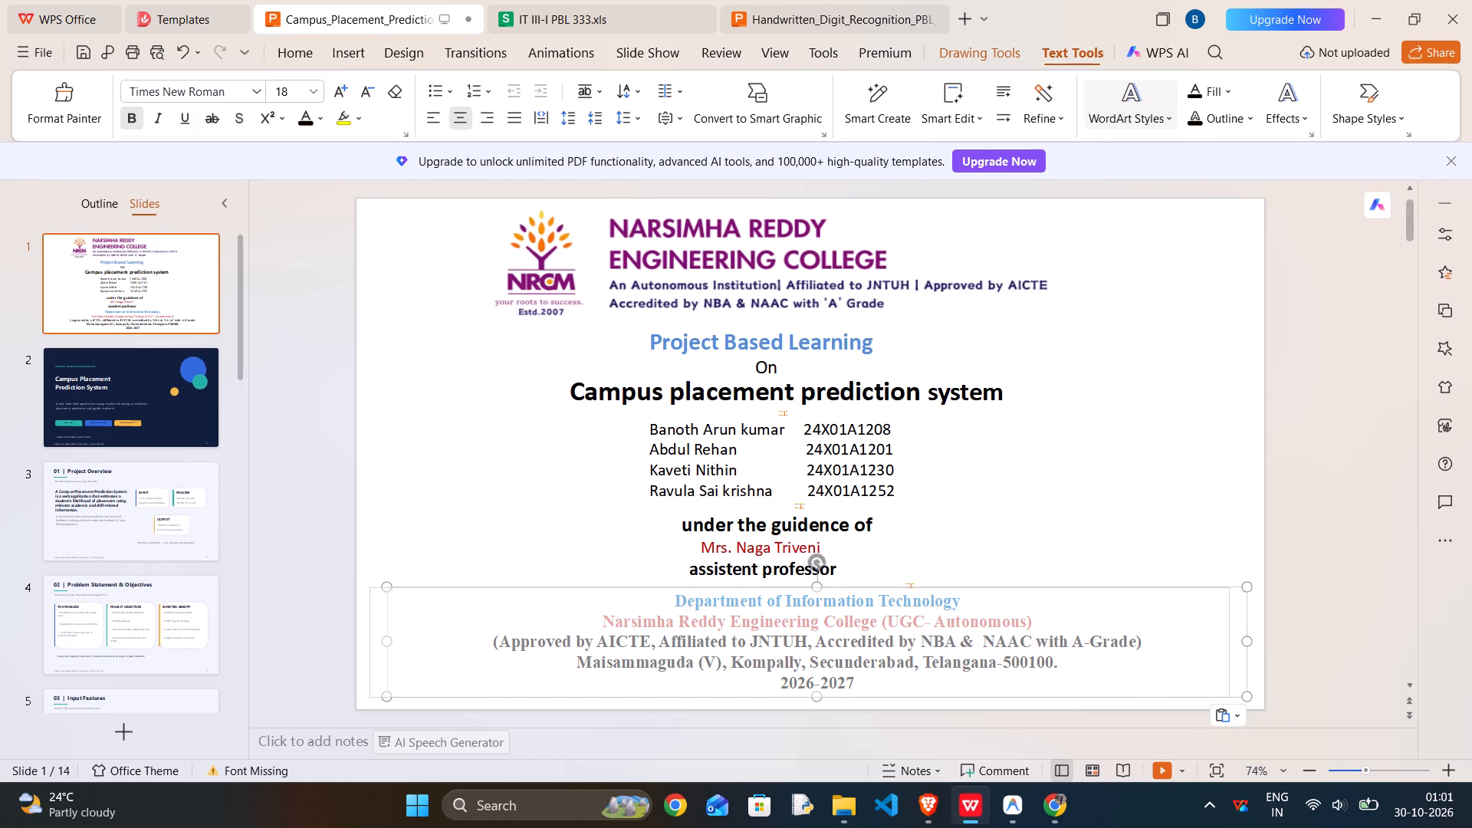
left_click_drag(1178, 646, 1171, 652)
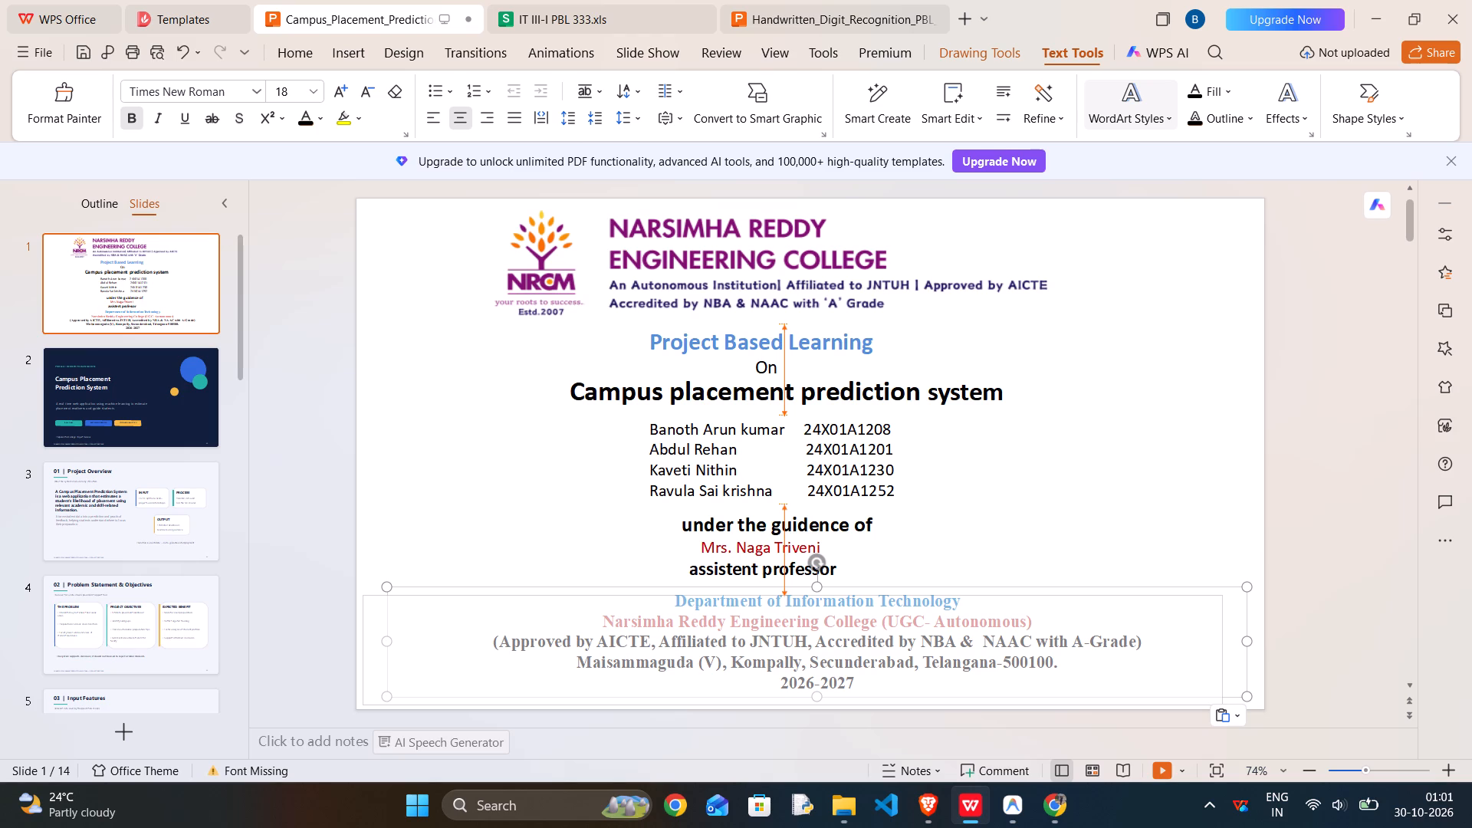
left_click_drag(1171, 652, 1174, 647)
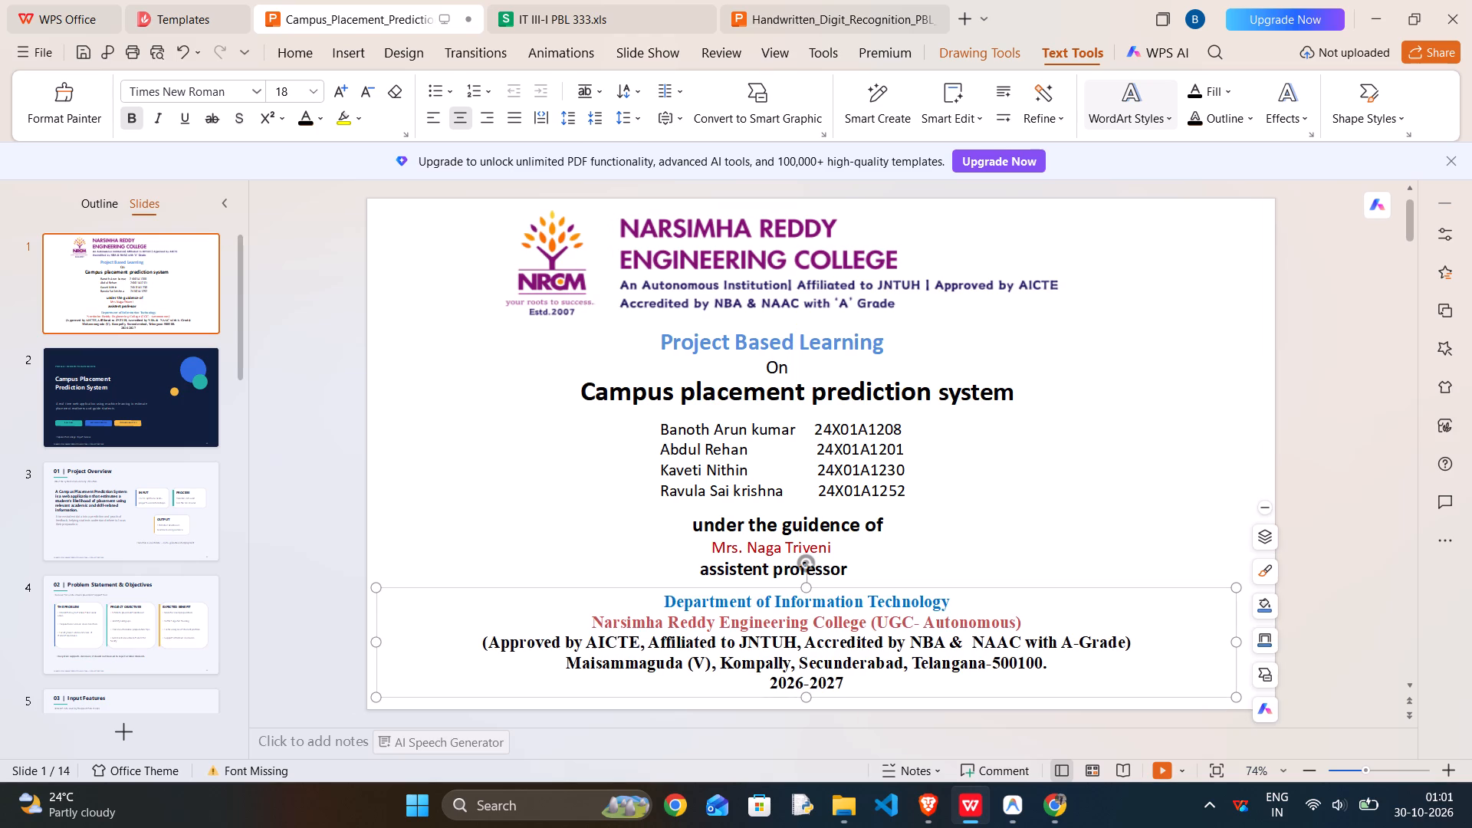
left_click(1152, 532)
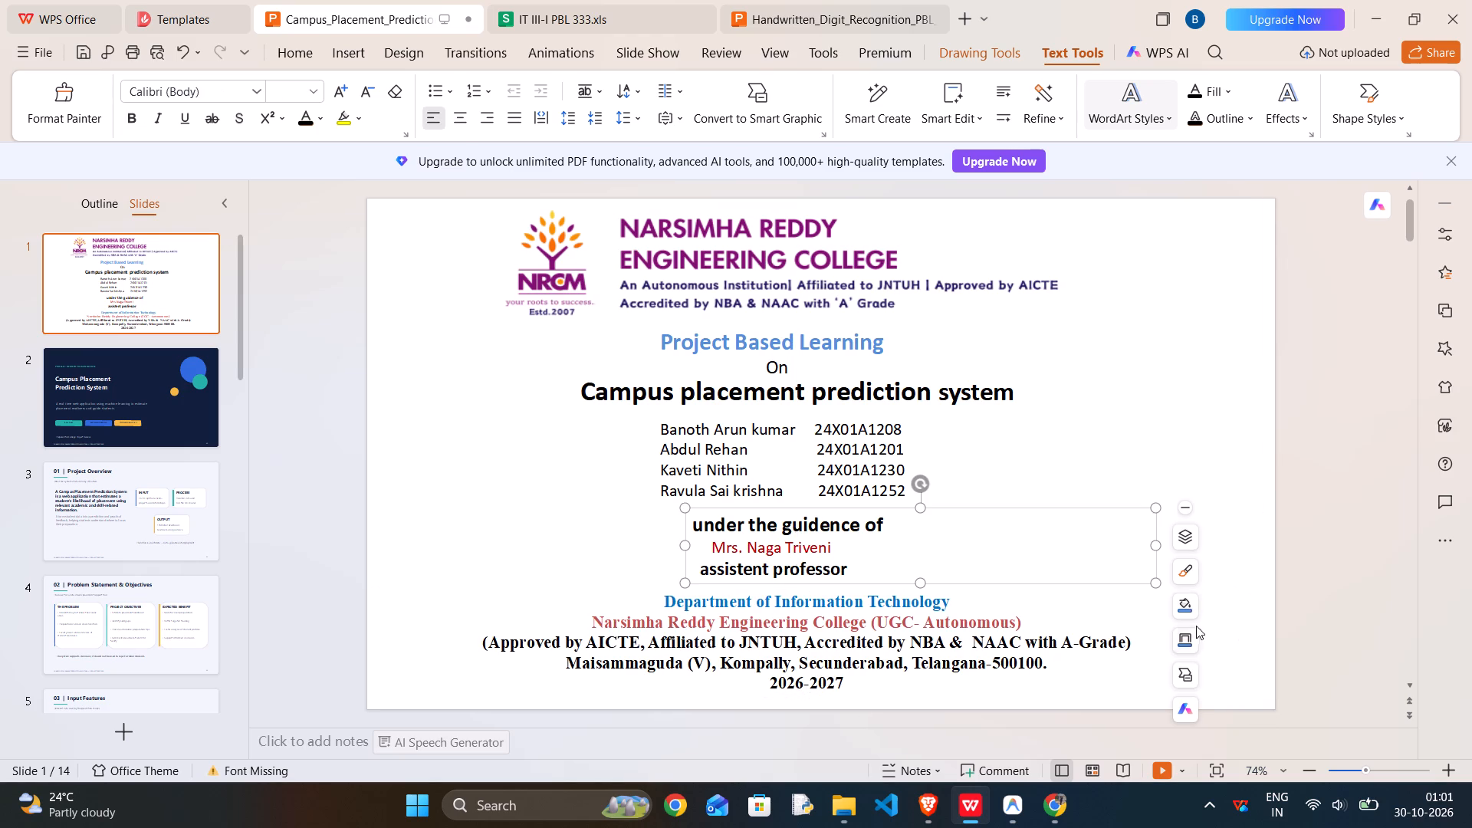
left_click(1148, 620)
left_click_drag(1165, 624, 1183, 623)
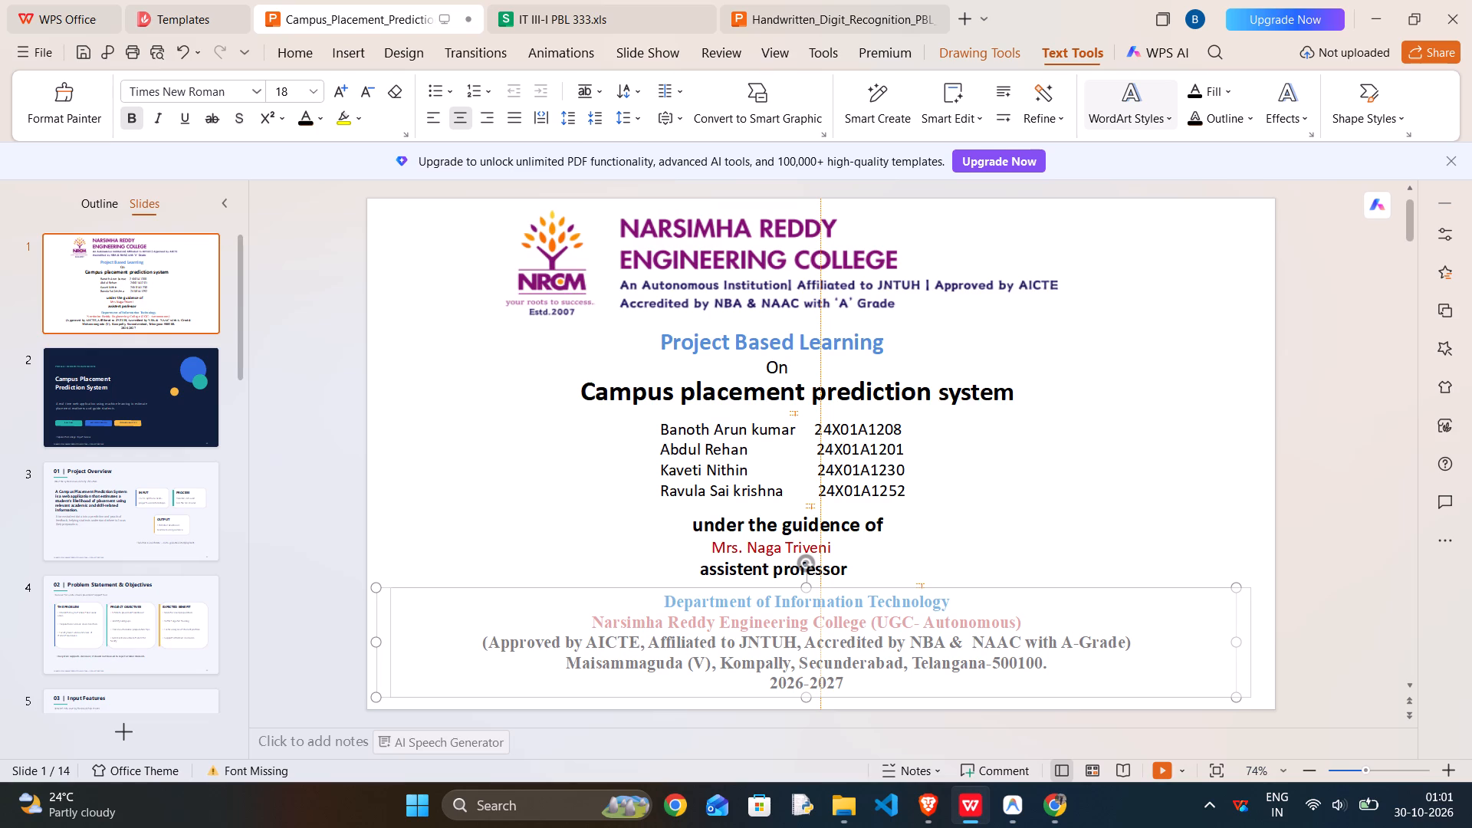
left_click_drag(1183, 623, 1184, 626)
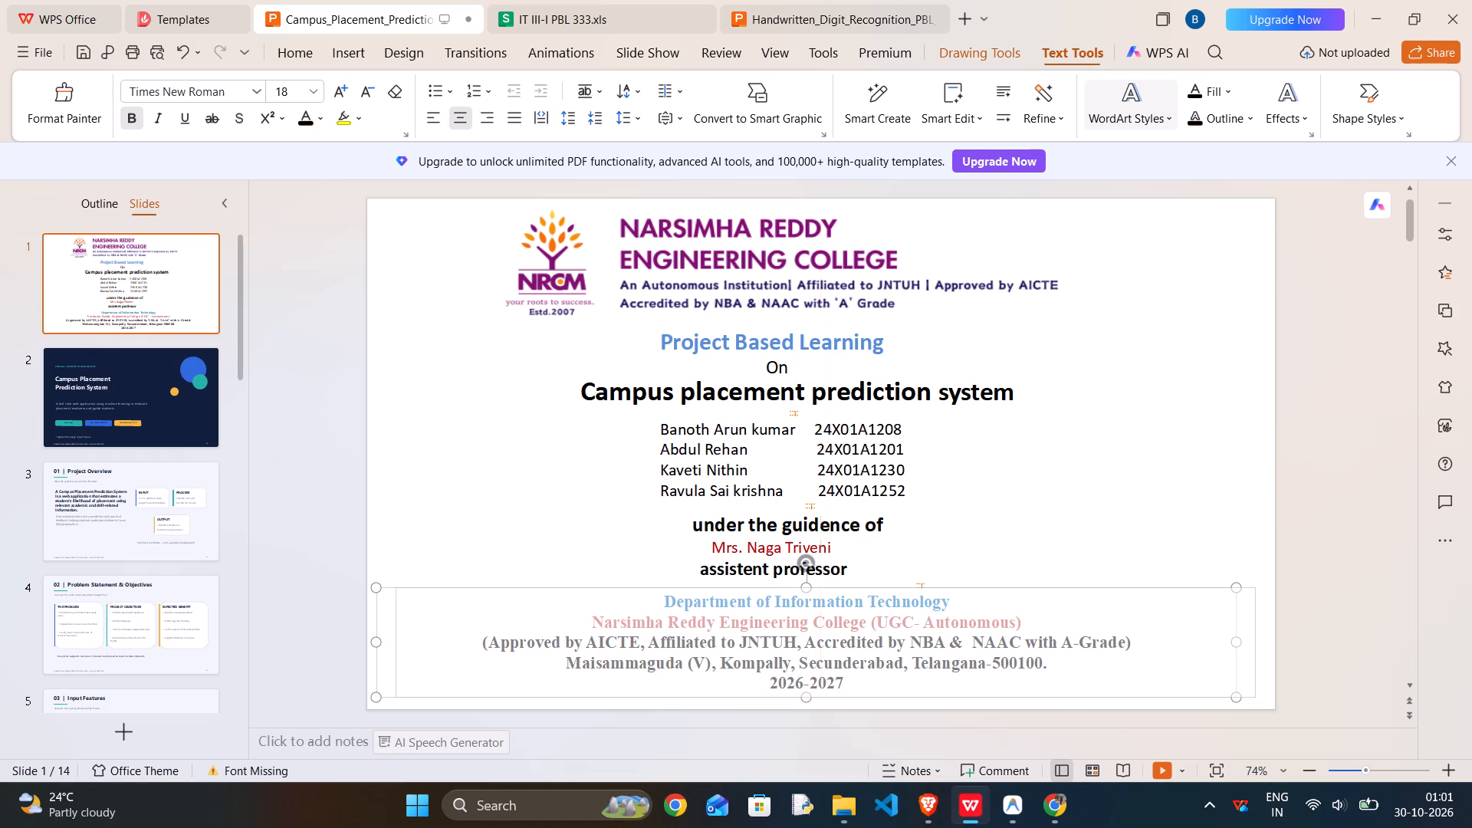
left_click_drag(1184, 626, 1181, 626)
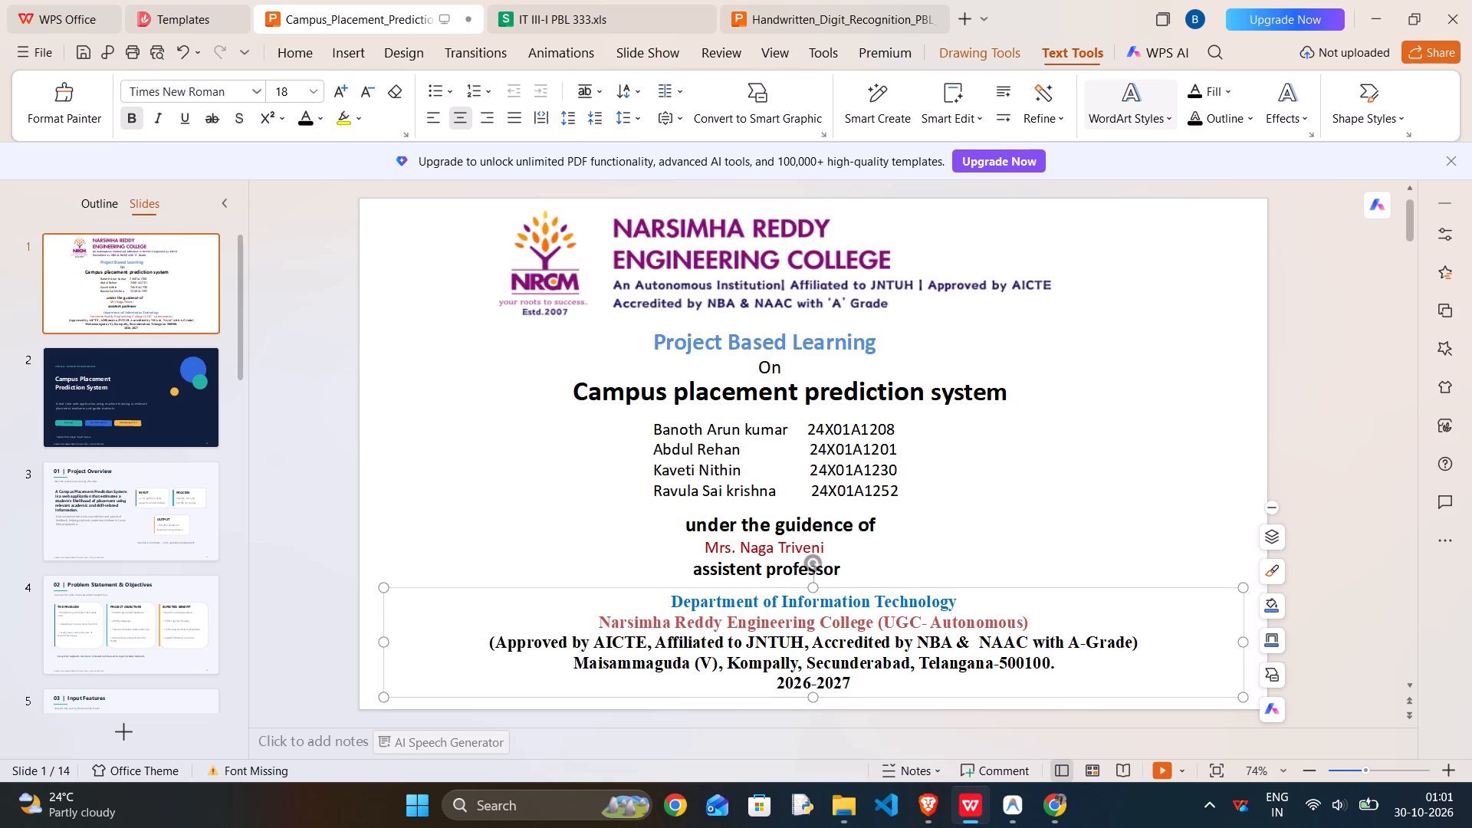
Shift the "under the guidence of" text box slightly to the right, keeping it above the department block.
left_click(949, 552)
left_click_drag(945, 550, 954, 550)
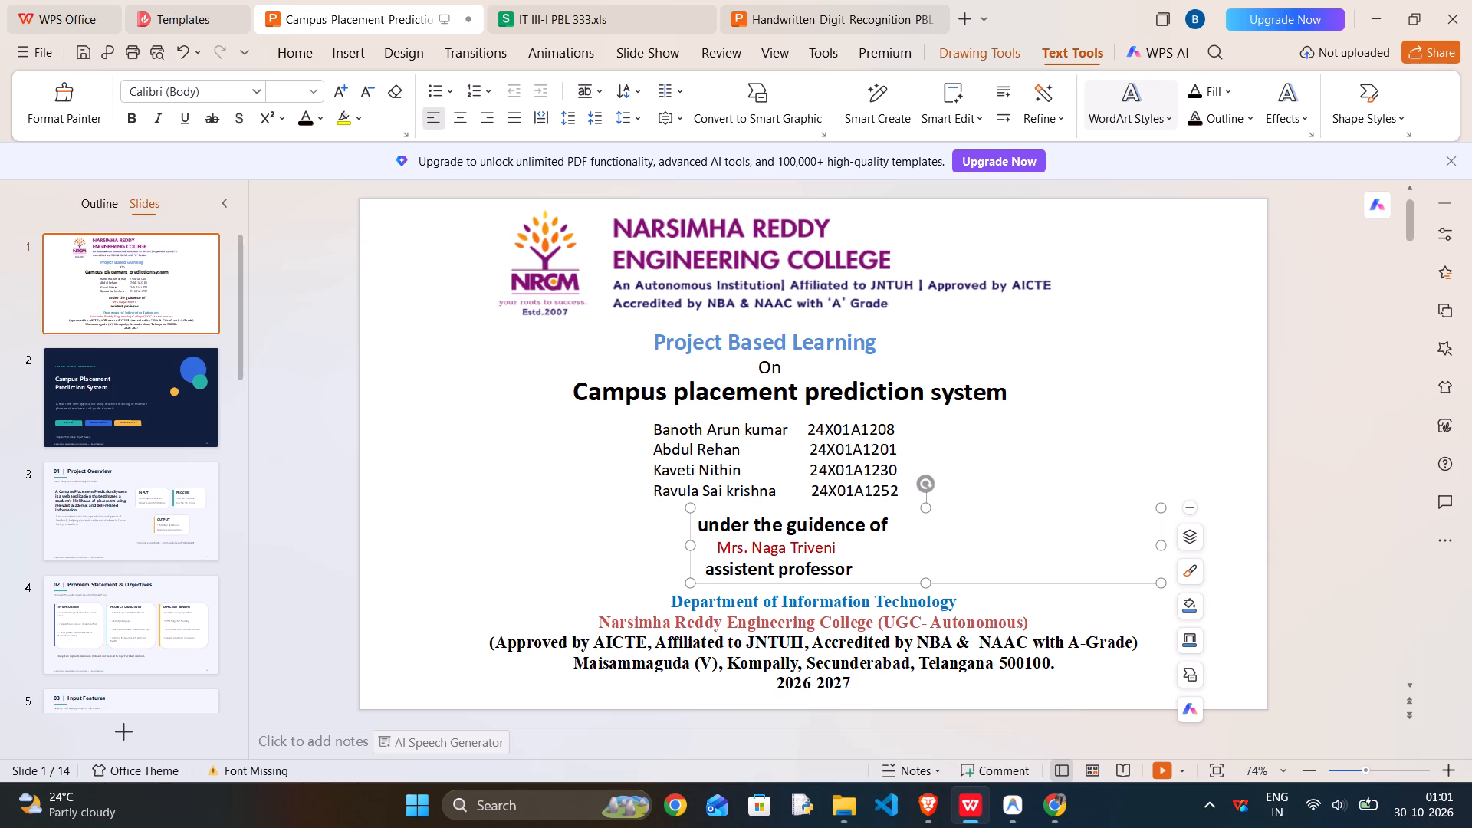
left_click(526, 544)
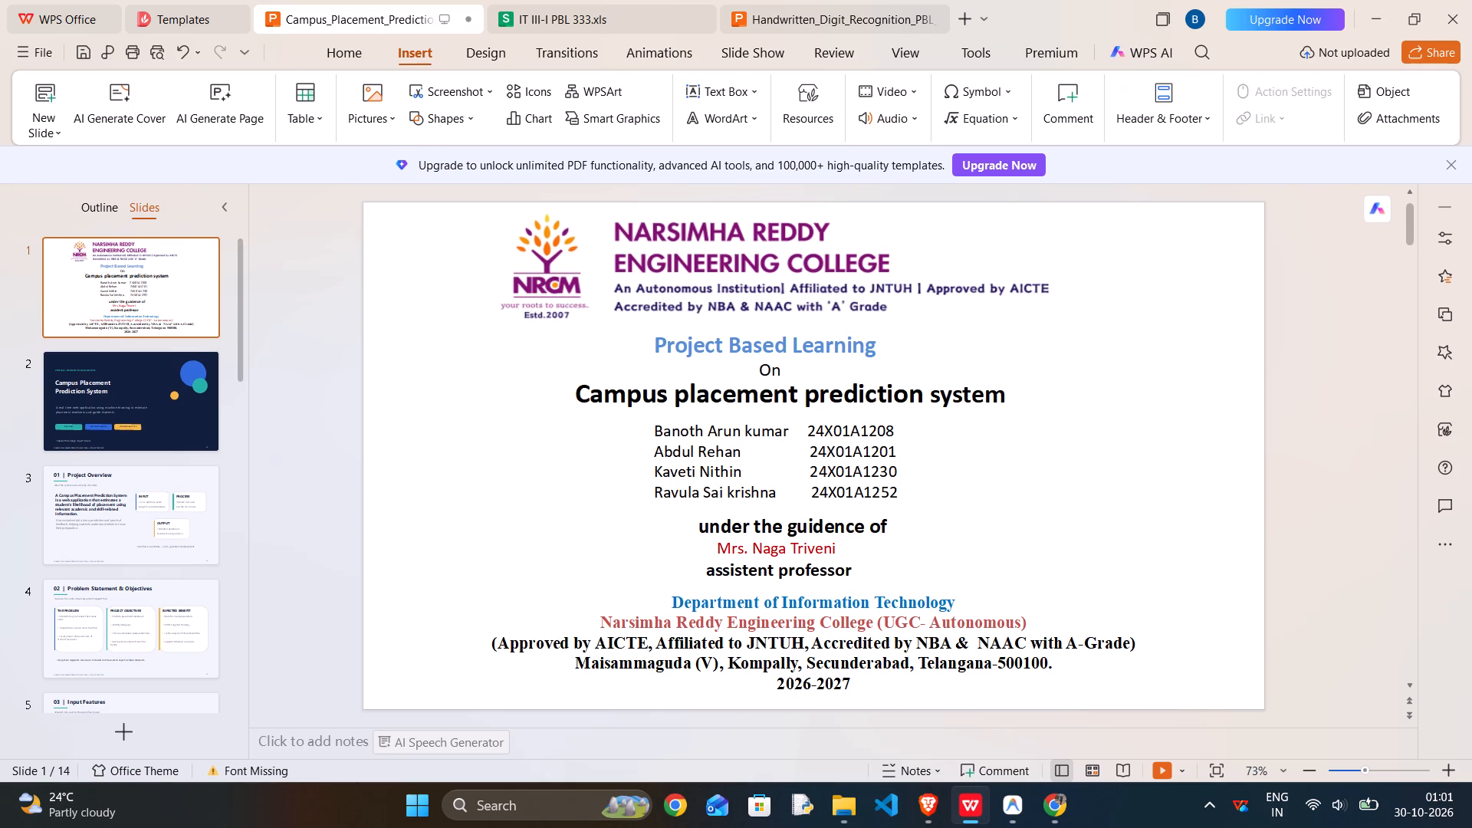
Shift the student rows and the "Project Based Learning" heading slightly to the right so their left edges line up.
left_click(931, 461)
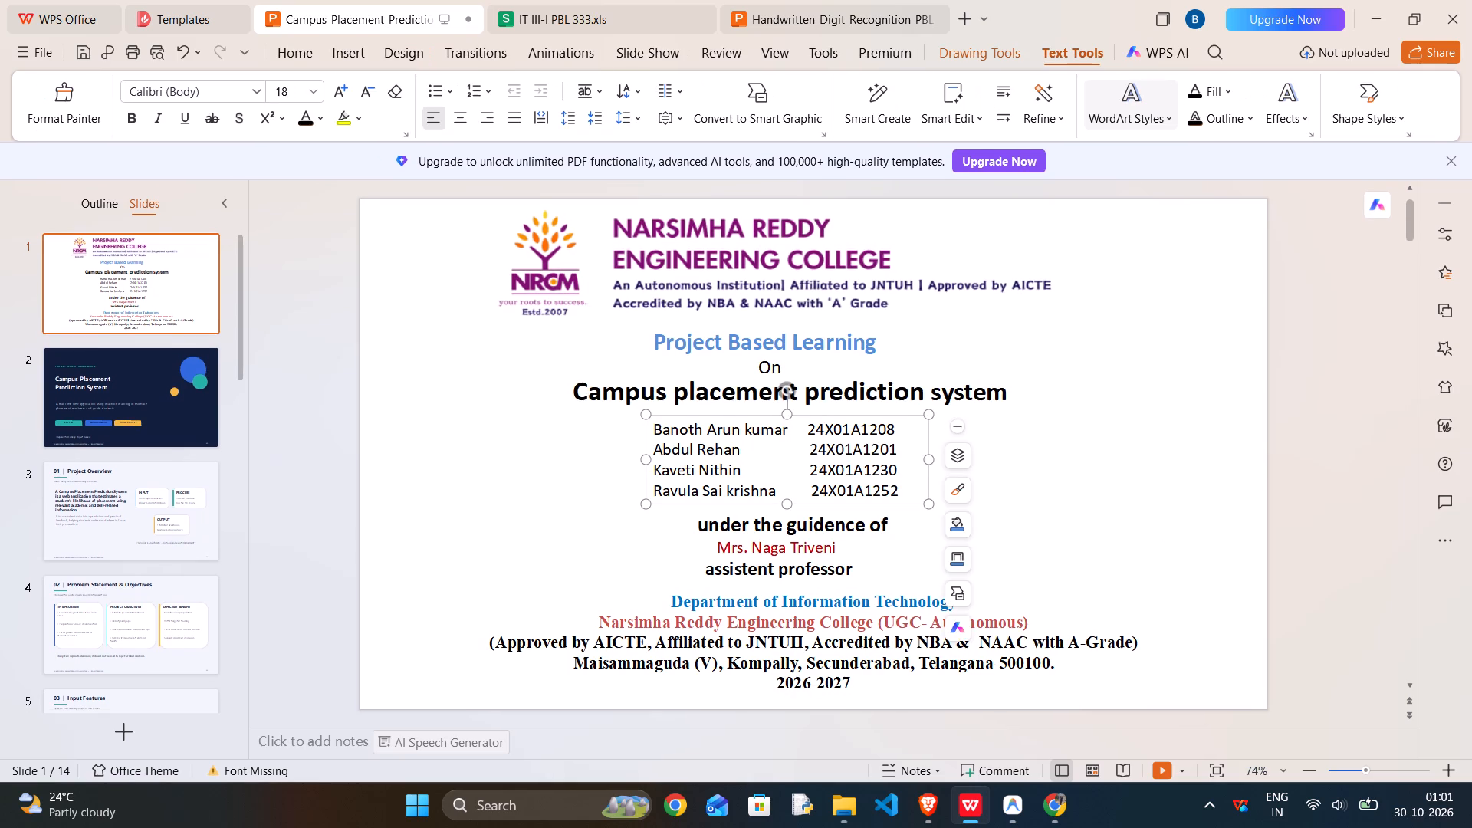
left_click(913, 465)
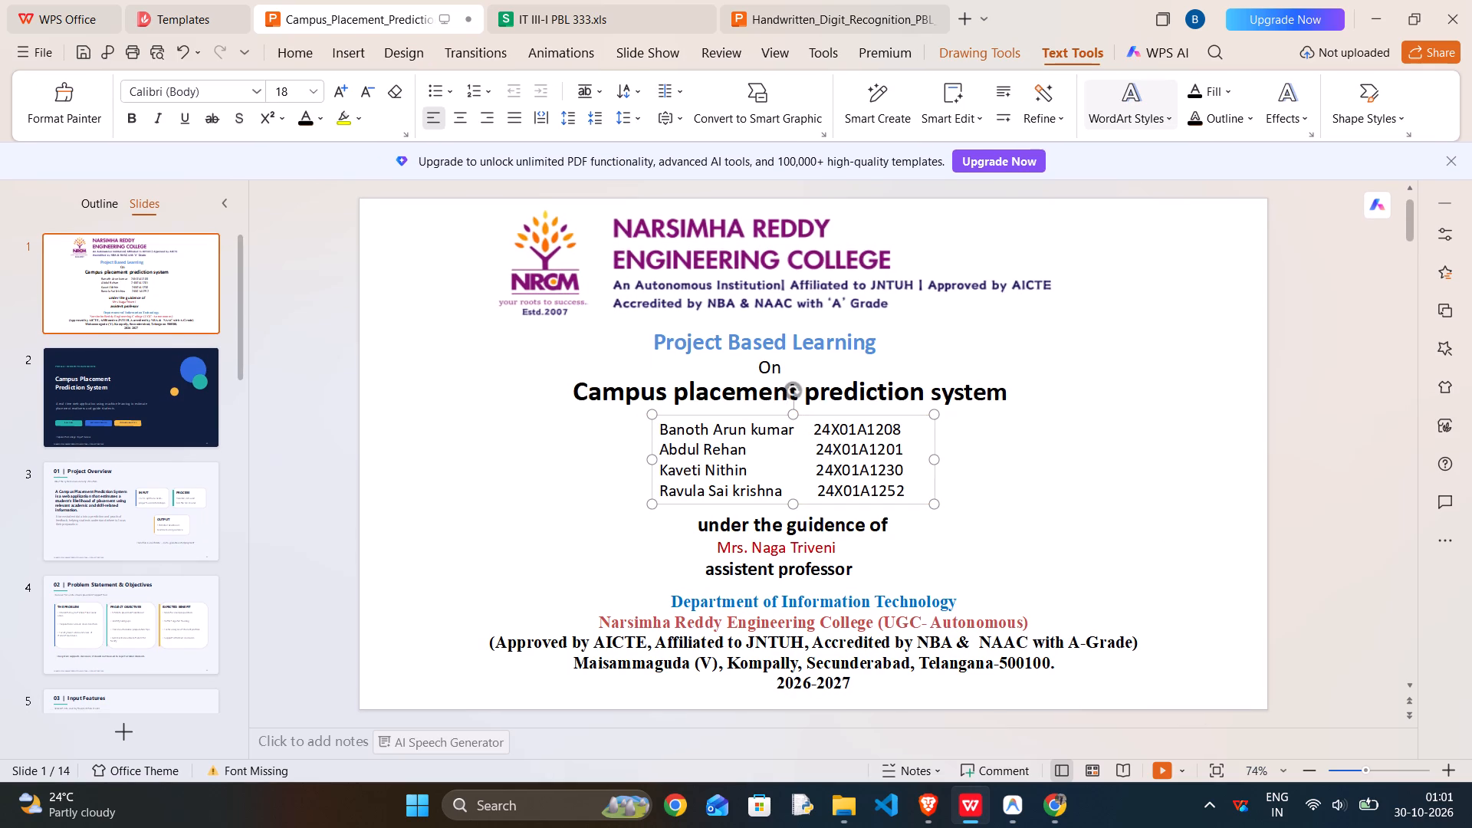
left_click(1117, 473)
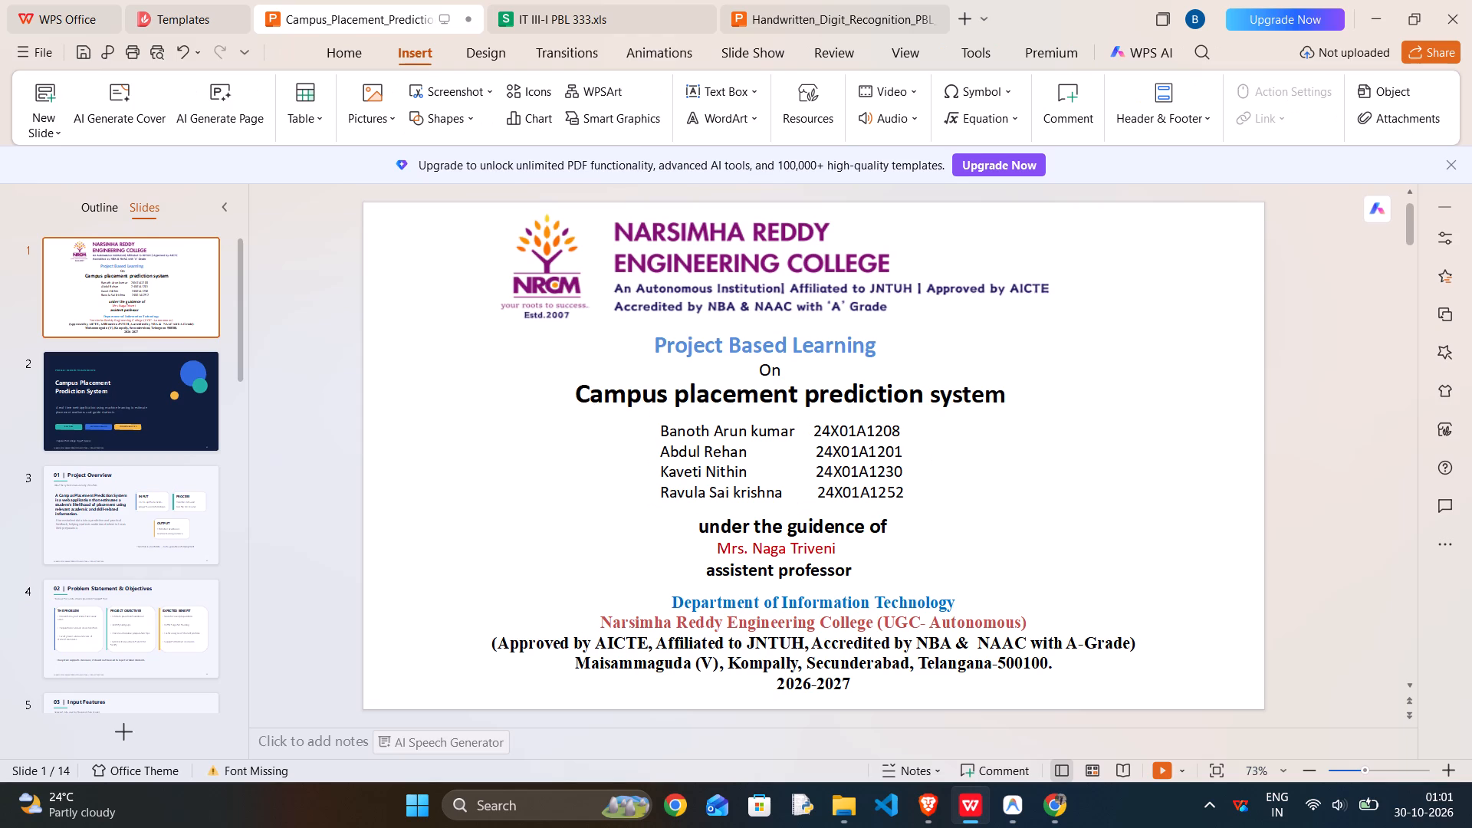
left_click(899, 350)
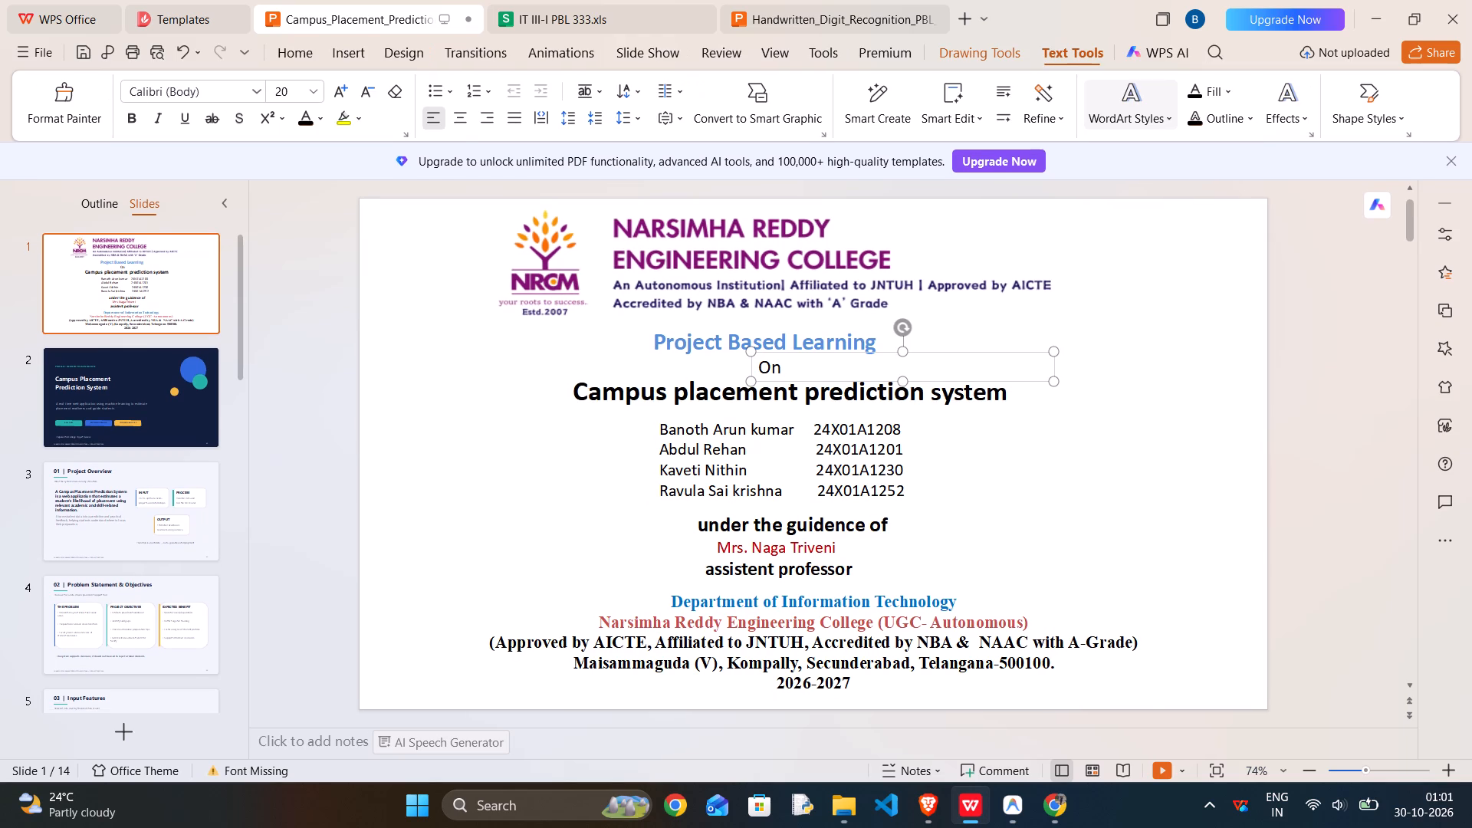
left_click(878, 340)
left_click(909, 340)
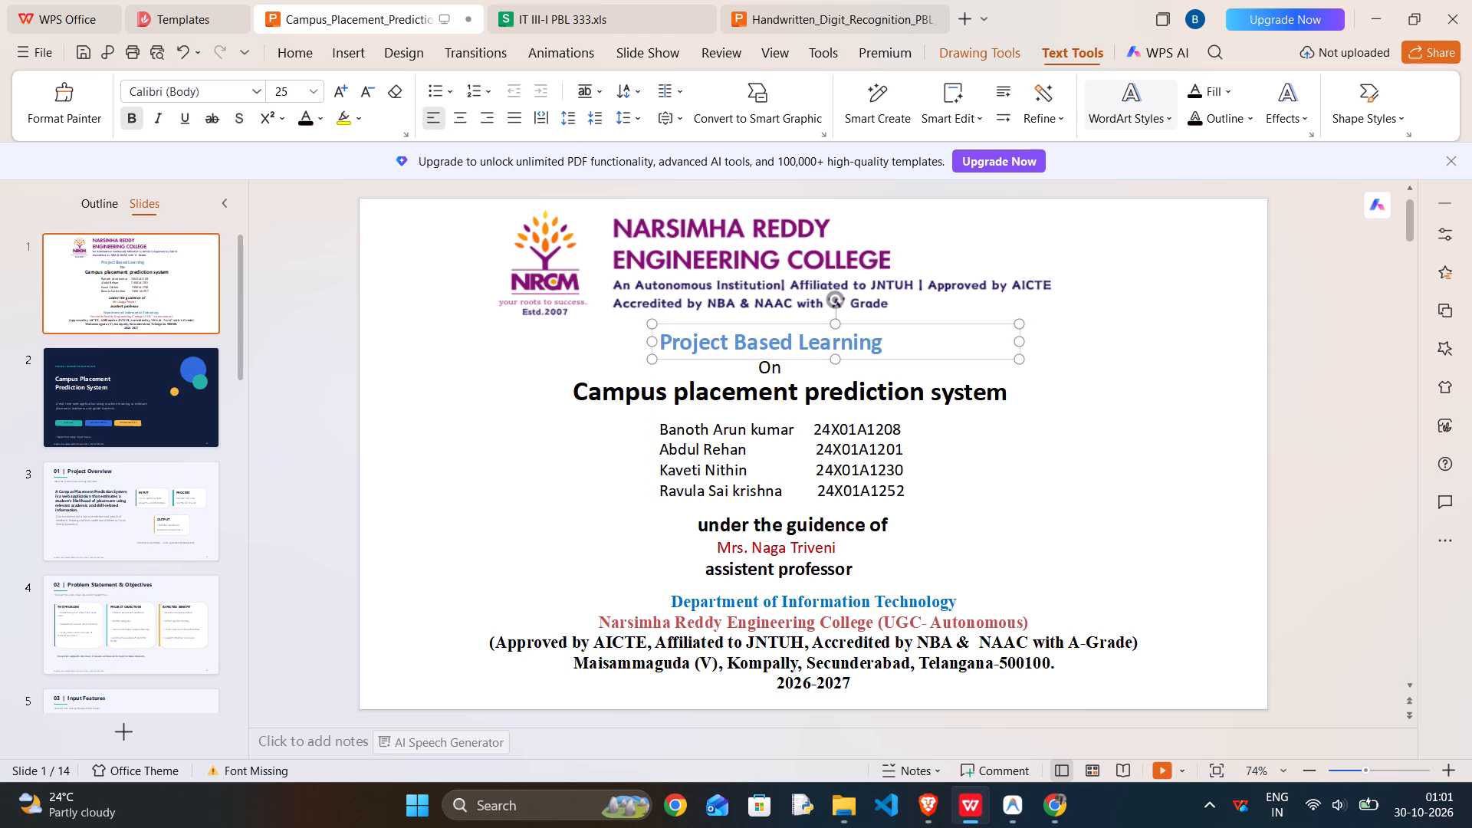
left_click(964, 485)
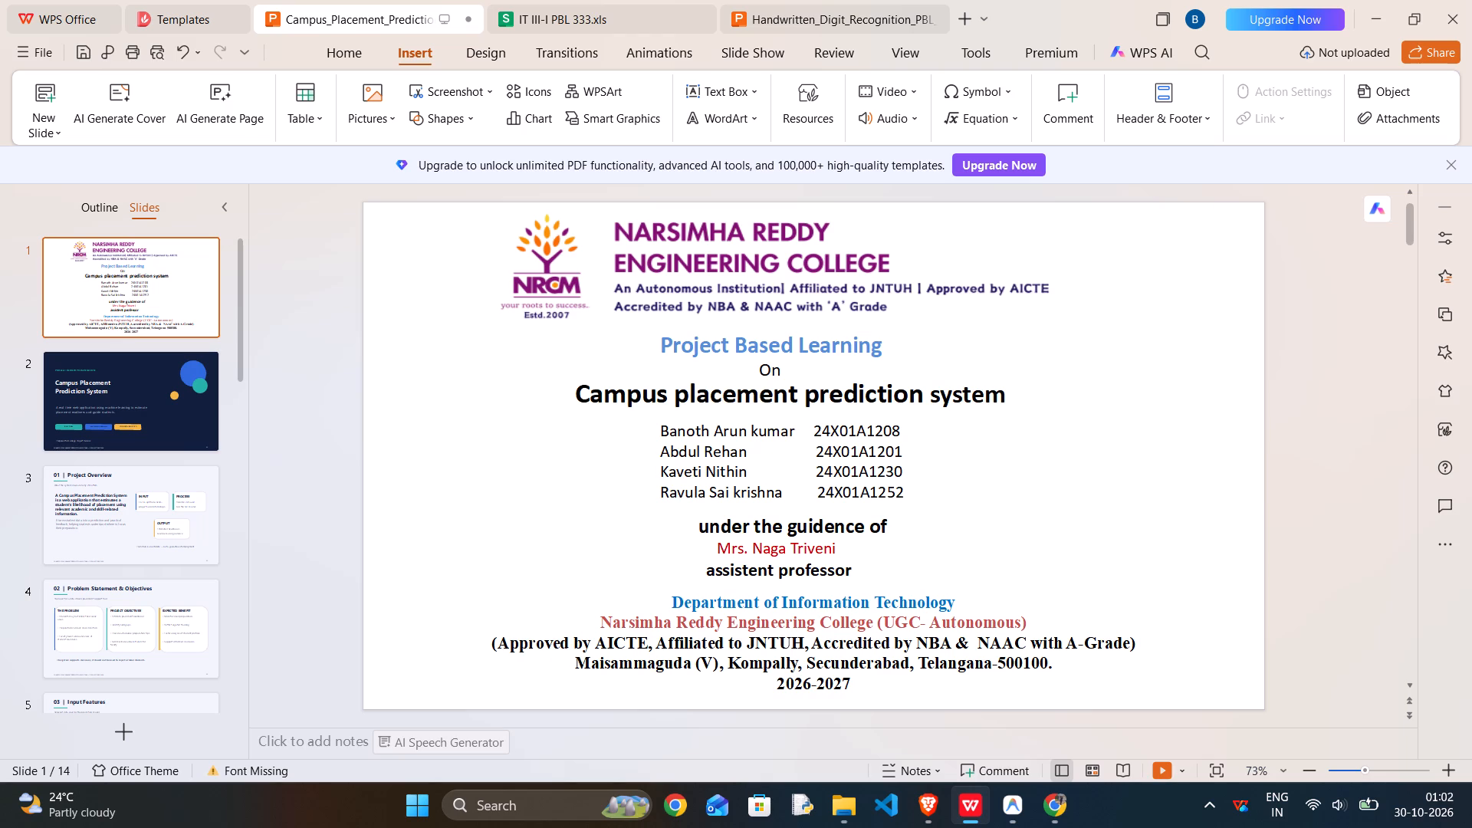
Set the font colour of all four student name and roll number rows to the standard Dark Red.
left_click_drag(661, 432, 905, 506)
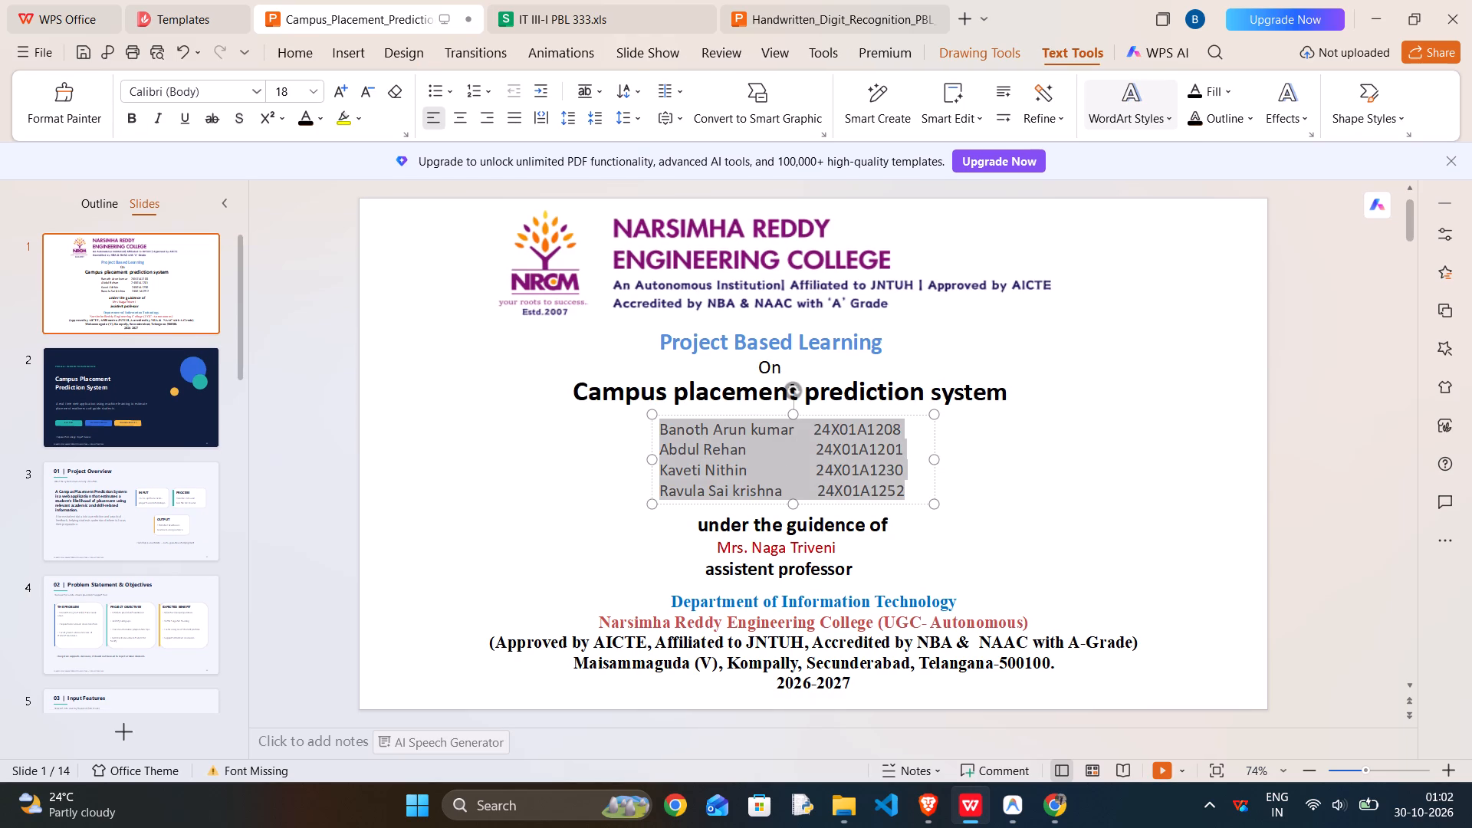
left_click(314, 120)
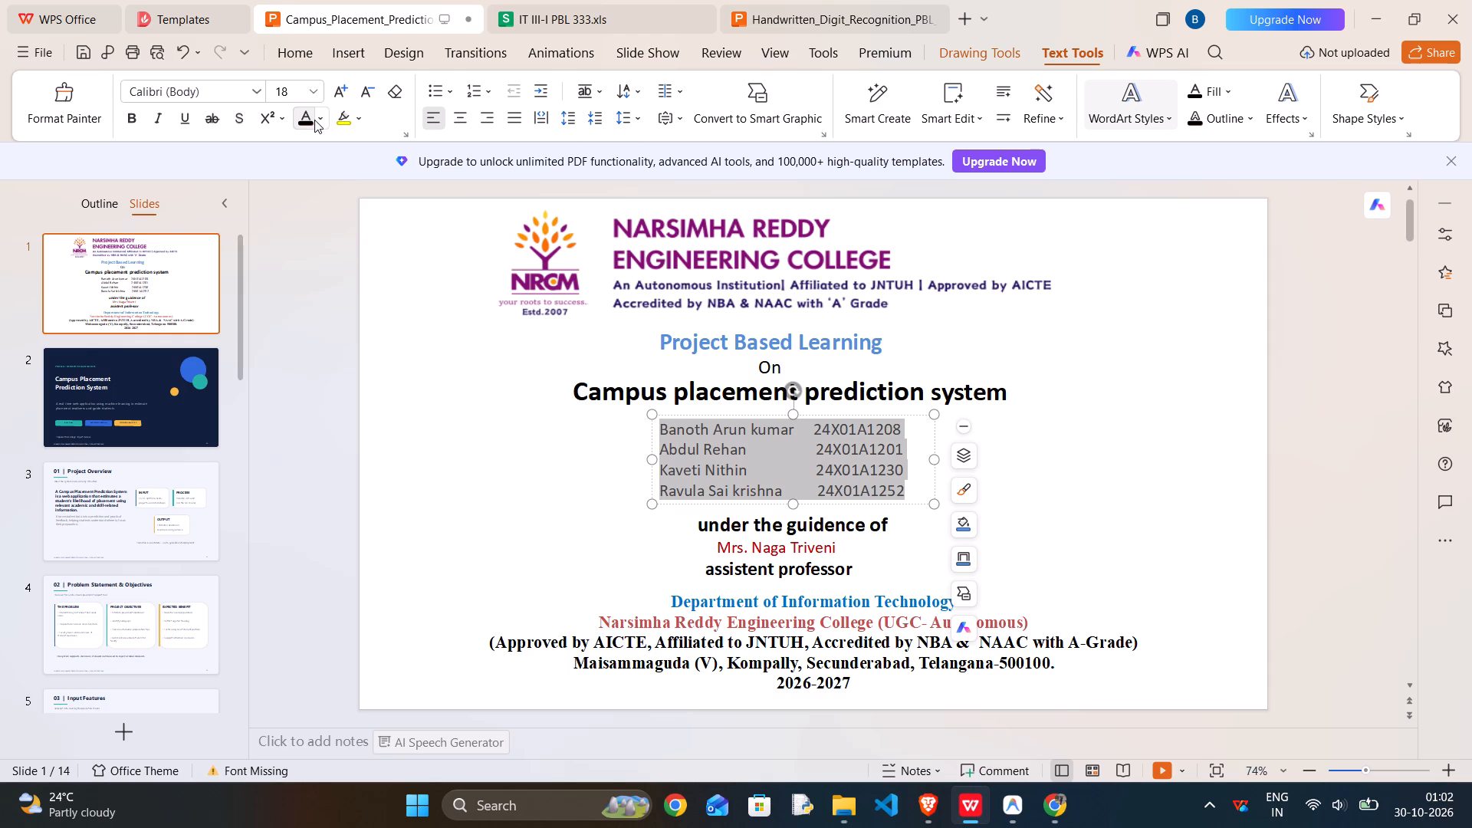
left_click(321, 120)
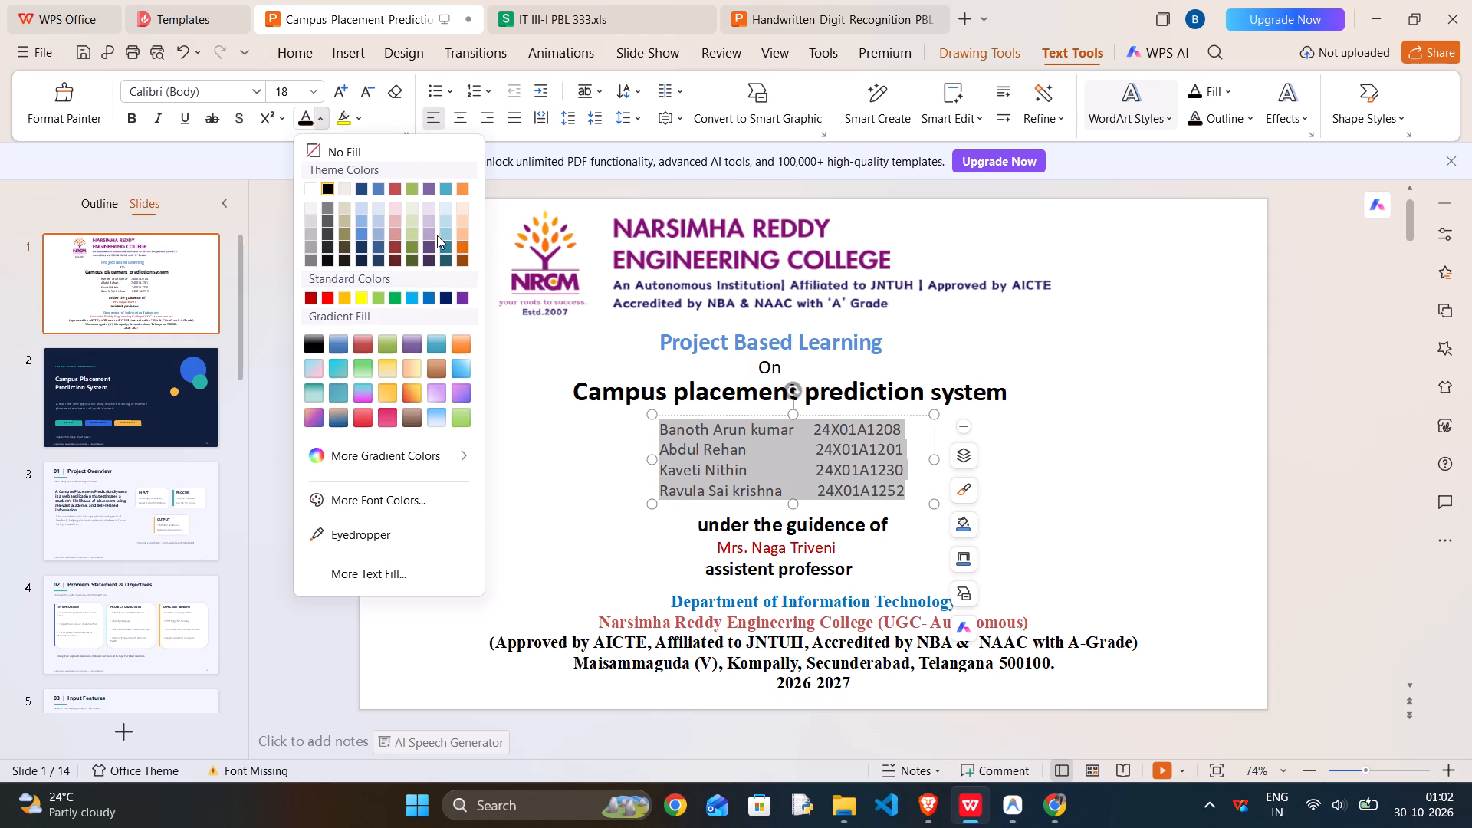
scroll(437, 235, "up", 8, "ctrl")
left_click(312, 297)
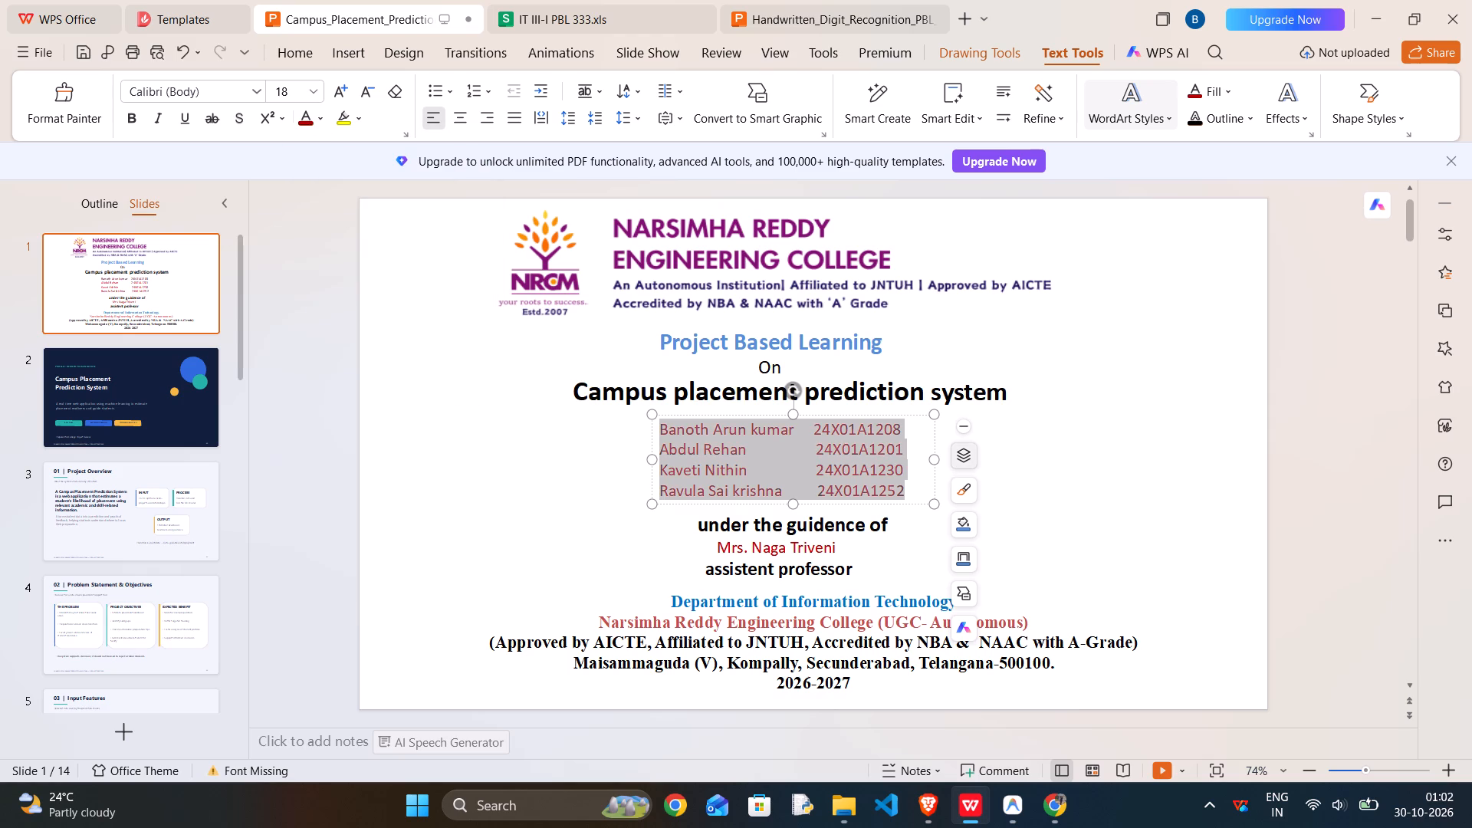
left_click(1109, 404)
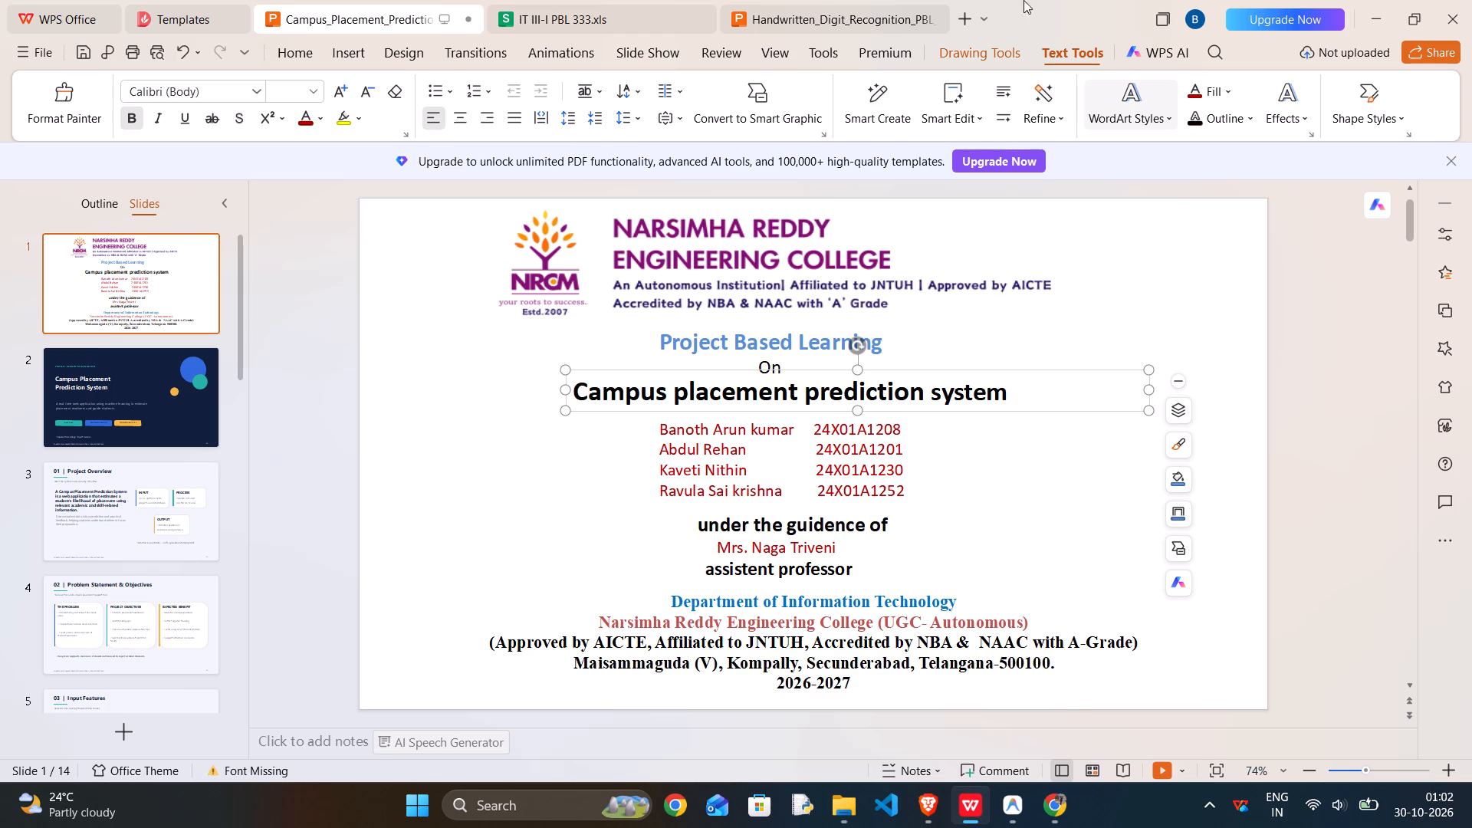
Examine the student rows' font colour in the Handwritten Digit Recognition presentation and compare its title slide with the Campus Placement one.
left_click(889, 4)
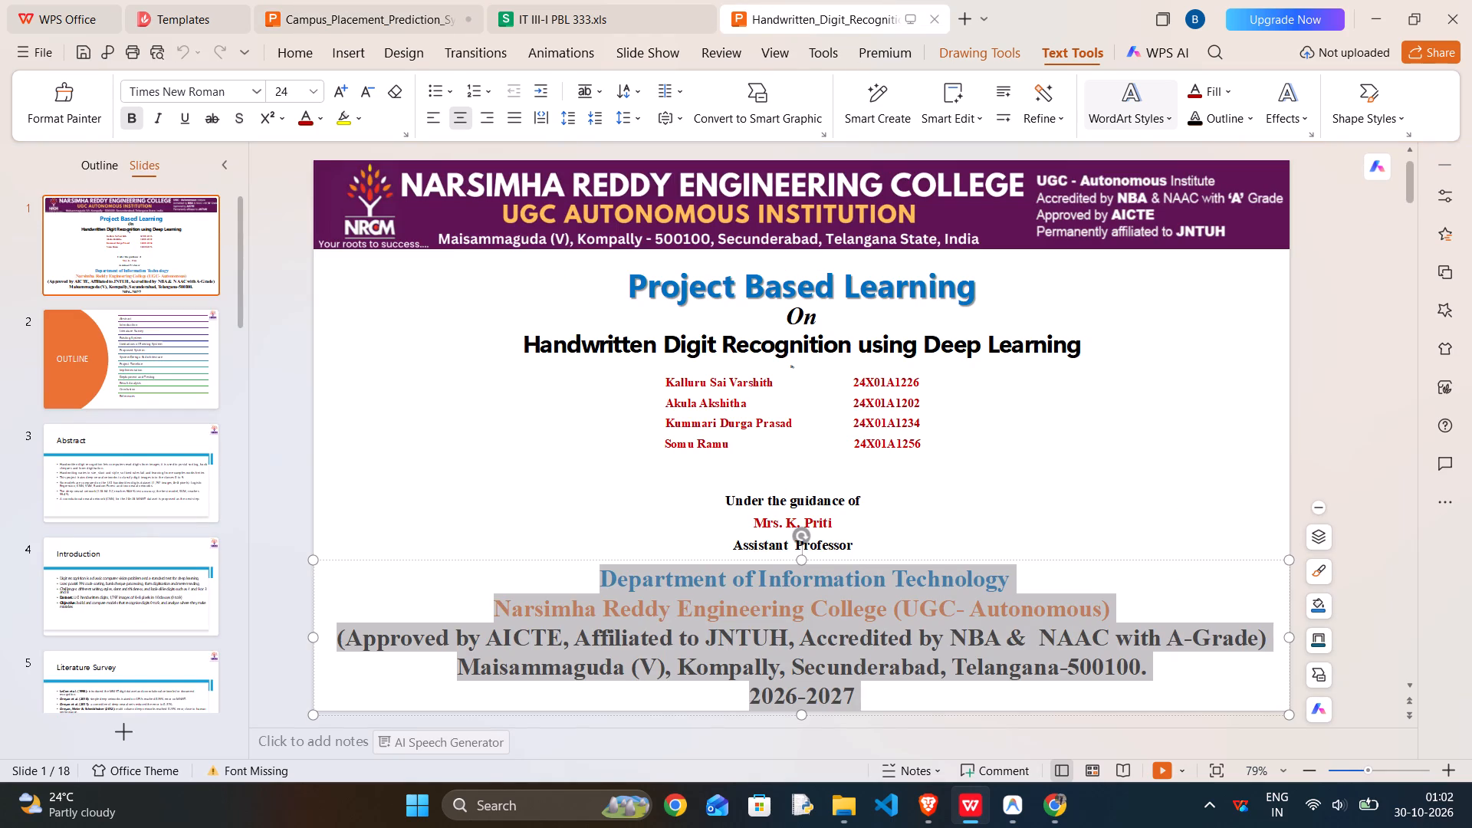
left_click(681, 389)
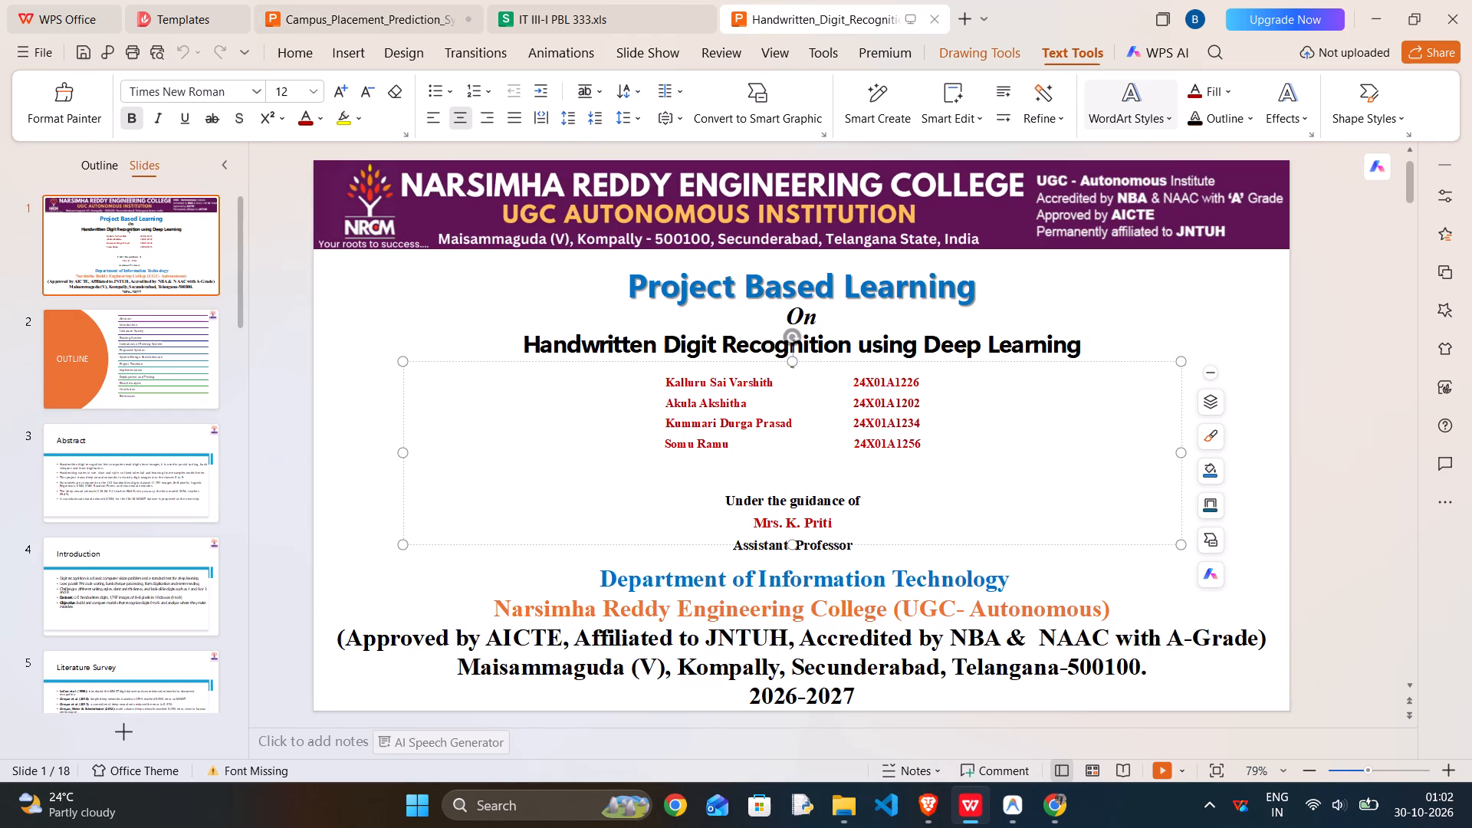
left_click(314, 120)
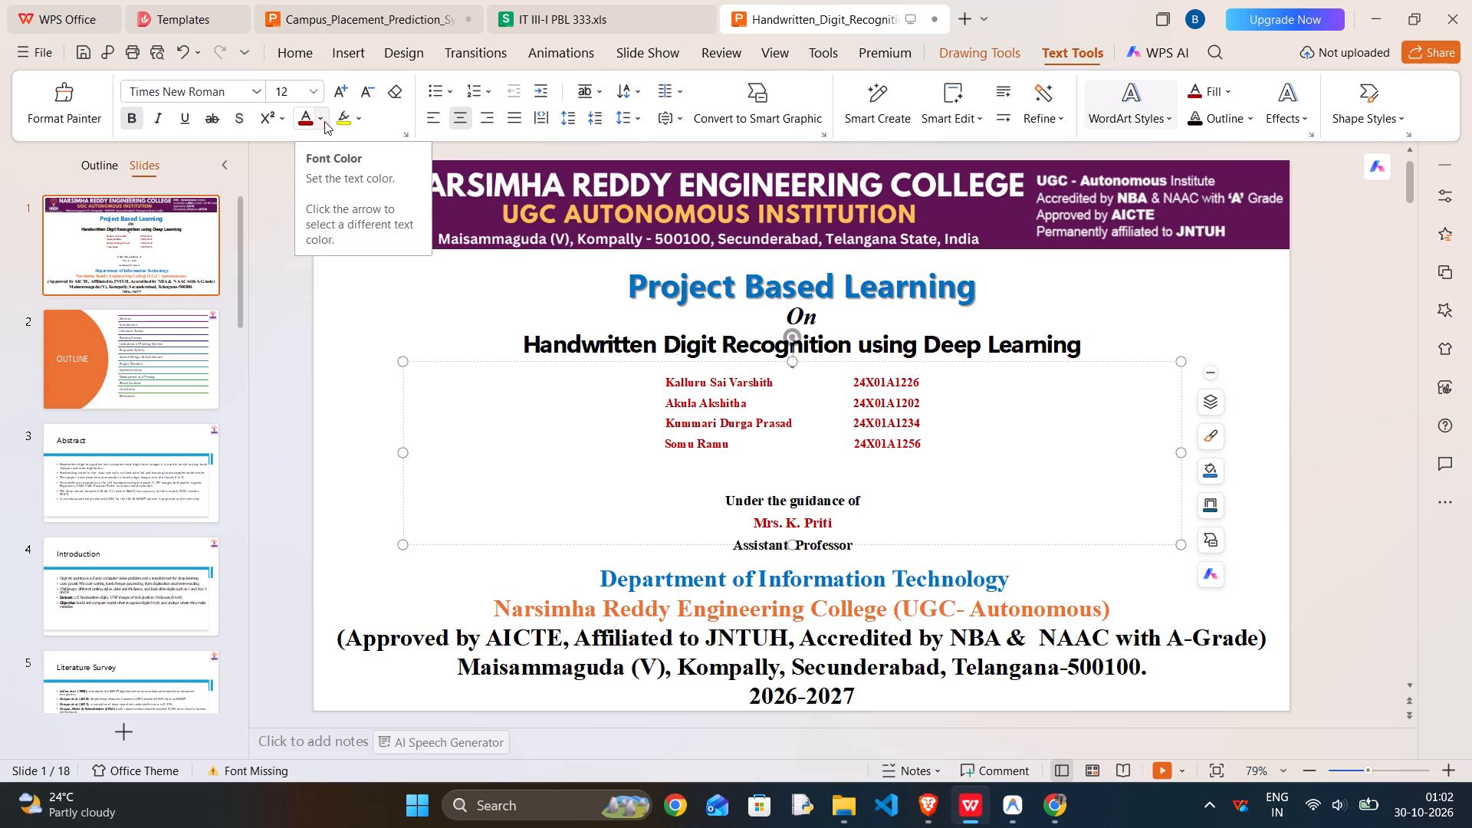
left_click(330, 120)
left_click(320, 119)
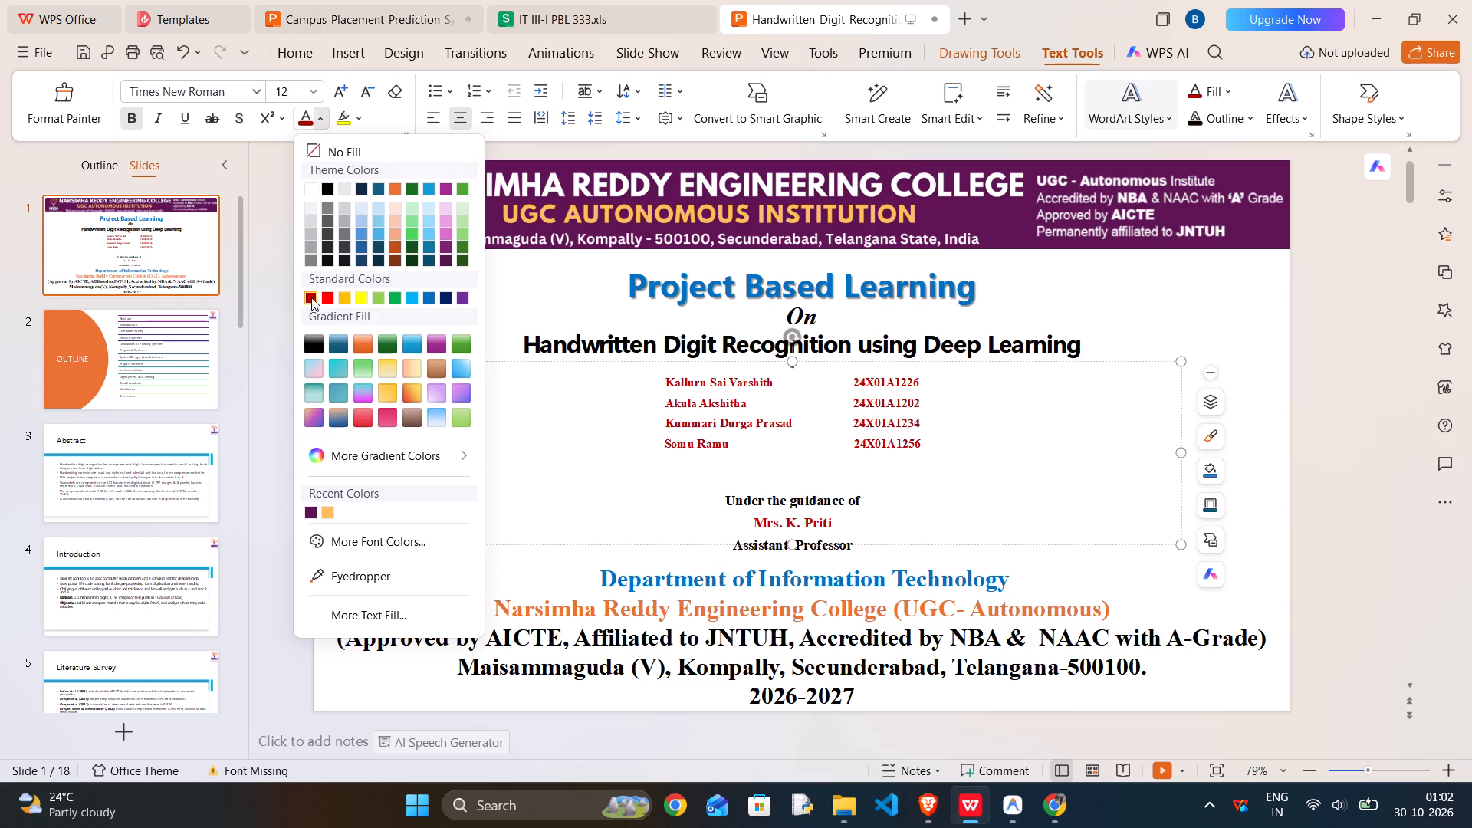
left_click(285, 322)
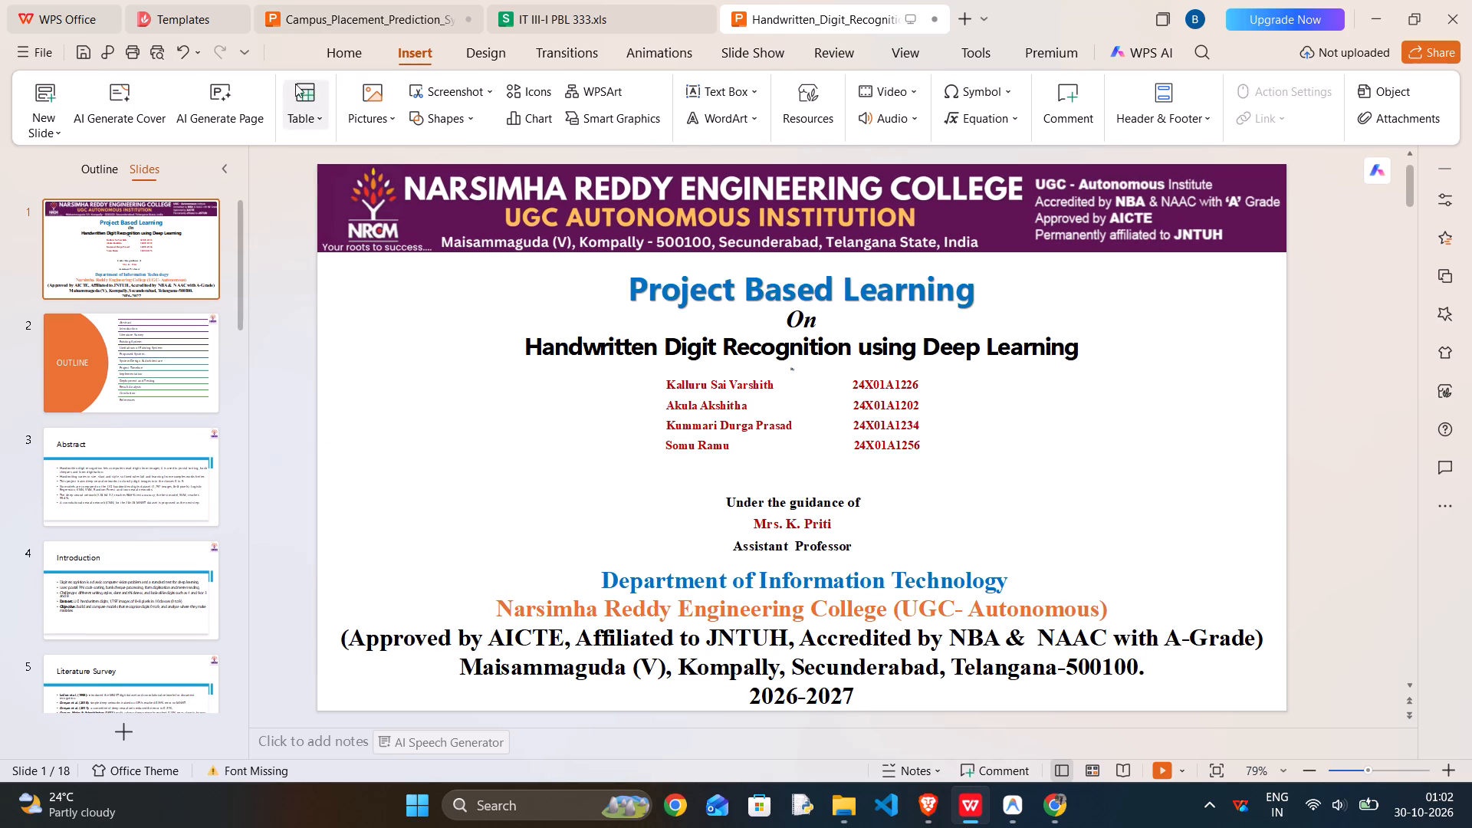
left_click(341, 18)
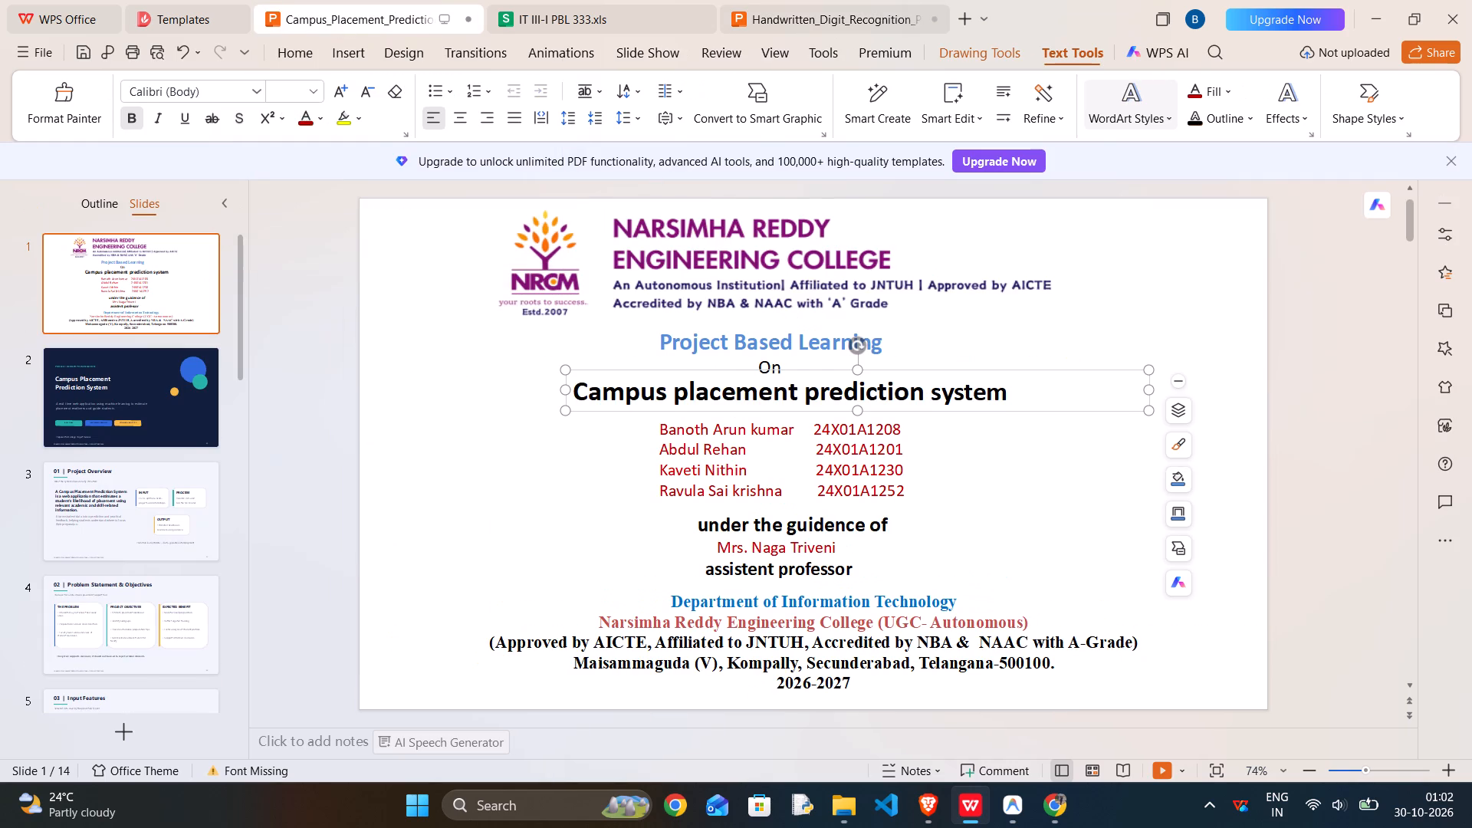
left_click(777, 17)
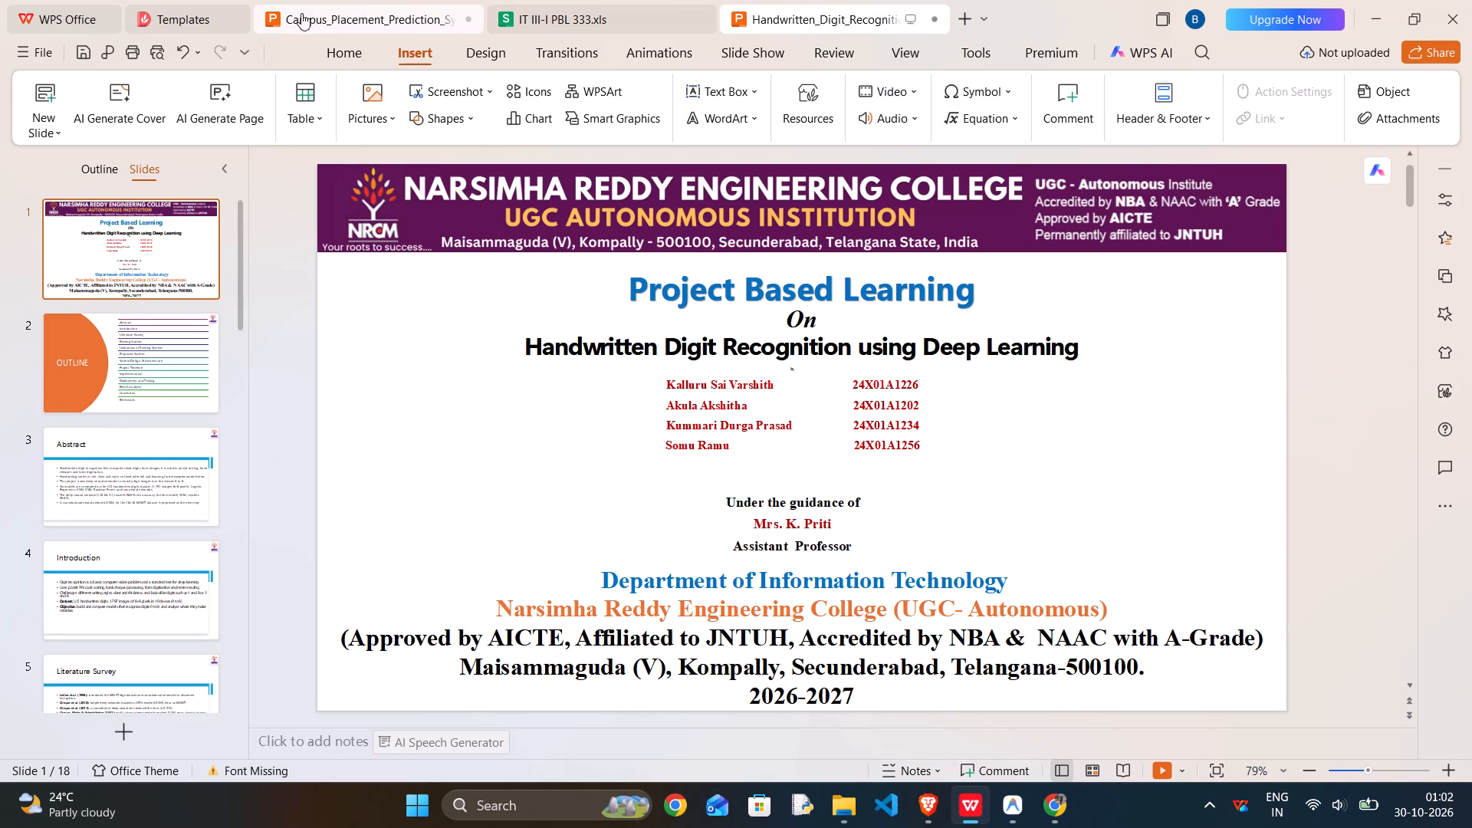
Switch back to the Campus Placement presentation's title slide.
left_click(359, 5)
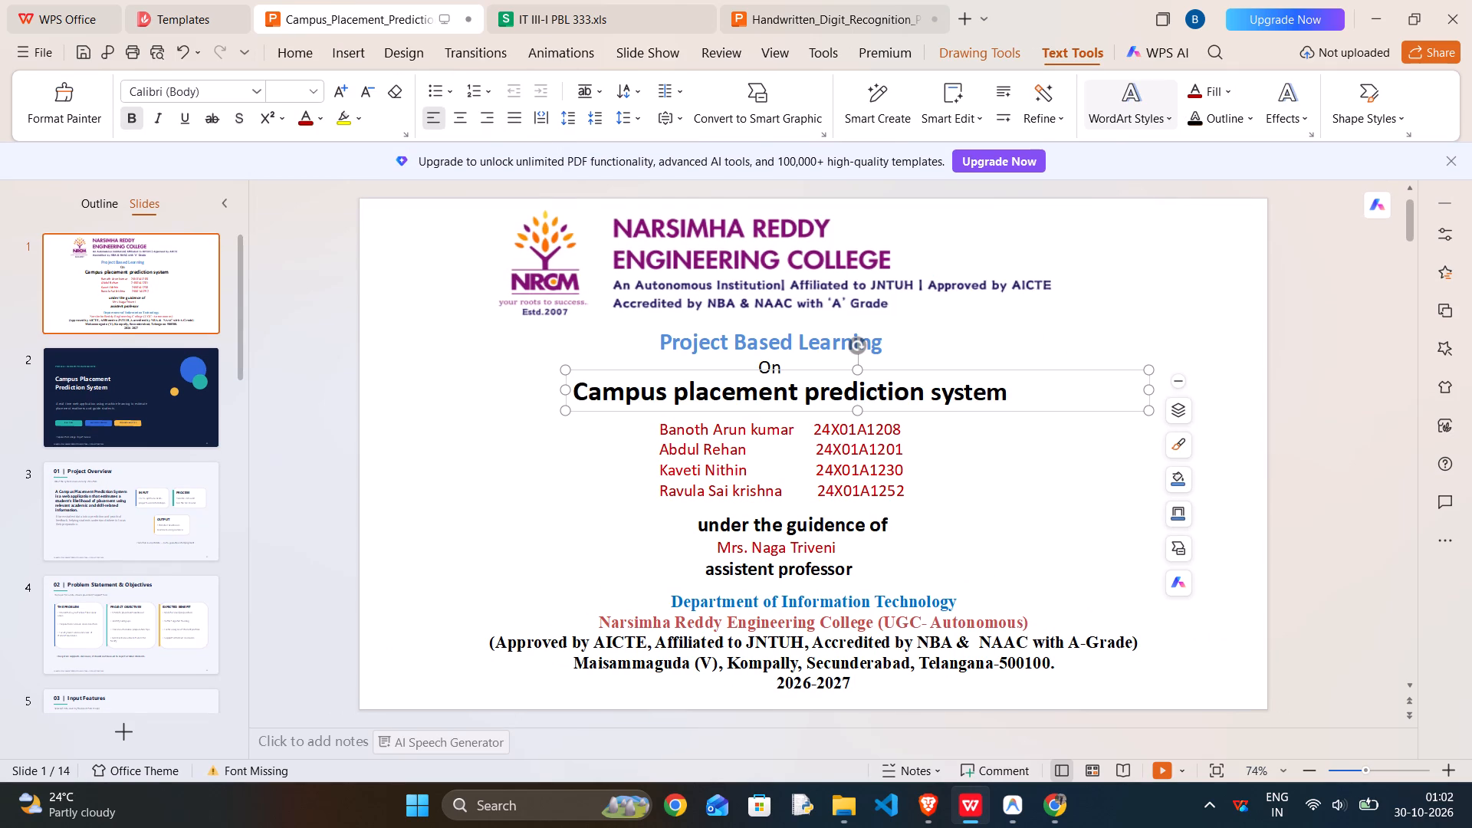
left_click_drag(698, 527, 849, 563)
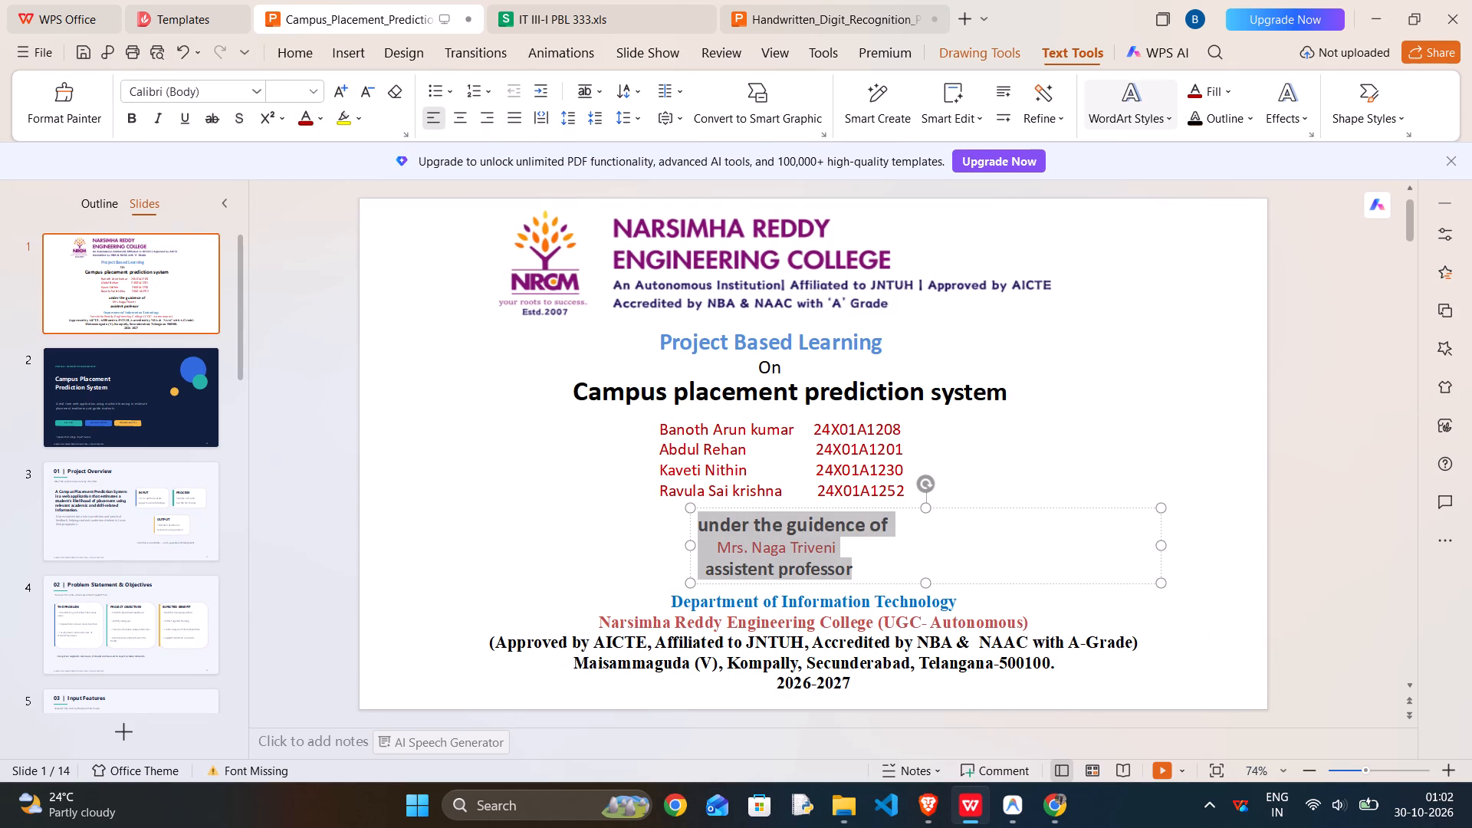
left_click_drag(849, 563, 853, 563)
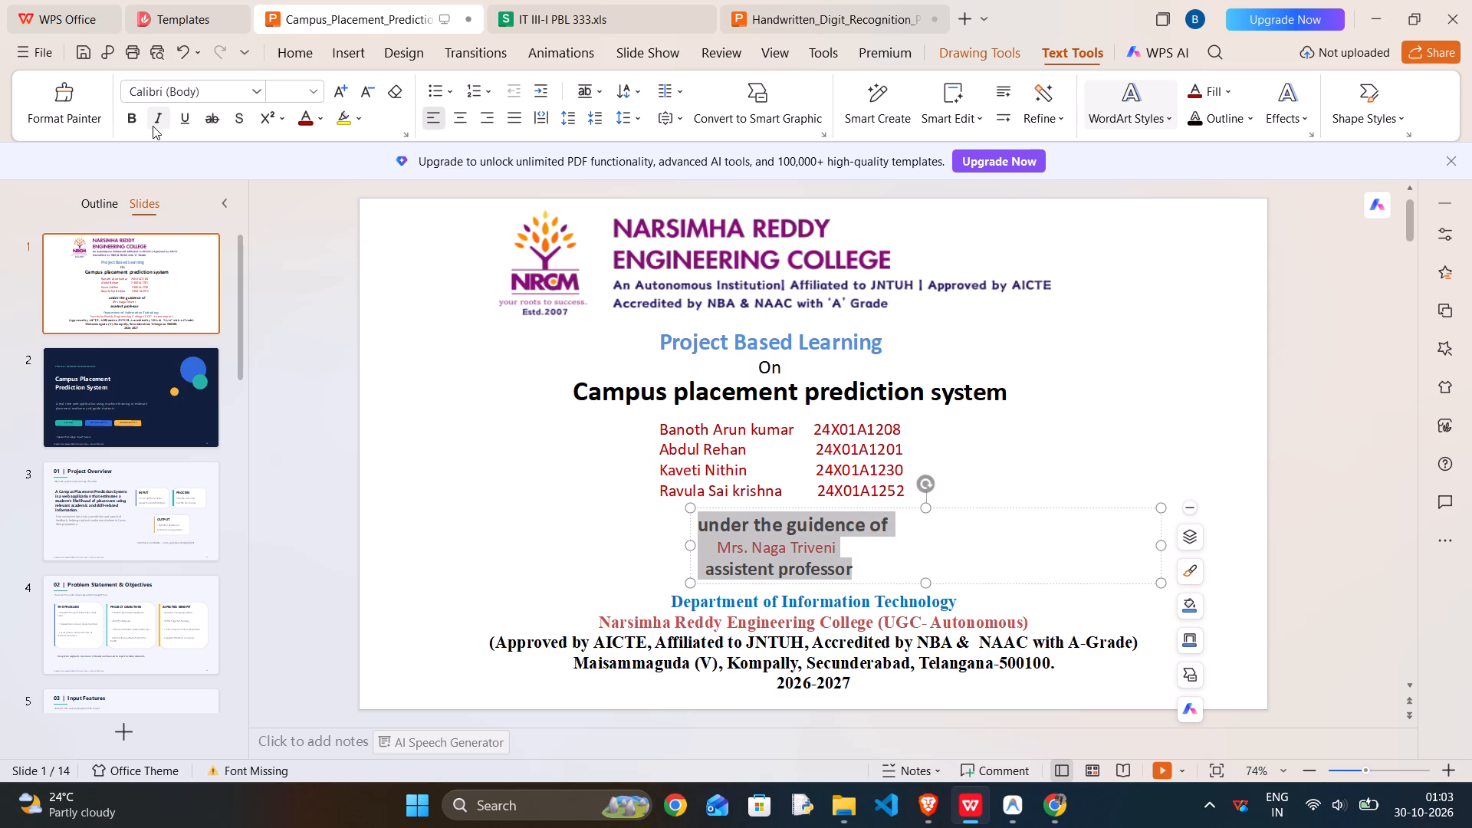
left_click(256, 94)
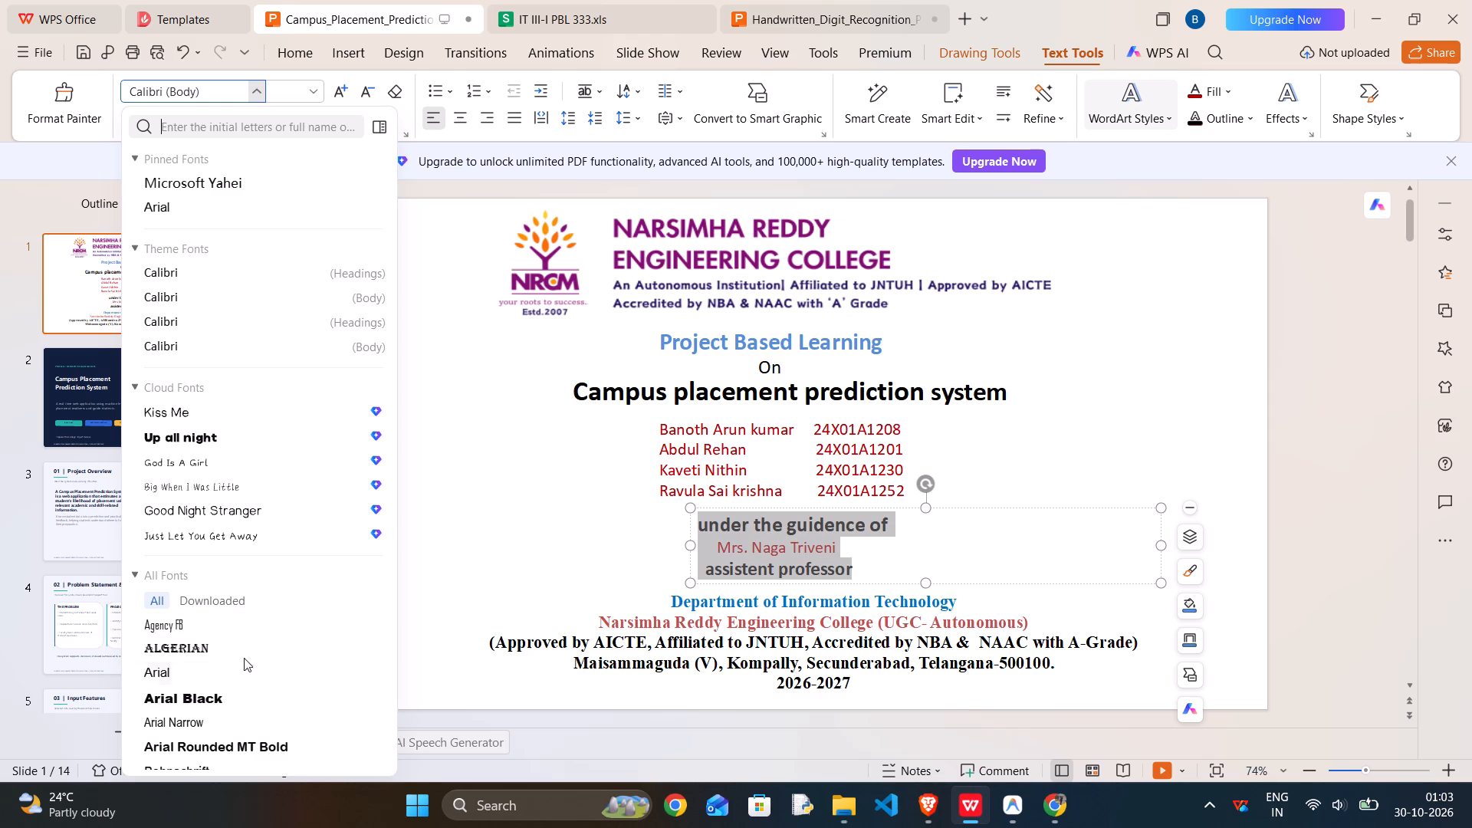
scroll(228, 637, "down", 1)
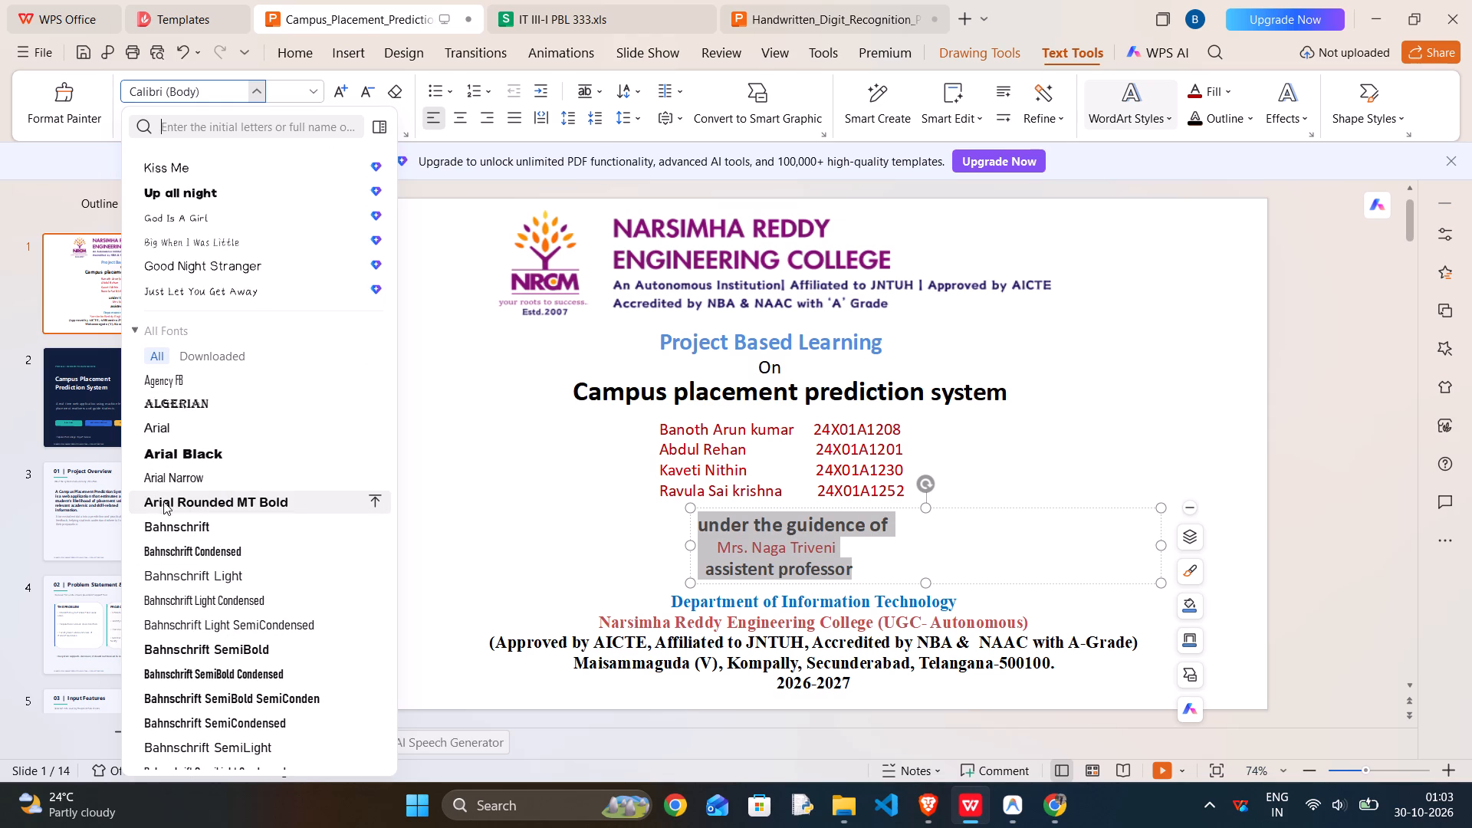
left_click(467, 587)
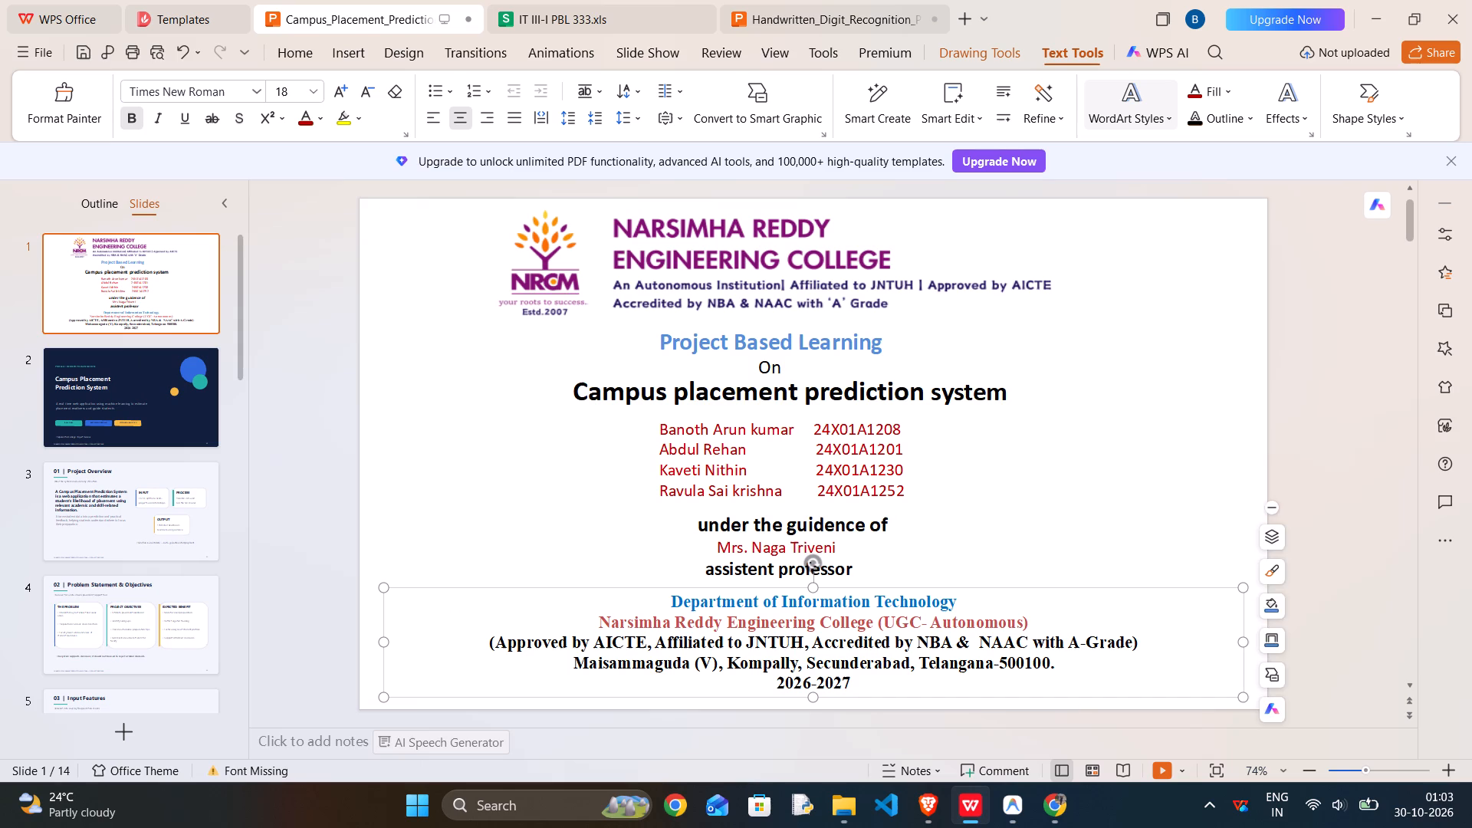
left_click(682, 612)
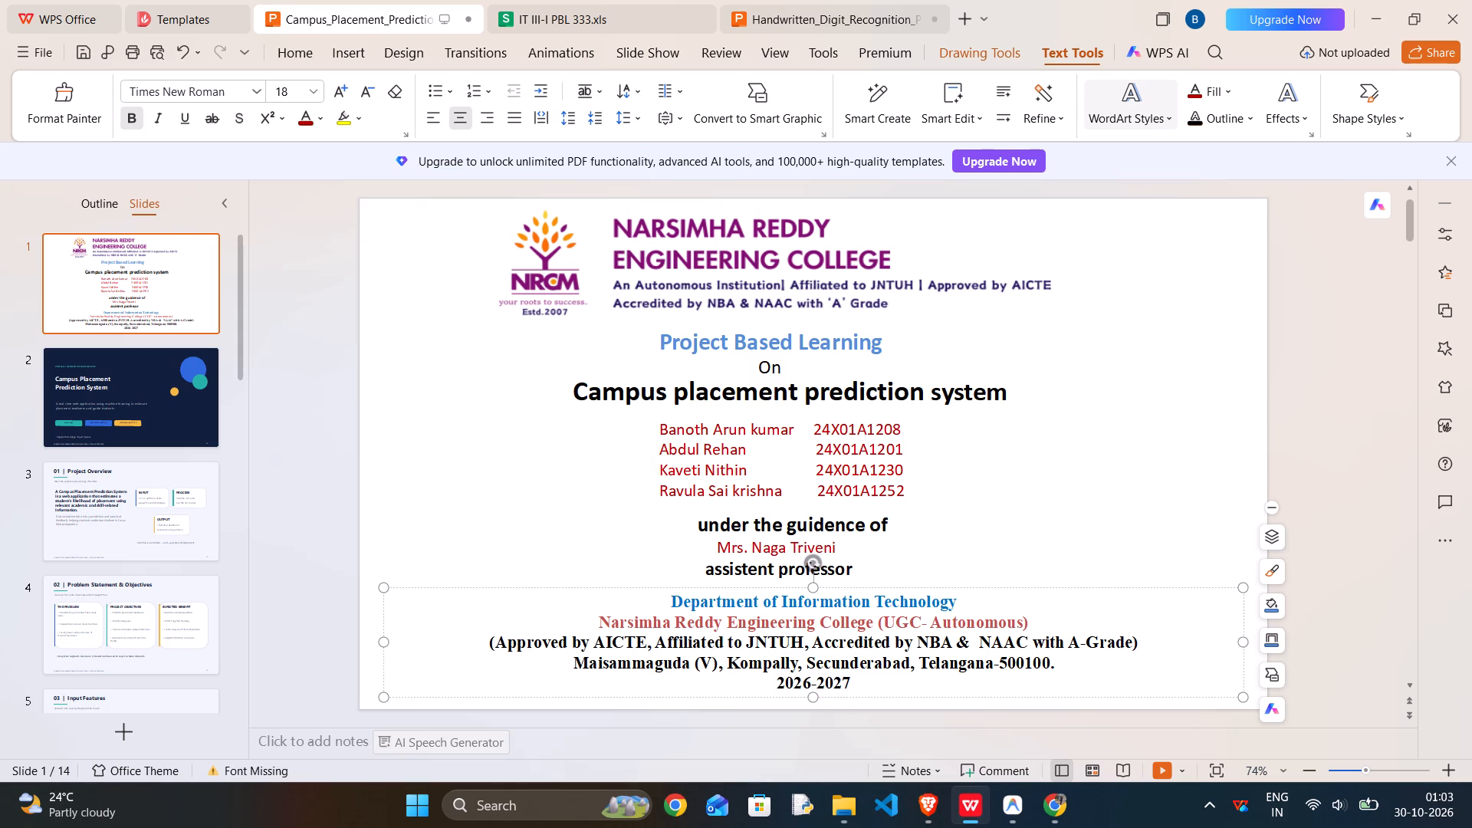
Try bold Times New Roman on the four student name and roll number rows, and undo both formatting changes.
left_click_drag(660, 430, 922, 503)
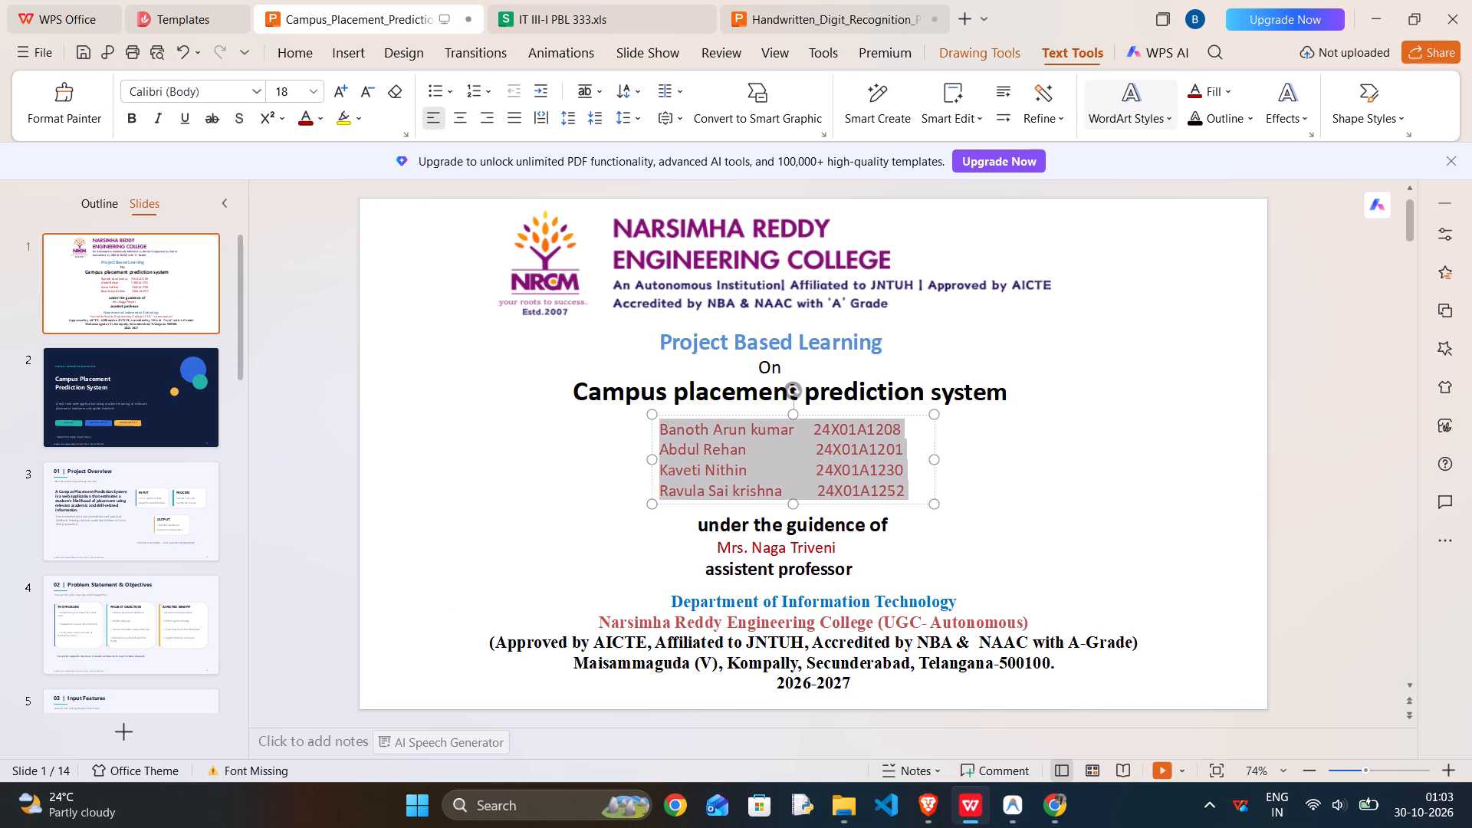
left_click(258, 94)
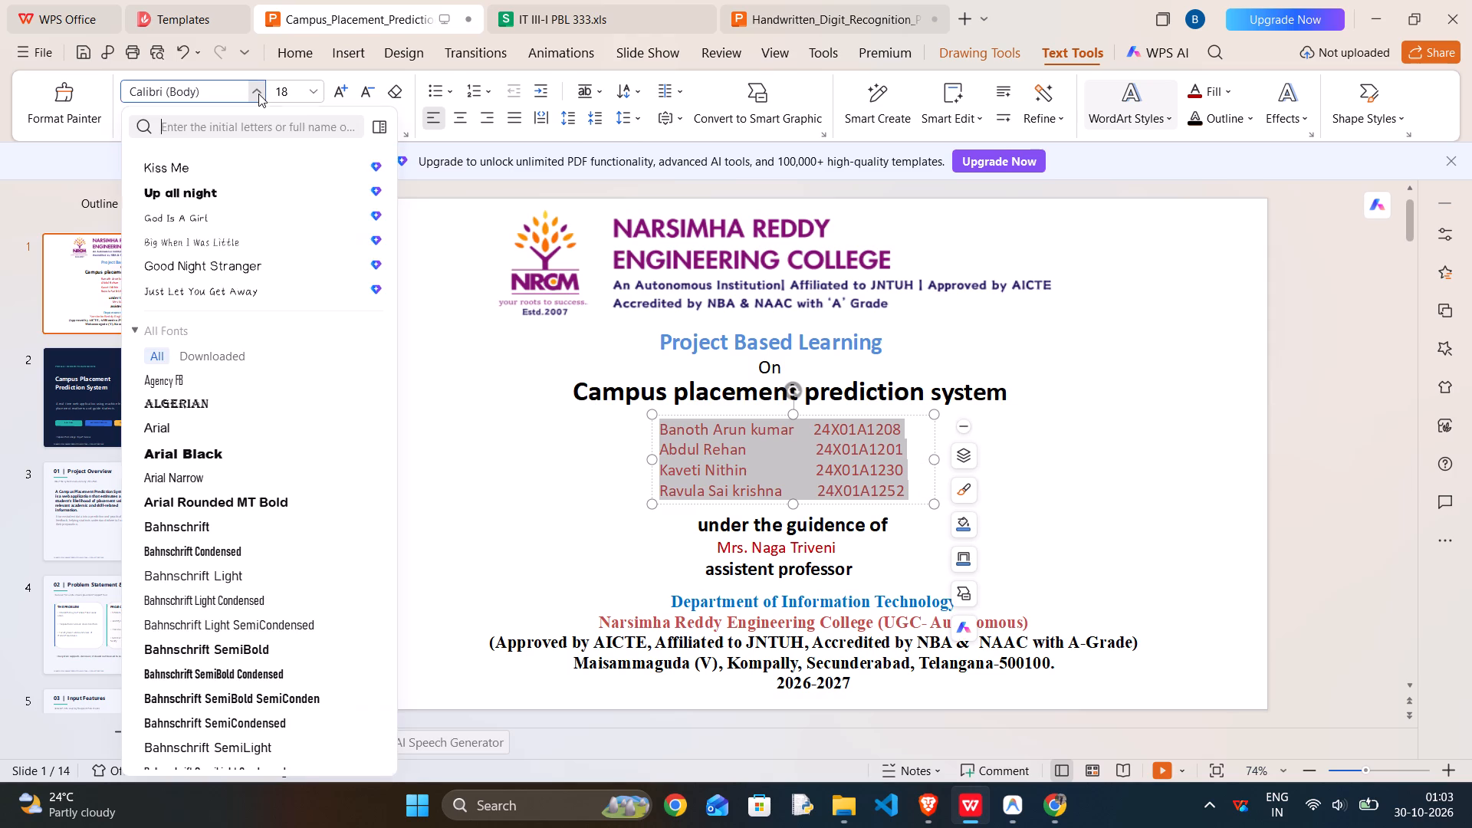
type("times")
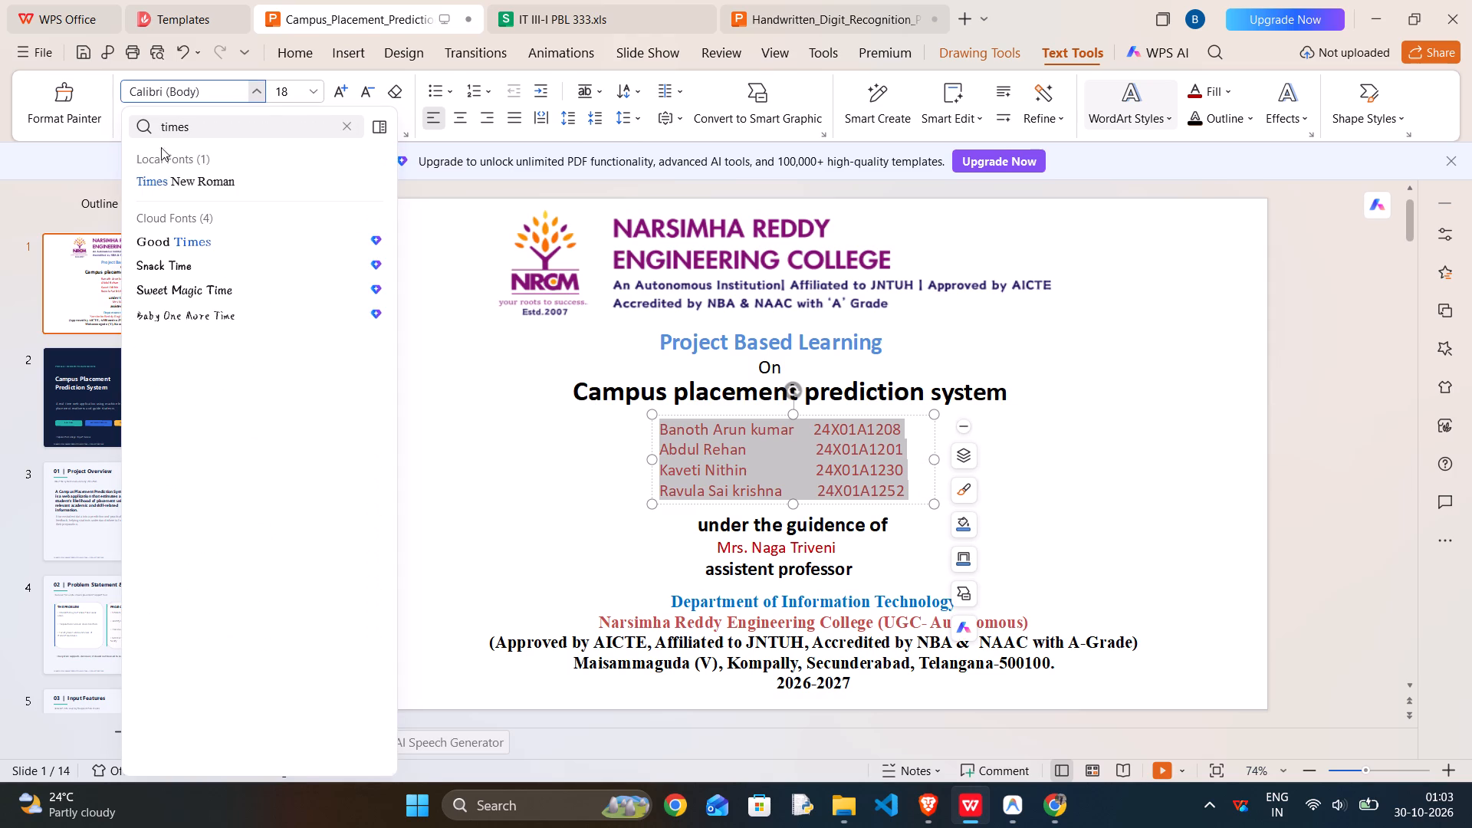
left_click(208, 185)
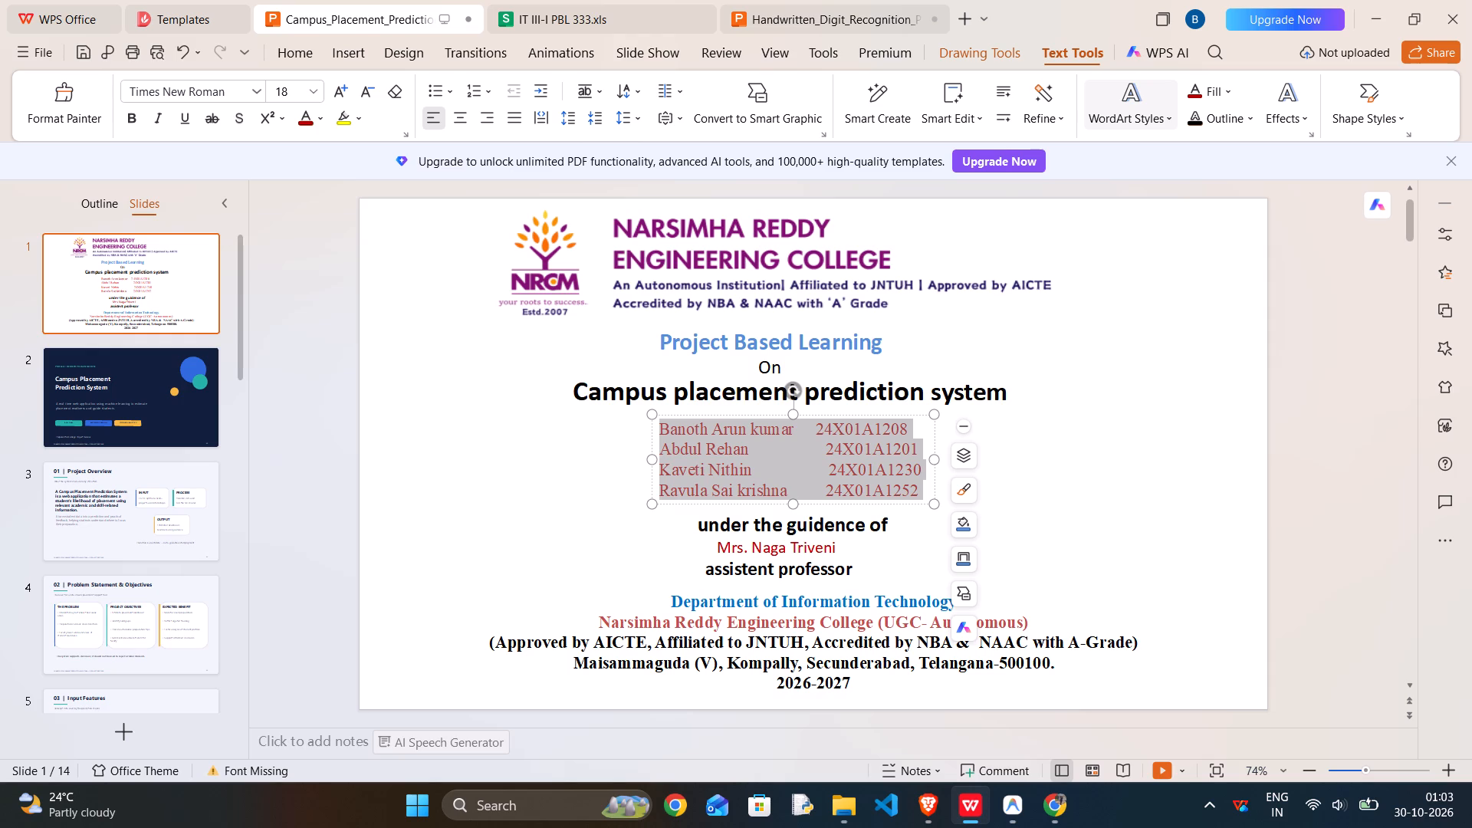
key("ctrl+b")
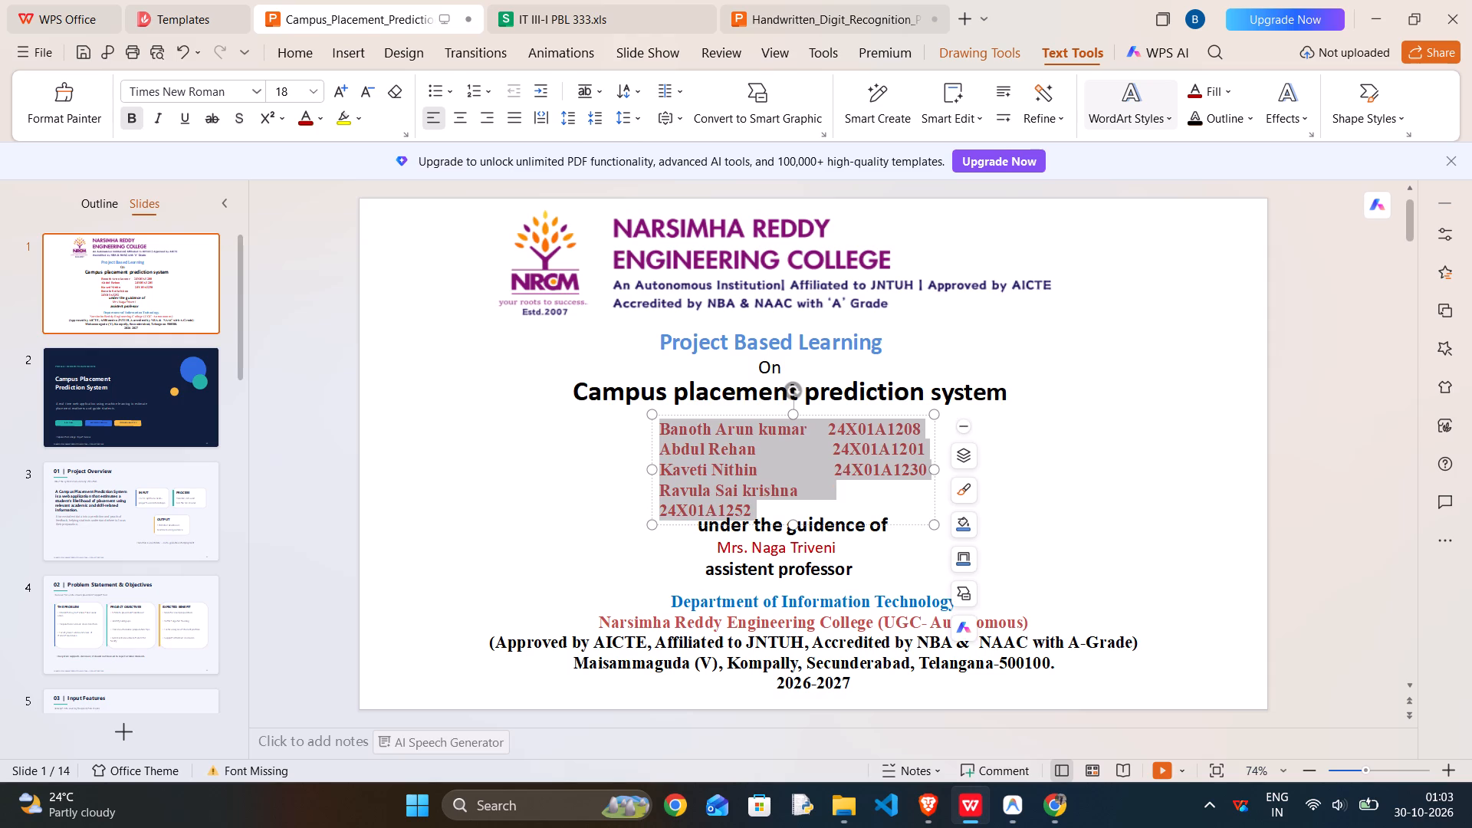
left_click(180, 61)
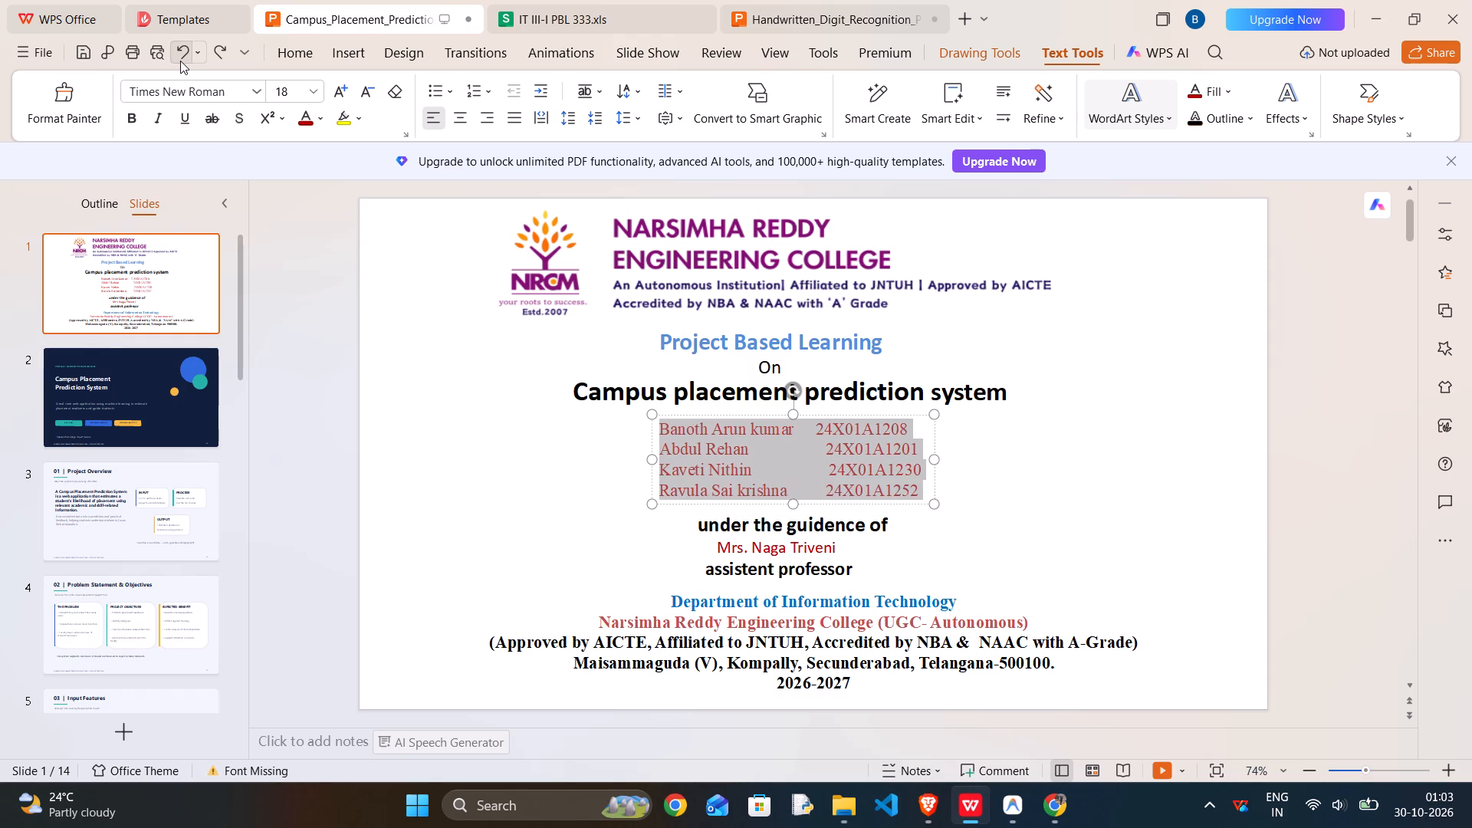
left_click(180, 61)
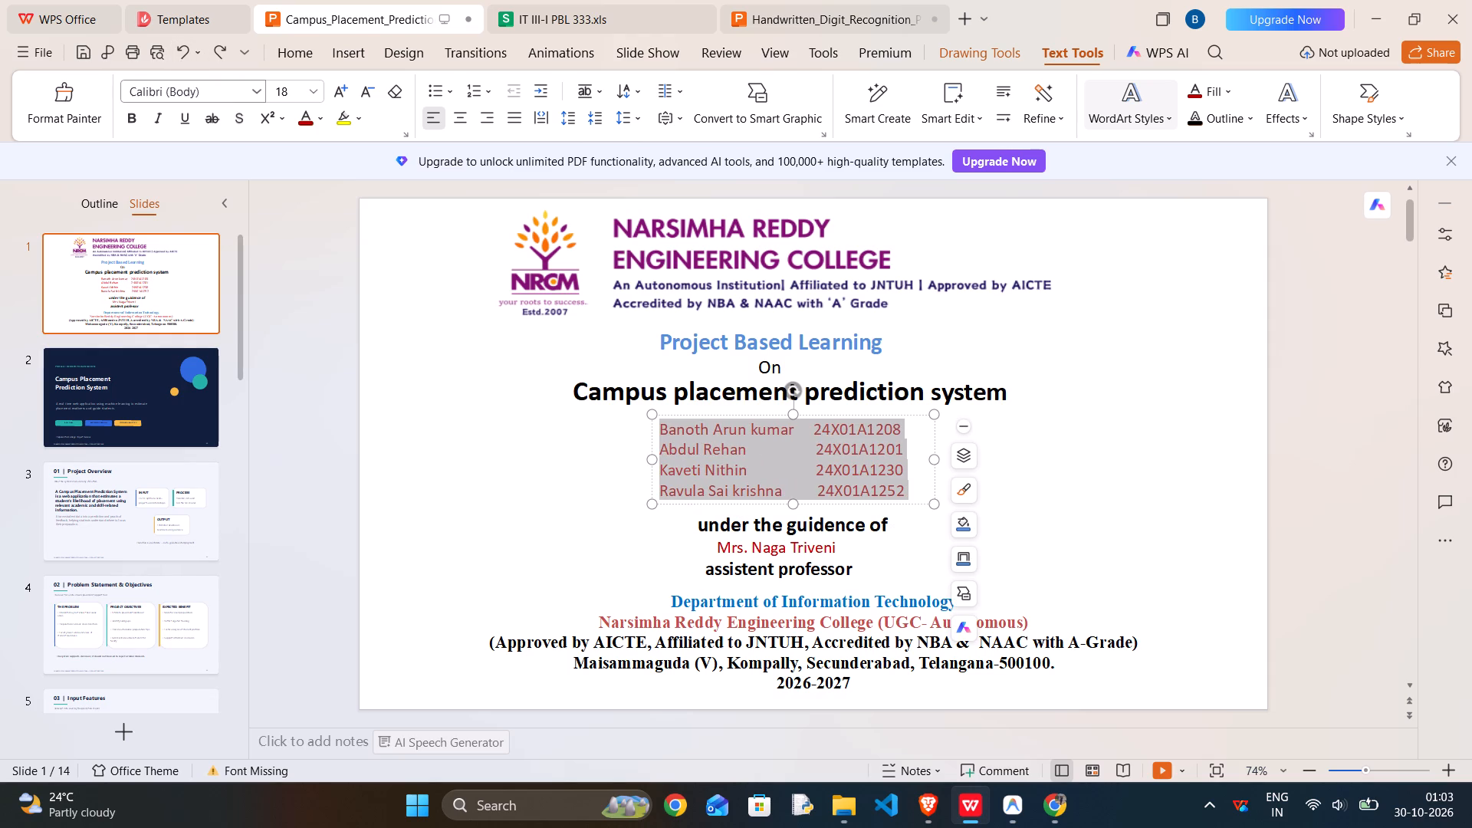
Save the Campus Placement presentation with its finished title slide.
left_click(362, 304)
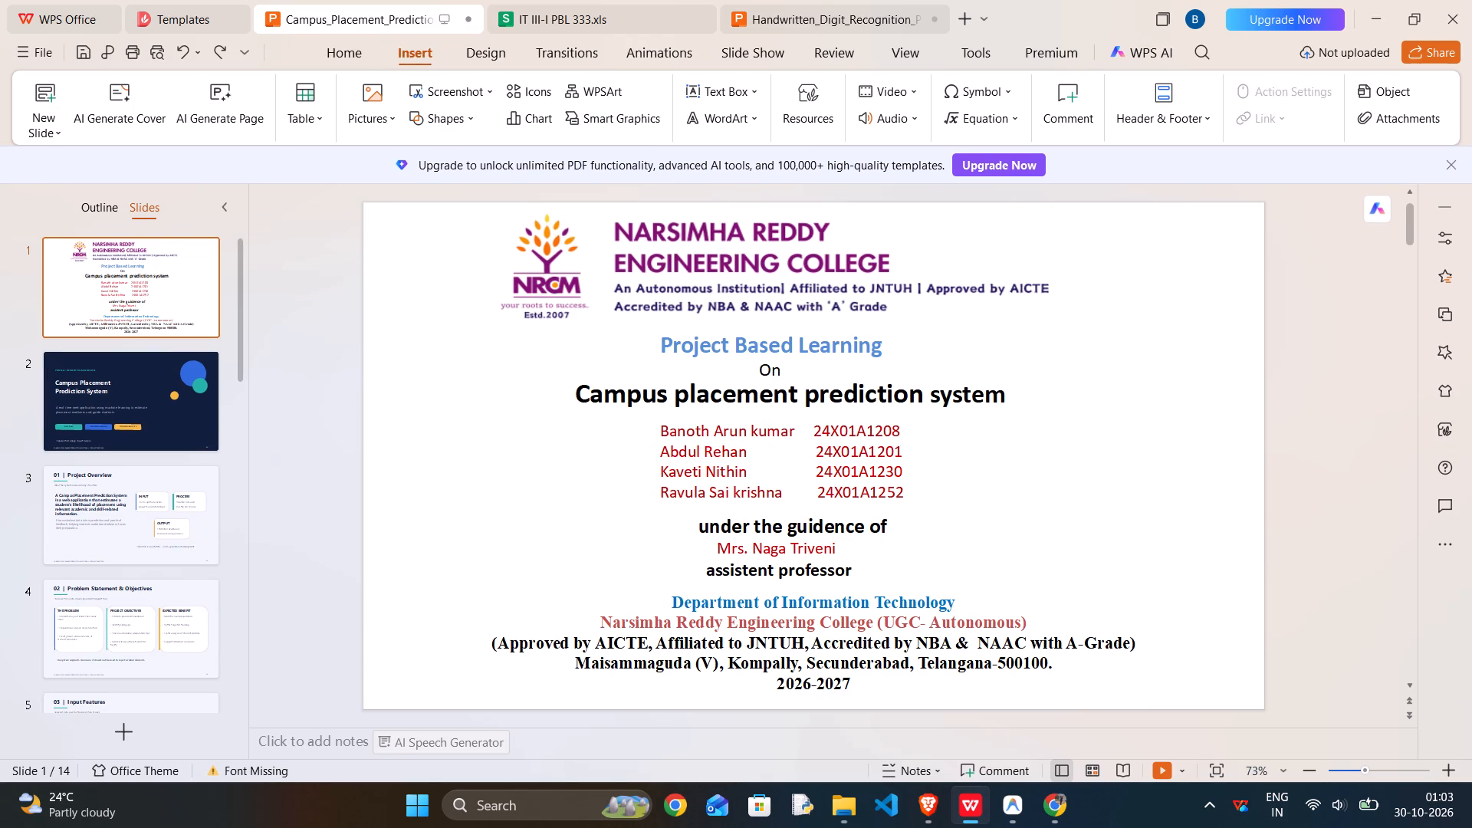
left_click(790, 283)
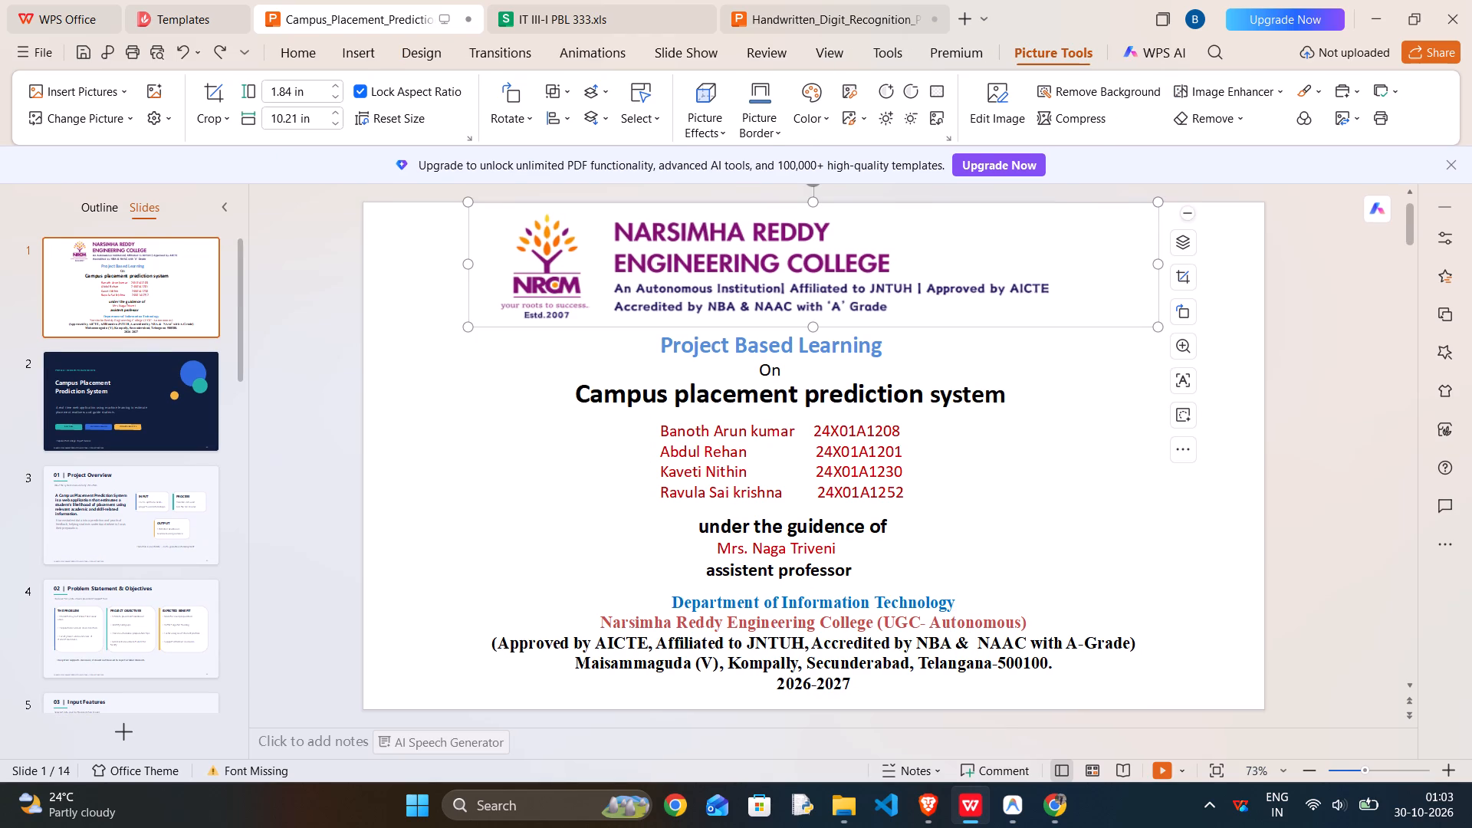
left_click(1118, 519)
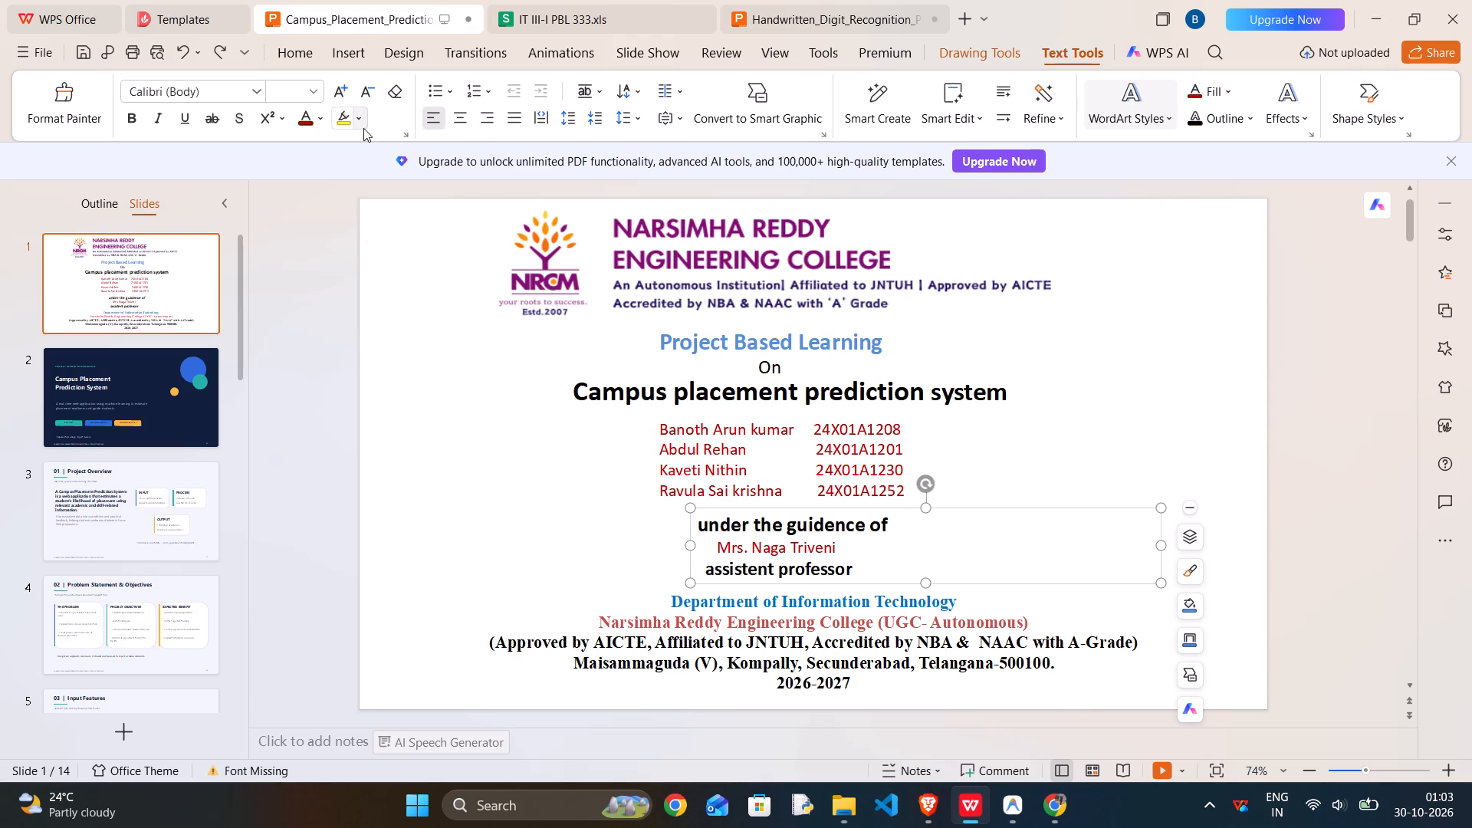
left_click(81, 60)
left_click(84, 60)
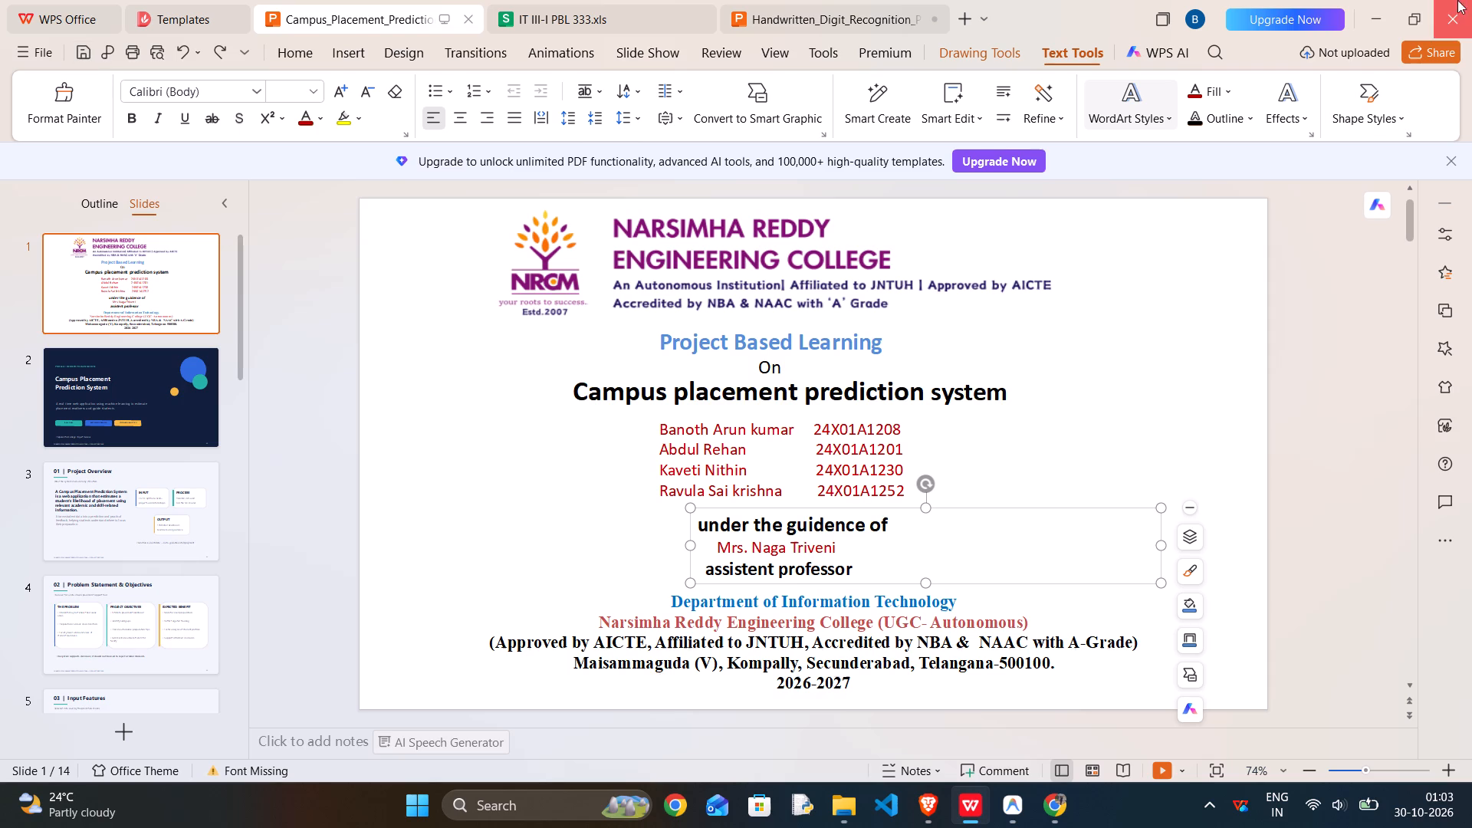
left_click(1449, 54)
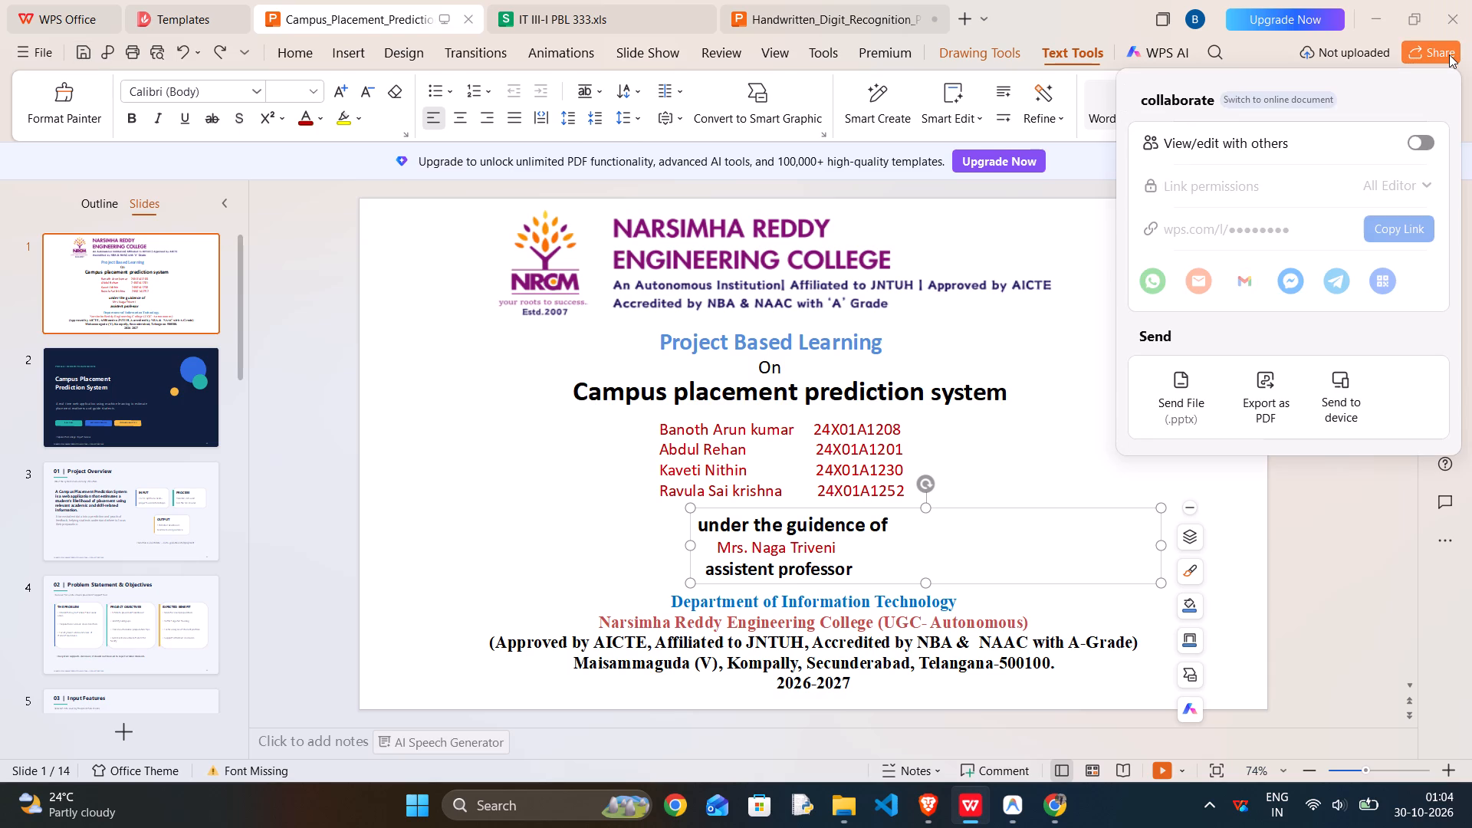
left_click(1280, 541)
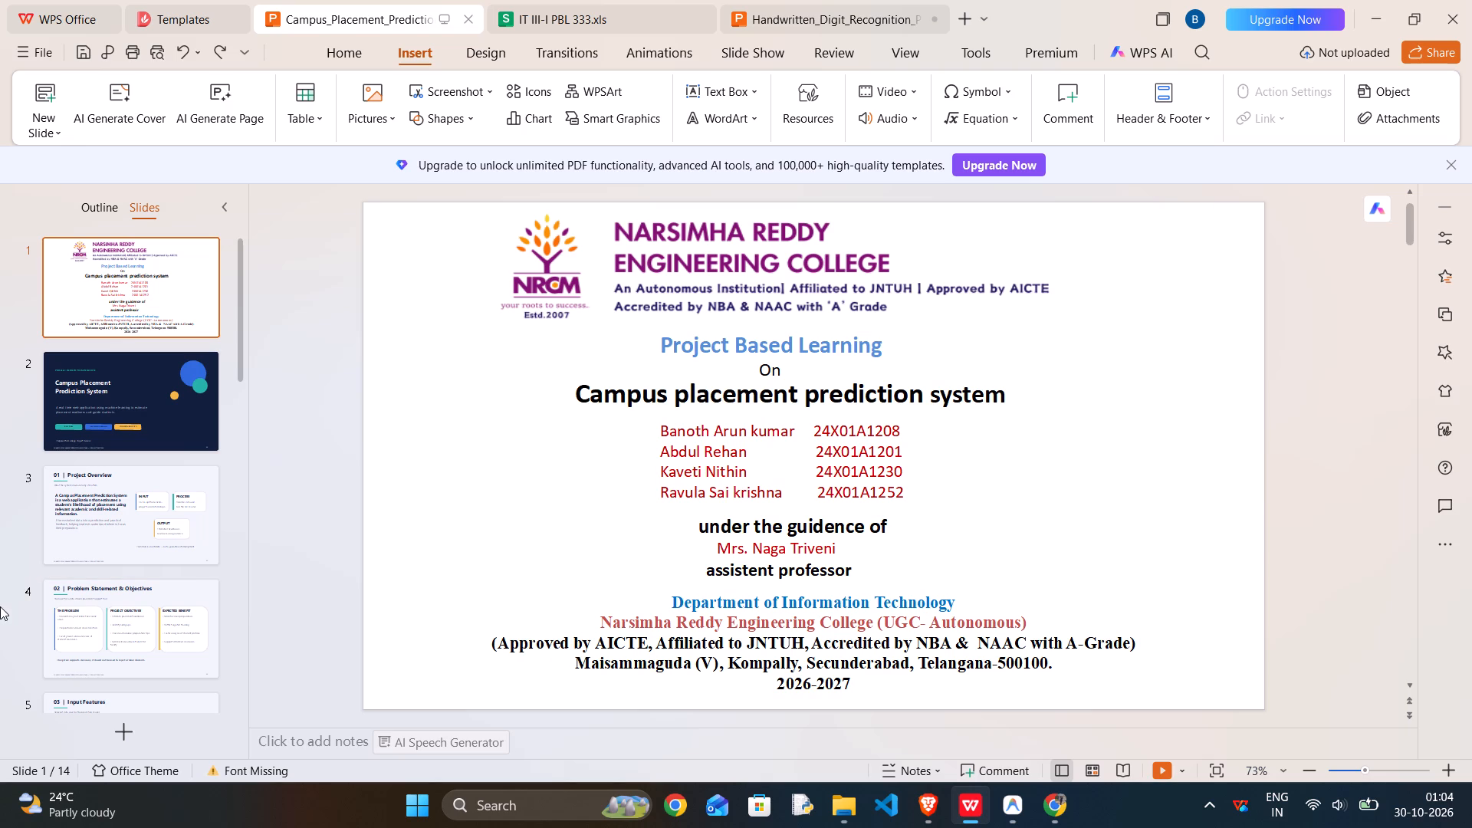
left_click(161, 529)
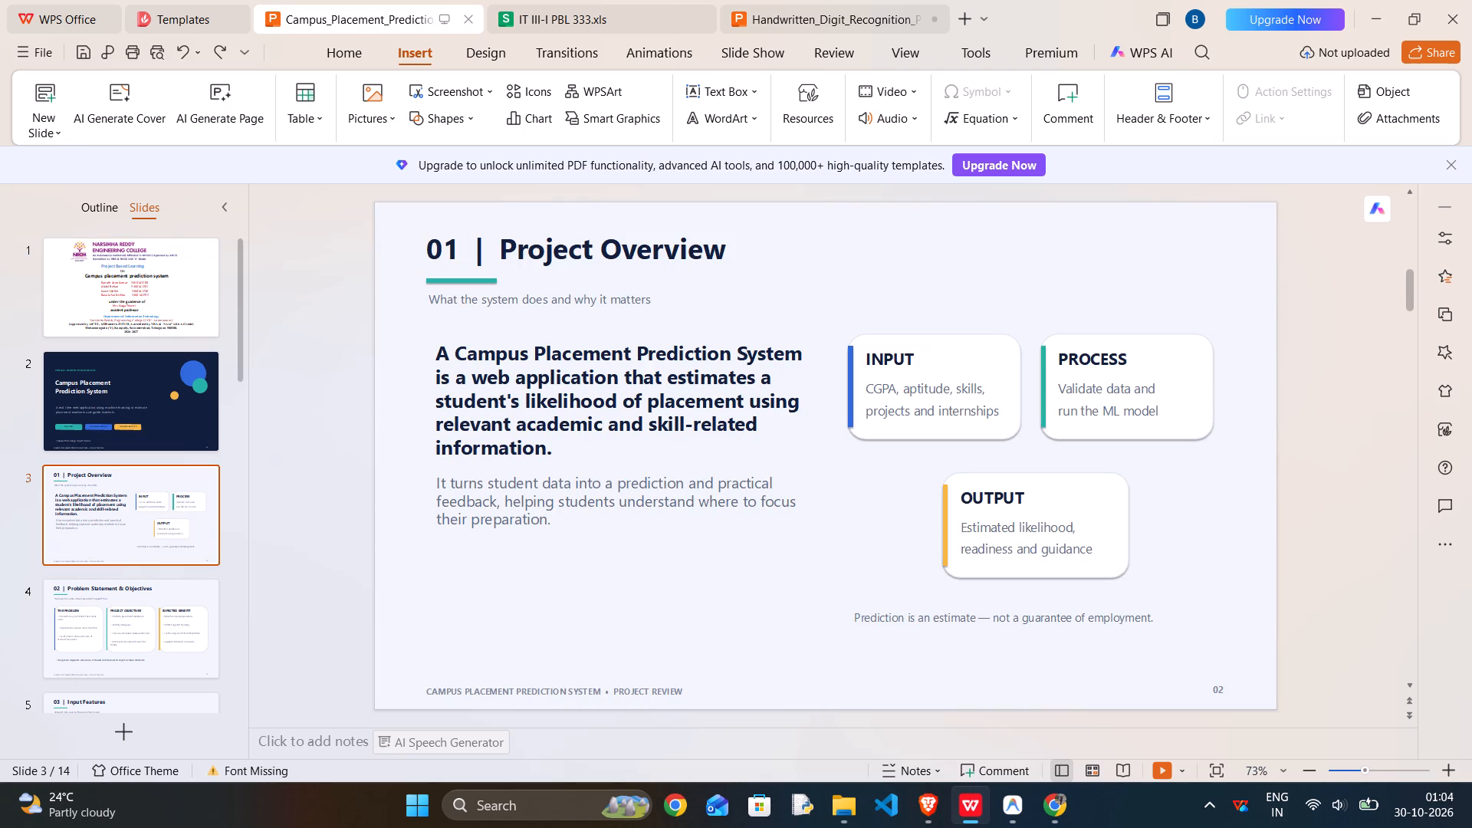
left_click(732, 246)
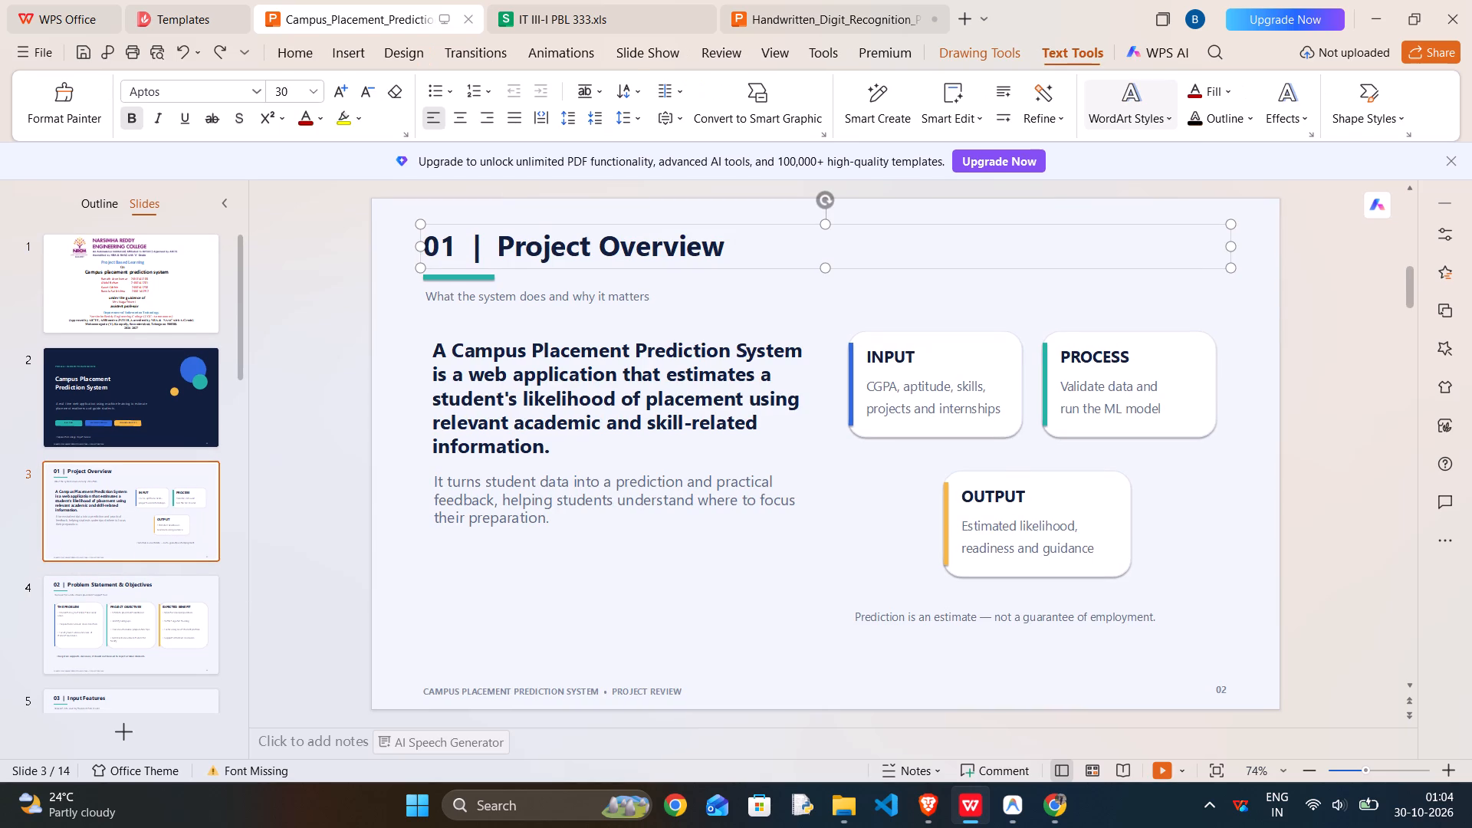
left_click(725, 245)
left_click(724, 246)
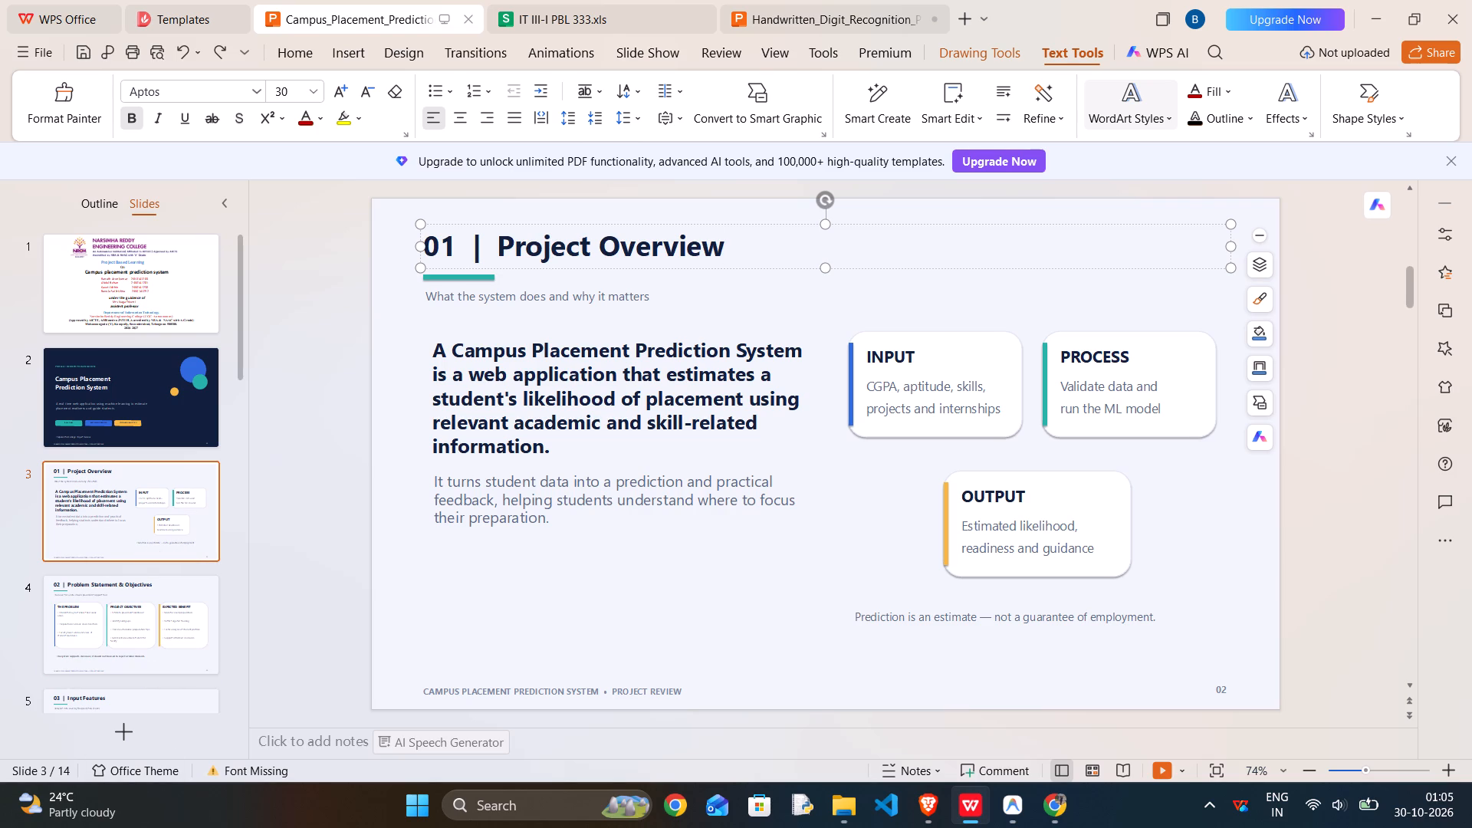
Delete the "QUESTIONS TO PREPARE" heading text on slide 14, "Conclusion & Review Questions".
scroll(156, 593, "down", 11)
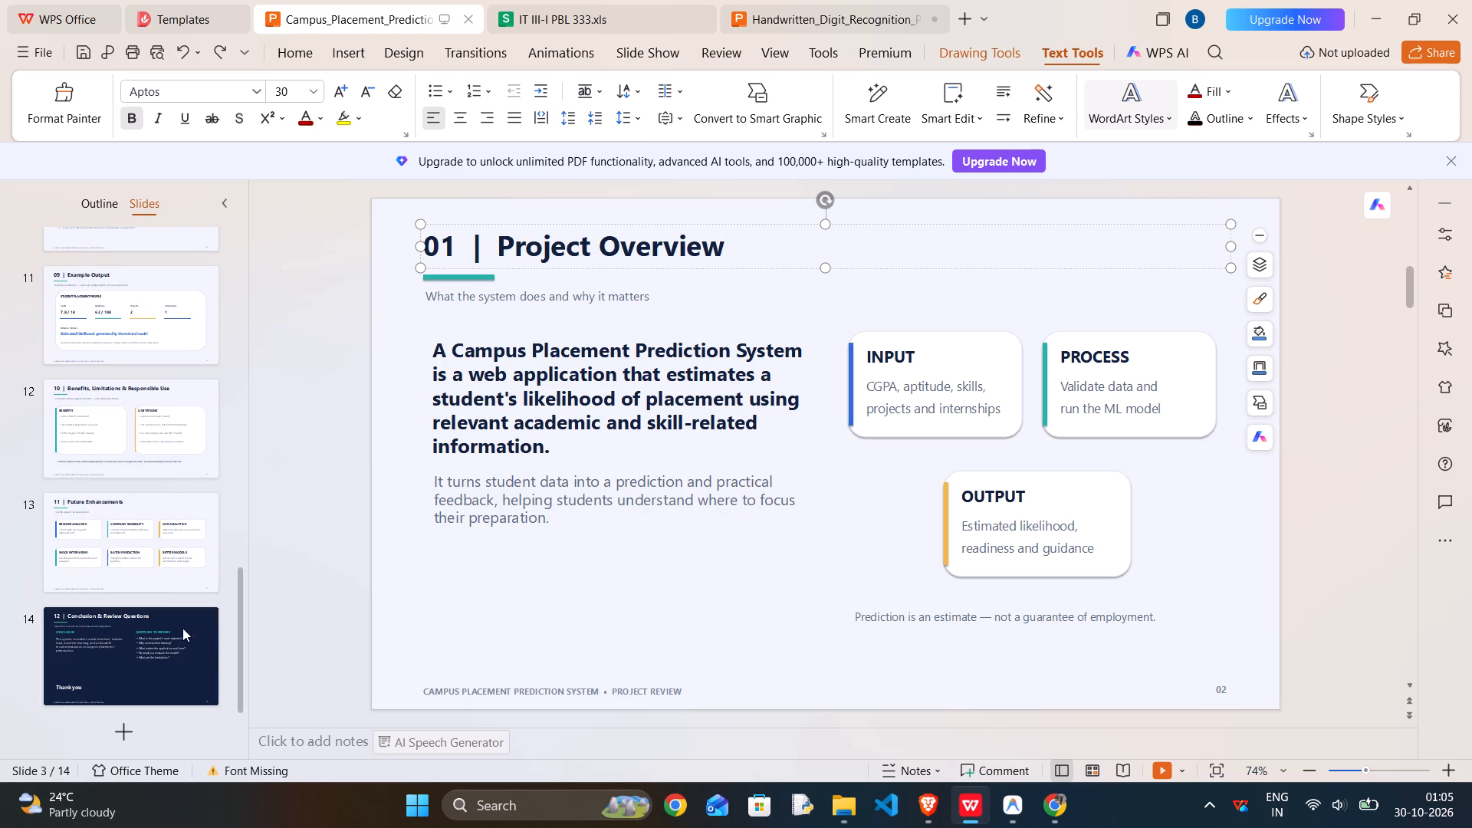
left_click(151, 660)
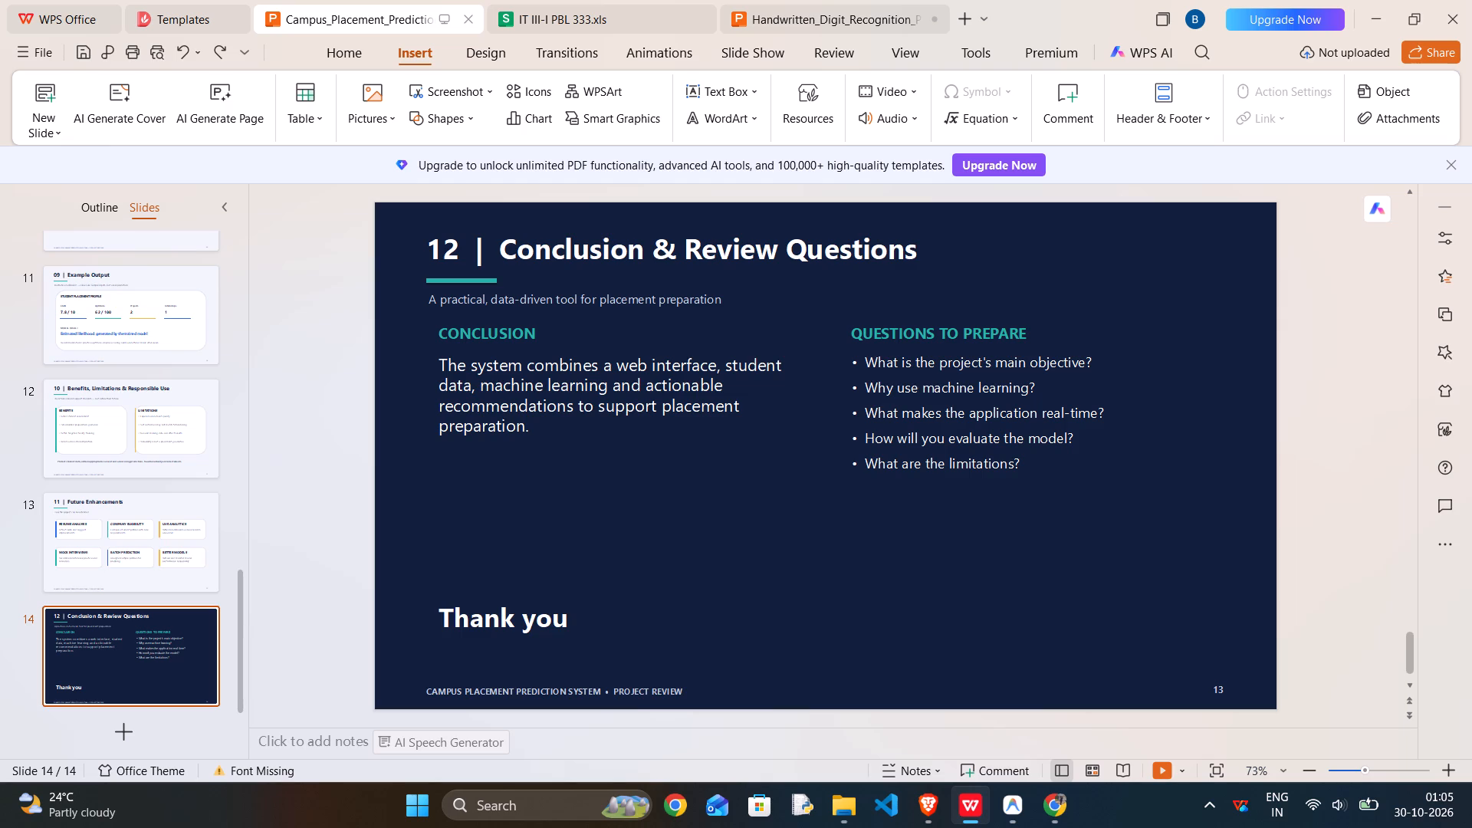
left_click_drag(859, 339, 890, 340)
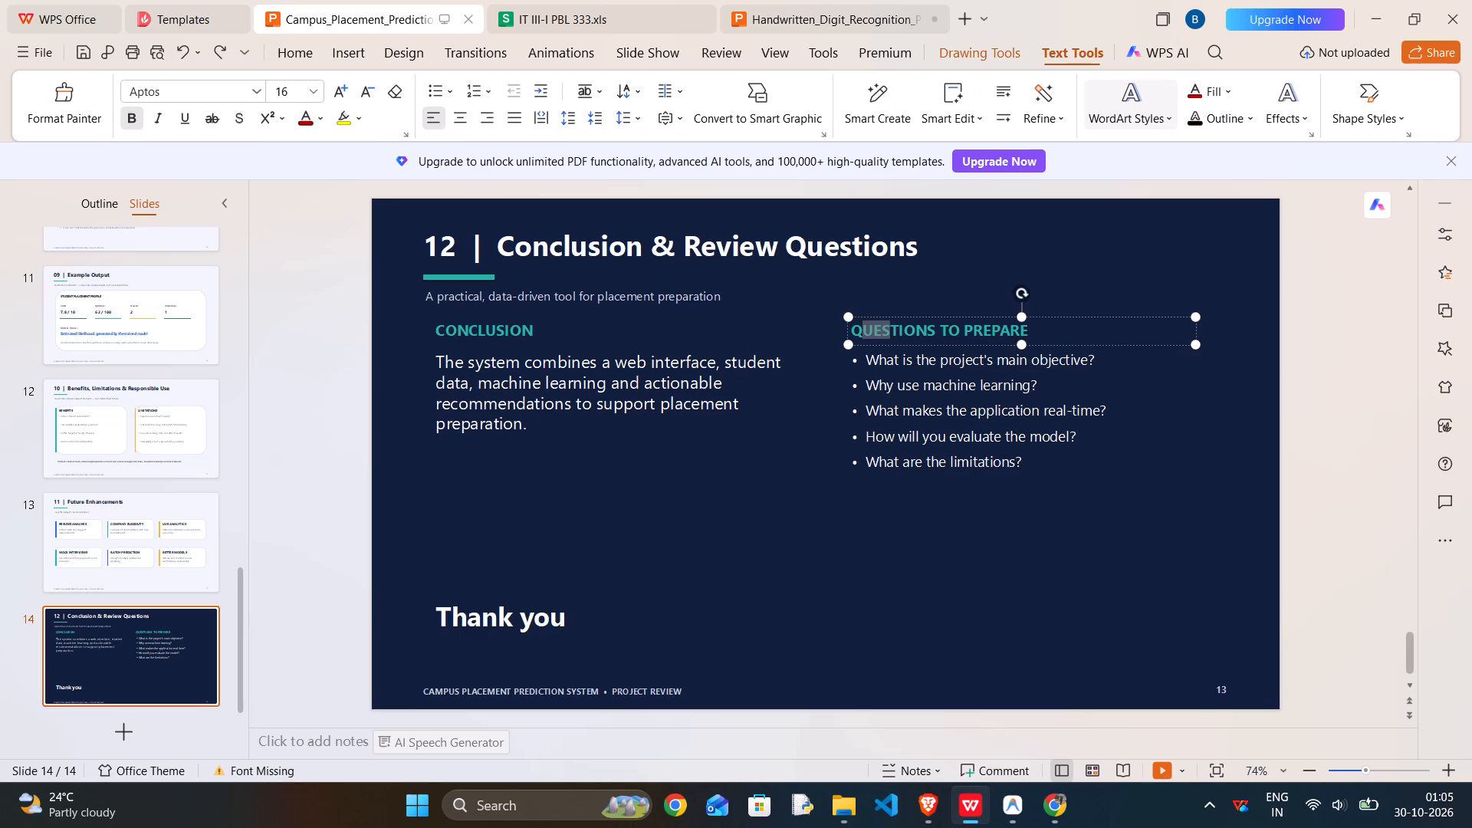
left_click_drag(890, 340, 1029, 524)
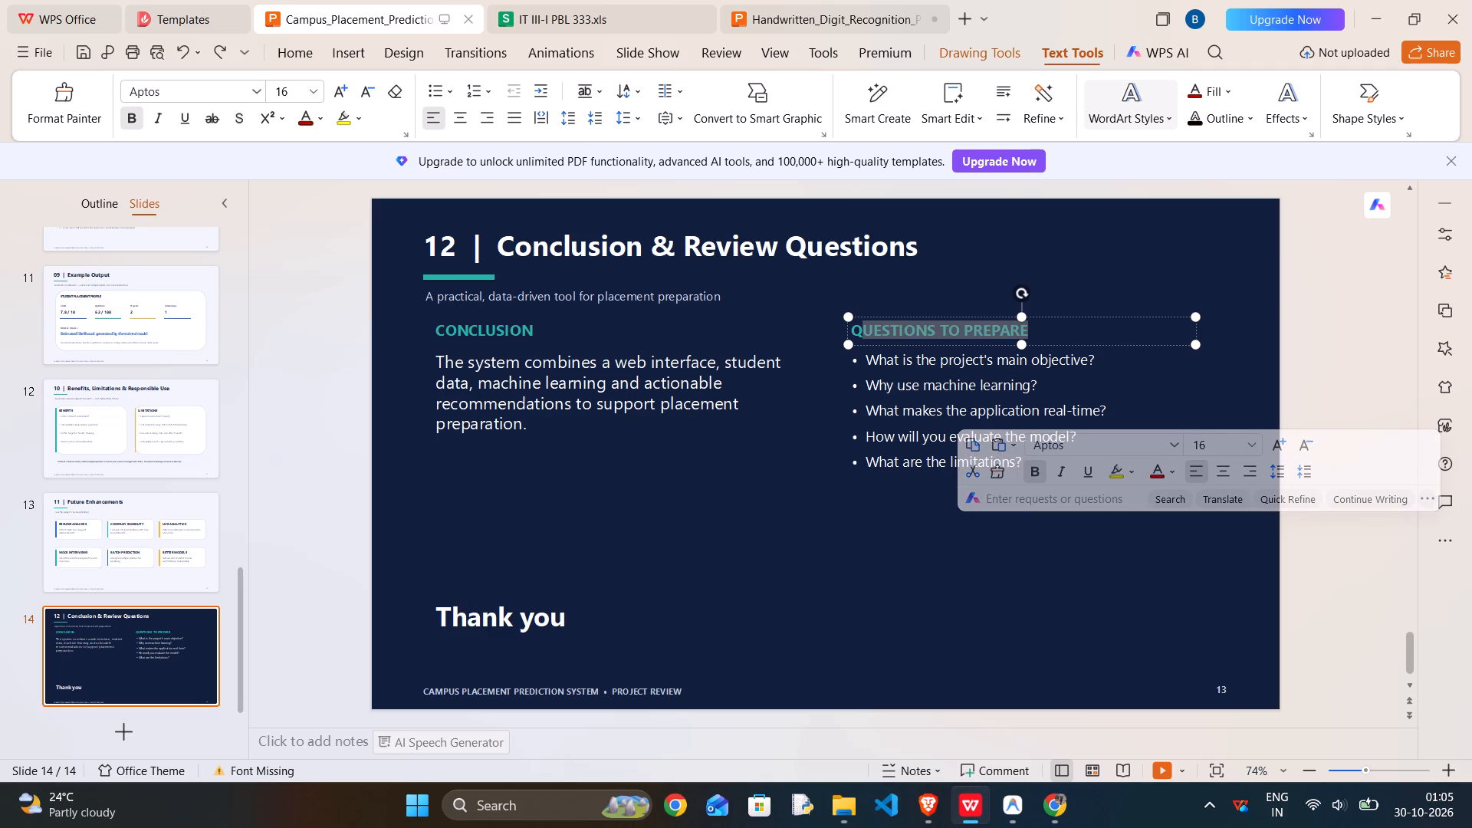
left_click(991, 568)
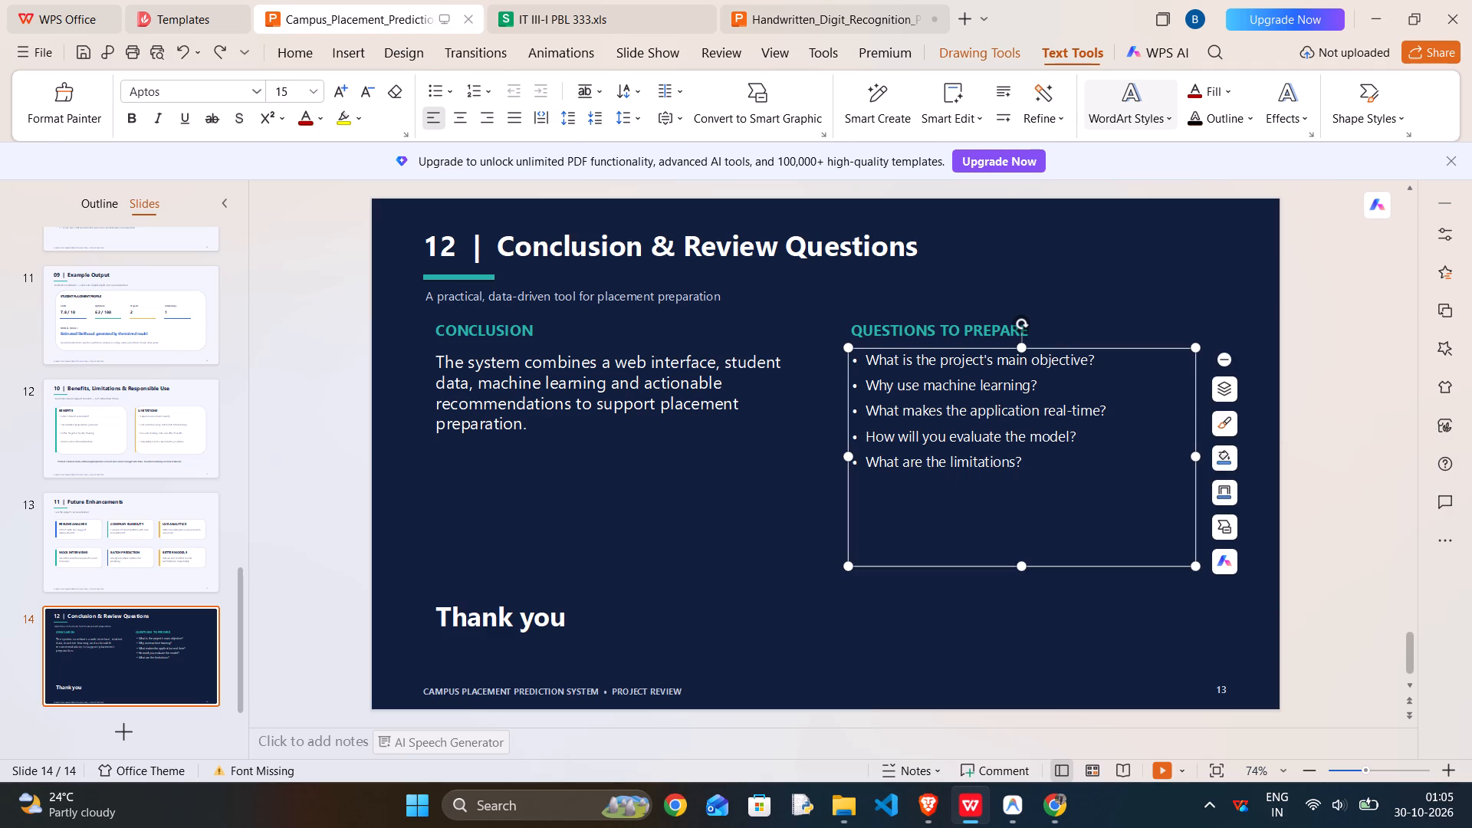
left_click(800, 456)
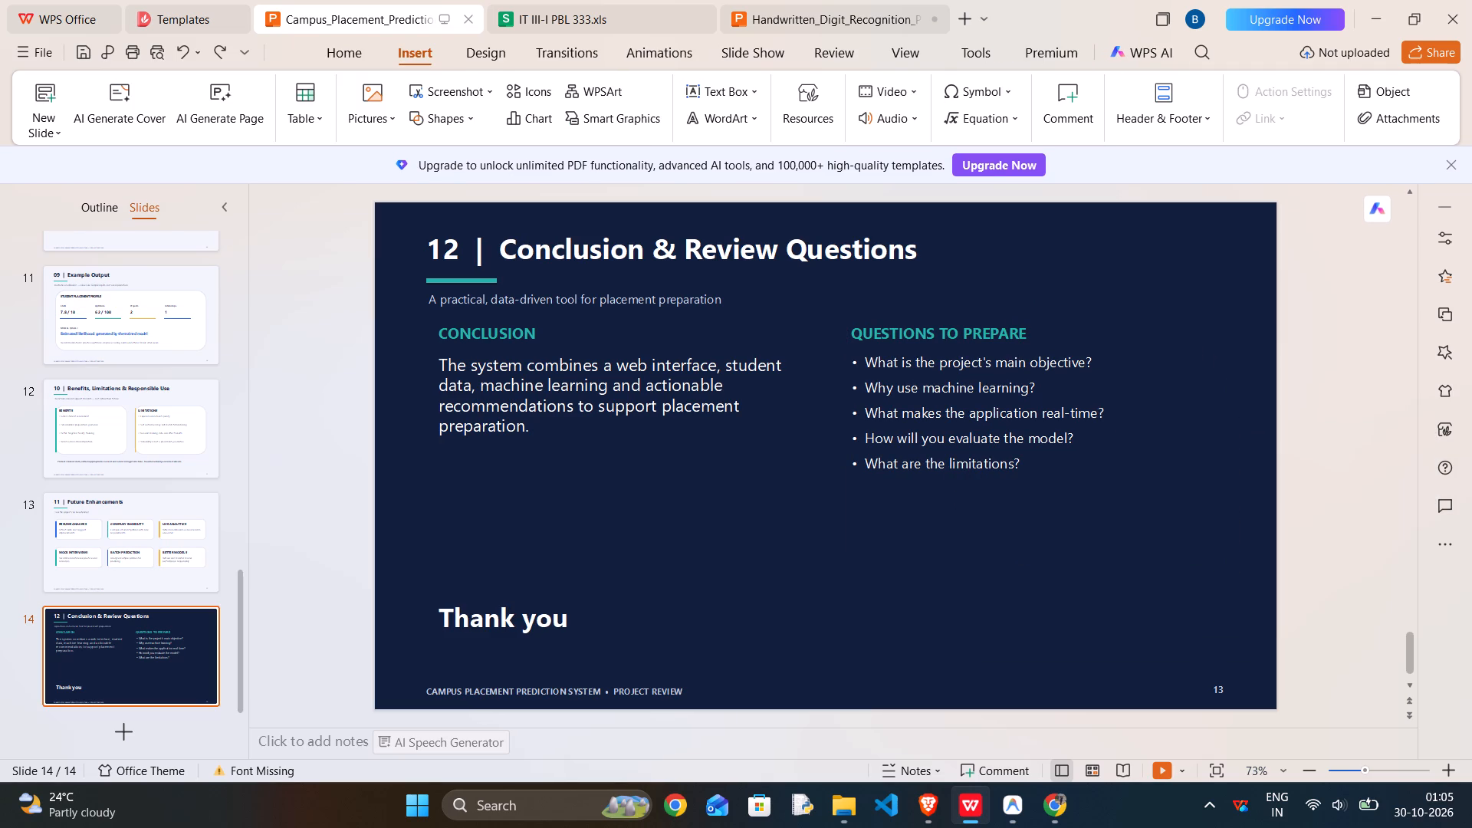
left_click_drag(858, 335, 1015, 350)
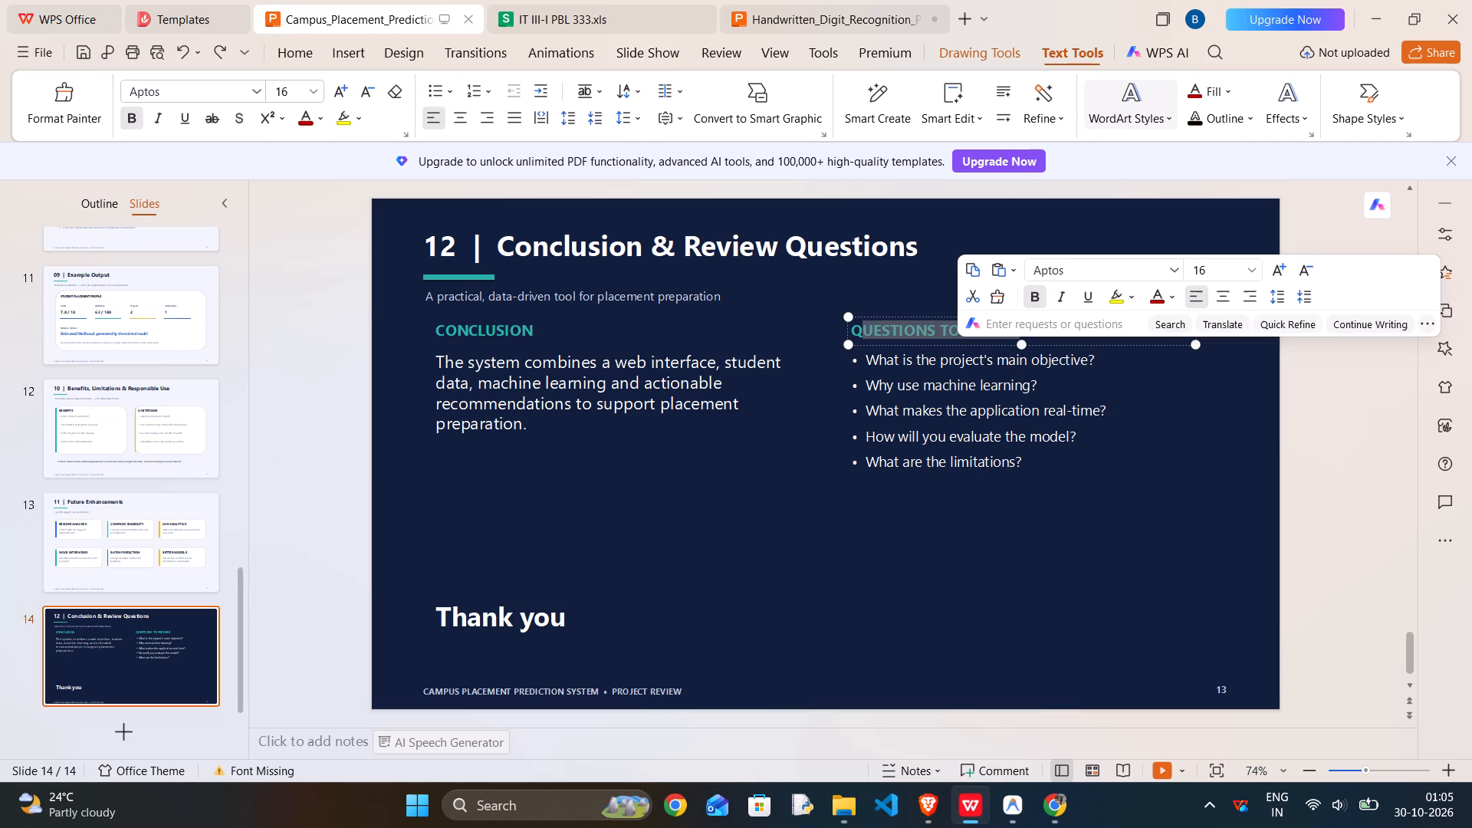
key("BackSpace")
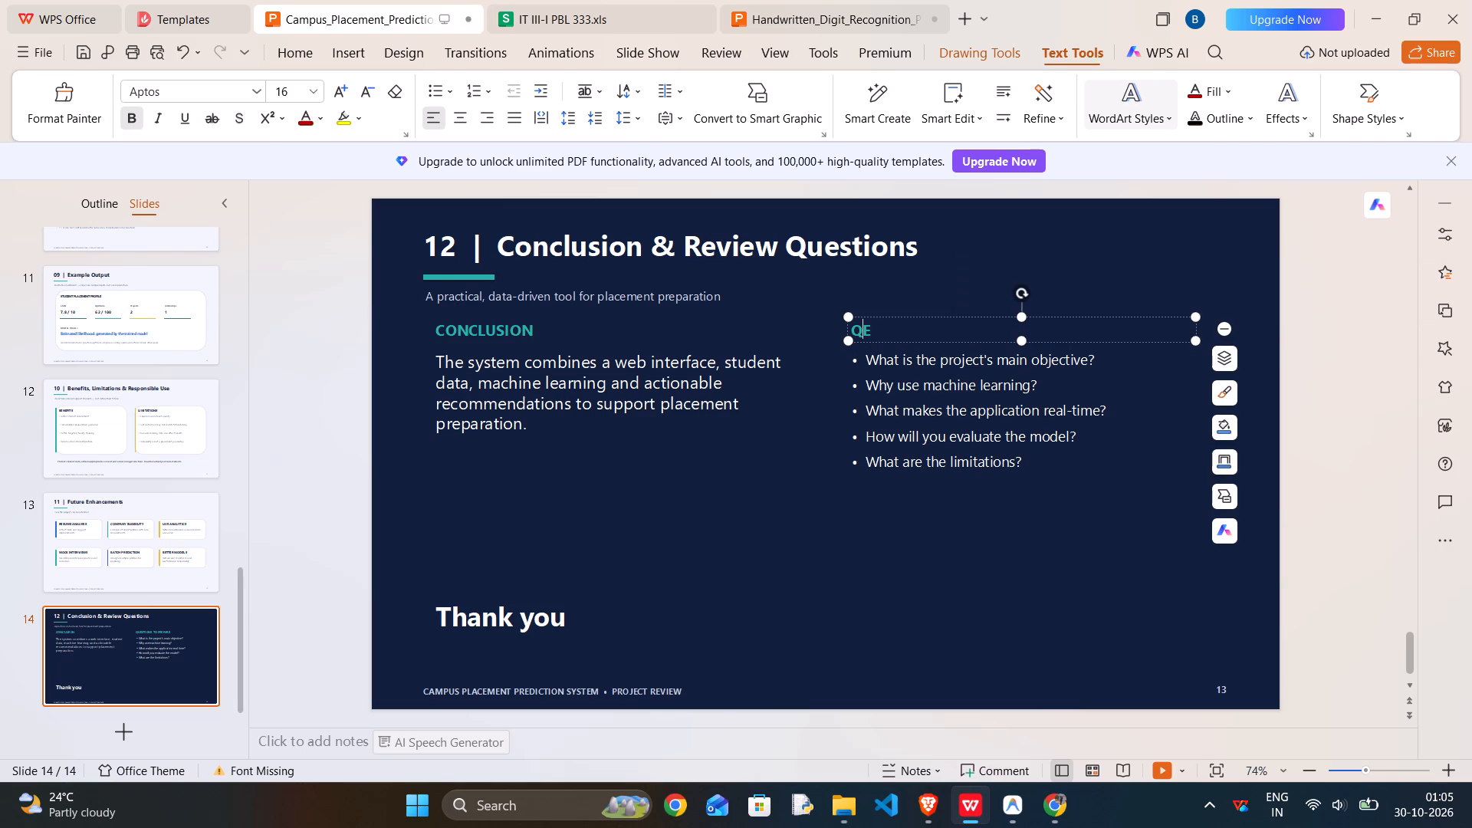
key("Right")
key("BackSpace")
key("BackSpace")
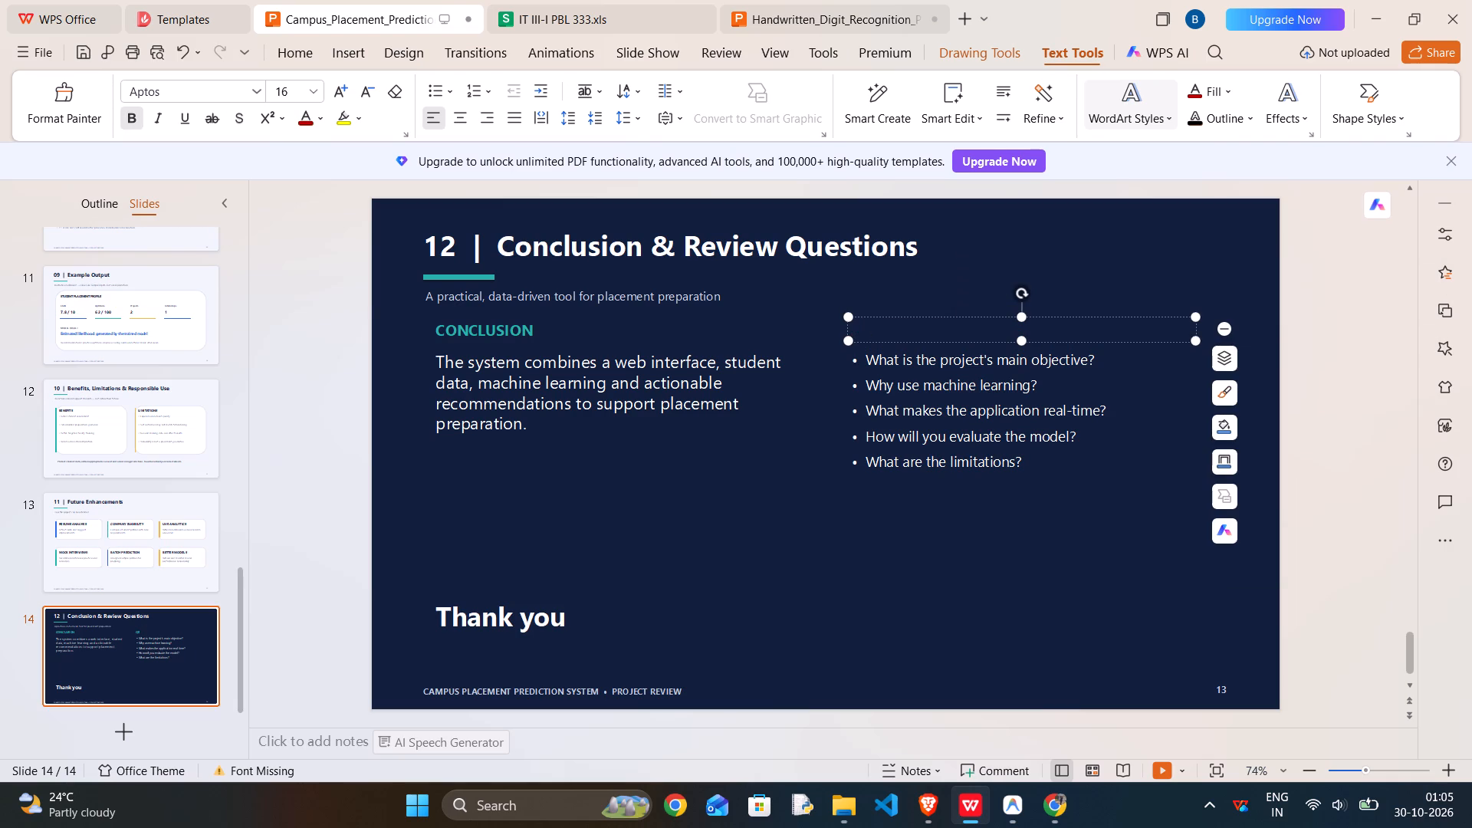
Remove the text box with the five bulleted review questions from slide 14.
left_click(1054, 367)
key("BackSpace")
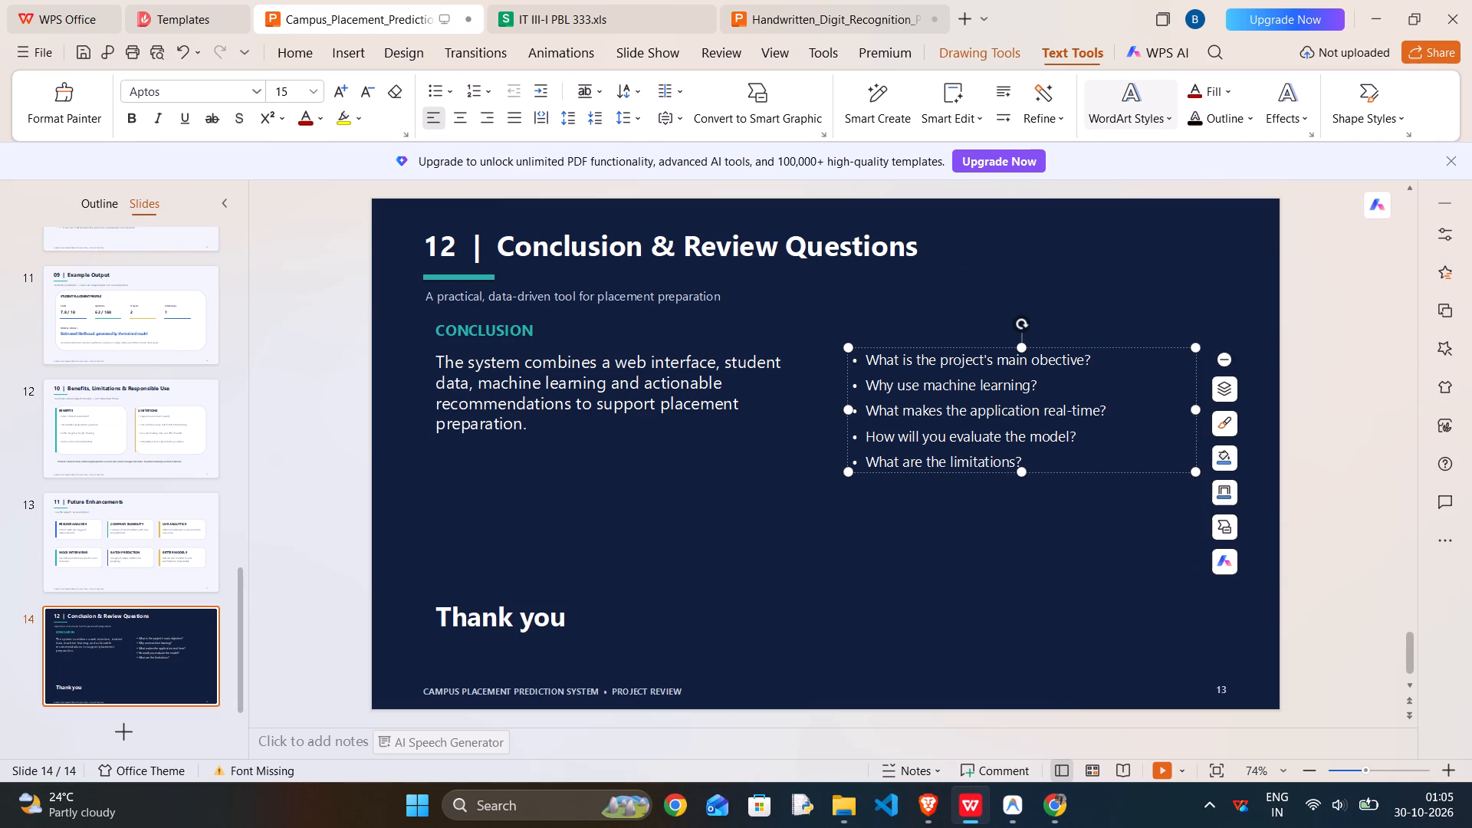
right_click(1154, 432)
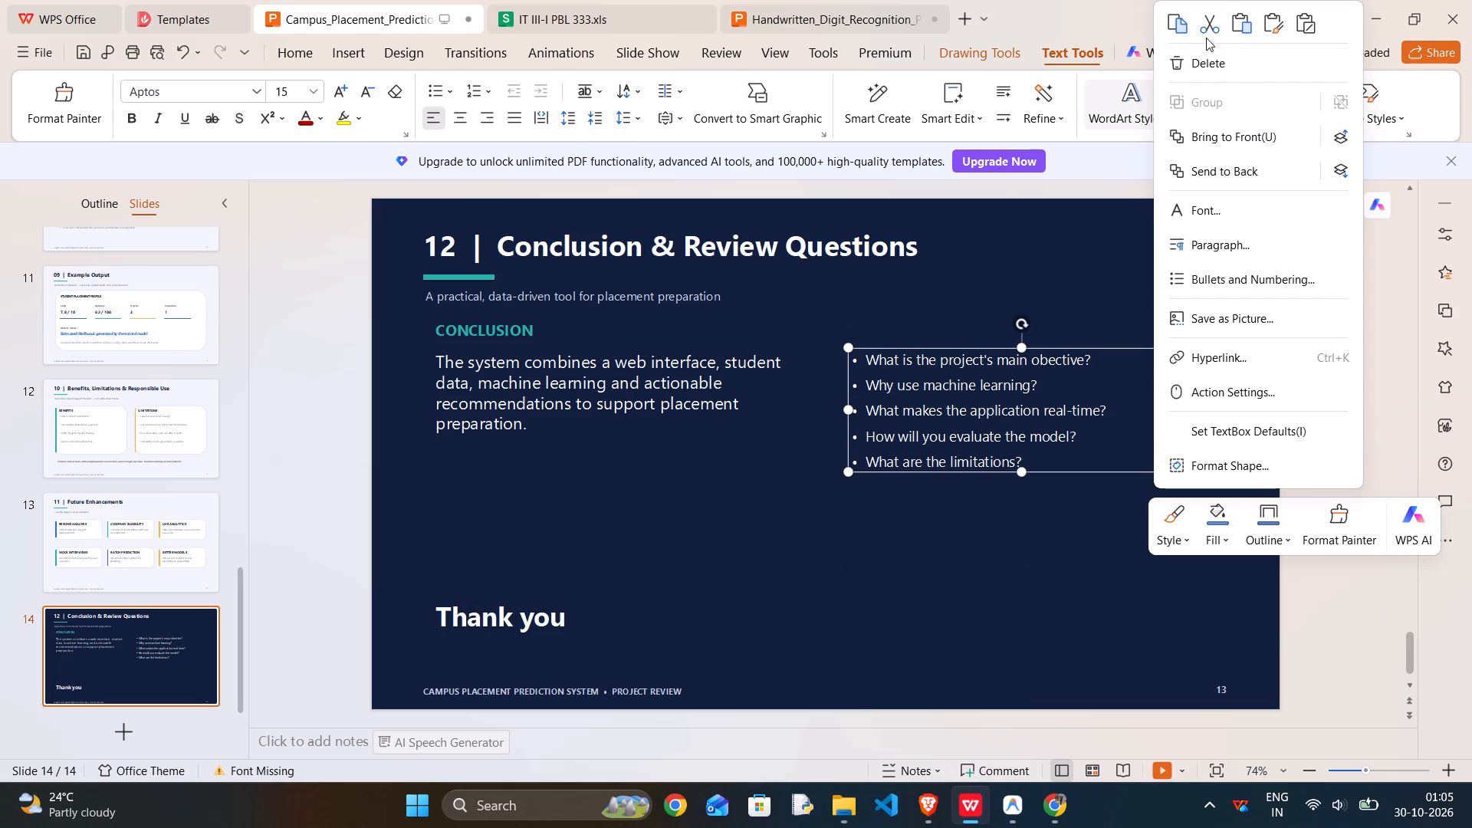
left_click(1213, 10)
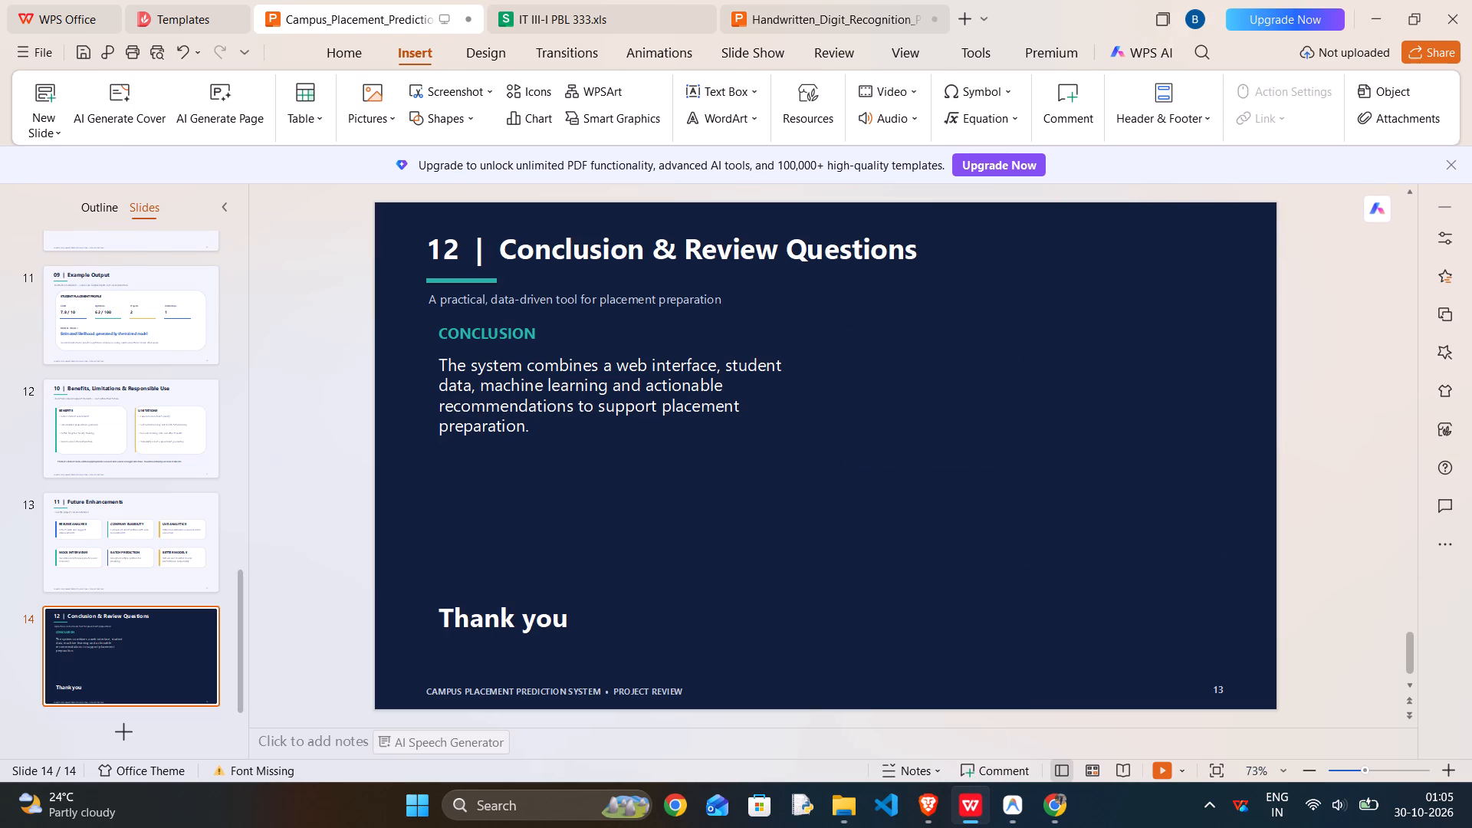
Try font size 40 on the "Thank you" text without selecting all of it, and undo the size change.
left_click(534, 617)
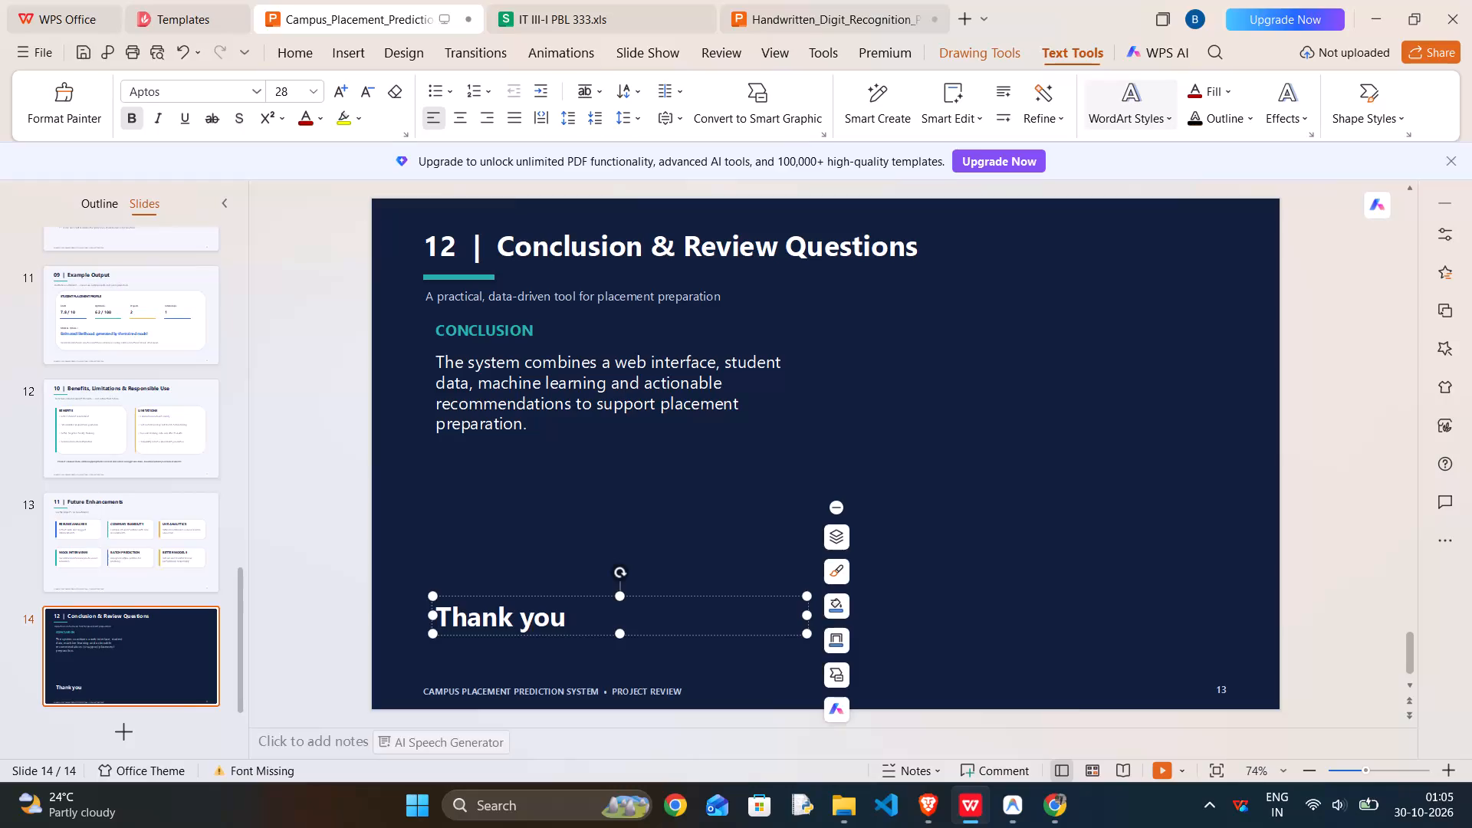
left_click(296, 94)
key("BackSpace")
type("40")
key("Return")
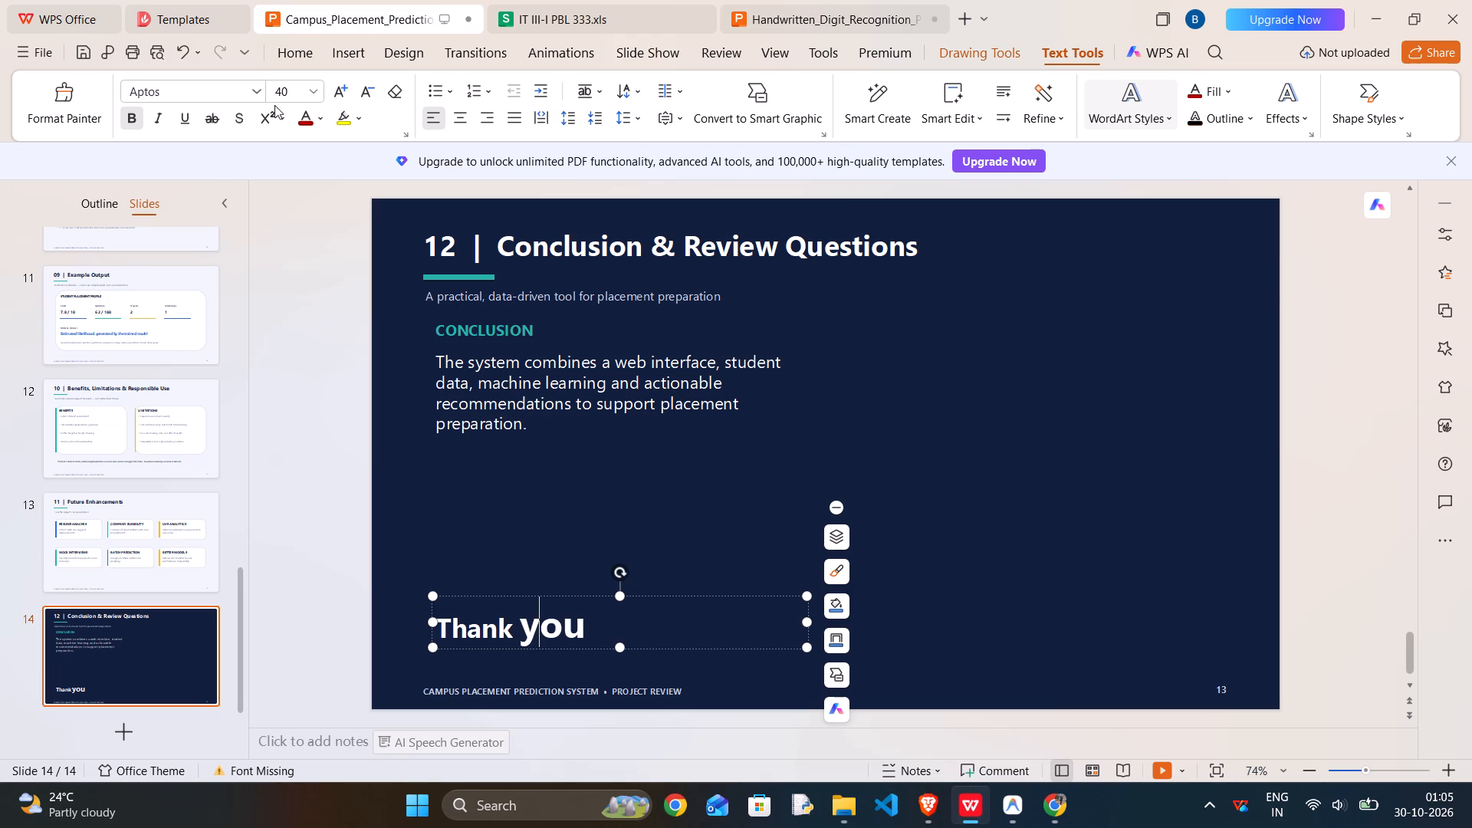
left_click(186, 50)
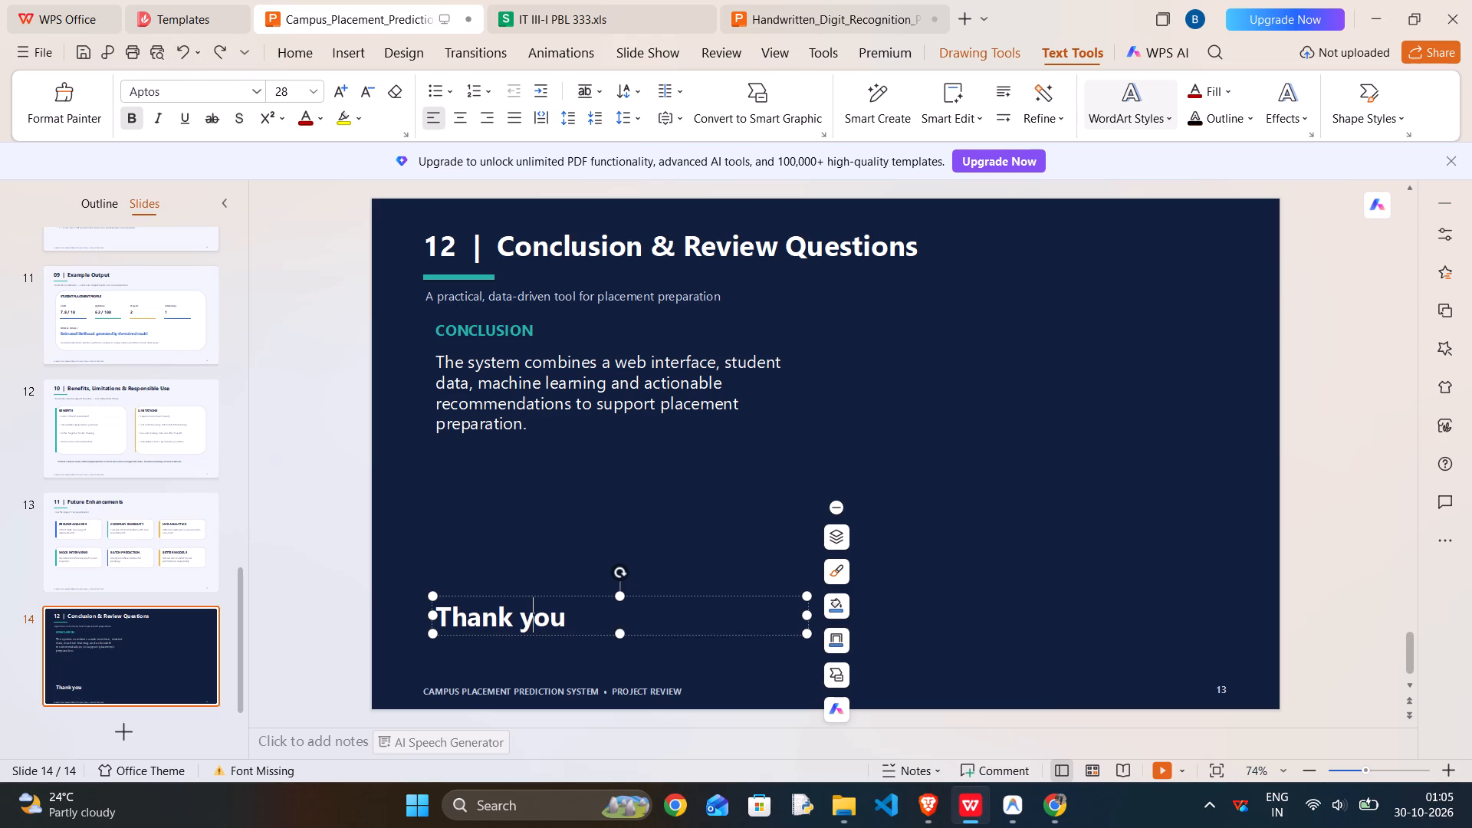
Move the "Thank you" text box up and right, below the conclusion paragraph near the slide's horizontal centre.
left_click_drag(567, 617, 547, 618)
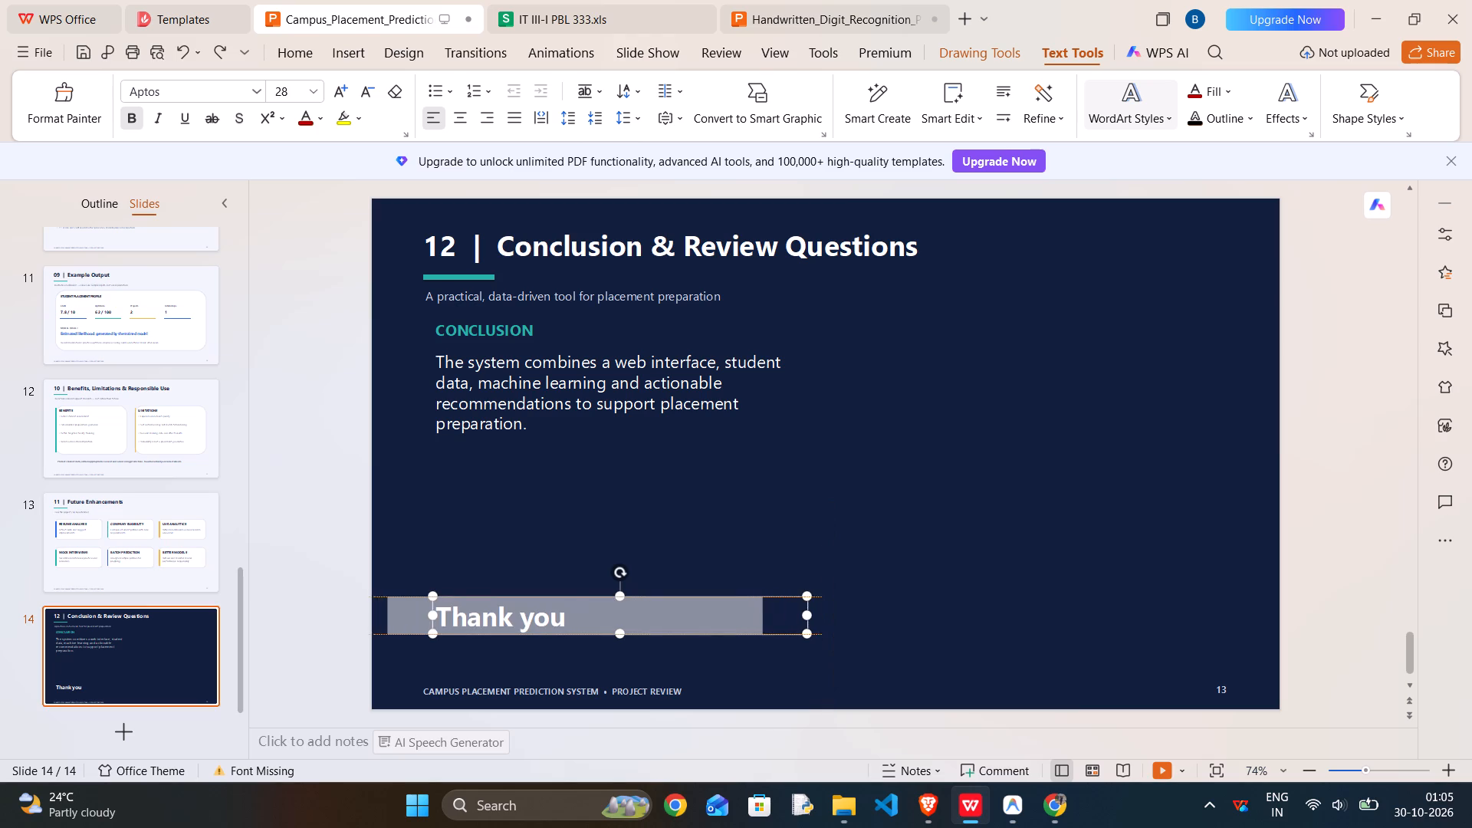
left_click_drag(547, 618, 762, 528)
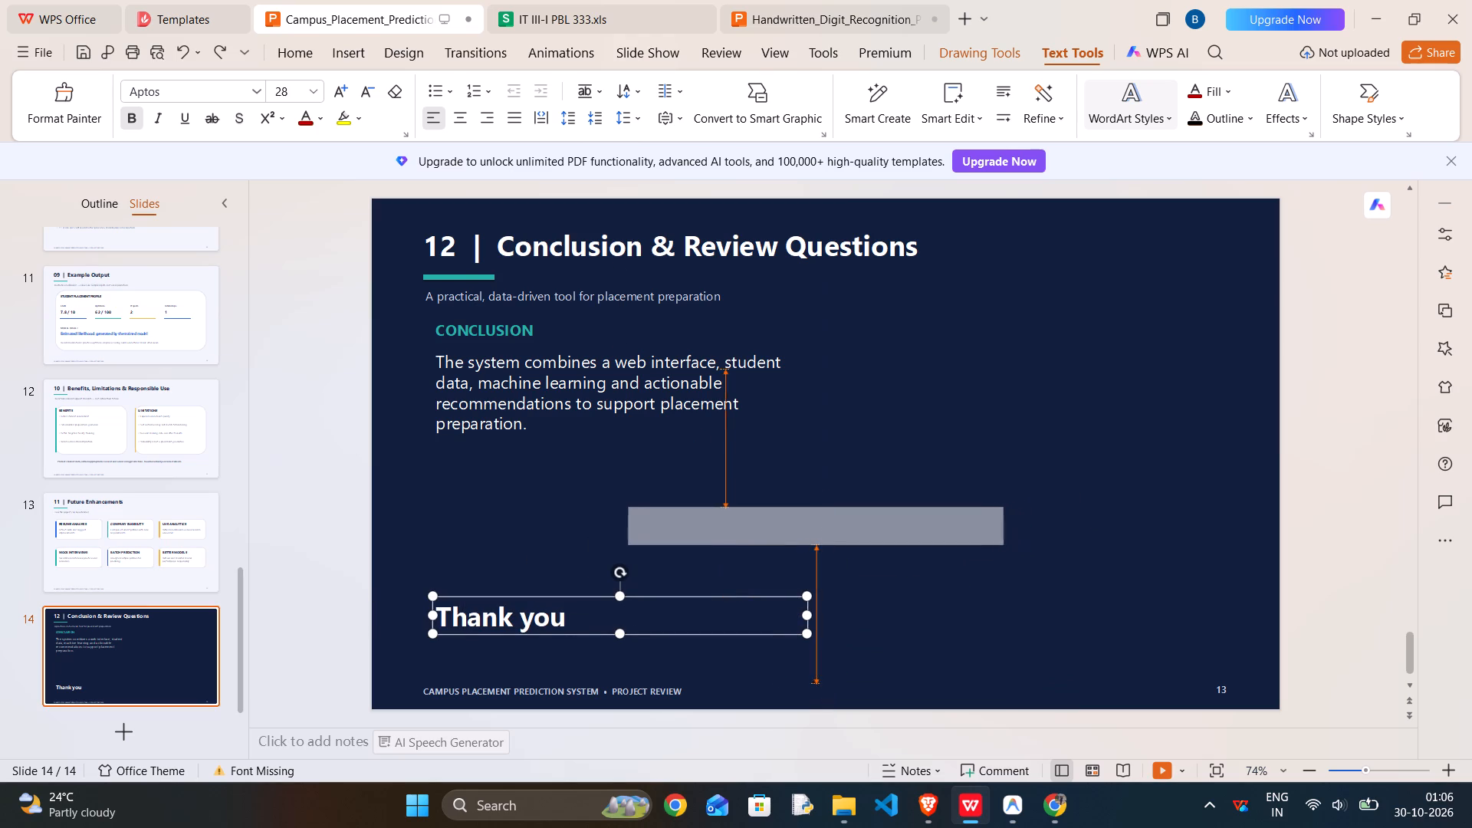
left_click_drag(762, 528, 777, 527)
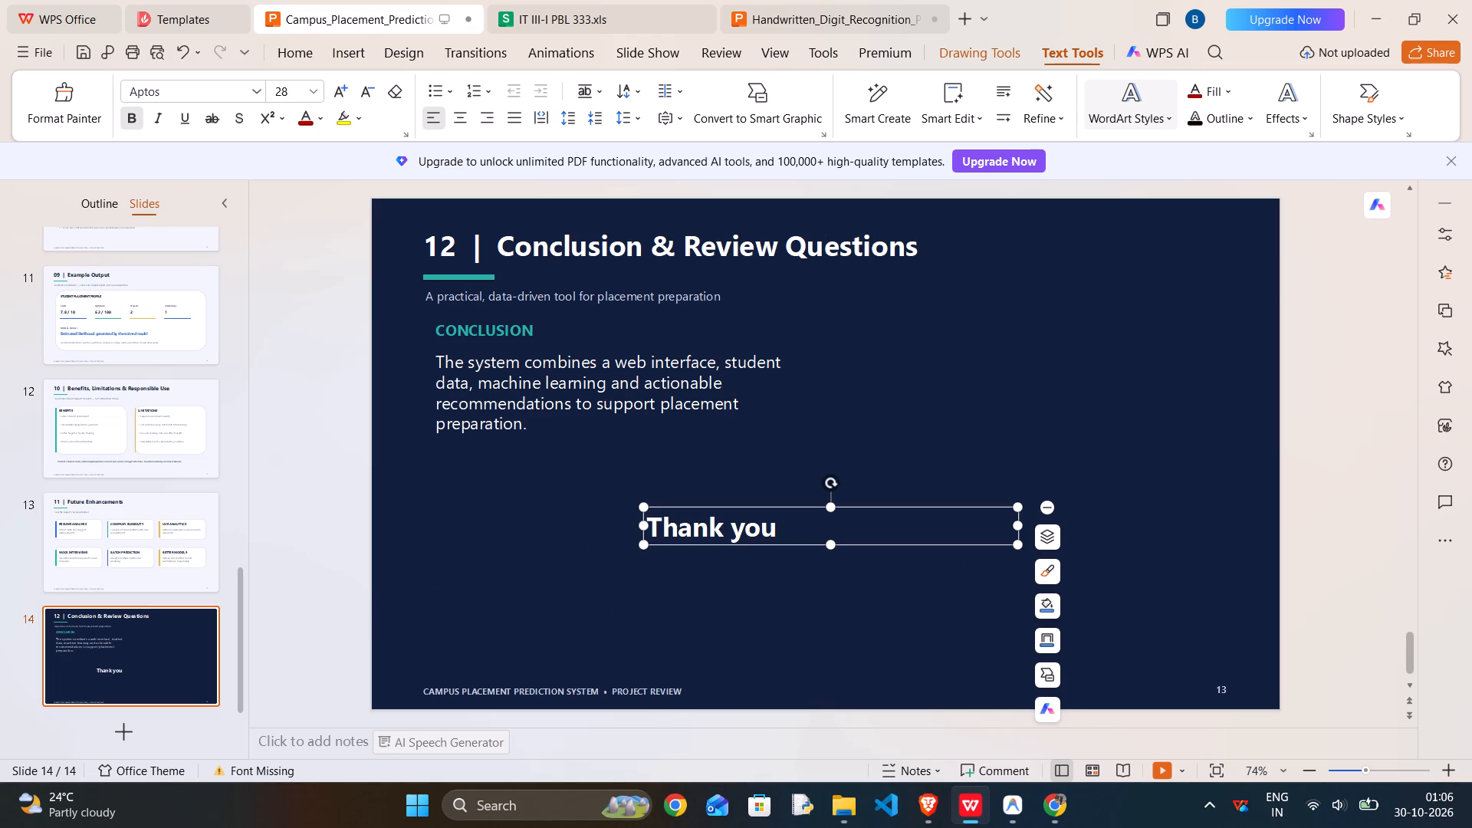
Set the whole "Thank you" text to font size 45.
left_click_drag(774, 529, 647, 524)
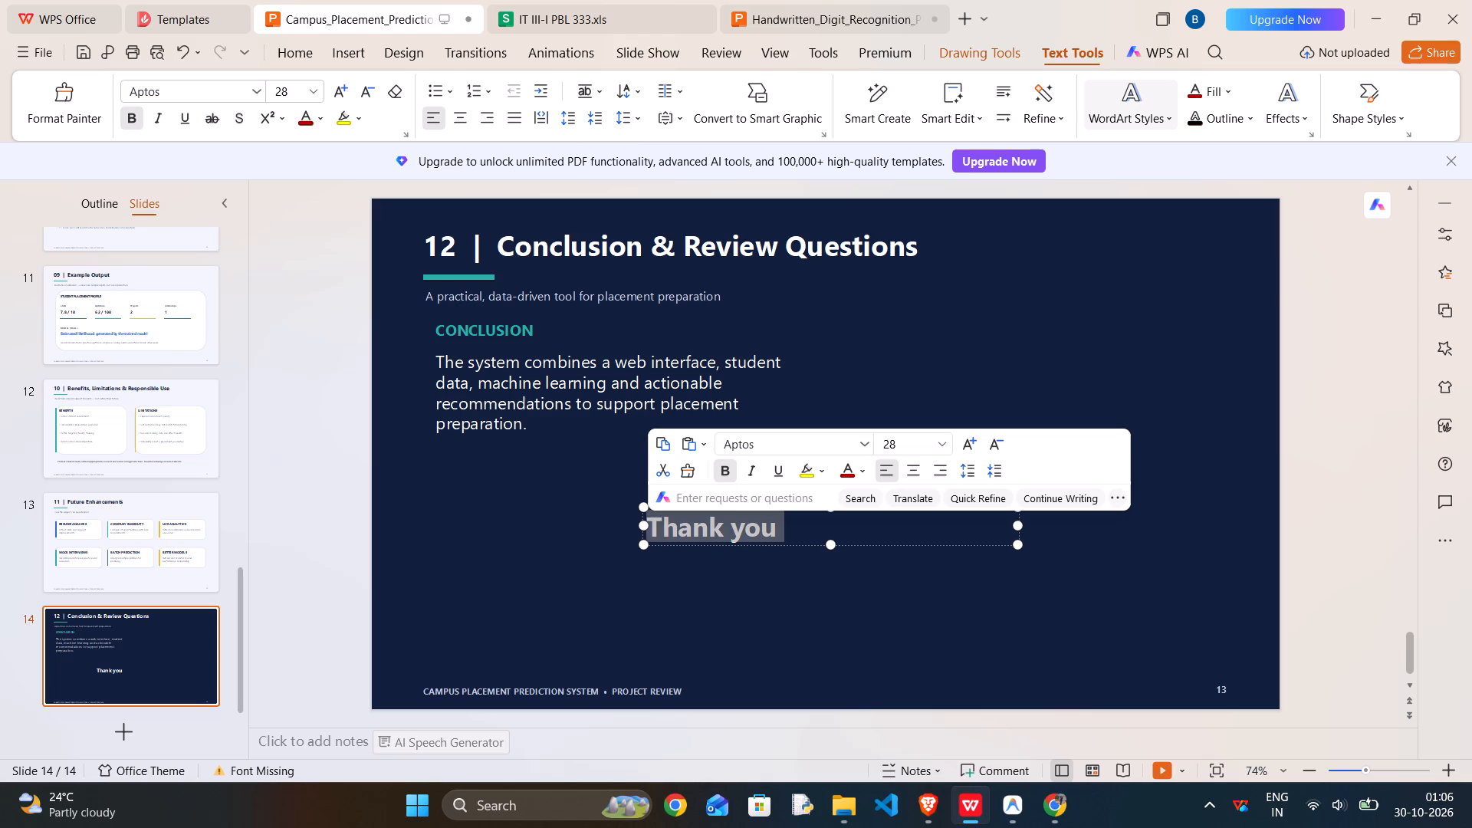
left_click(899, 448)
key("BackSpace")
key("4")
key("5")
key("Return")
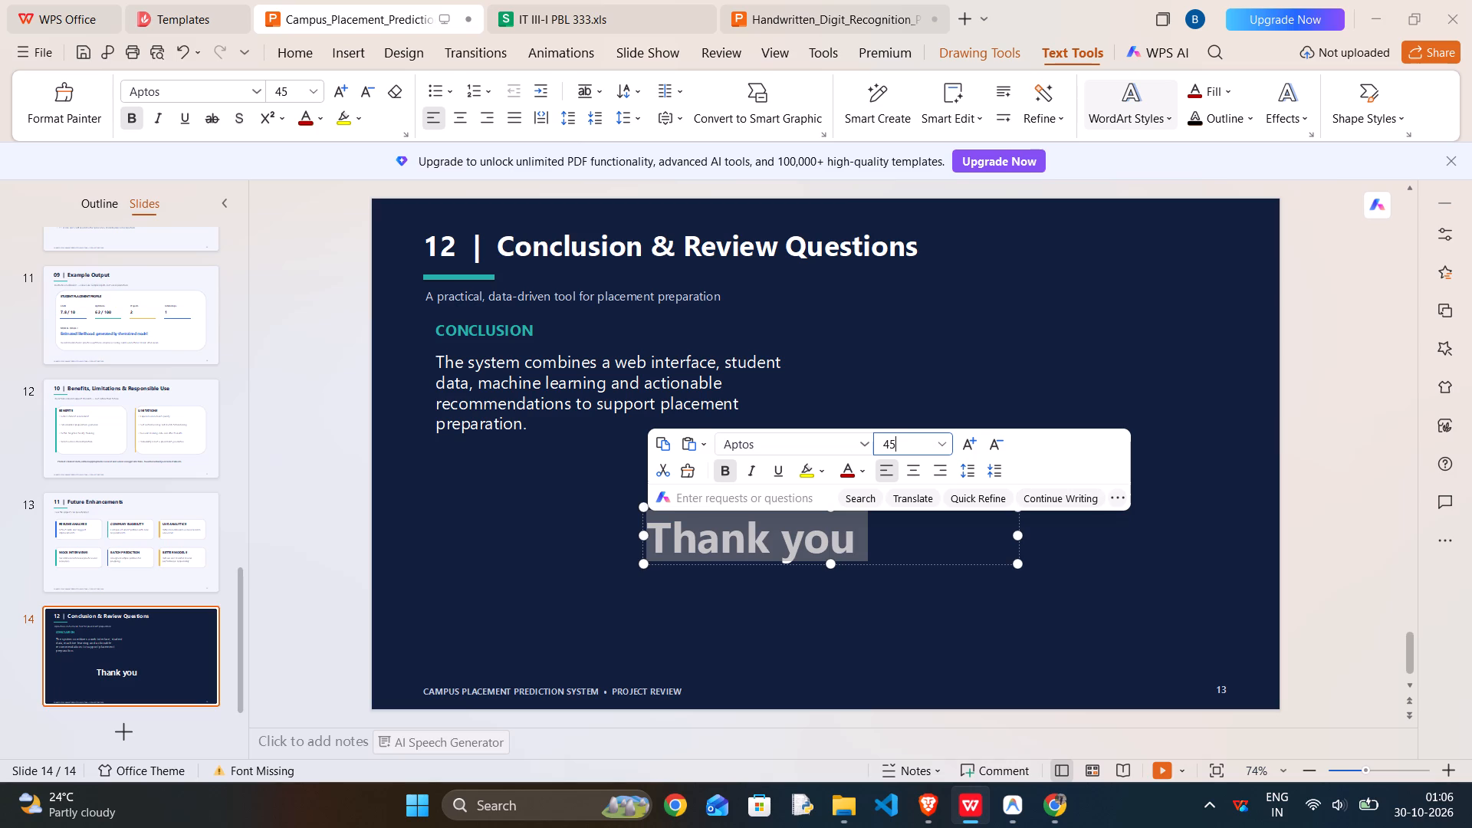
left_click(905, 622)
Shift the "Thank you" text box slightly further right on the slide.
left_click(803, 531)
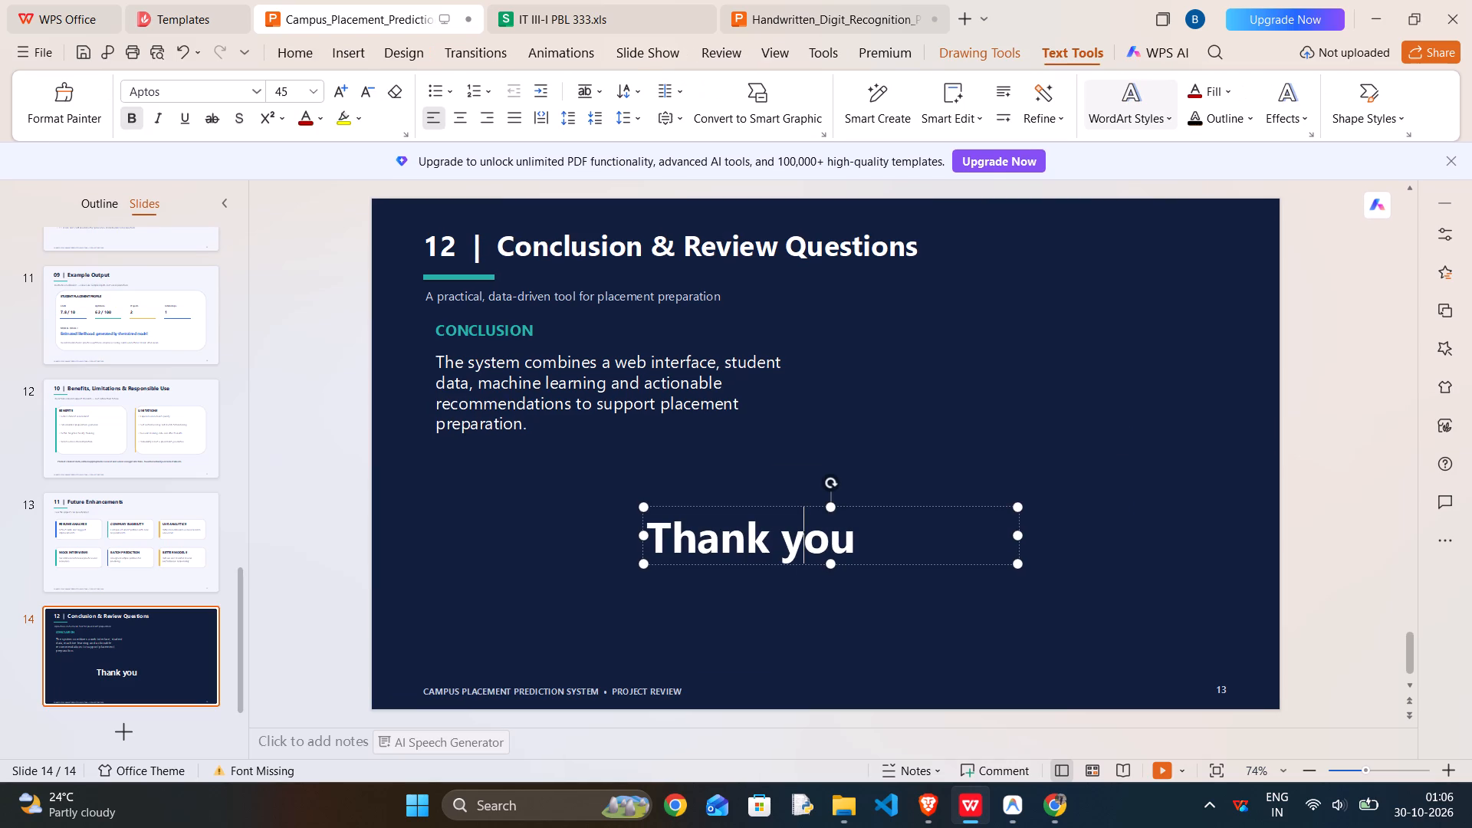
left_click(951, 537)
left_click_drag(951, 537, 905, 528)
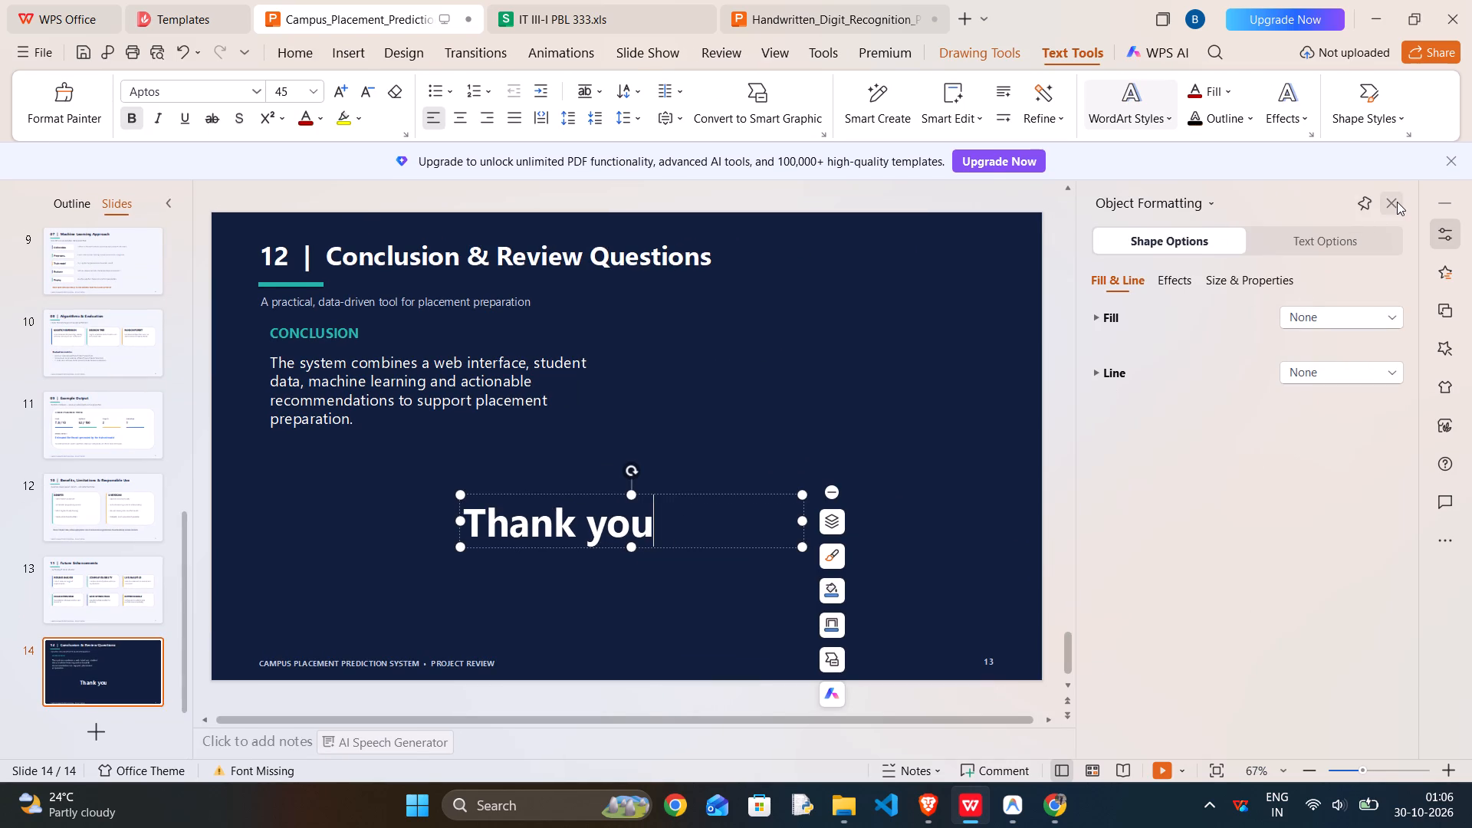
left_click(1397, 202)
left_click_drag(968, 521, 972, 521)
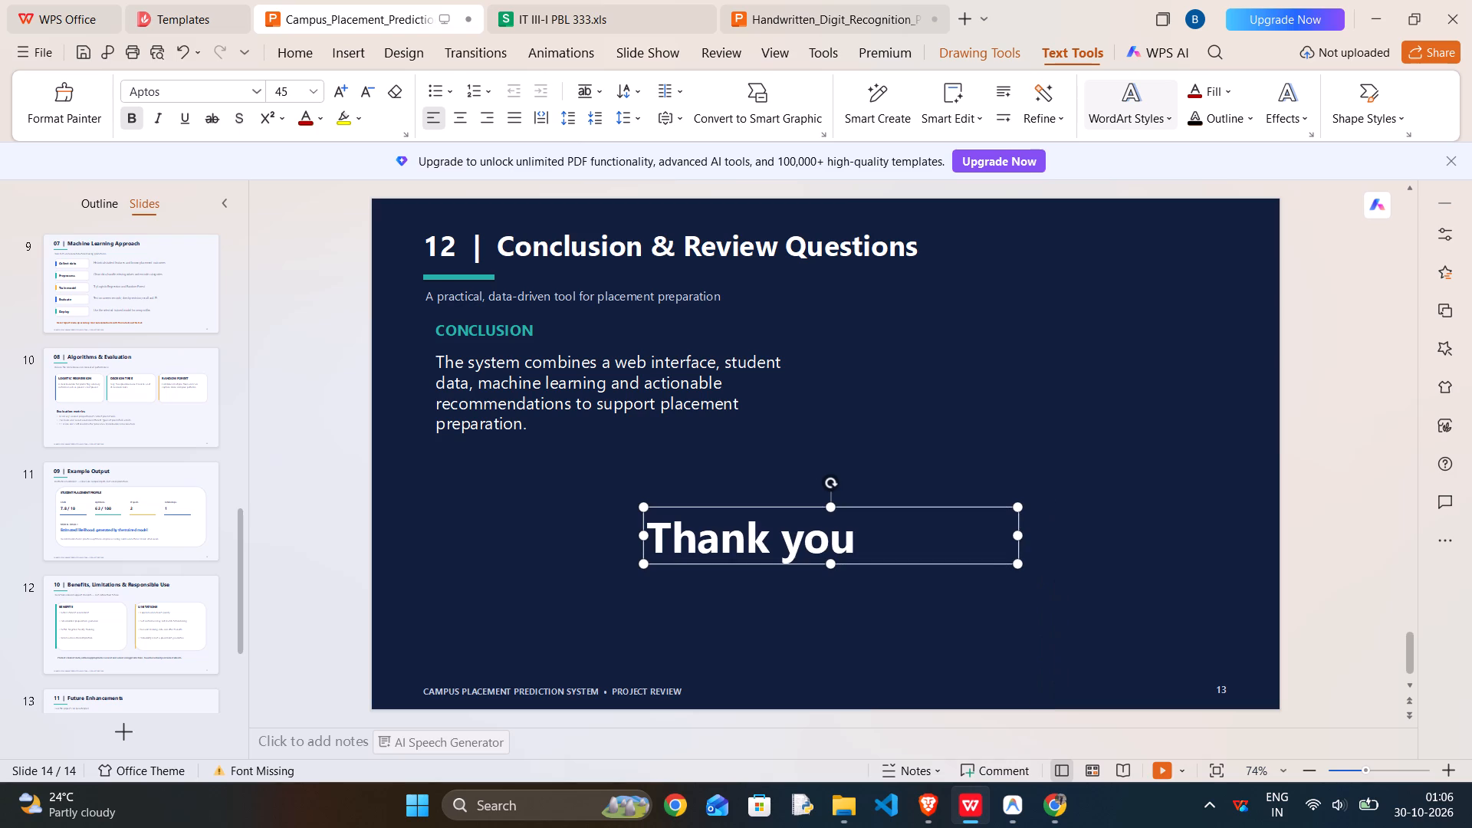
left_click_drag(972, 521, 1112, 517)
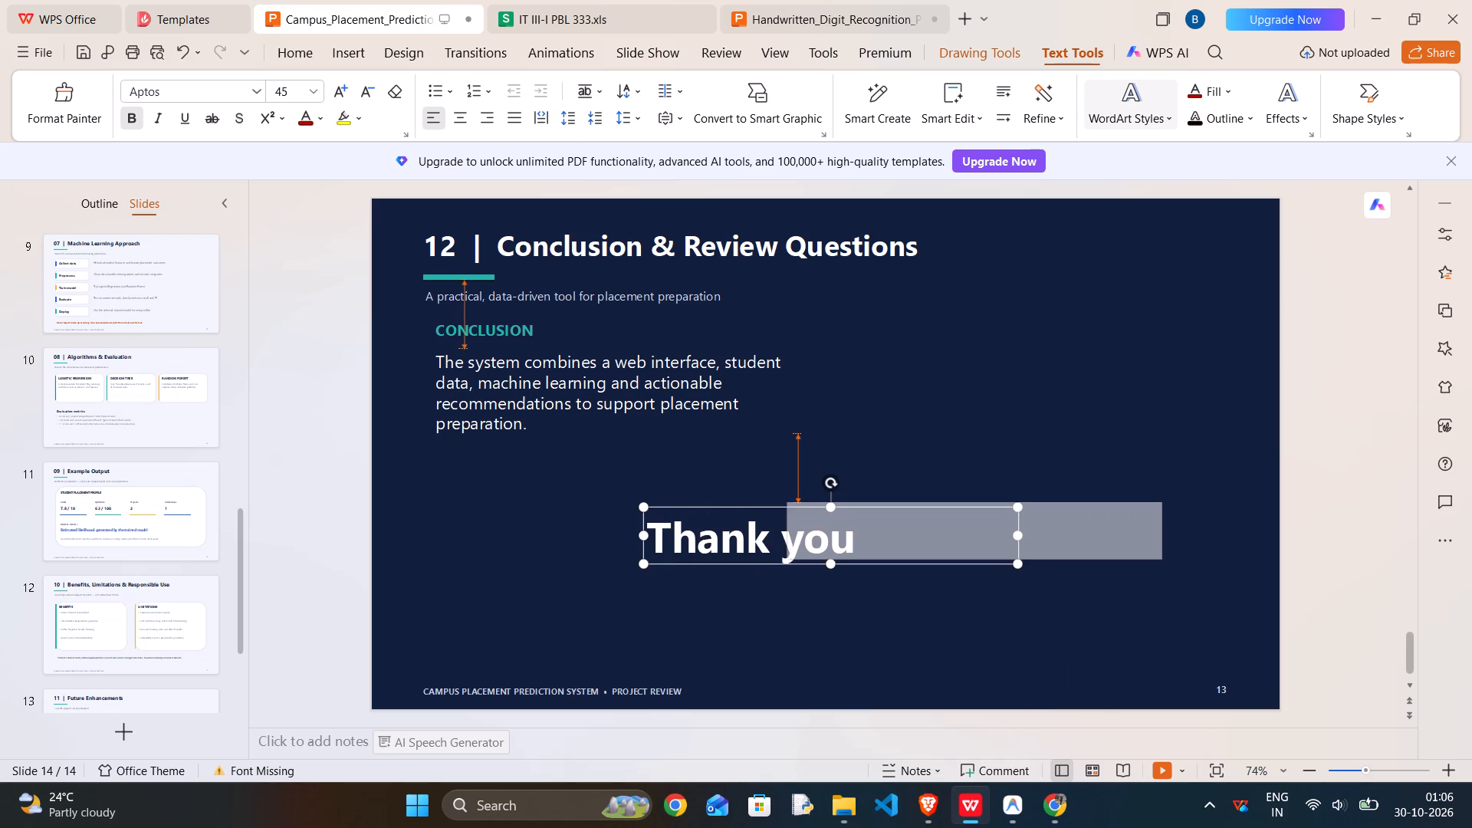
left_click_drag(1112, 517, 1071, 517)
left_click_drag(1079, 533, 1037, 533)
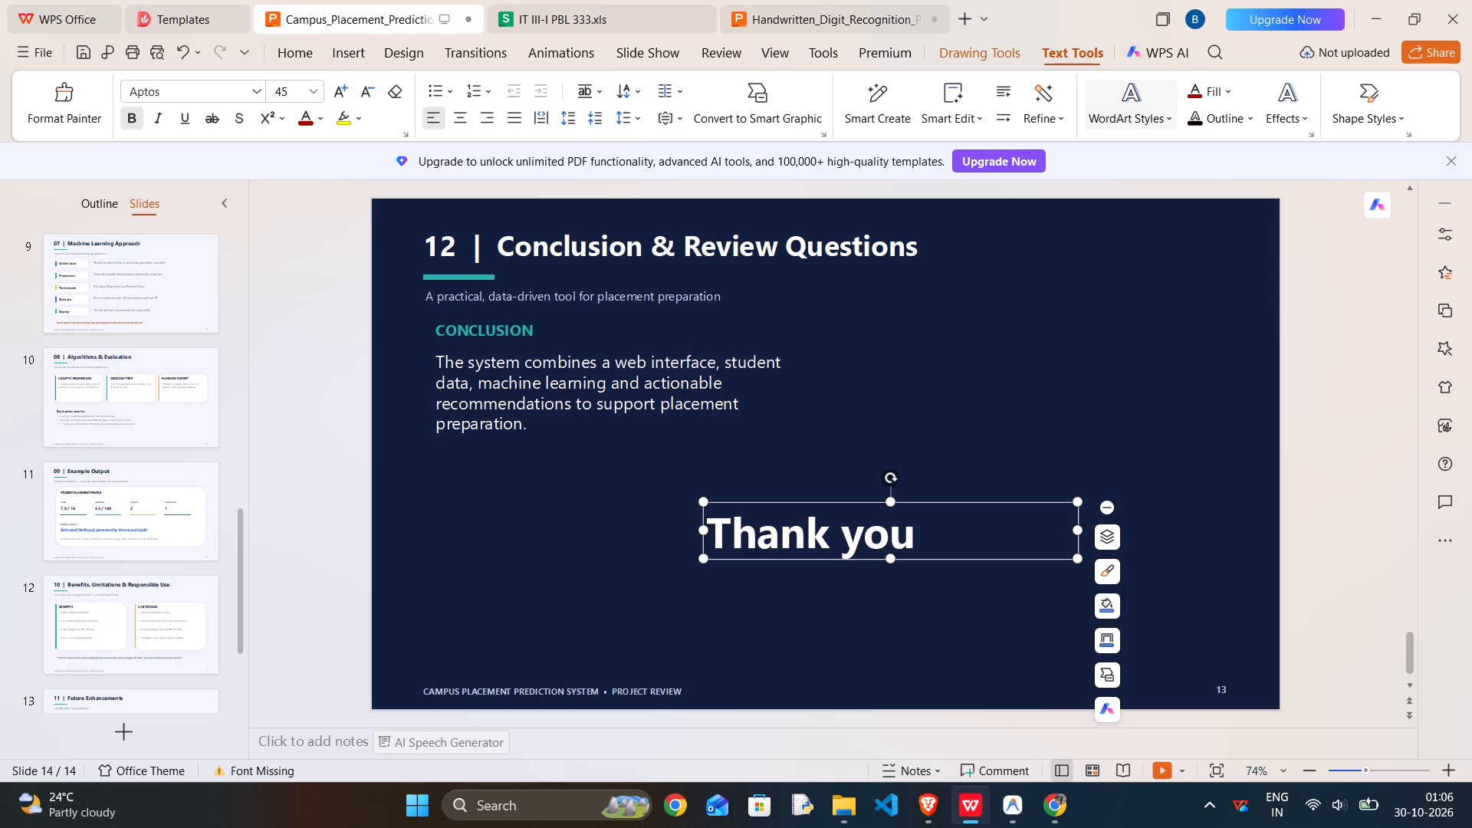
Set the whole "Thank you" text to font size 60.
left_click_drag(912, 537, 731, 508)
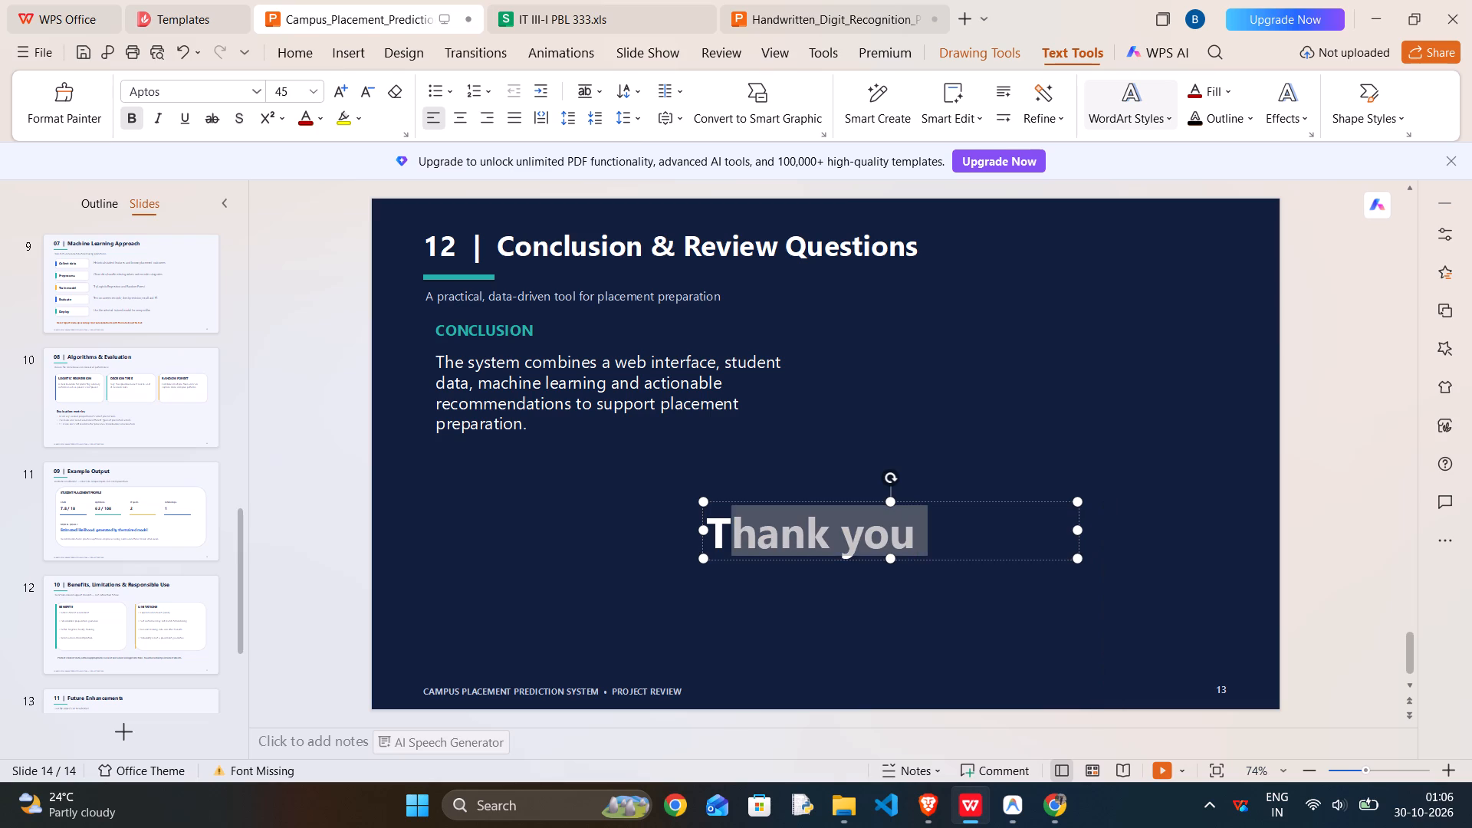
left_click_drag(731, 508, 704, 507)
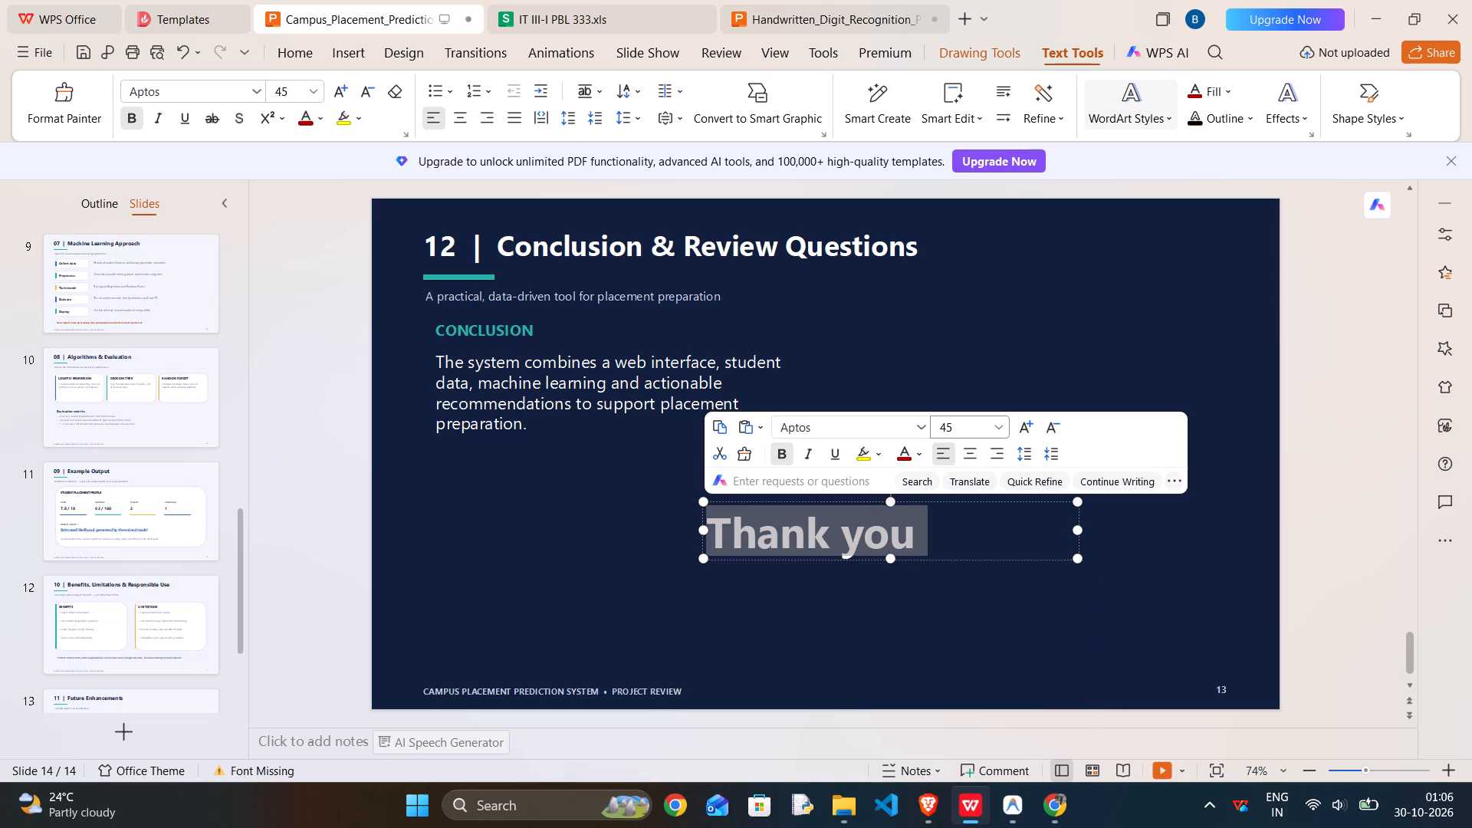
left_click(956, 427)
key("BackSpace")
key("5")
key("BackSpace")
type("60")
key("Return")
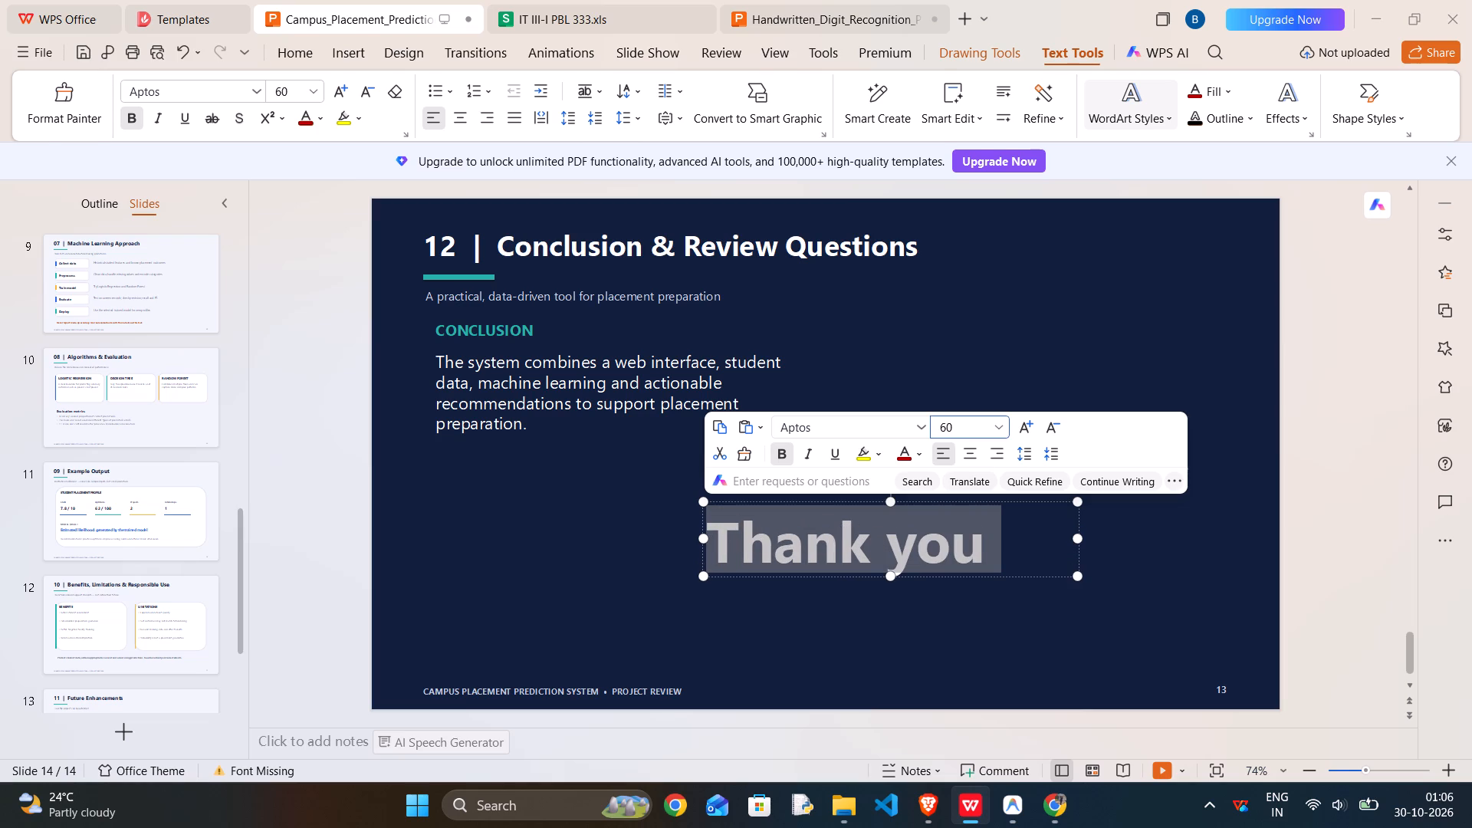
left_click(1086, 649)
Widen the "Thank you" text box to about four-fifths of the slide's width and reposition it below the conclusion paragraph.
left_click(929, 564)
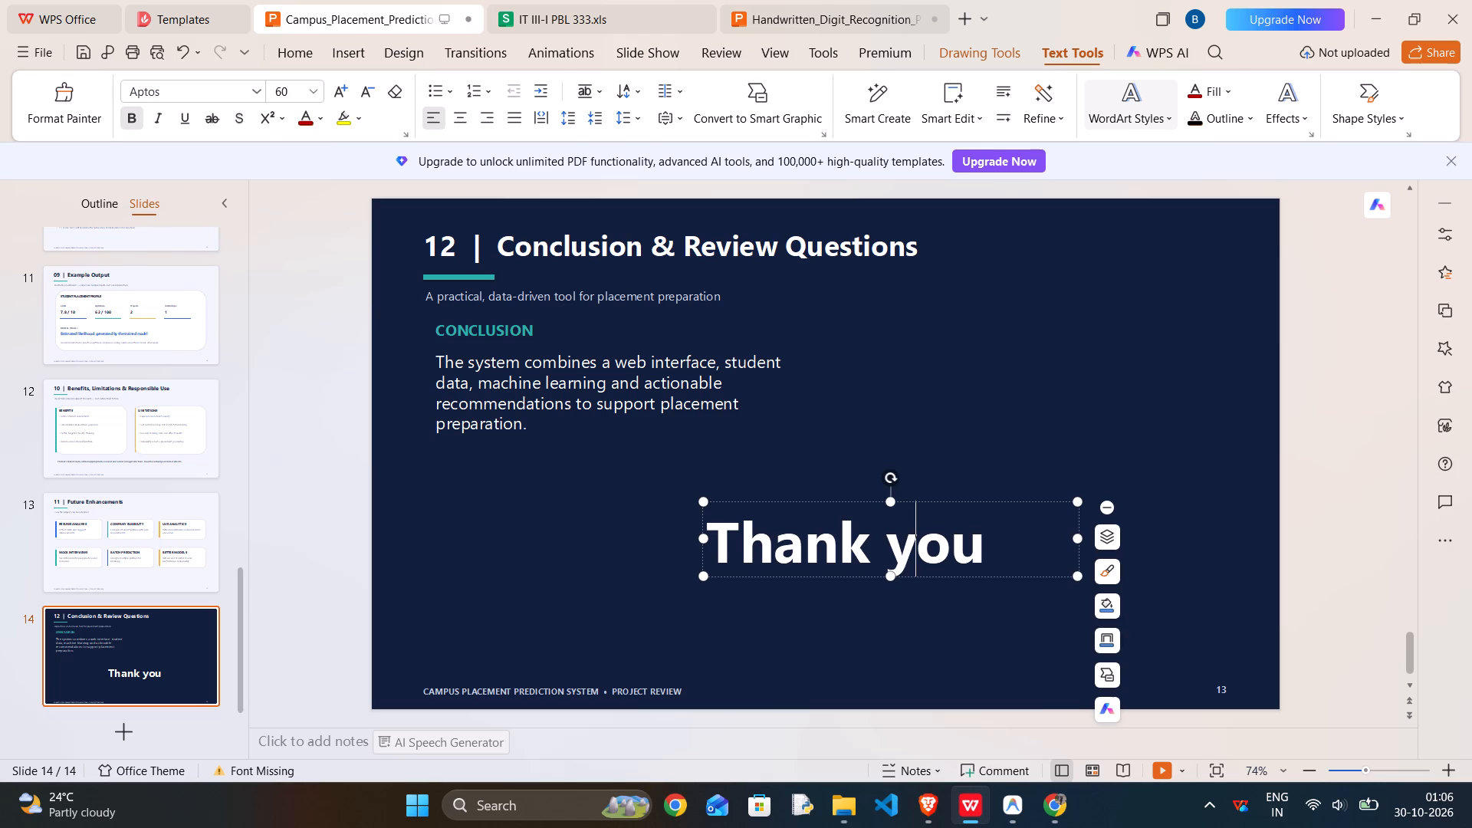
left_click_drag(699, 539, 584, 522)
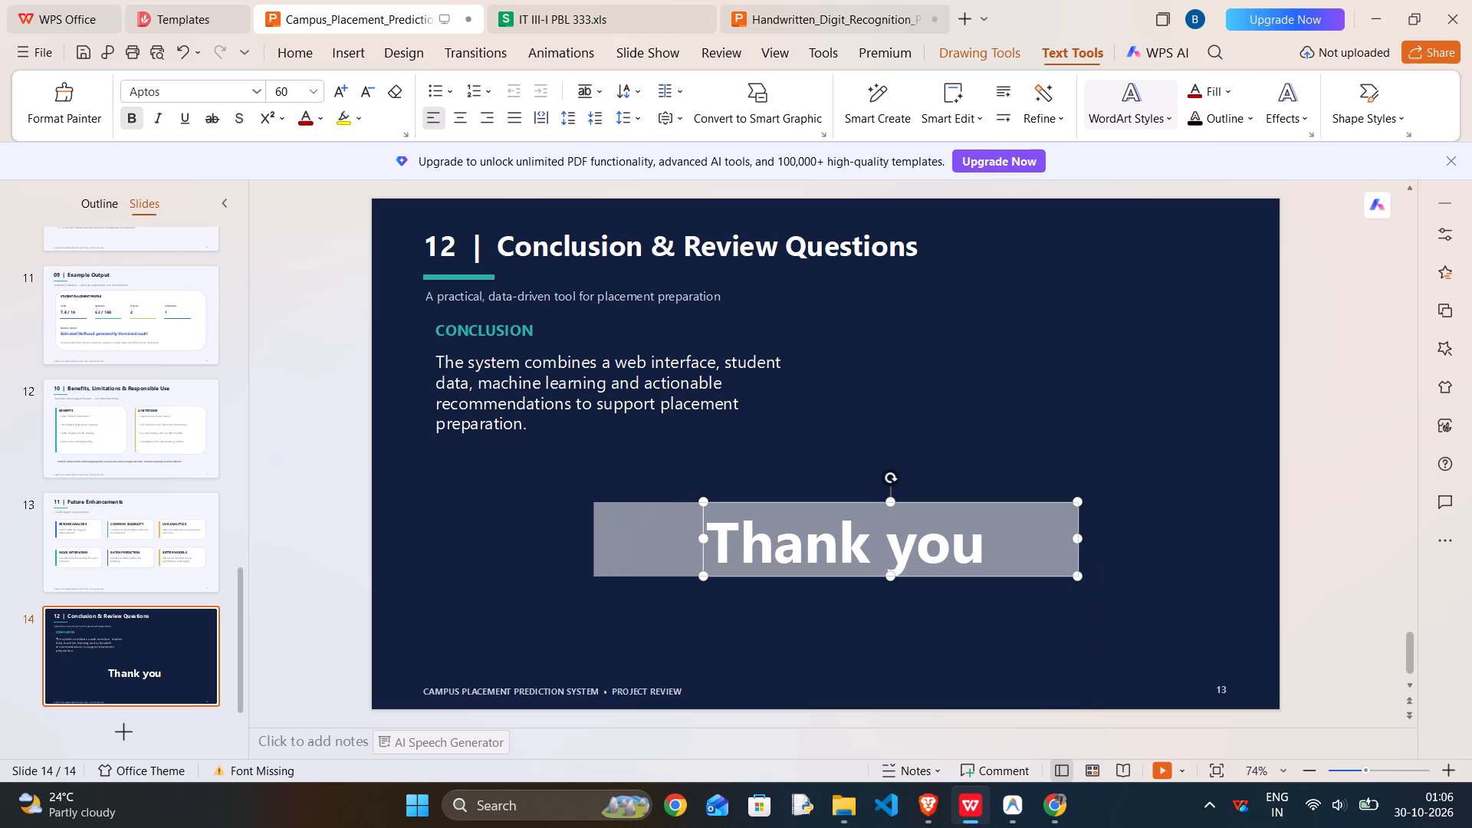
left_click_drag(584, 522, 360, 538)
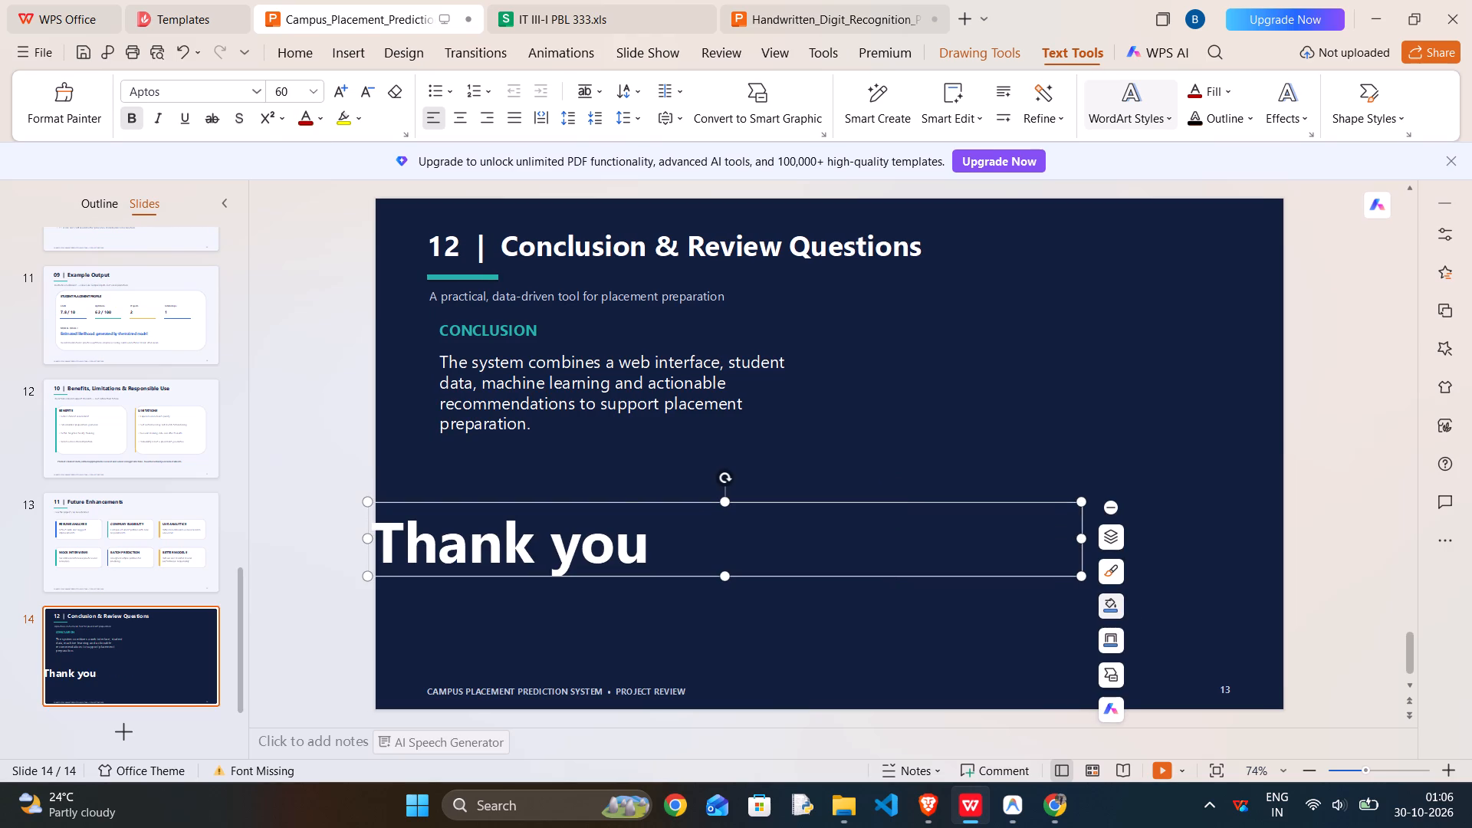
left_click_drag(773, 535, 895, 537)
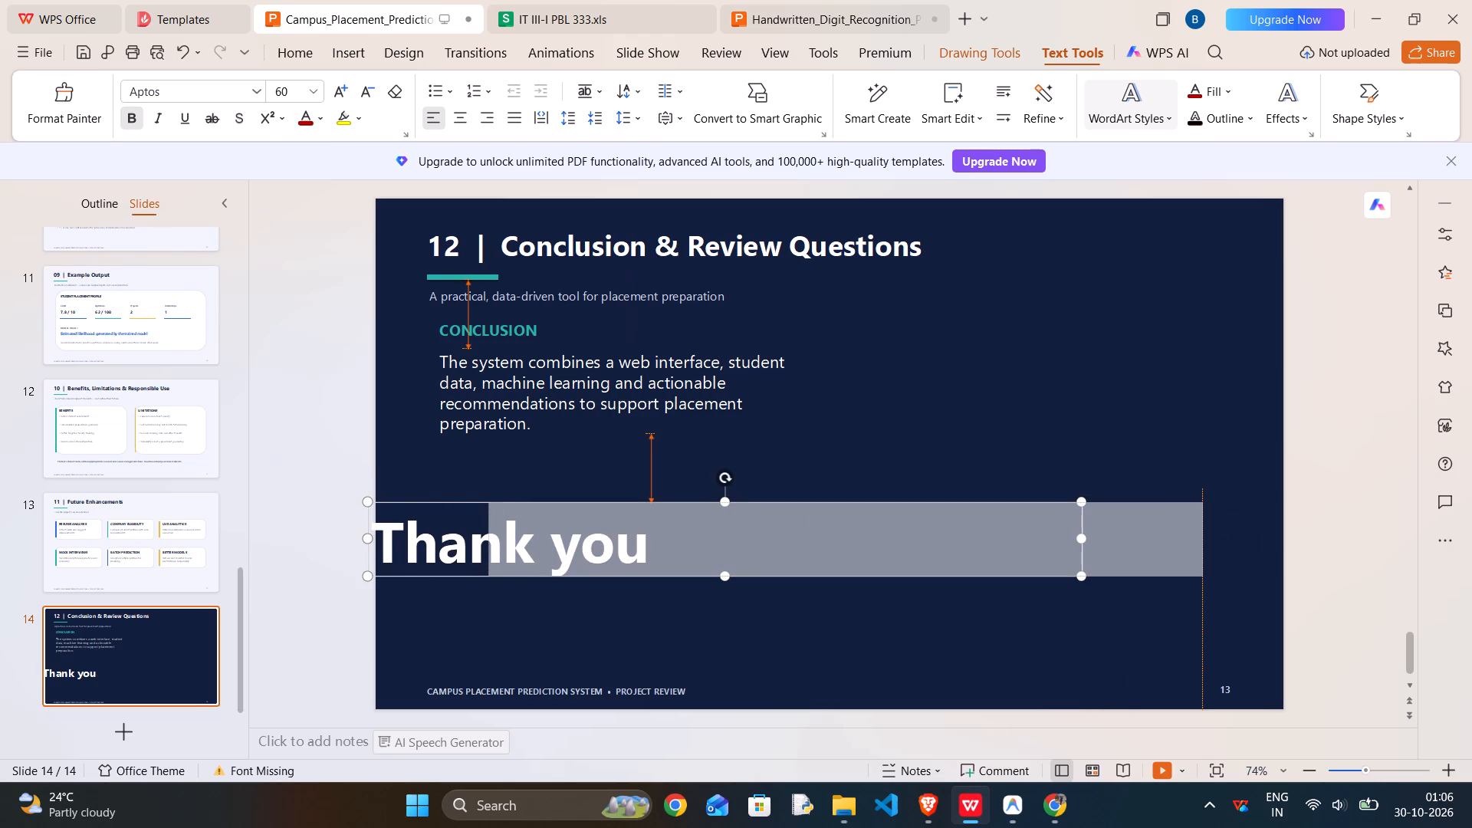
left_click_drag(895, 537, 894, 537)
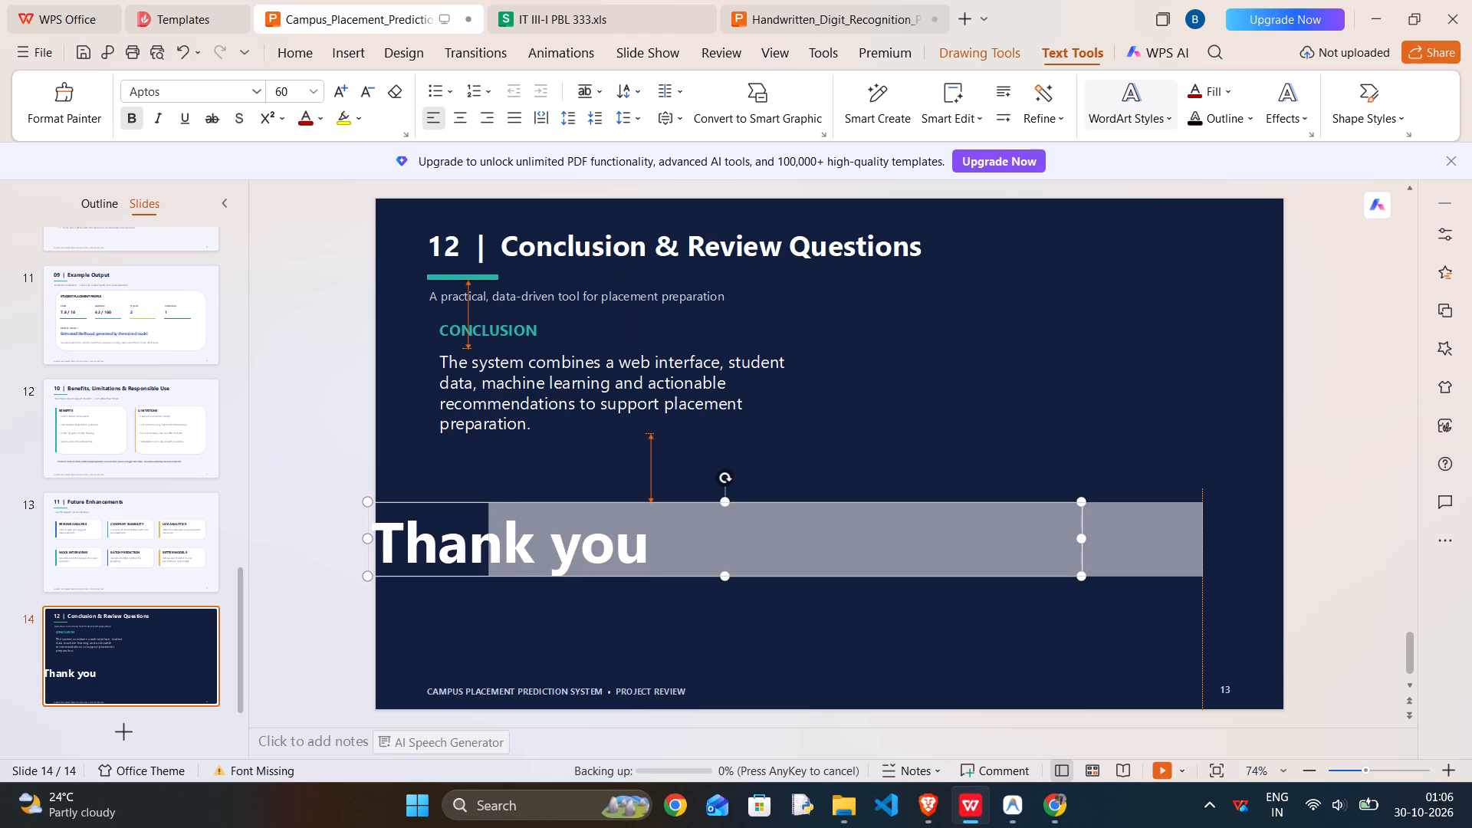
left_click_drag(894, 537, 885, 537)
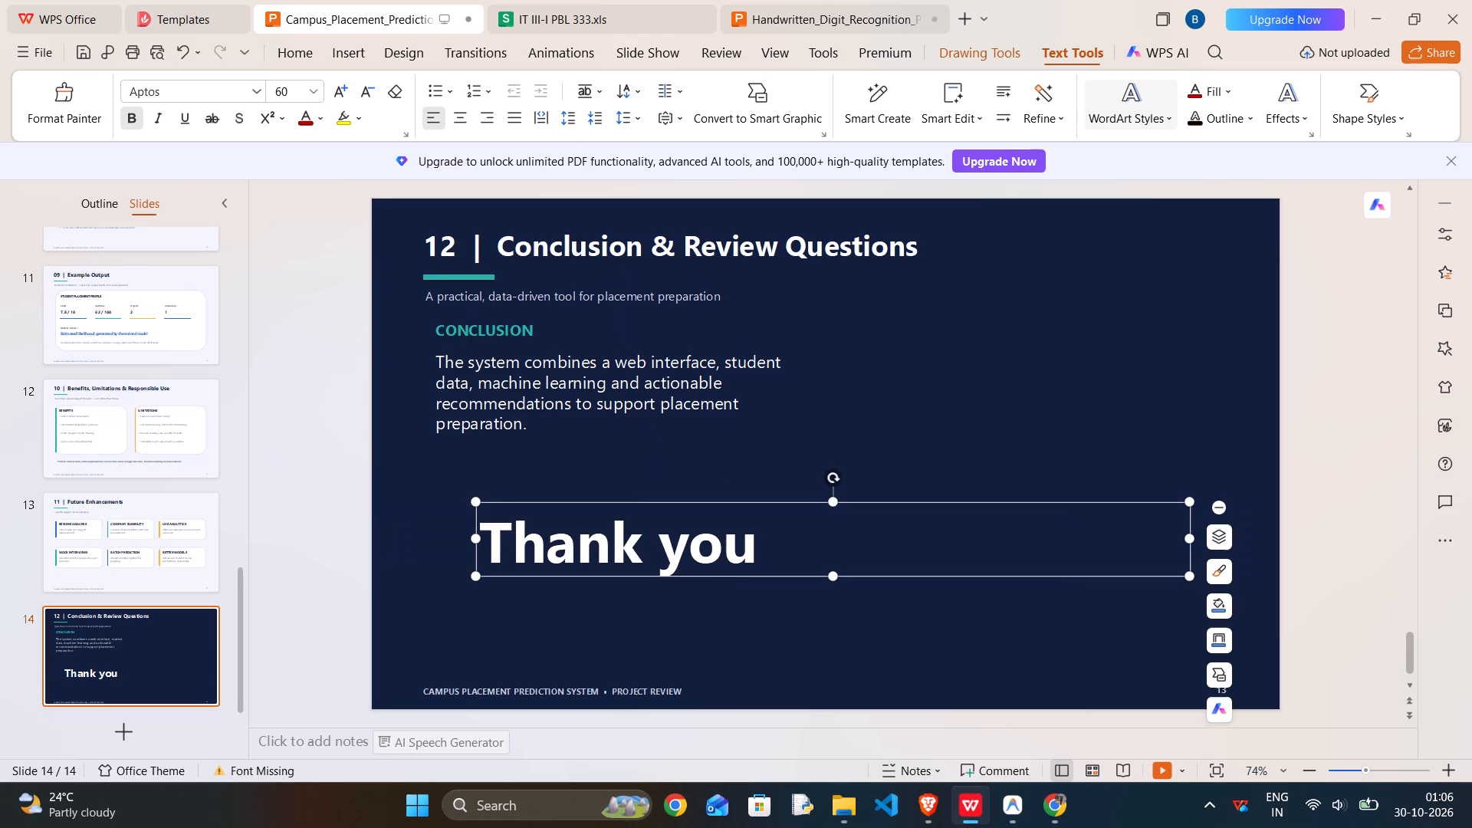
left_click_drag(937, 534, 937, 527)
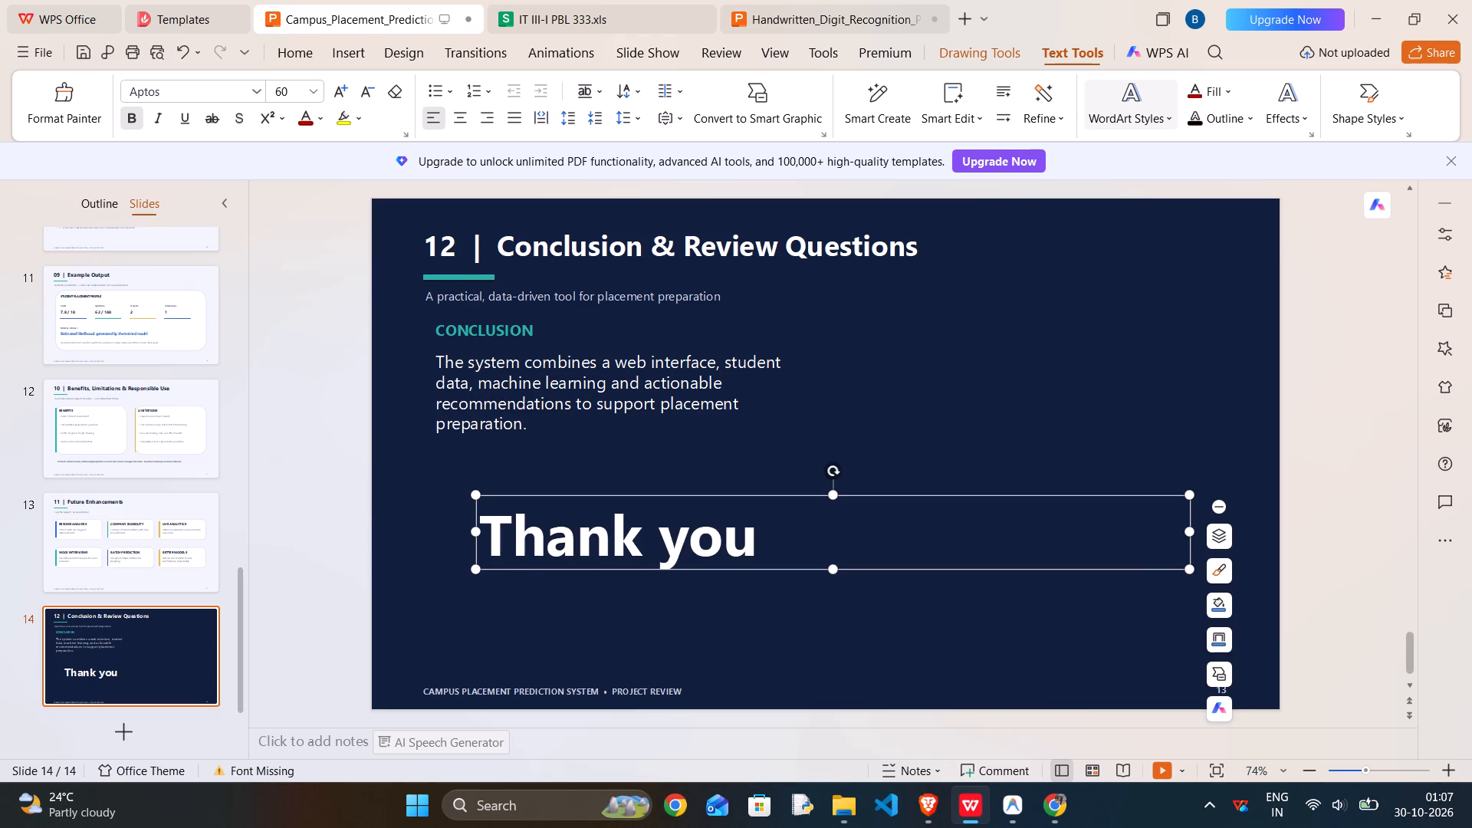
Insert 14 spaces before "Thank you" to shift the text toward the middle of the slide.
left_click(485, 544)
key("space")
key("space")
key("space")
key("space")
key("space")
key("space")
key("space")
key("space")
key("space")
key("space")
key("space")
key("space")
key("space")
key("space")
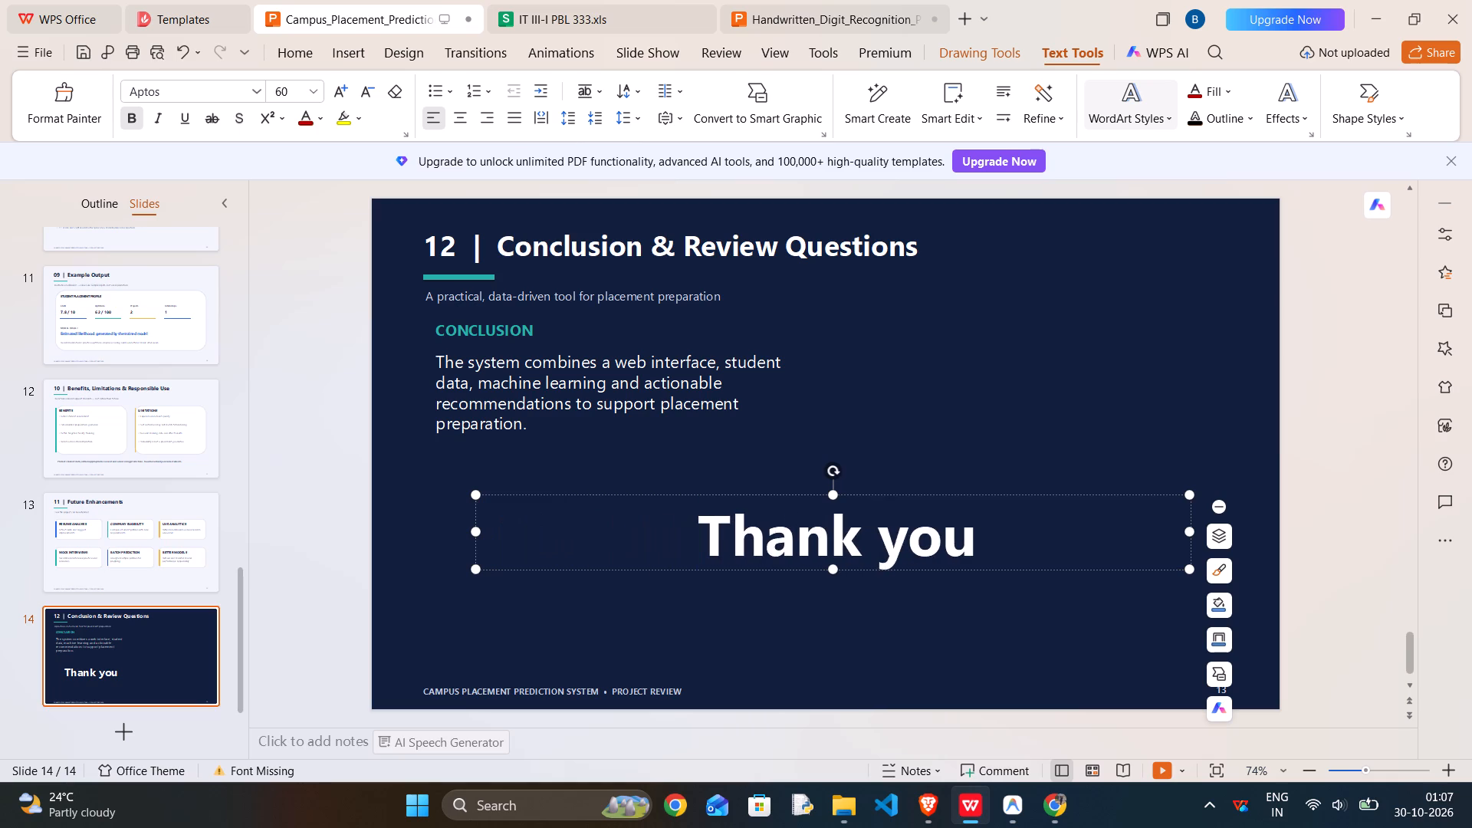
left_click(933, 361)
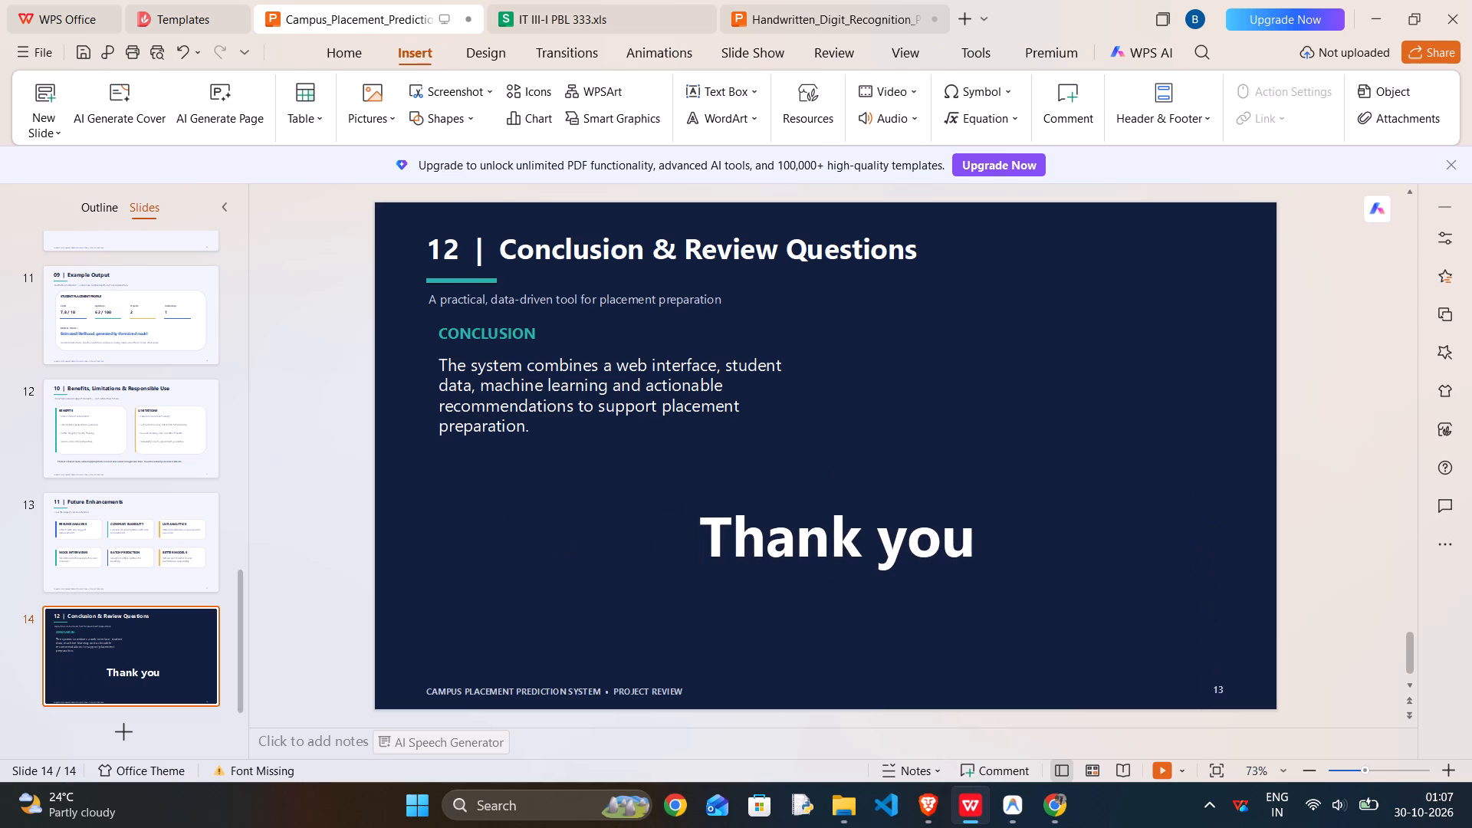
Review the slides backwards from slide 13, "Future Enhancements", to the title slide.
left_click(162, 508)
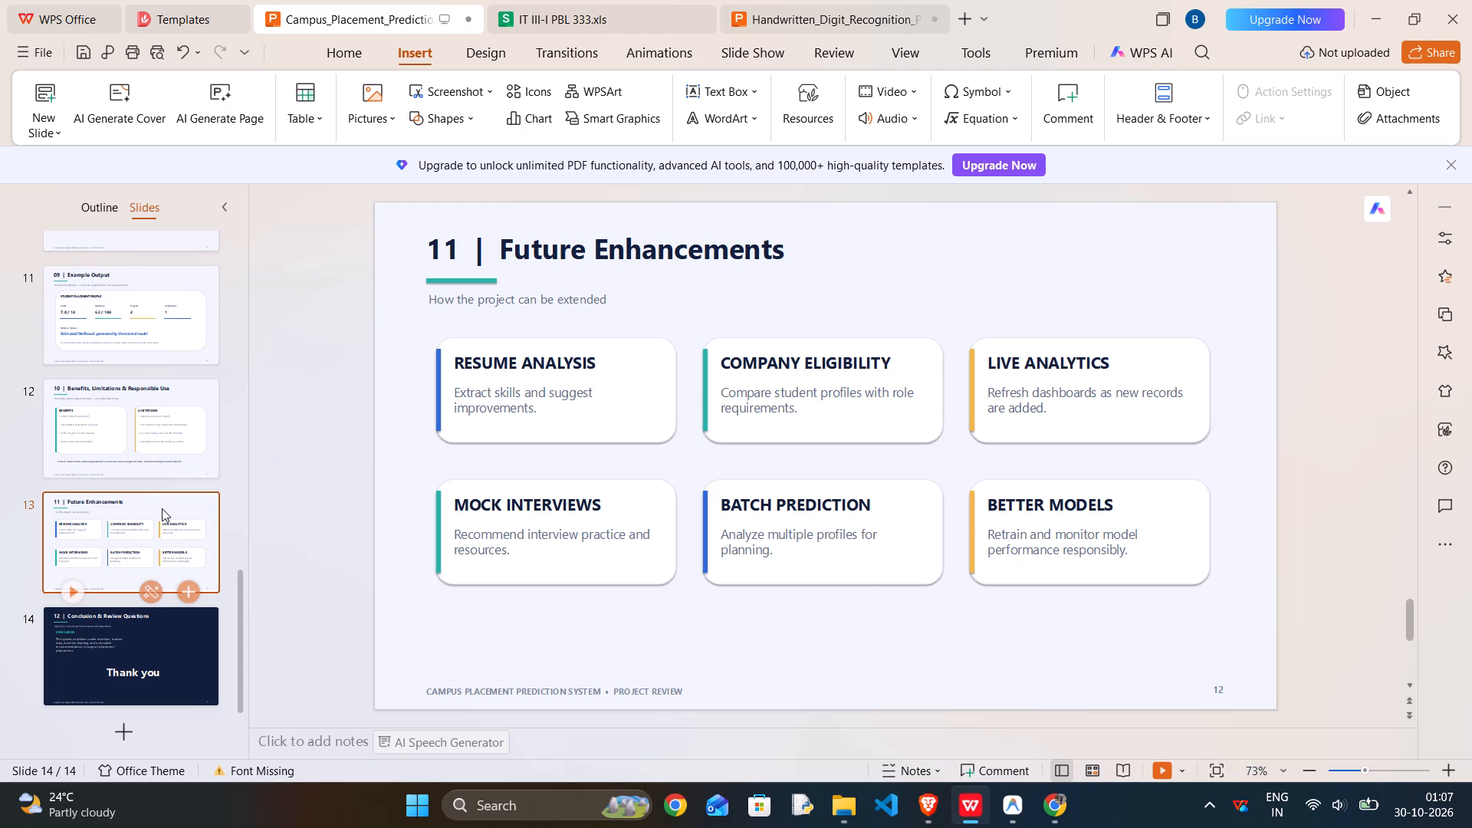
key("Left")
key("Left")
key("Left")
key("Left")
key("Left")
key("Left")
key("Left")
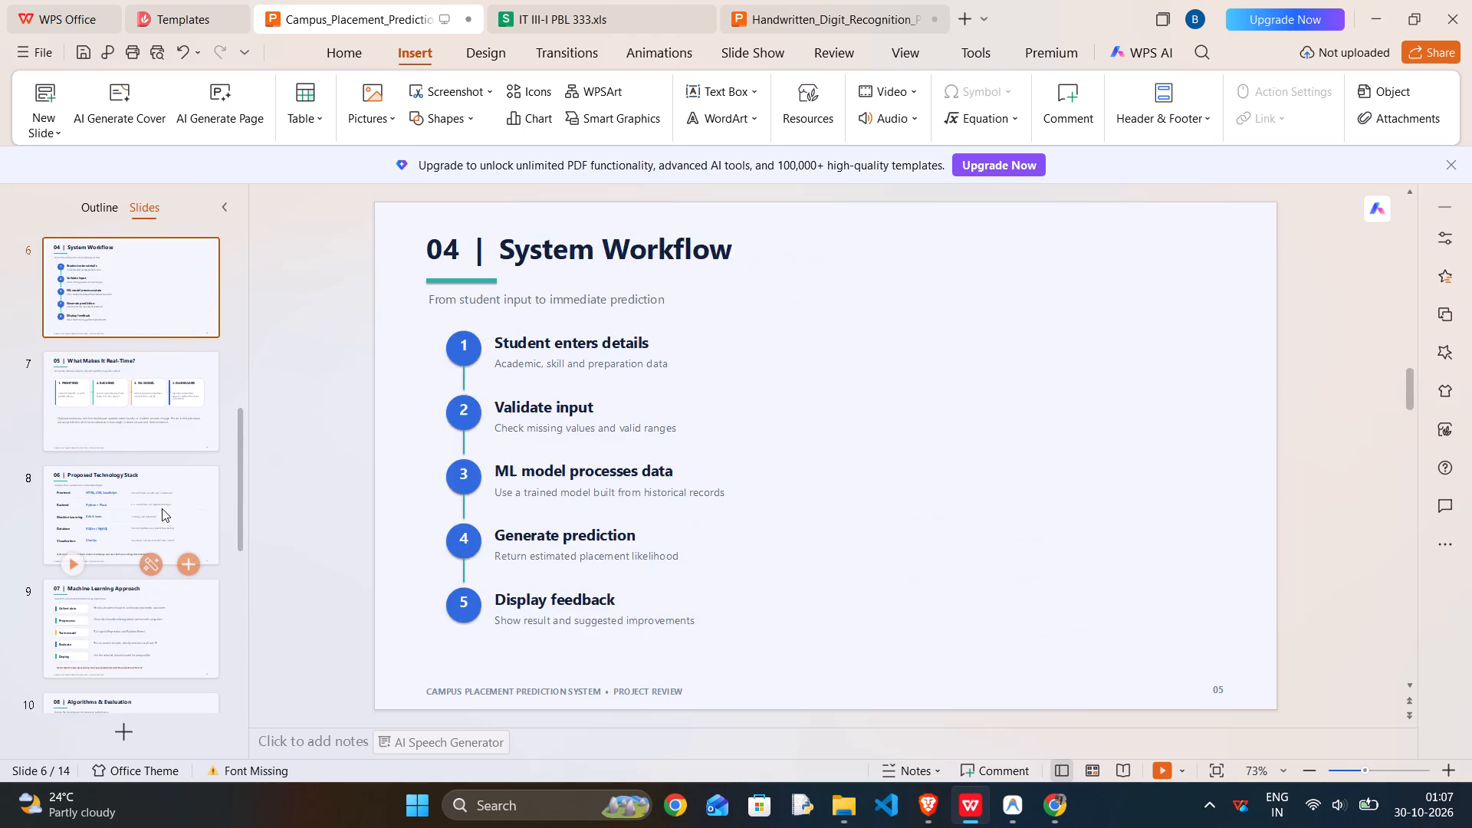
key("Left")
key("Left")
key("Left")
key("Left")
key("Left")
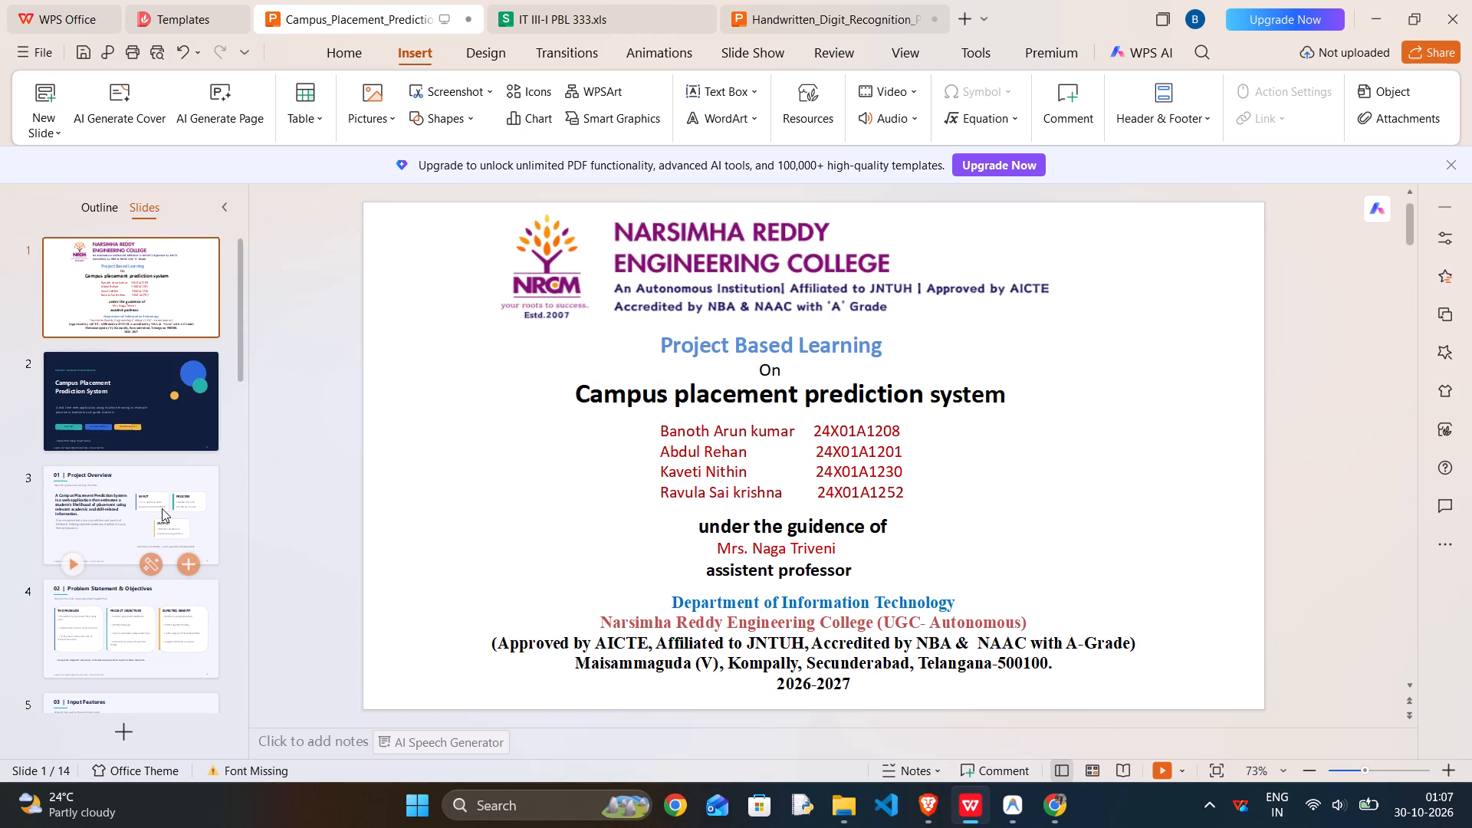
Save the Campus Placement presentation.
left_click(342, 367)
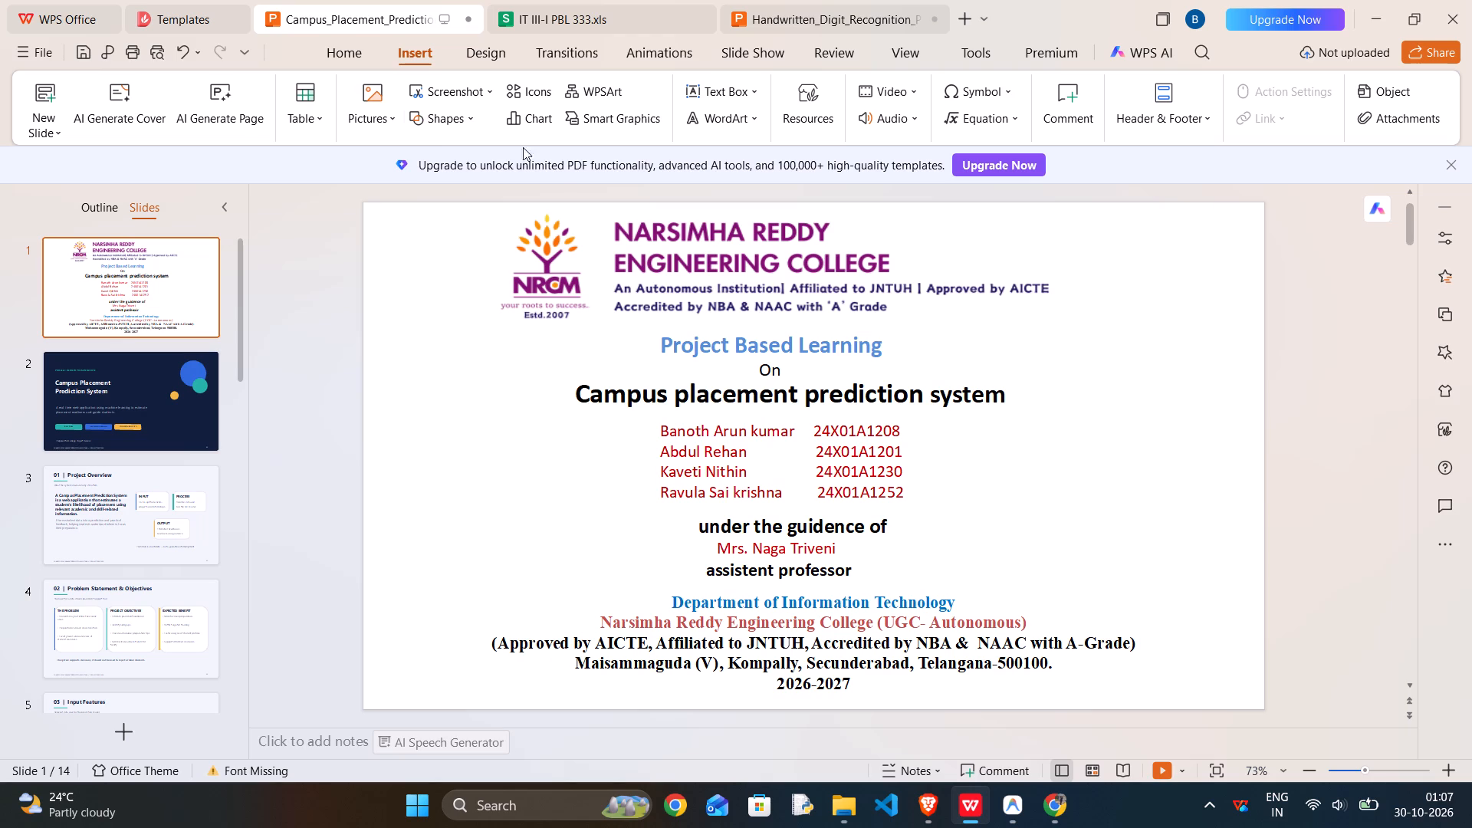
left_click(84, 56)
Copy the Campus_Placement_Prediction_System .pptx file to the clipboard through the Send File sharing option.
left_click(1442, 62)
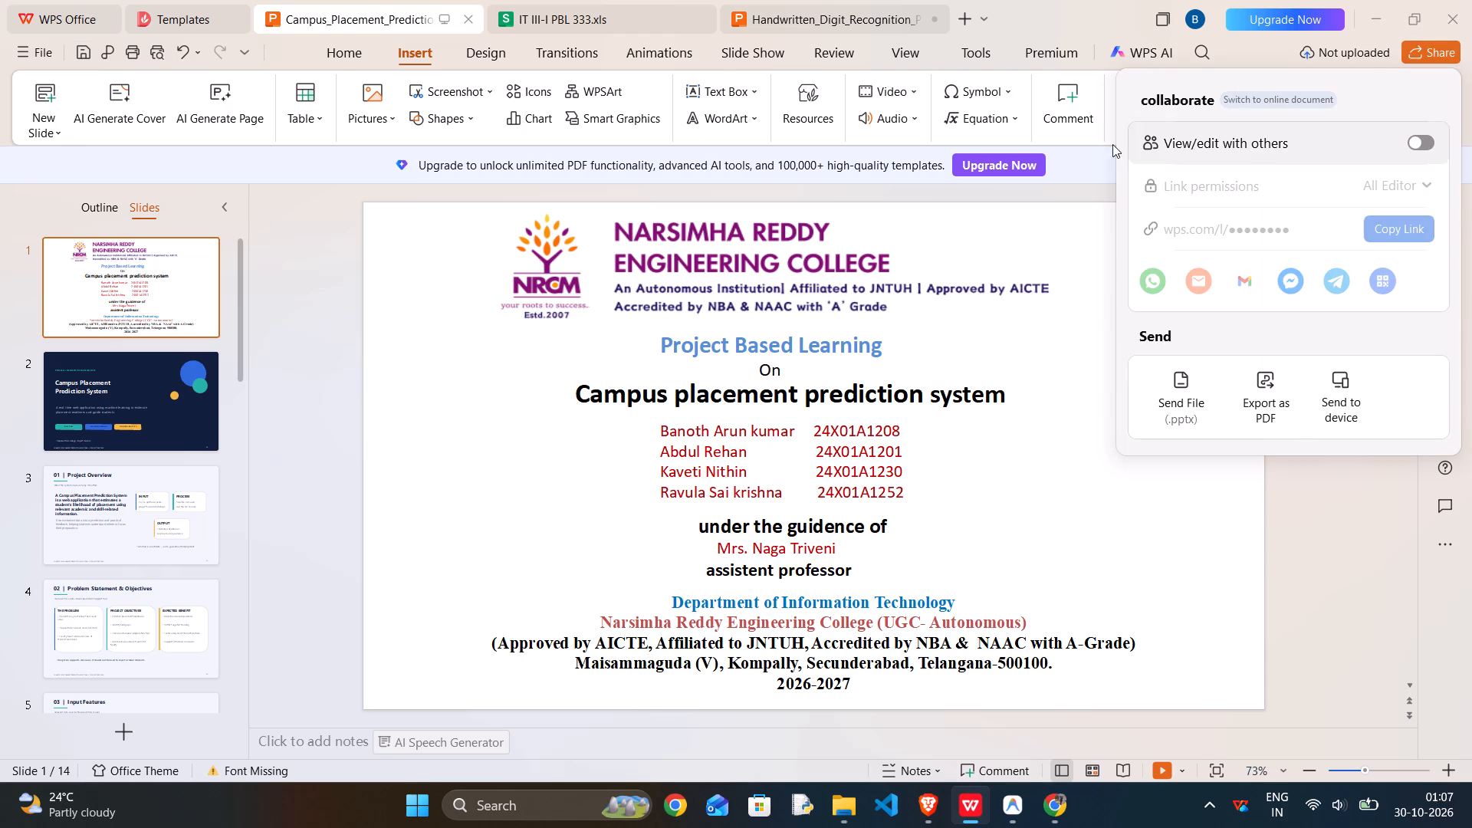
left_click(1167, 389)
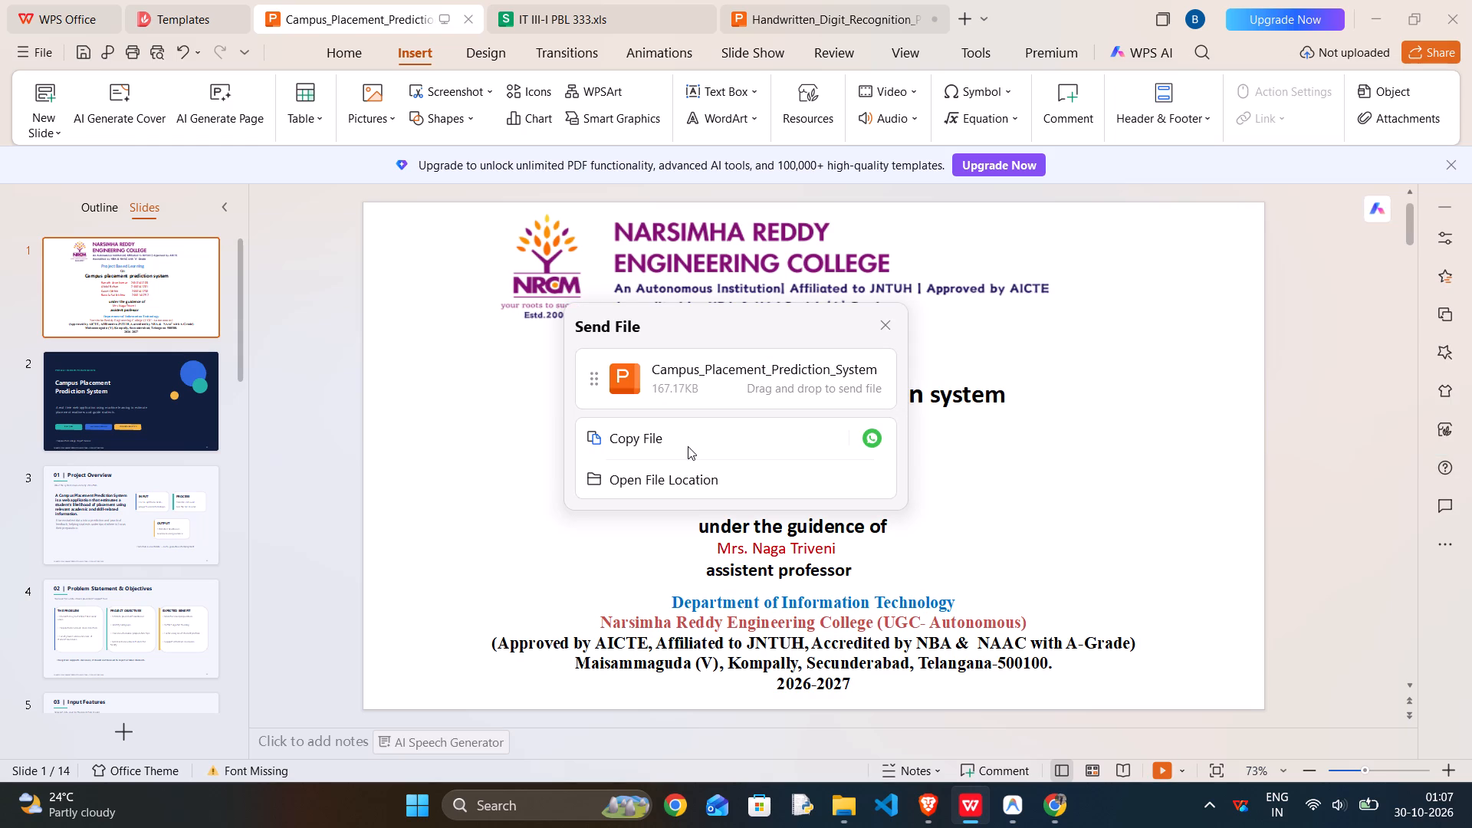
left_click(807, 383)
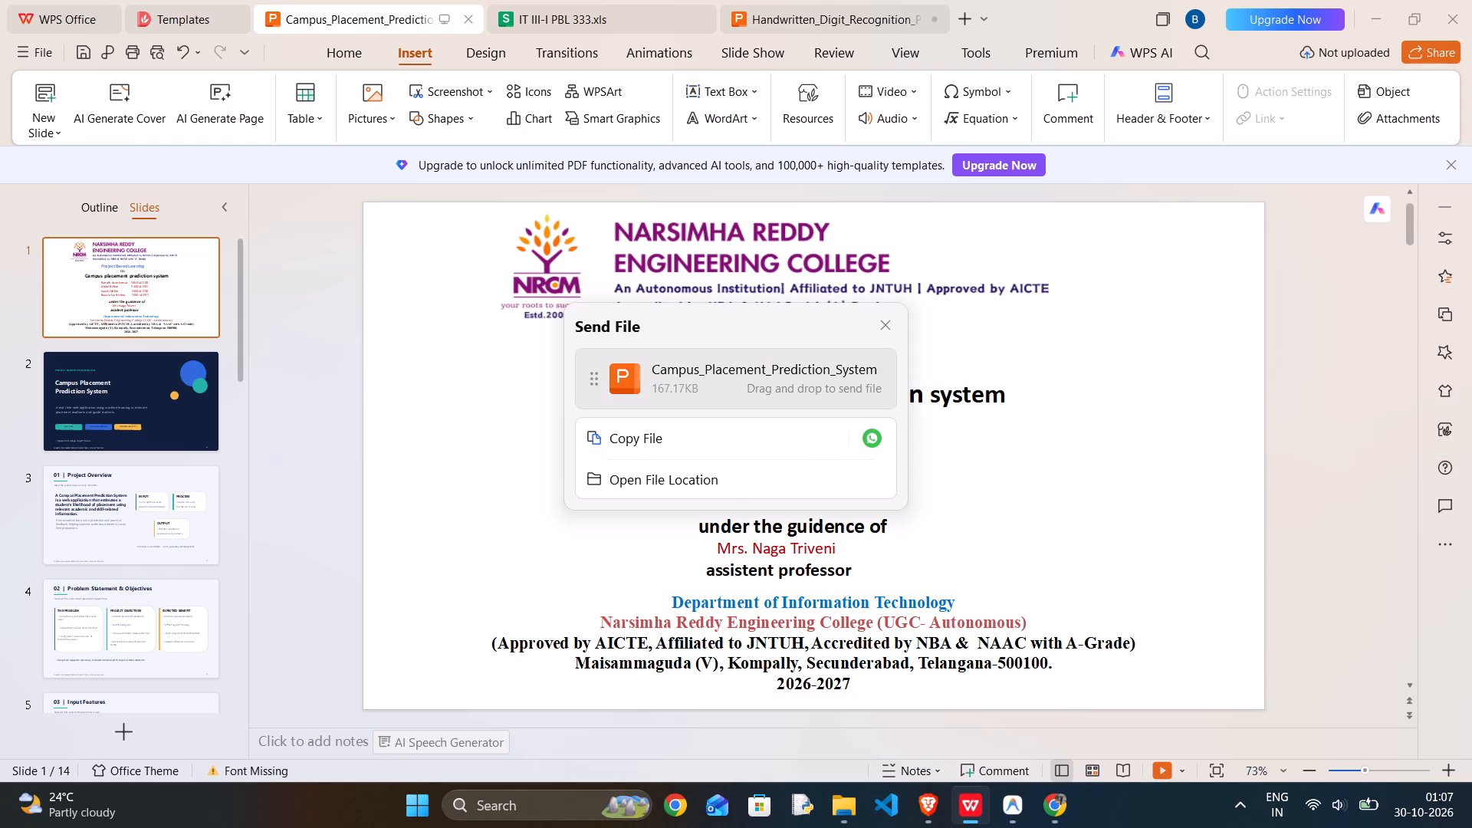
left_click(846, 443)
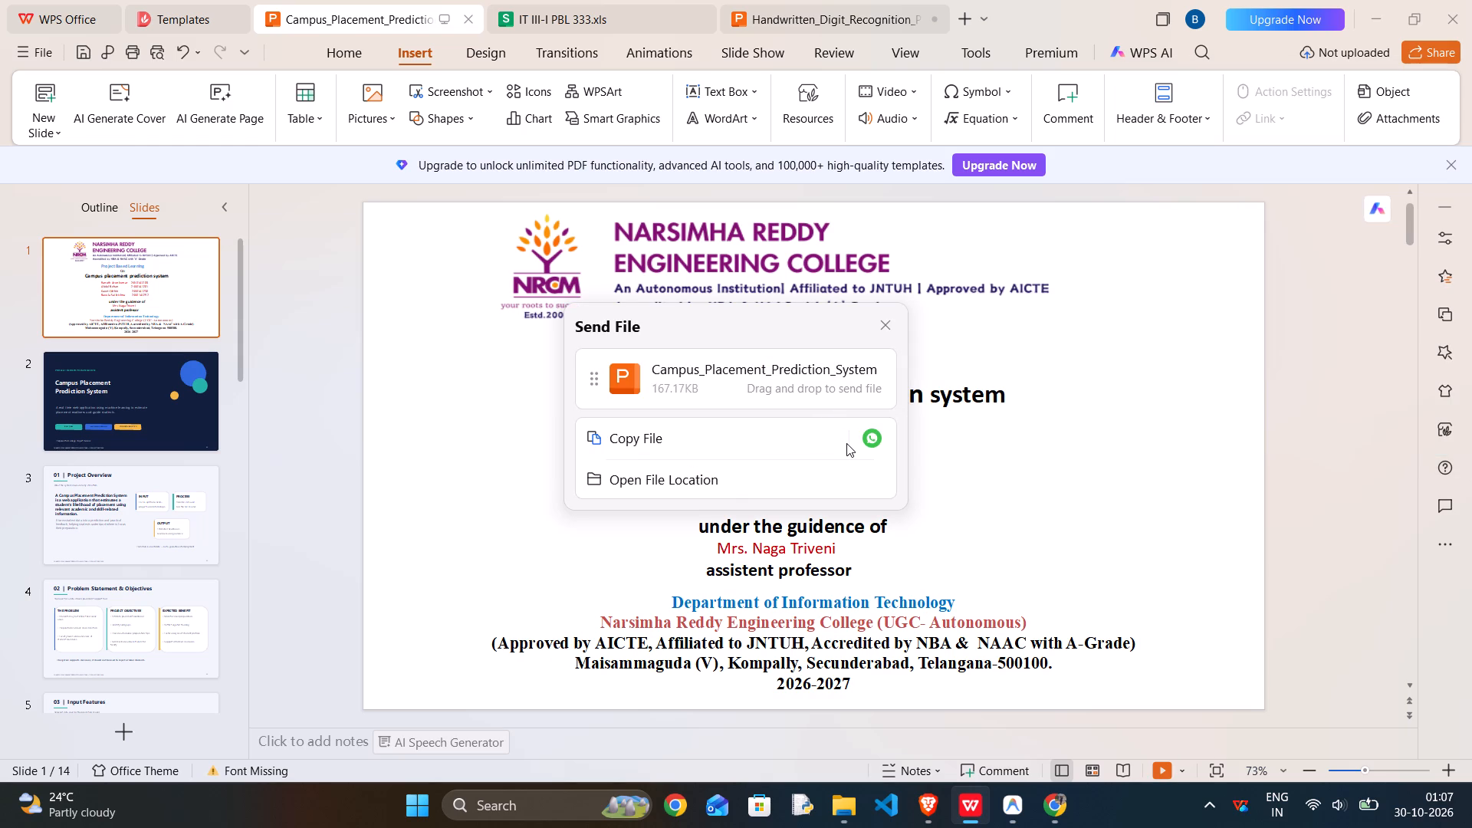
left_click(767, 436)
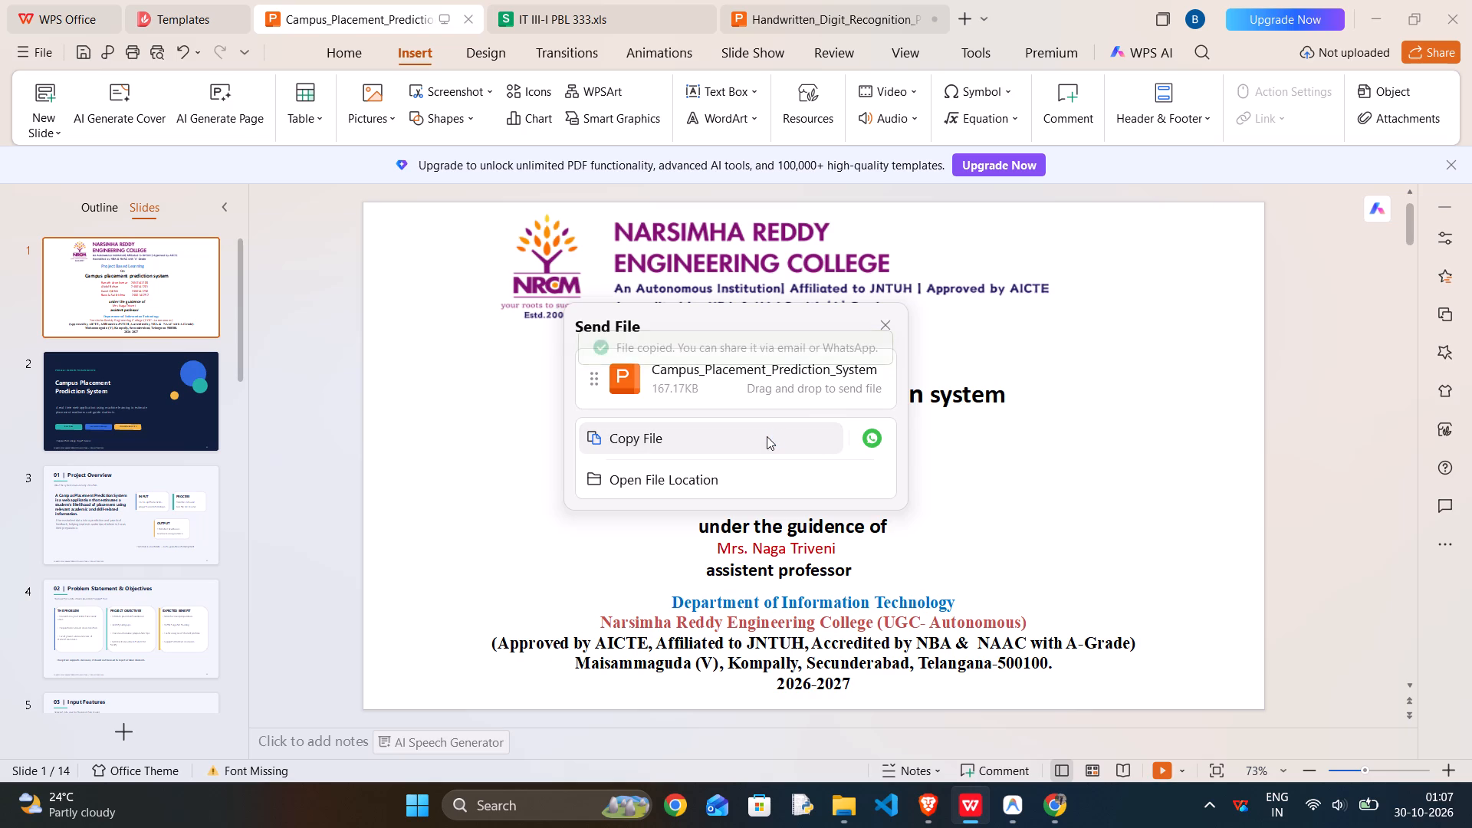
left_click(885, 333)
left_click(884, 330)
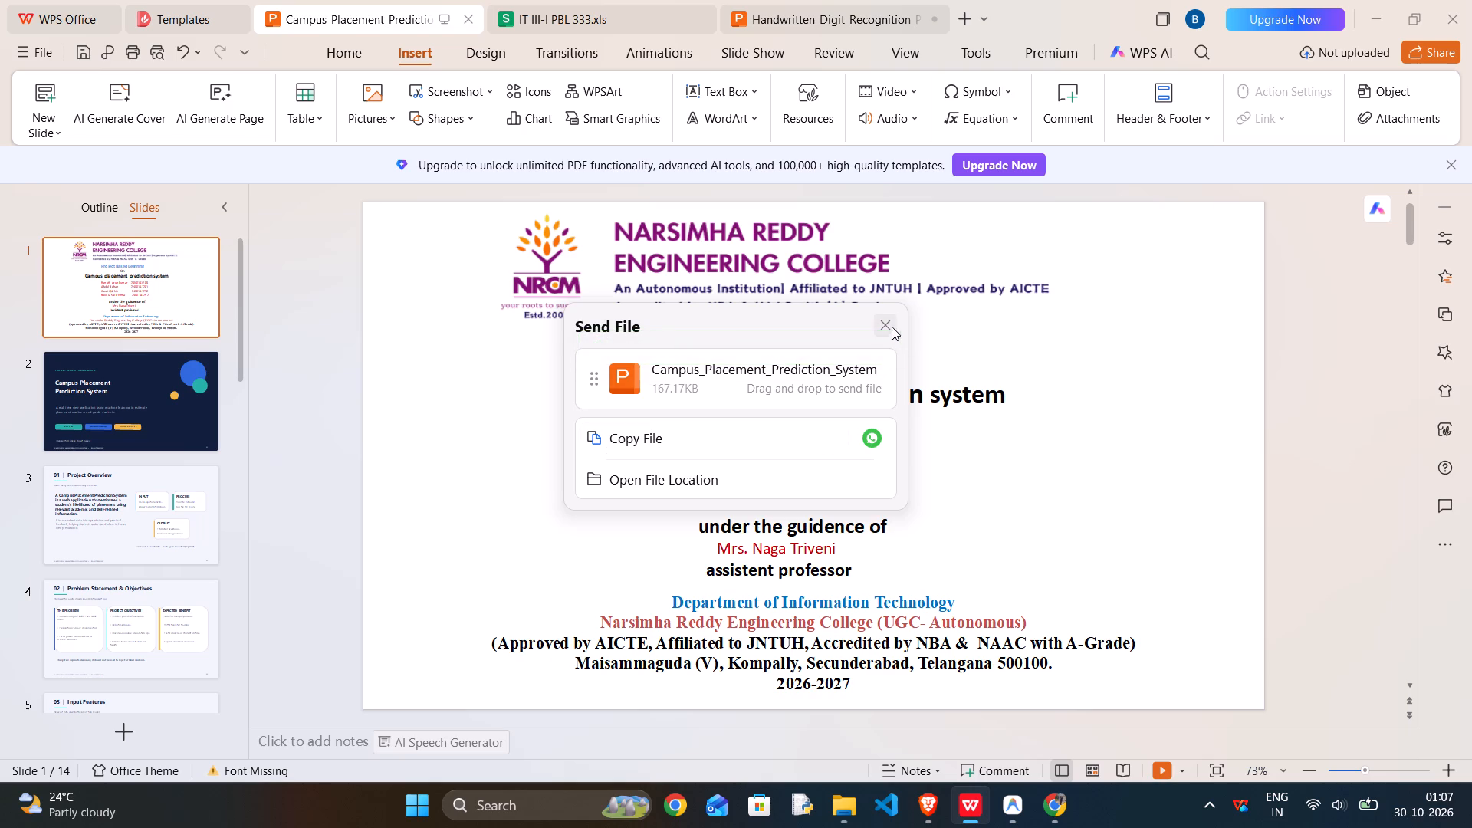
left_click(1439, 57)
left_click(882, 336)
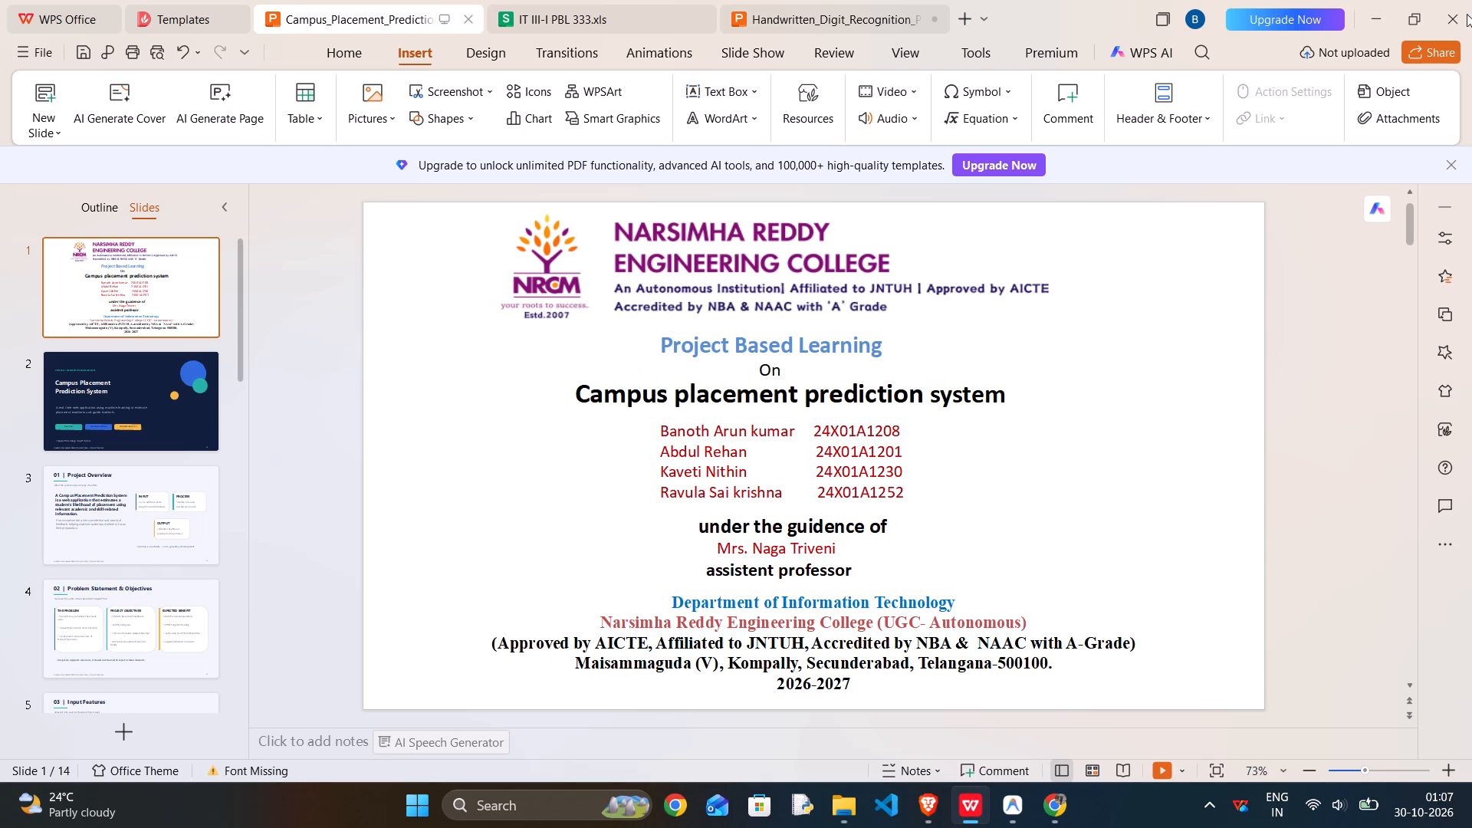
Export all 14 slides of Campus_Placement_Prediction_System.pptx as a standard-quality PDF into the source folder.
left_click(1428, 48)
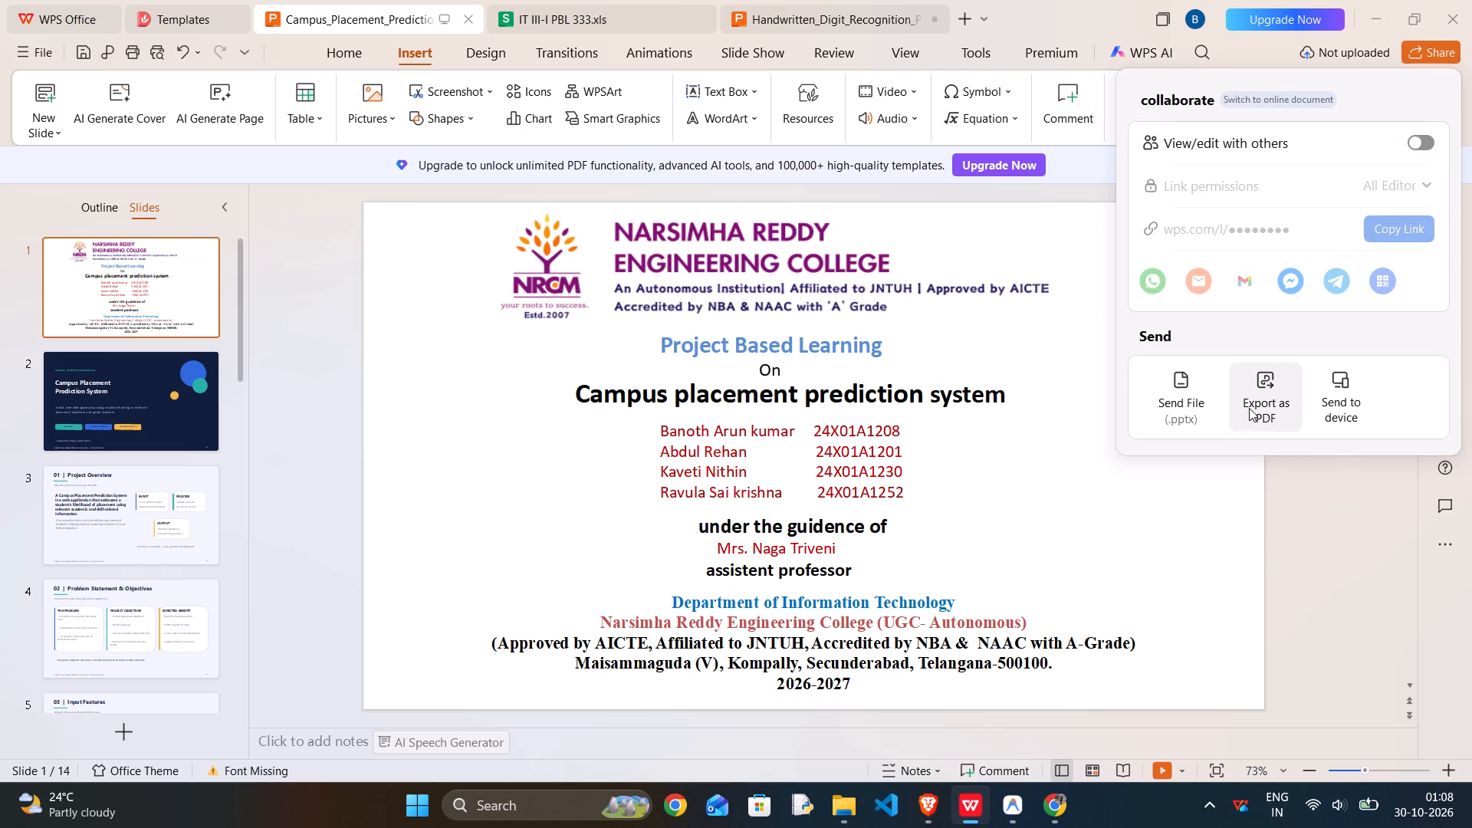
left_click(1270, 399)
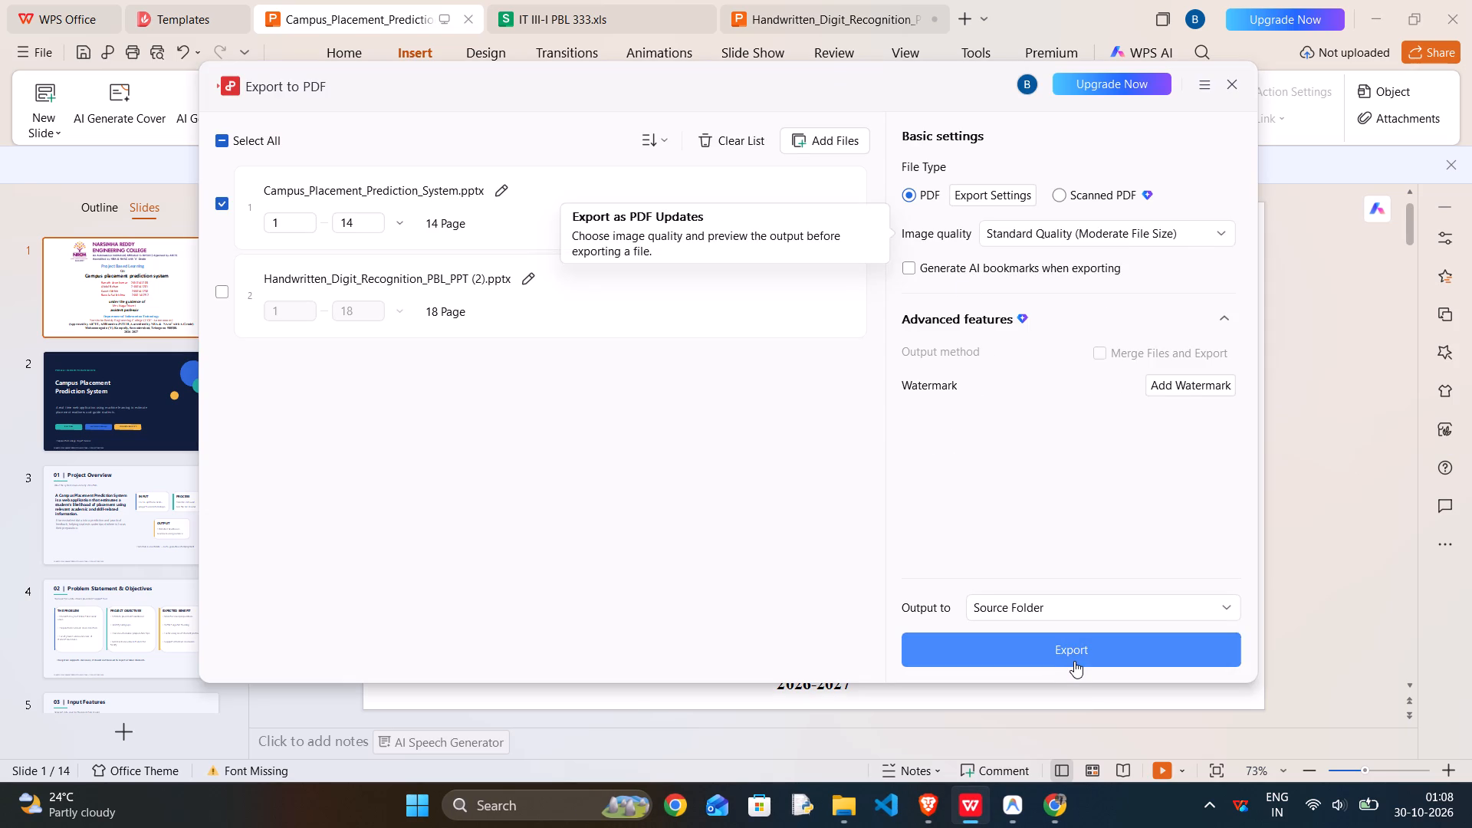
left_click(1078, 661)
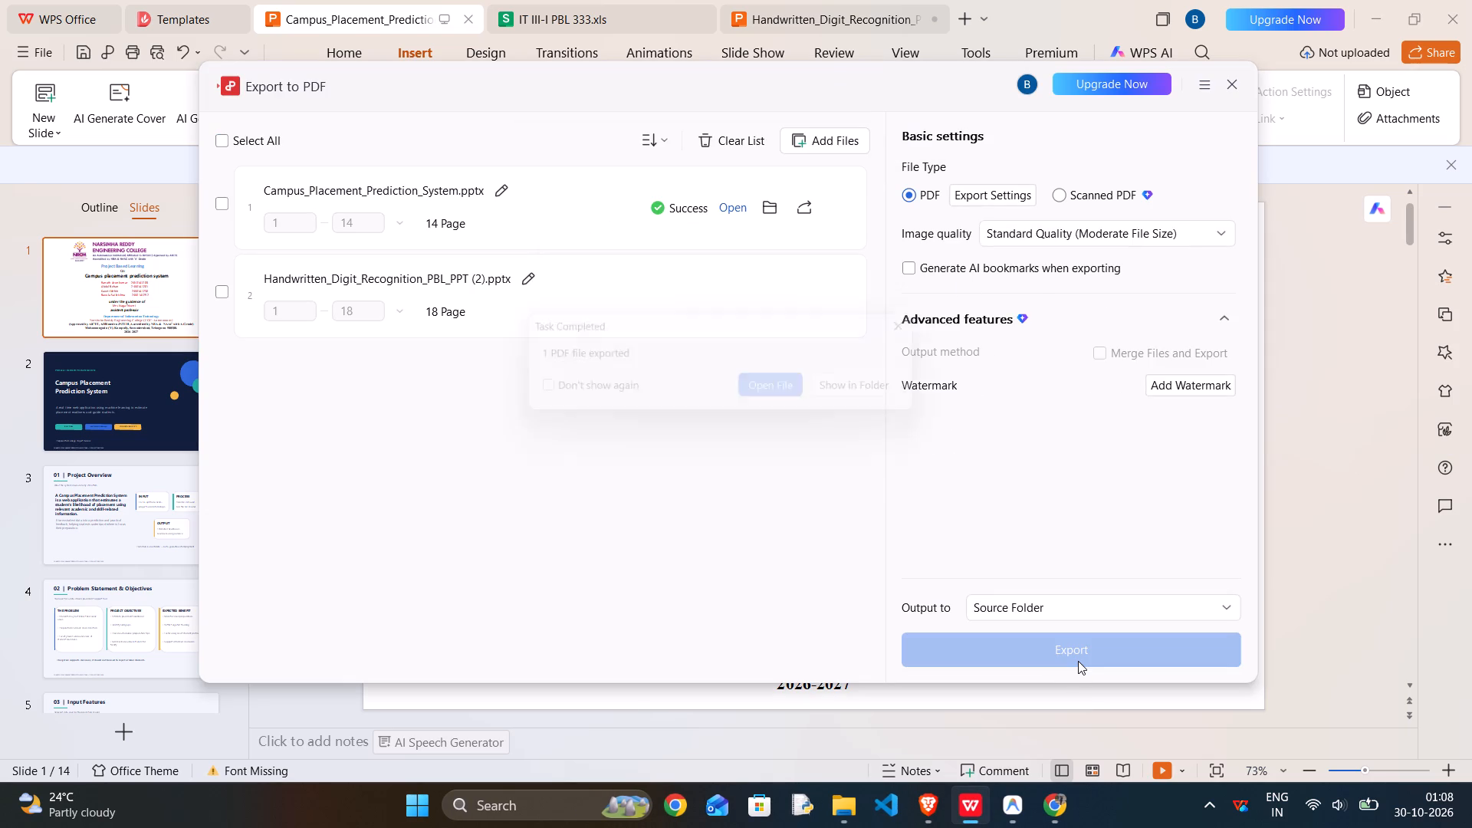
Open the exported PDF, look through its pages from the title page onward and back again, and close it.
left_click(793, 385)
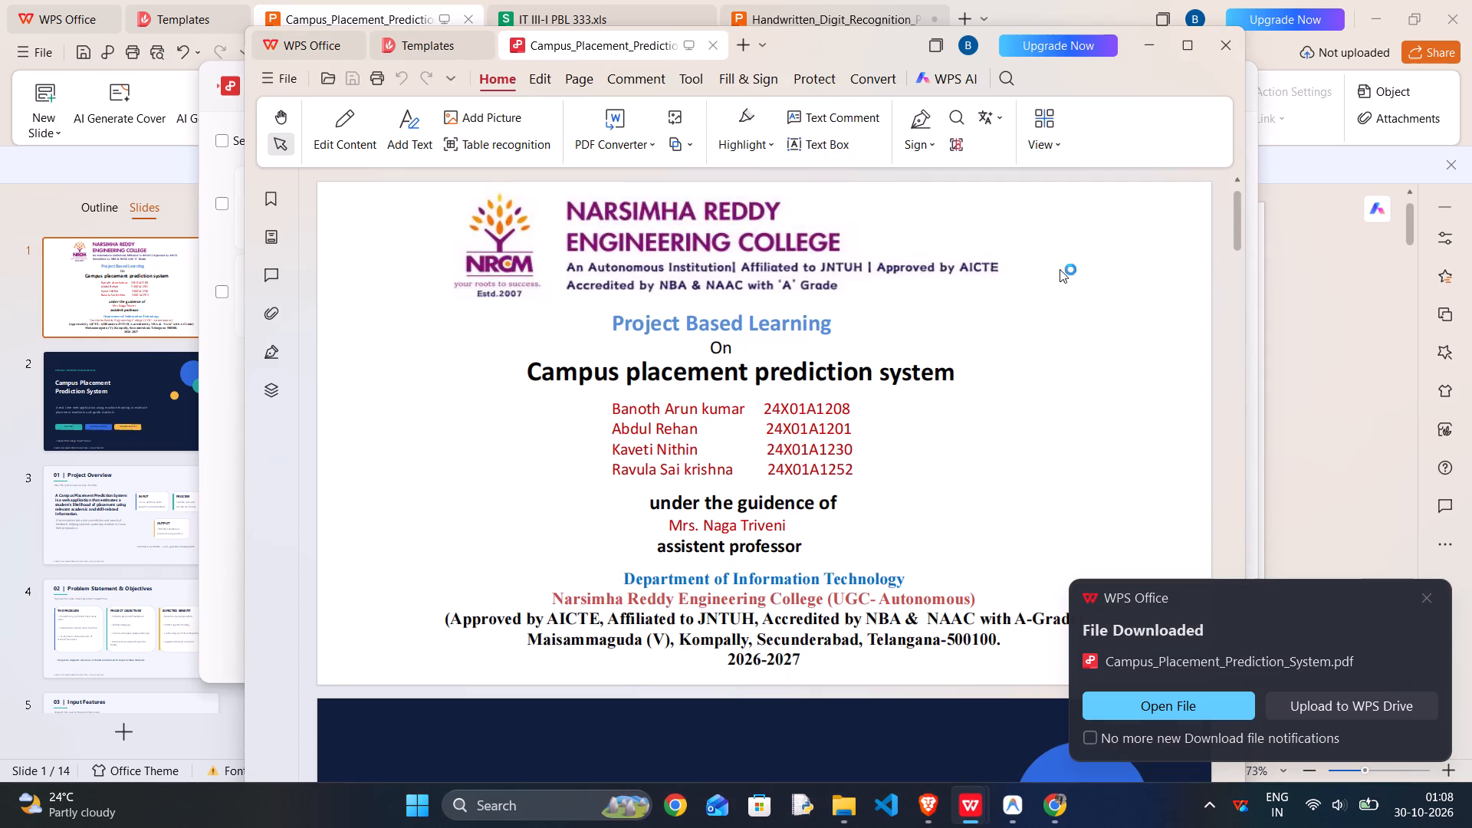
scroll(905, 478, "down", 1)
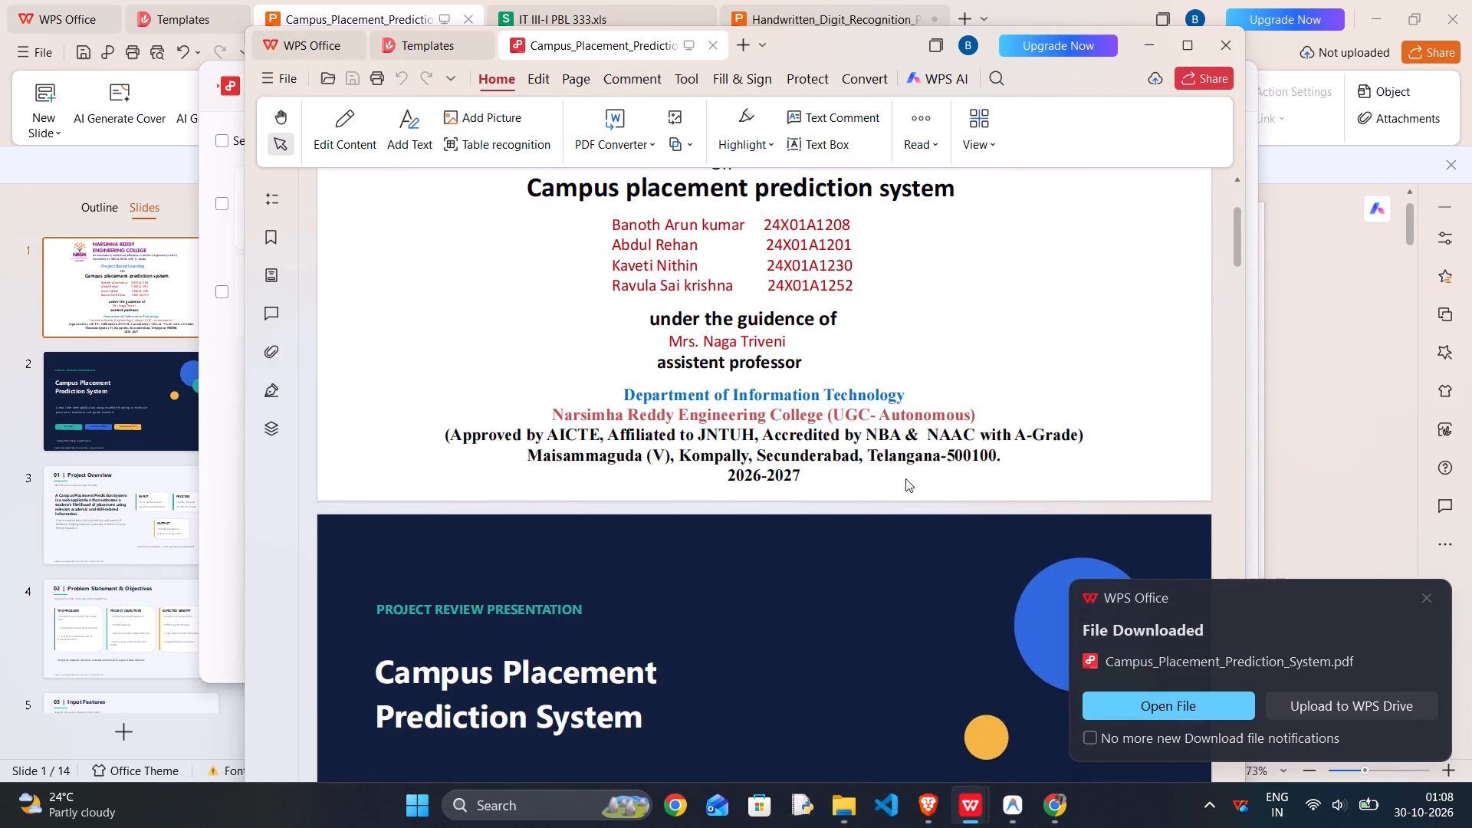
scroll(905, 478, "down", 2)
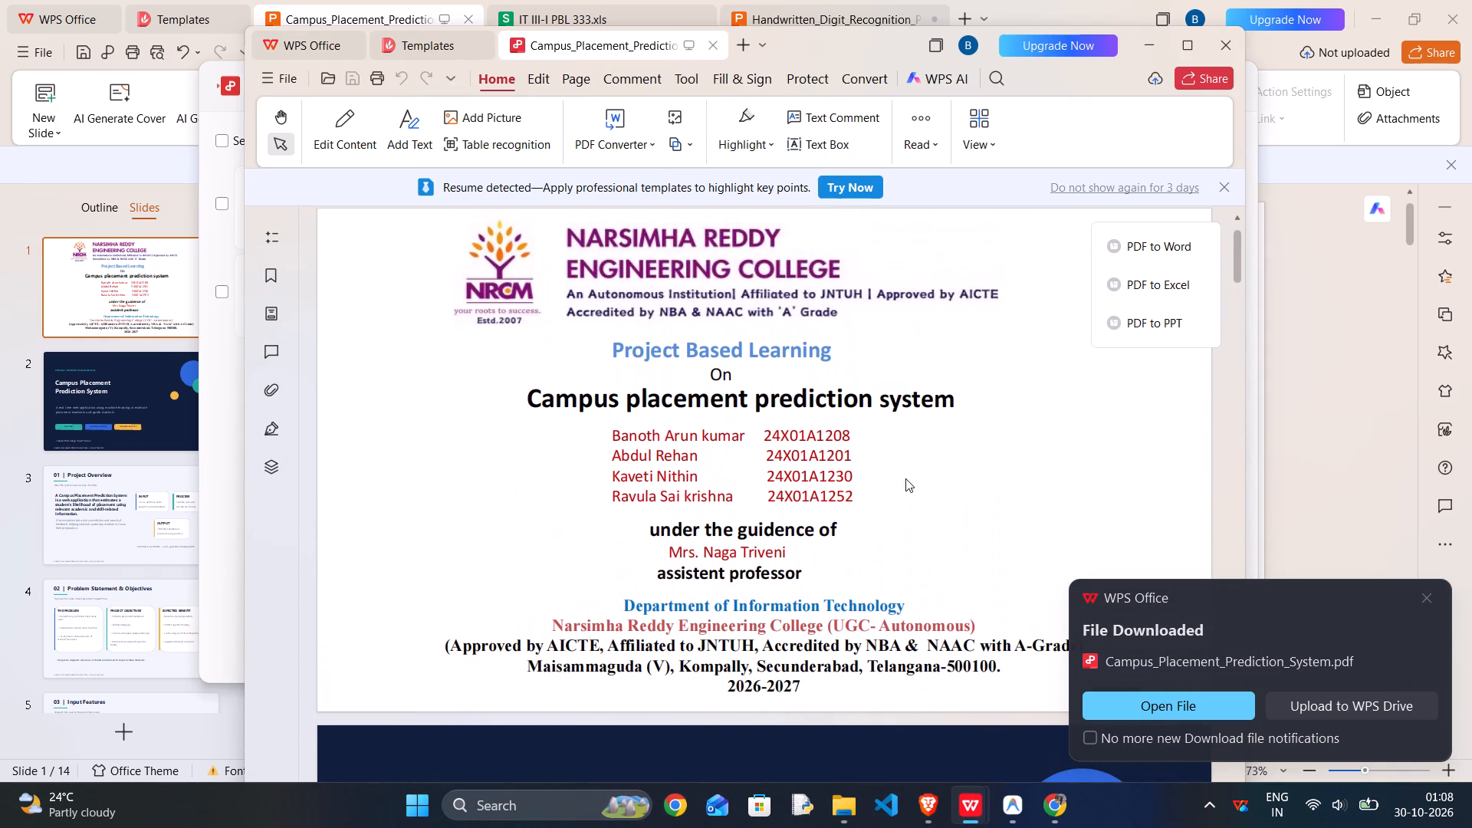
scroll(905, 478, "down", 2)
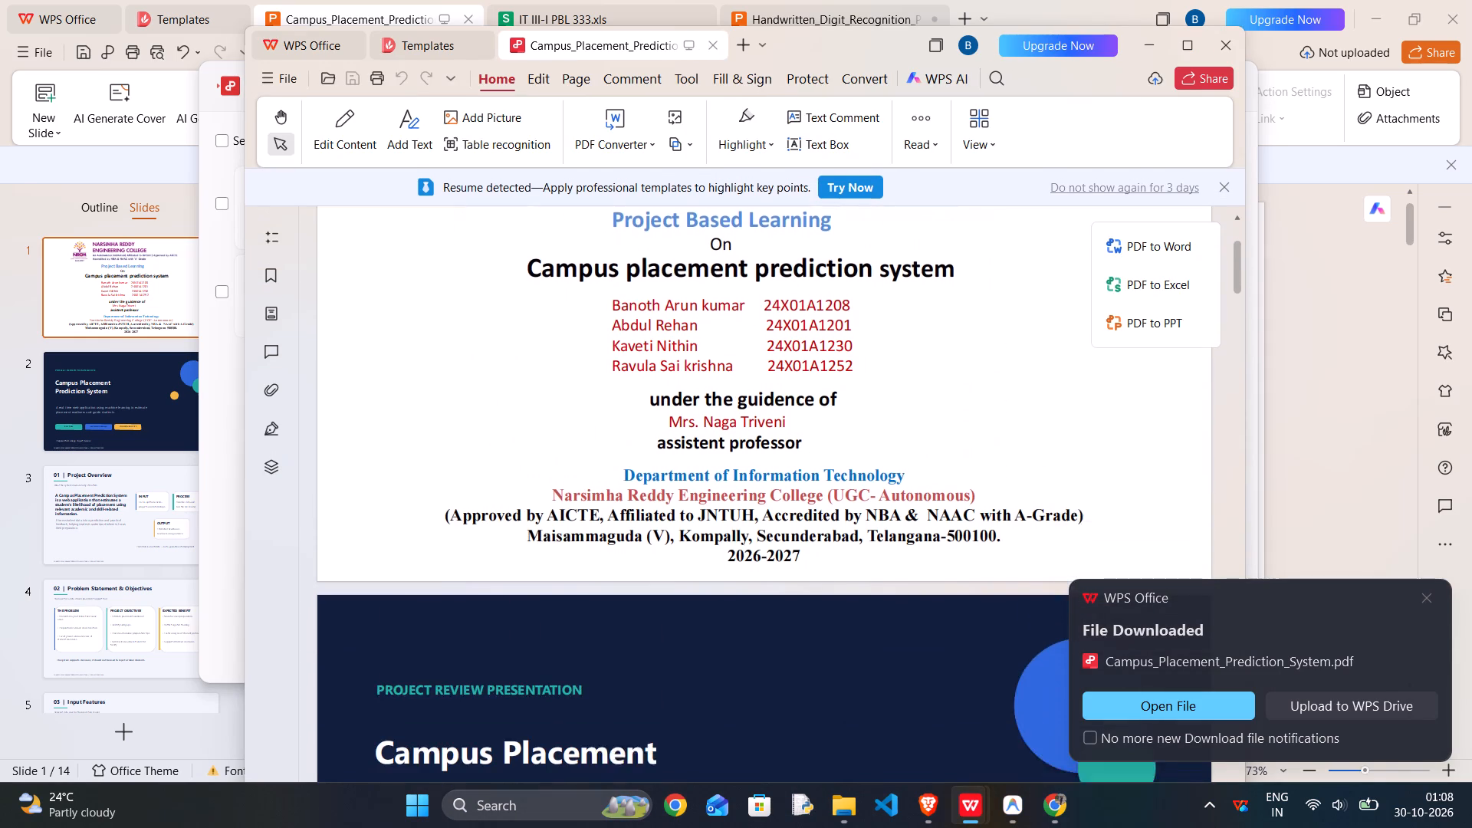
scroll(905, 478, "down", 1)
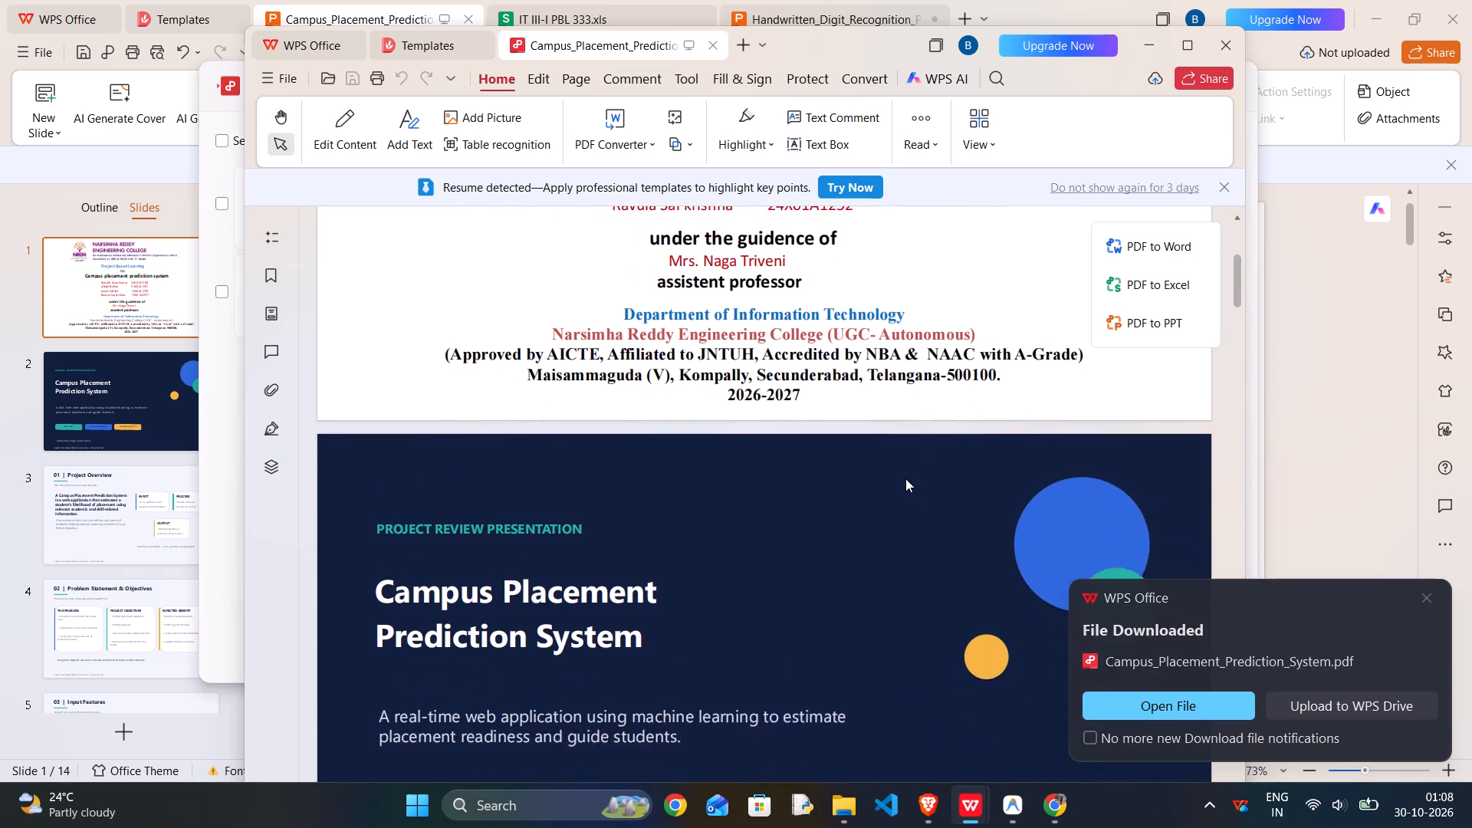
scroll(905, 478, "down", 4)
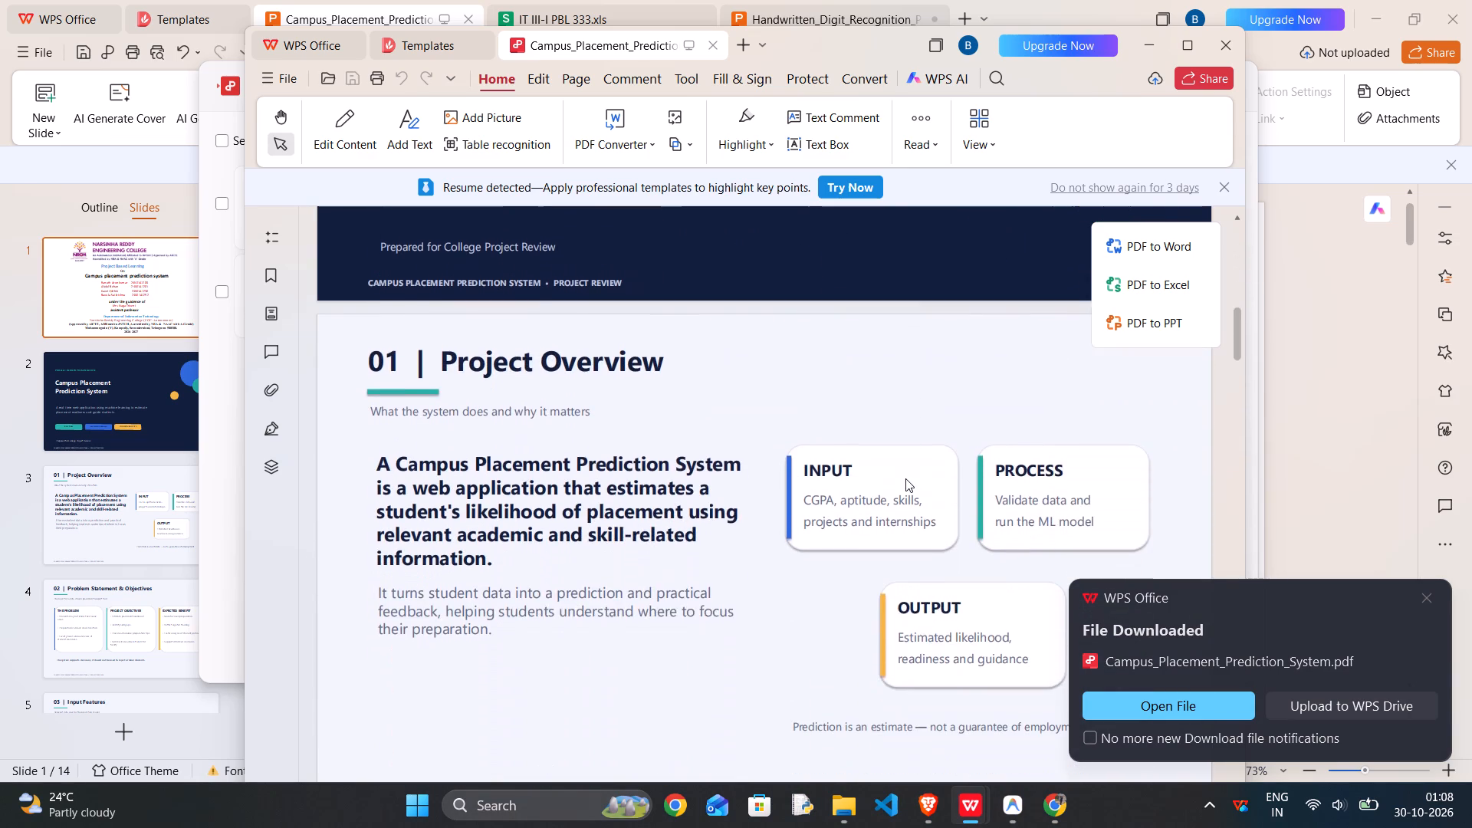
scroll(905, 478, "down", 7)
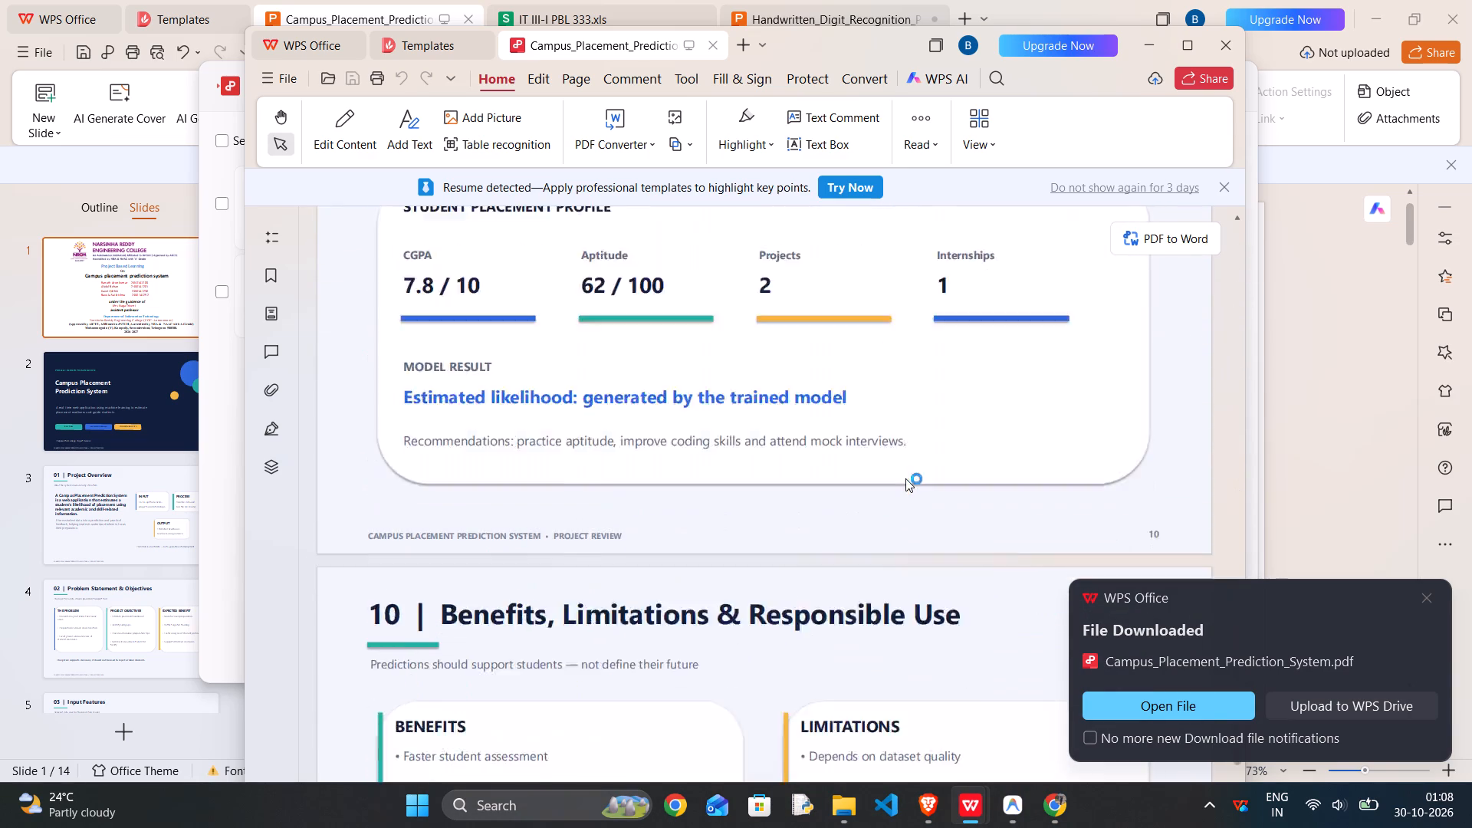
scroll(905, 478, "down", 3)
scroll(905, 478, "up", 5)
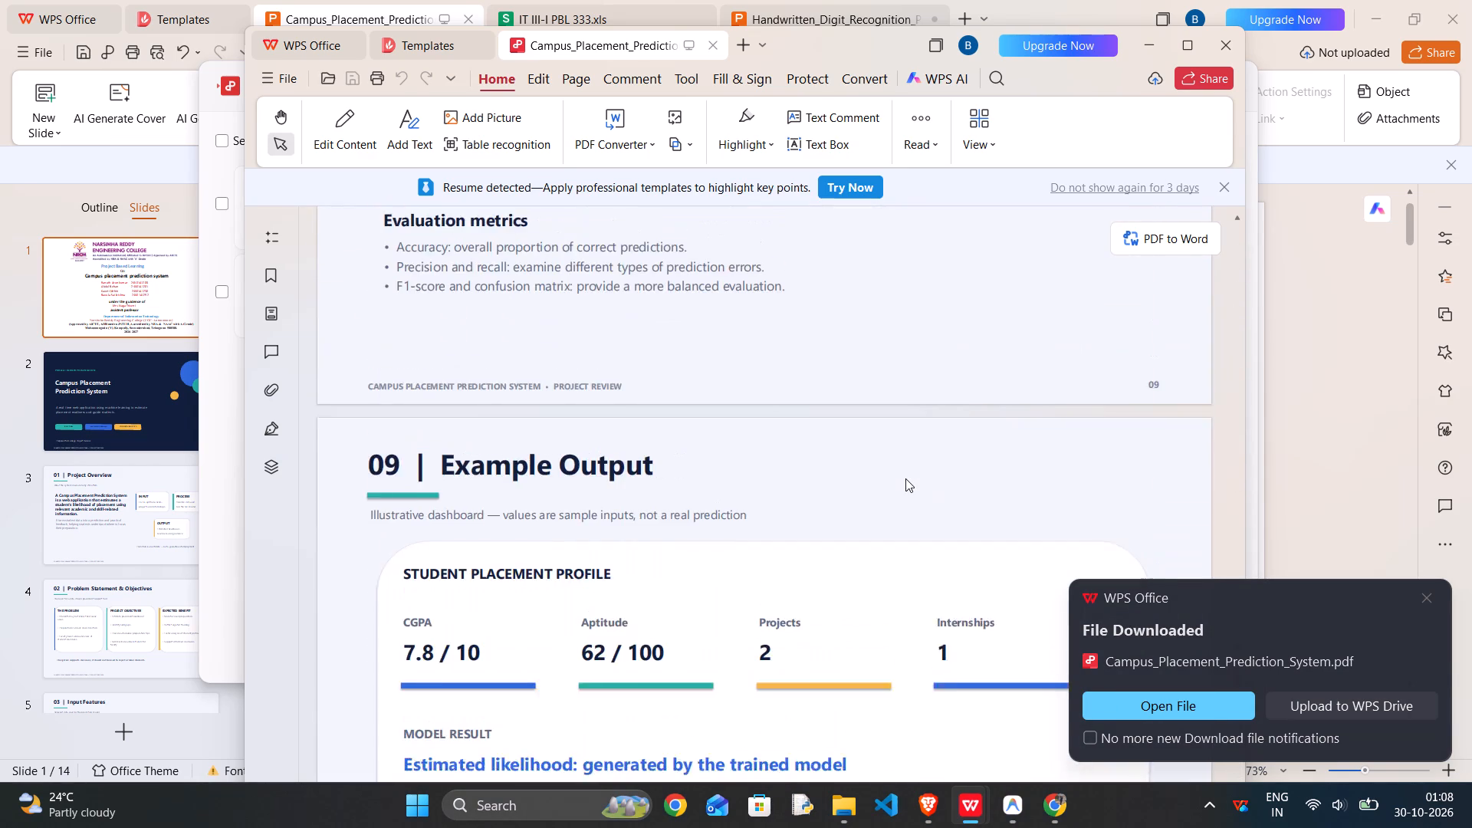
scroll(905, 478, "up", 5)
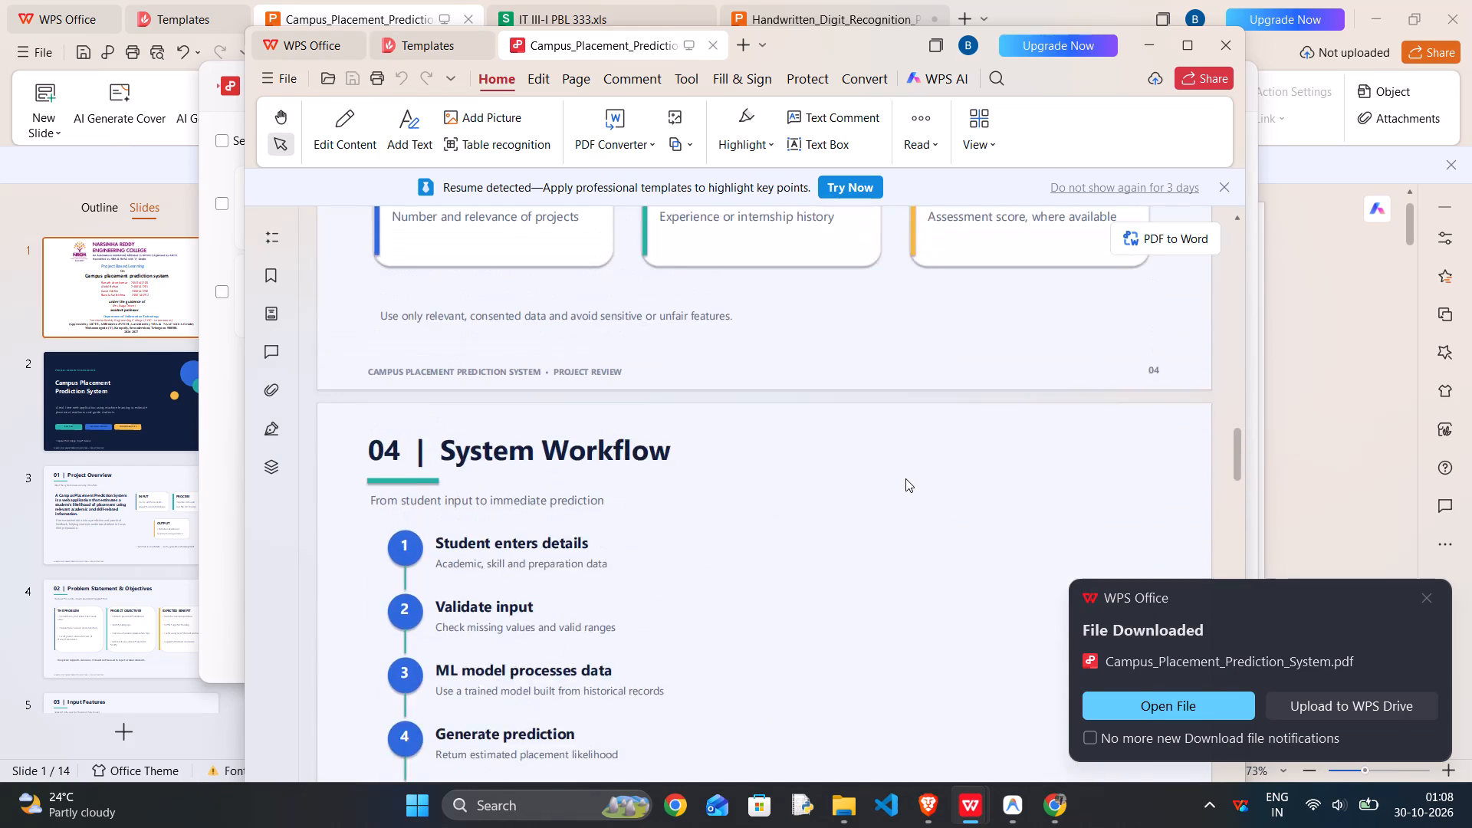
scroll(905, 478, "up", 6)
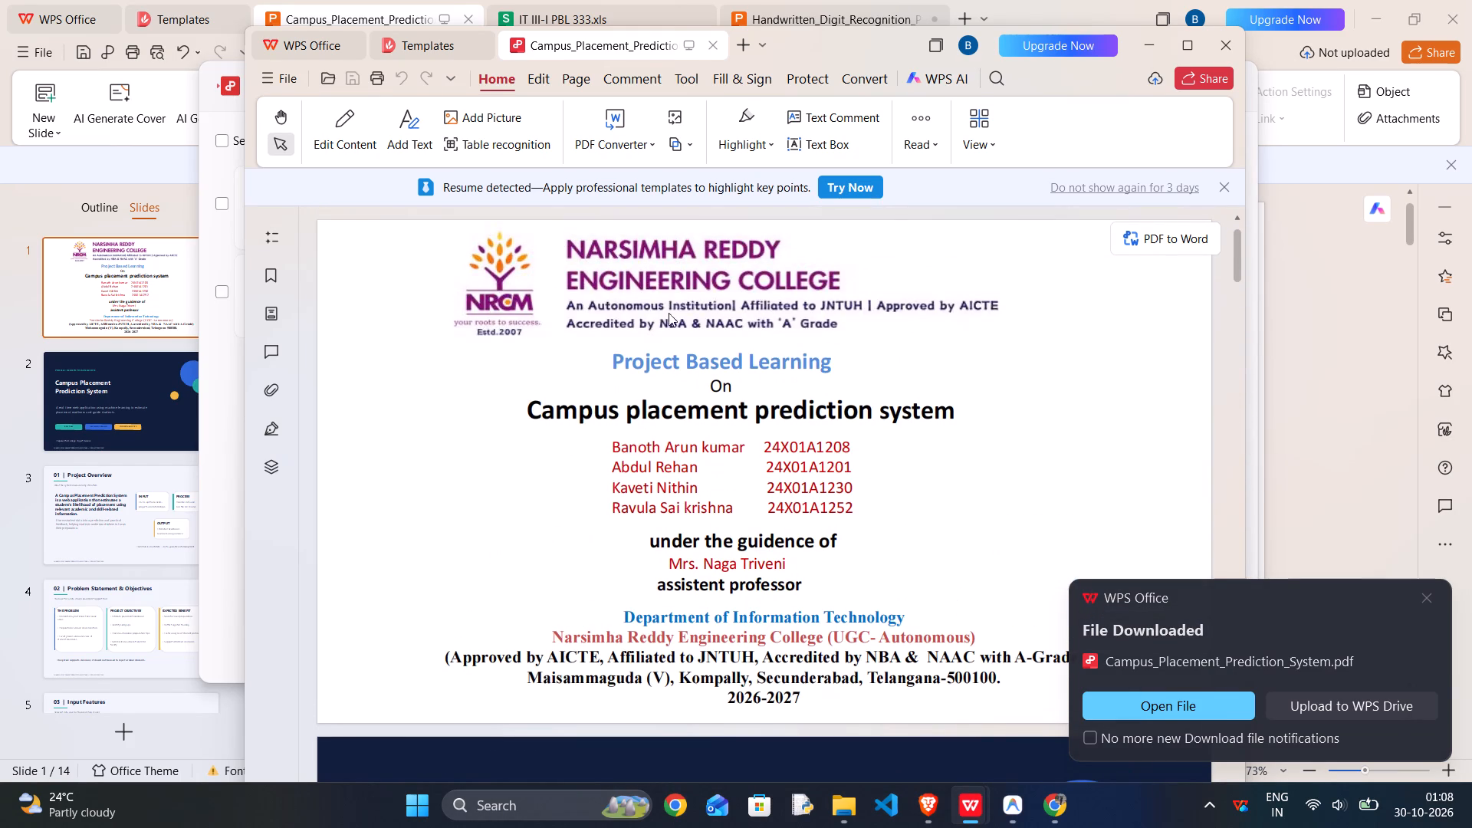
left_click(1089, 328)
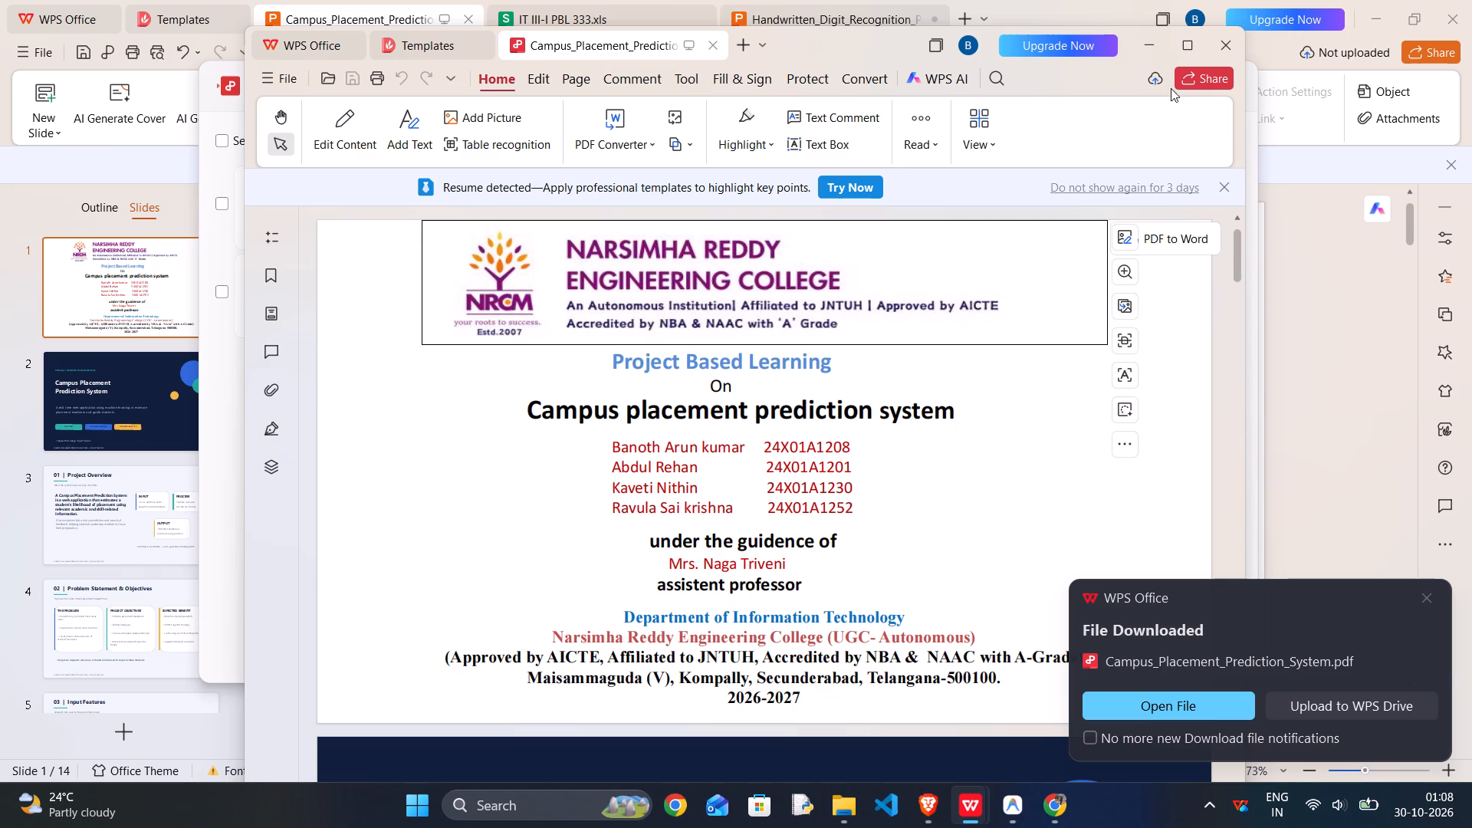
left_click(1223, 44)
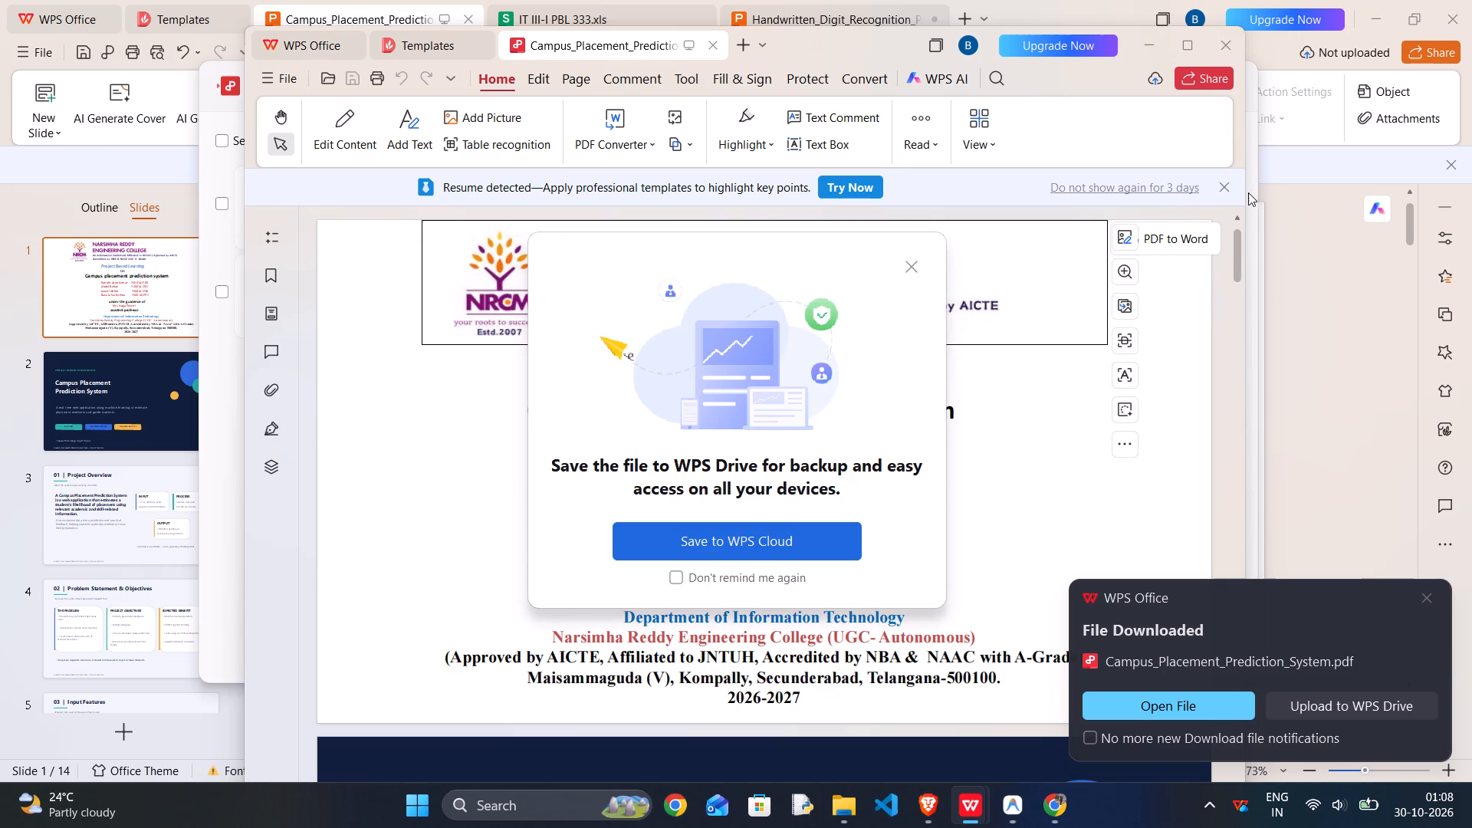
left_click(905, 263)
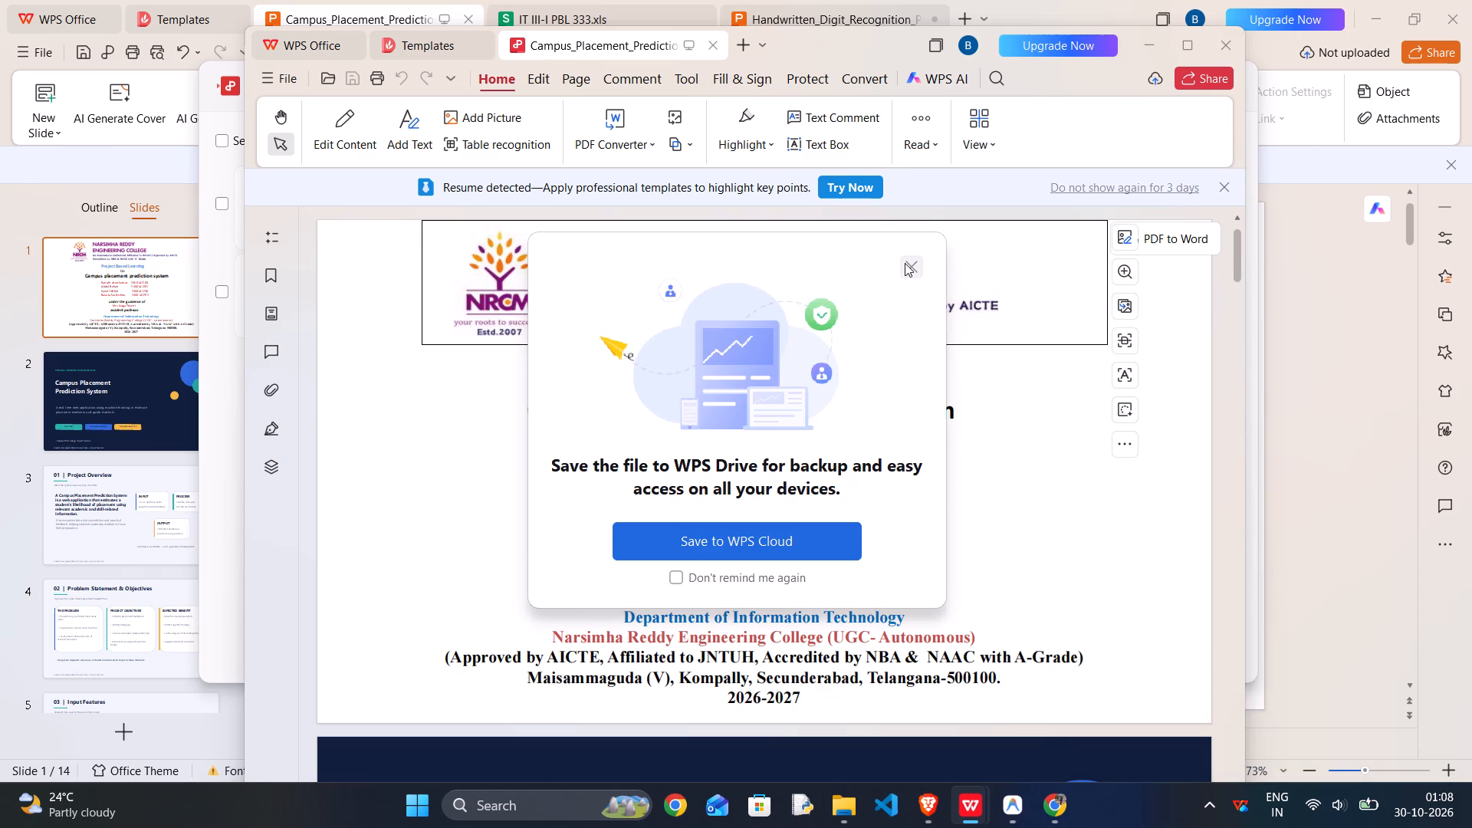
Close the PDF export window and quit WPS Office, discarding the changes to Handwritten_Digit_Recognition_PBL_PPT (2).pptx.
left_click(1227, 84)
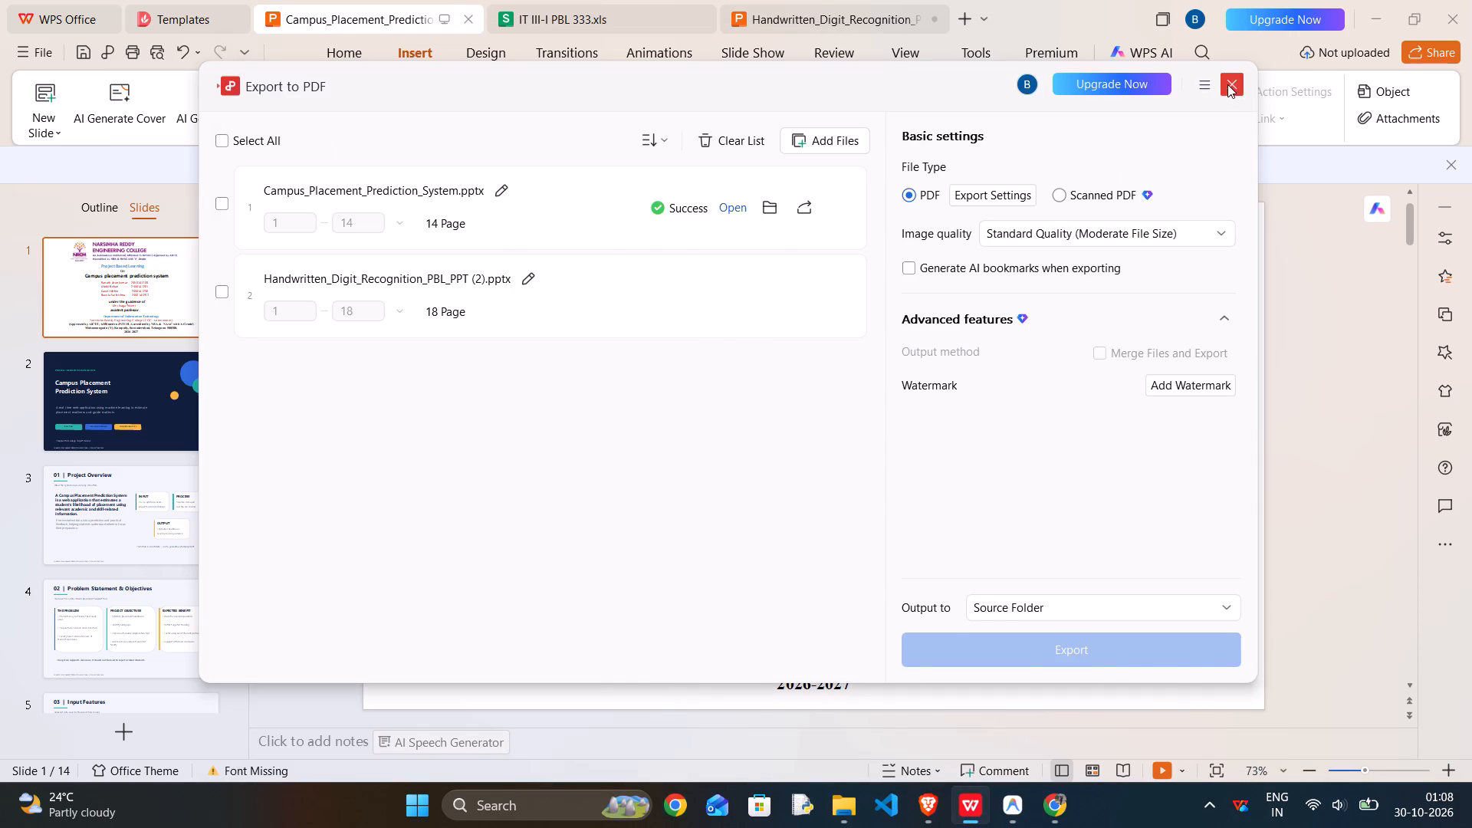
left_click(1470, 2)
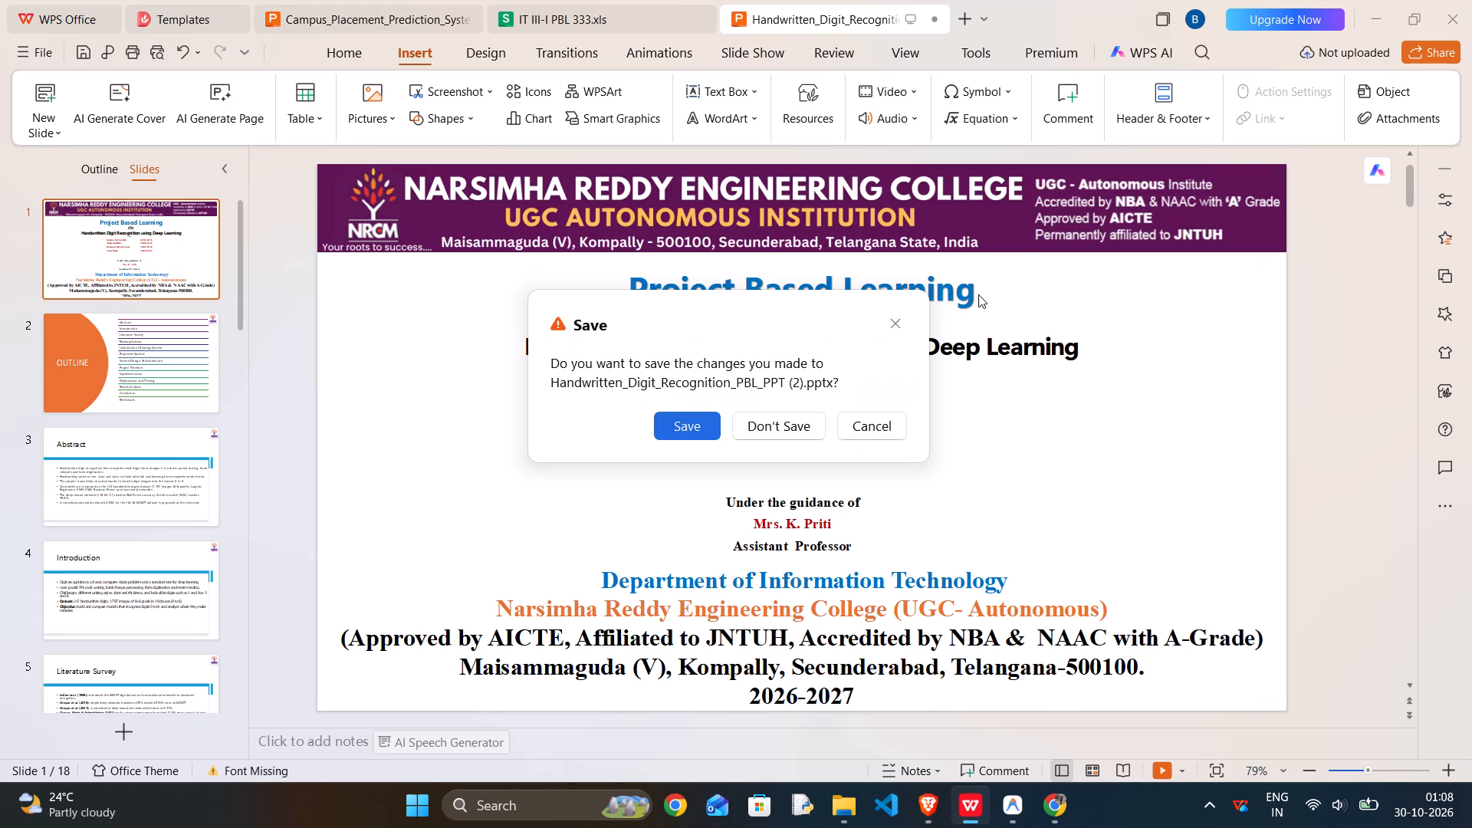
left_click(784, 423)
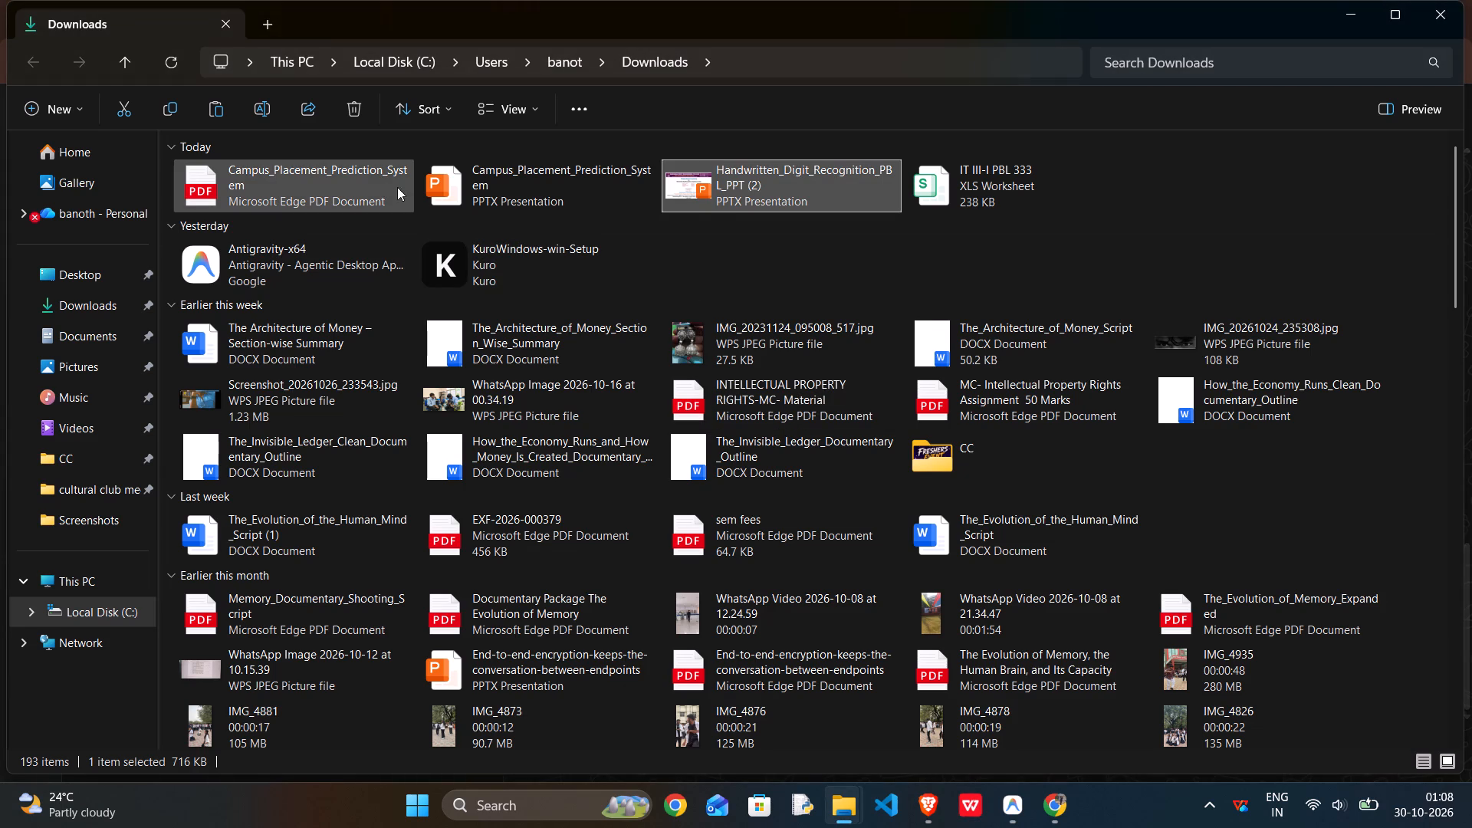
Open the Campus_Placement_Prediction_System PDF from Downloads in Microsoft Edge just once, check its first pages, and close it.
double_click(367, 183)
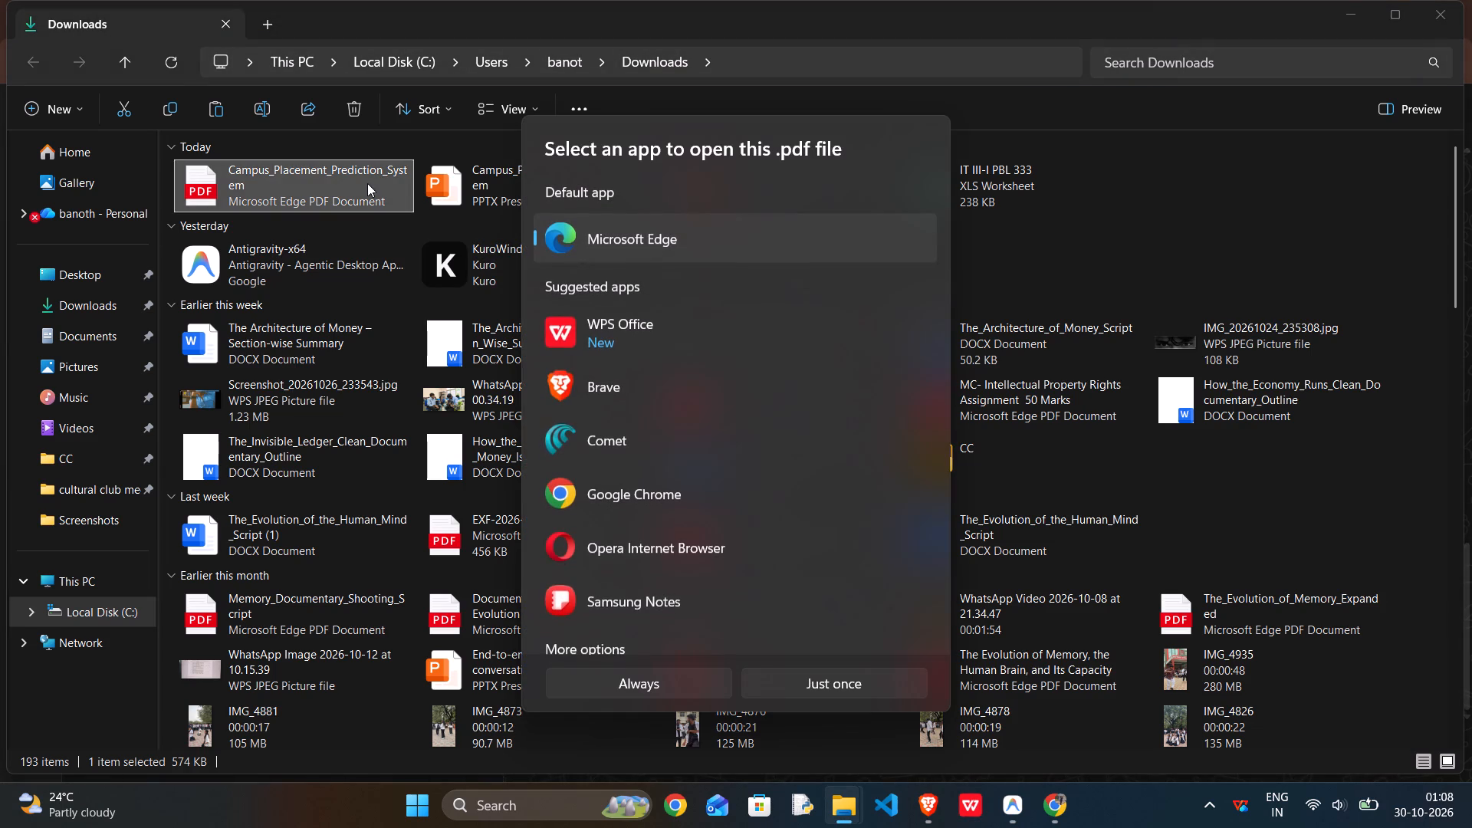
left_click(810, 669)
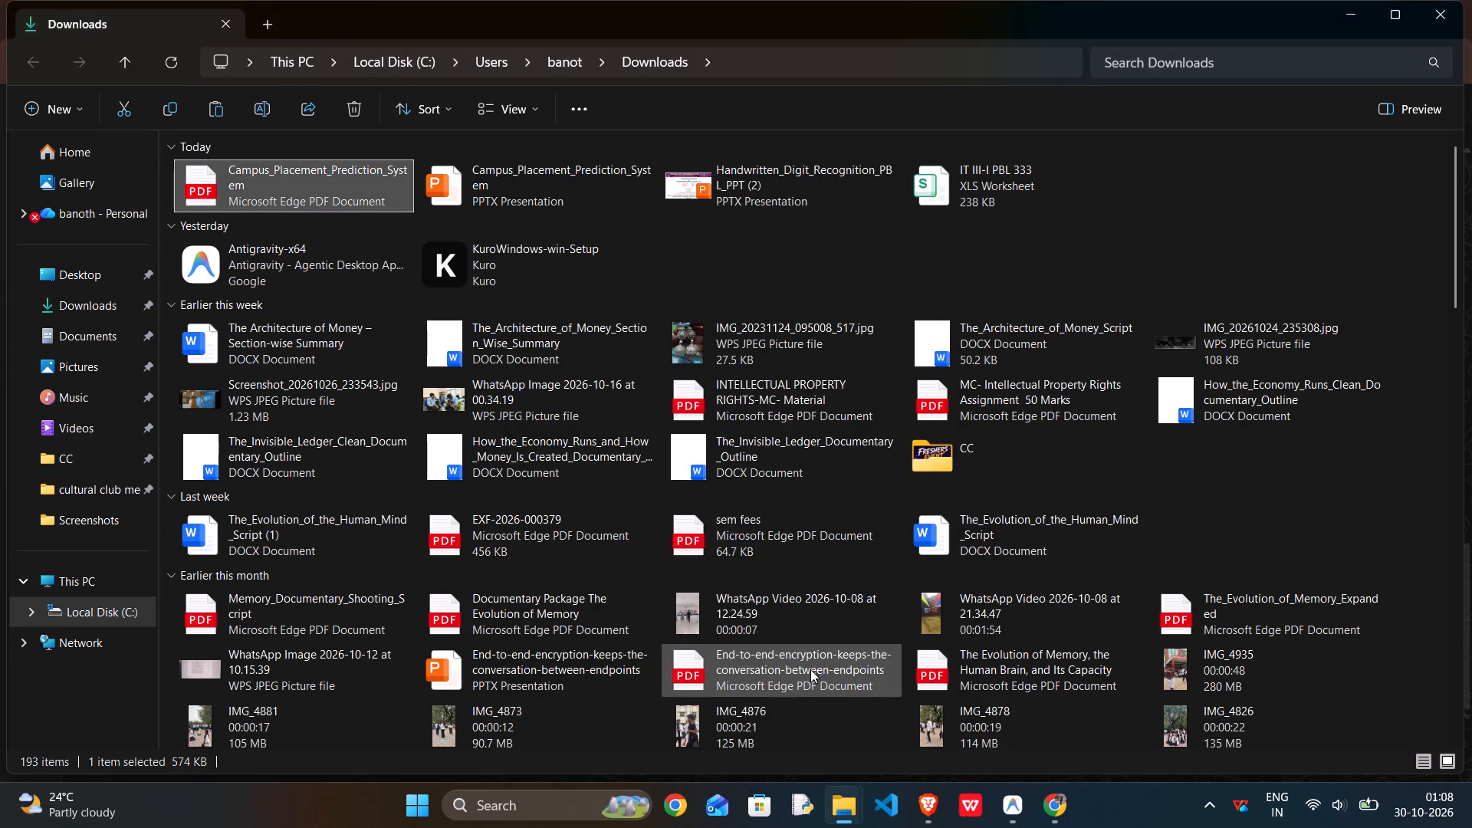
scroll(808, 532, "down", 3)
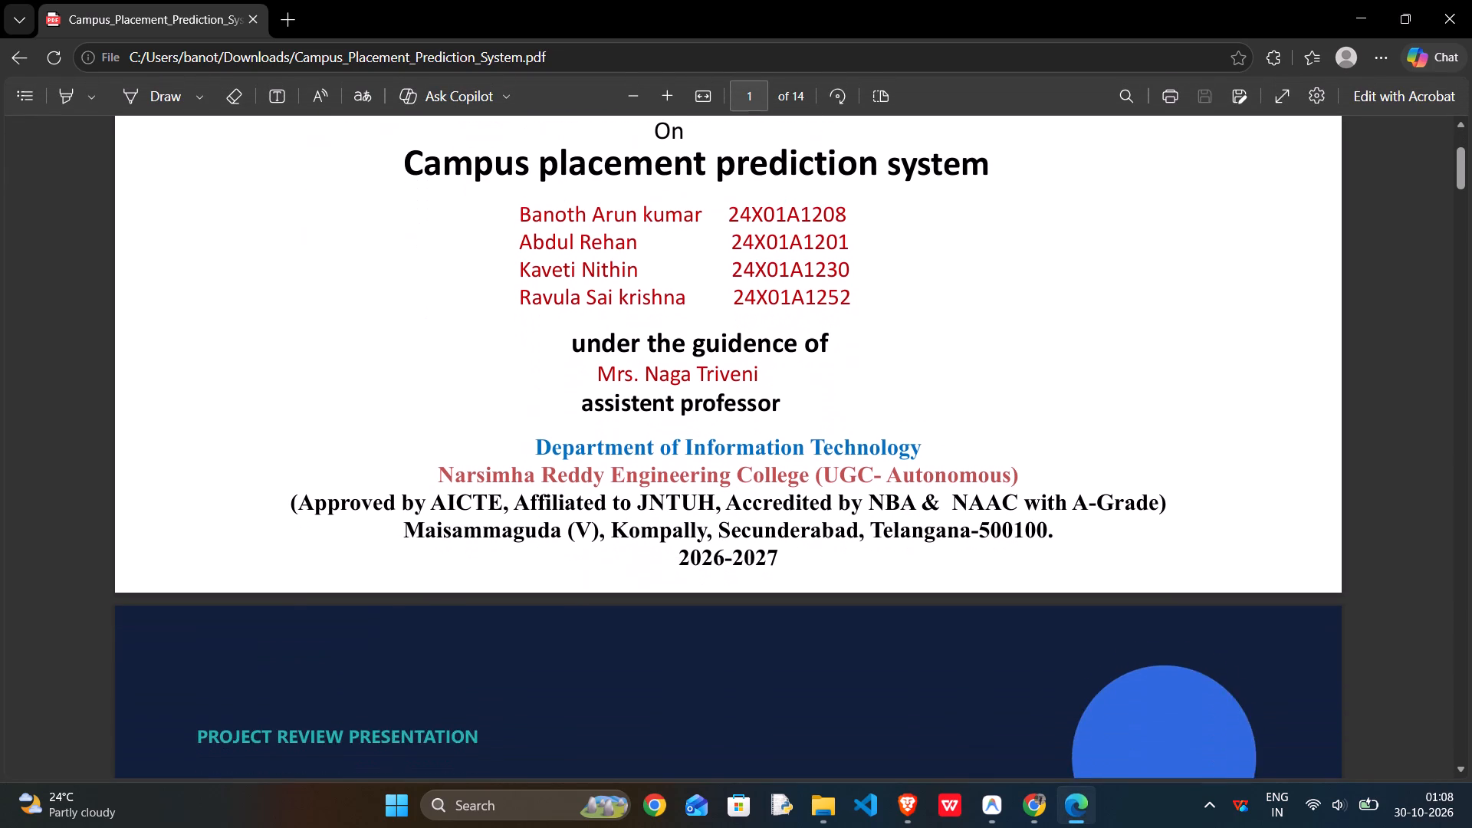
scroll(808, 532, "down", 3)
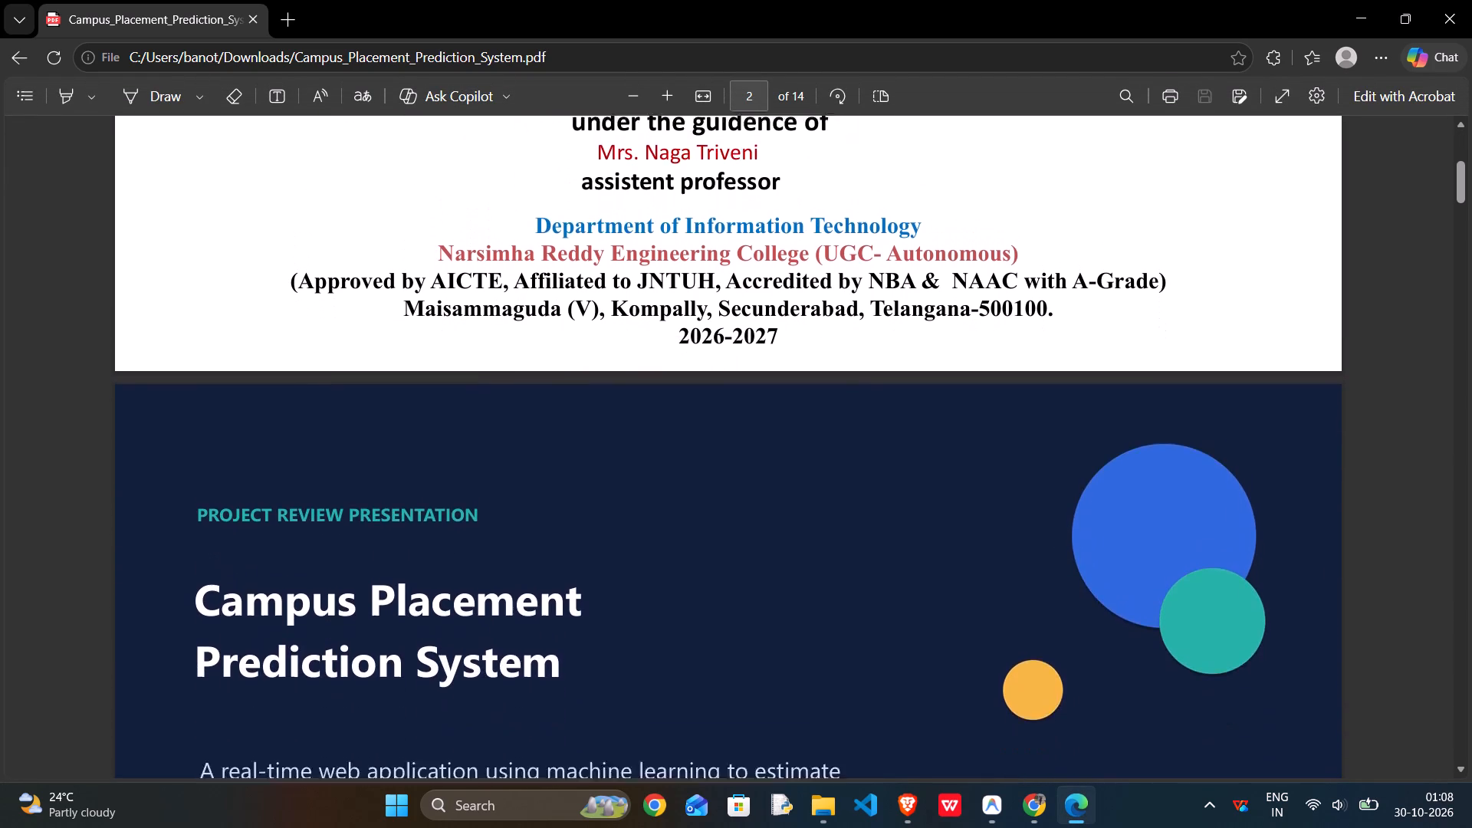
scroll(808, 532, "down", 1)
scroll(808, 532, "up", 1)
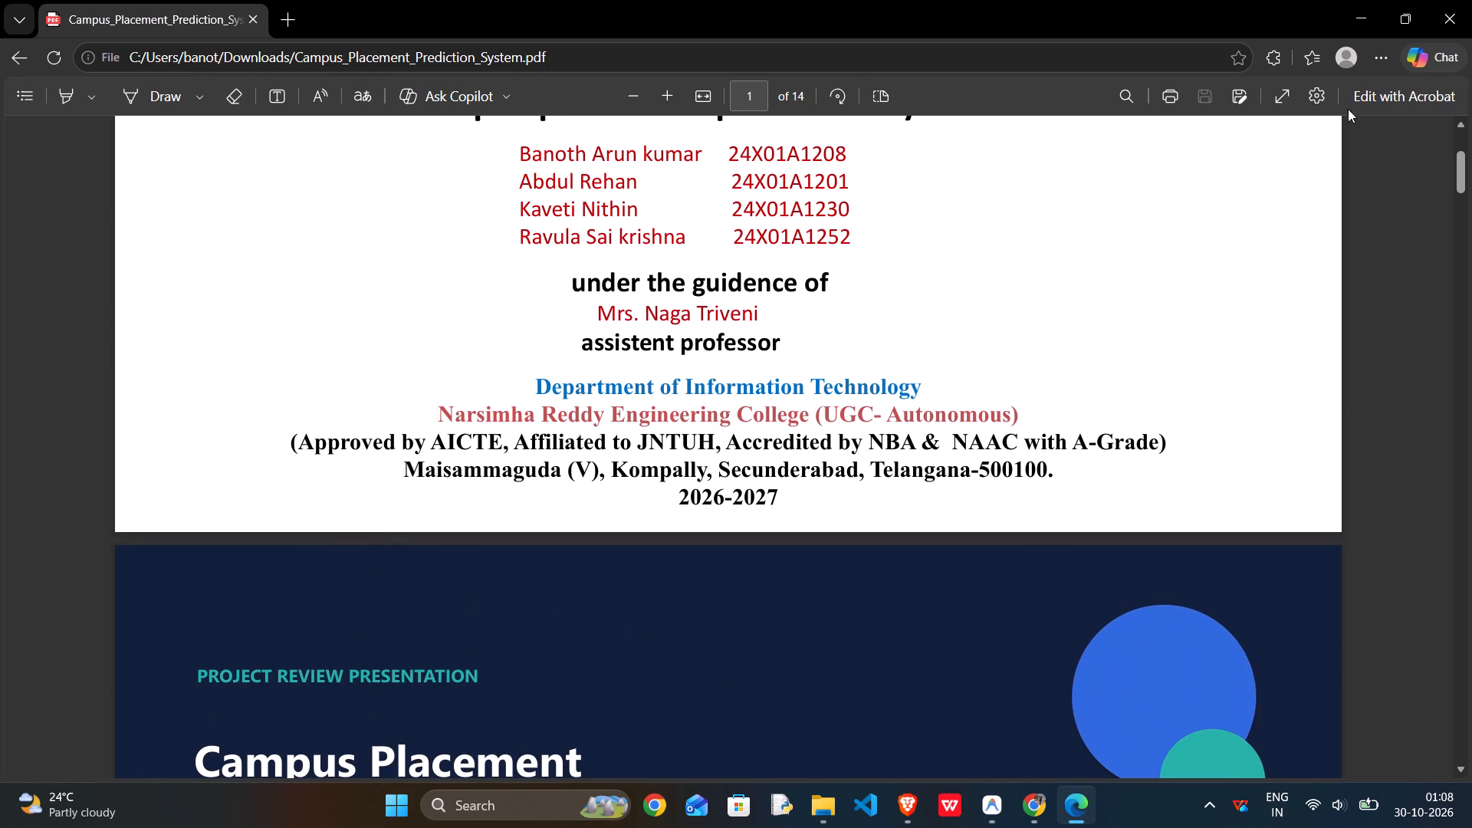
left_click(1454, 2)
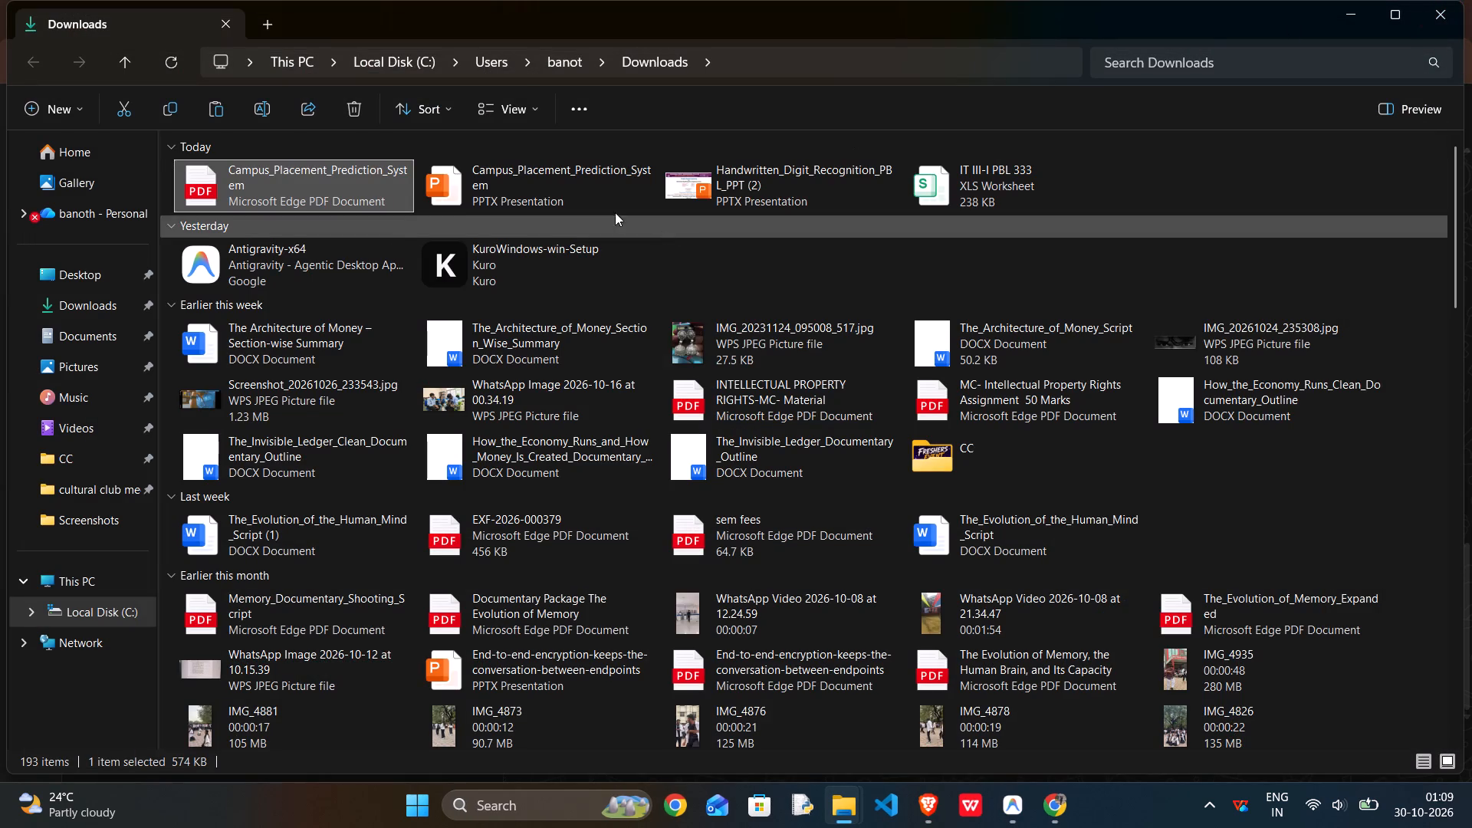
Reopen the Campus_Placement_Prediction_System PDF from Downloads in Microsoft Edge, check its title page, and close it.
right_click(346, 186)
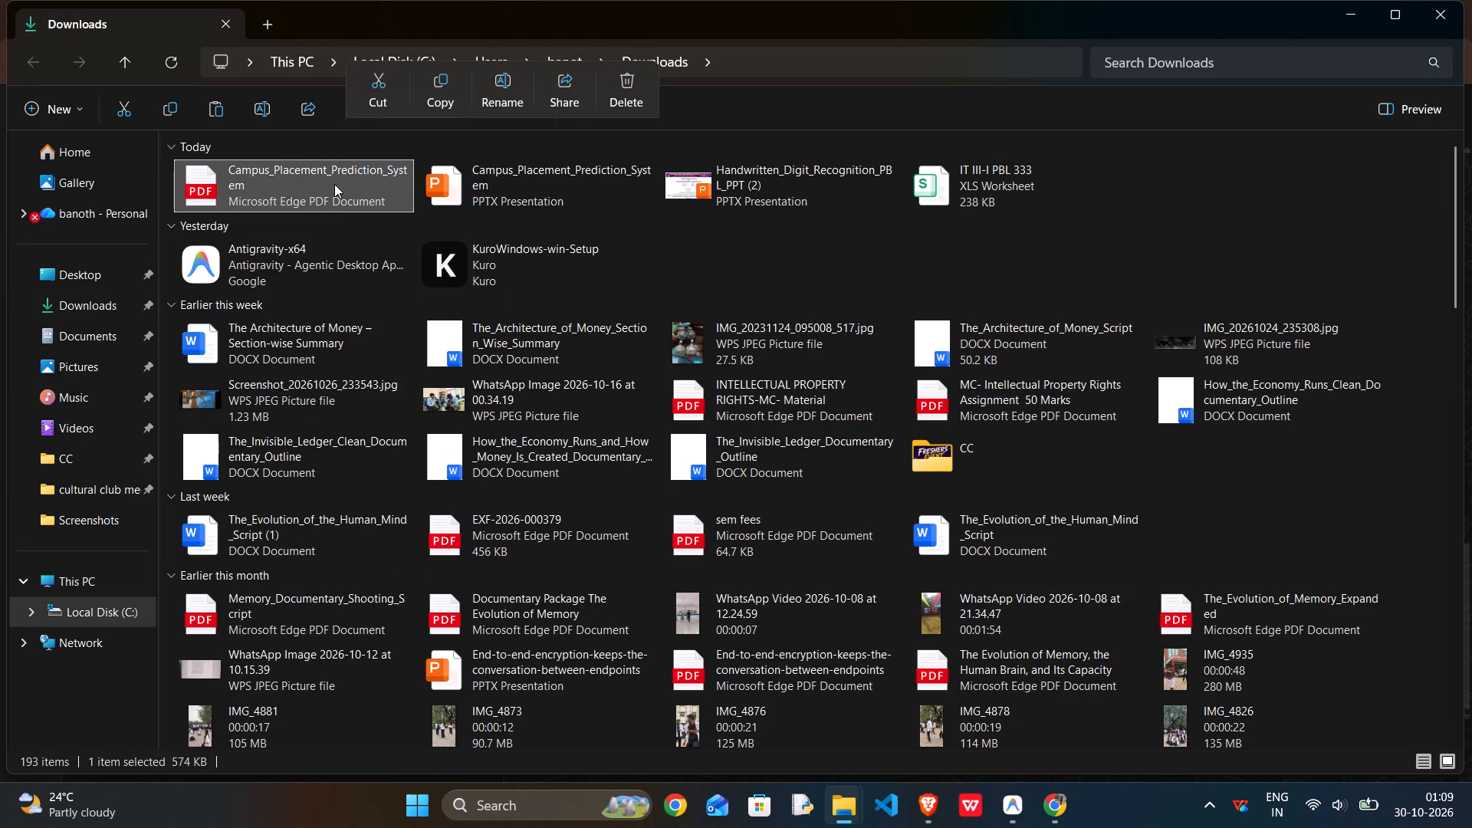
triple_click(334, 184)
scroll(734, 350, "up", 1)
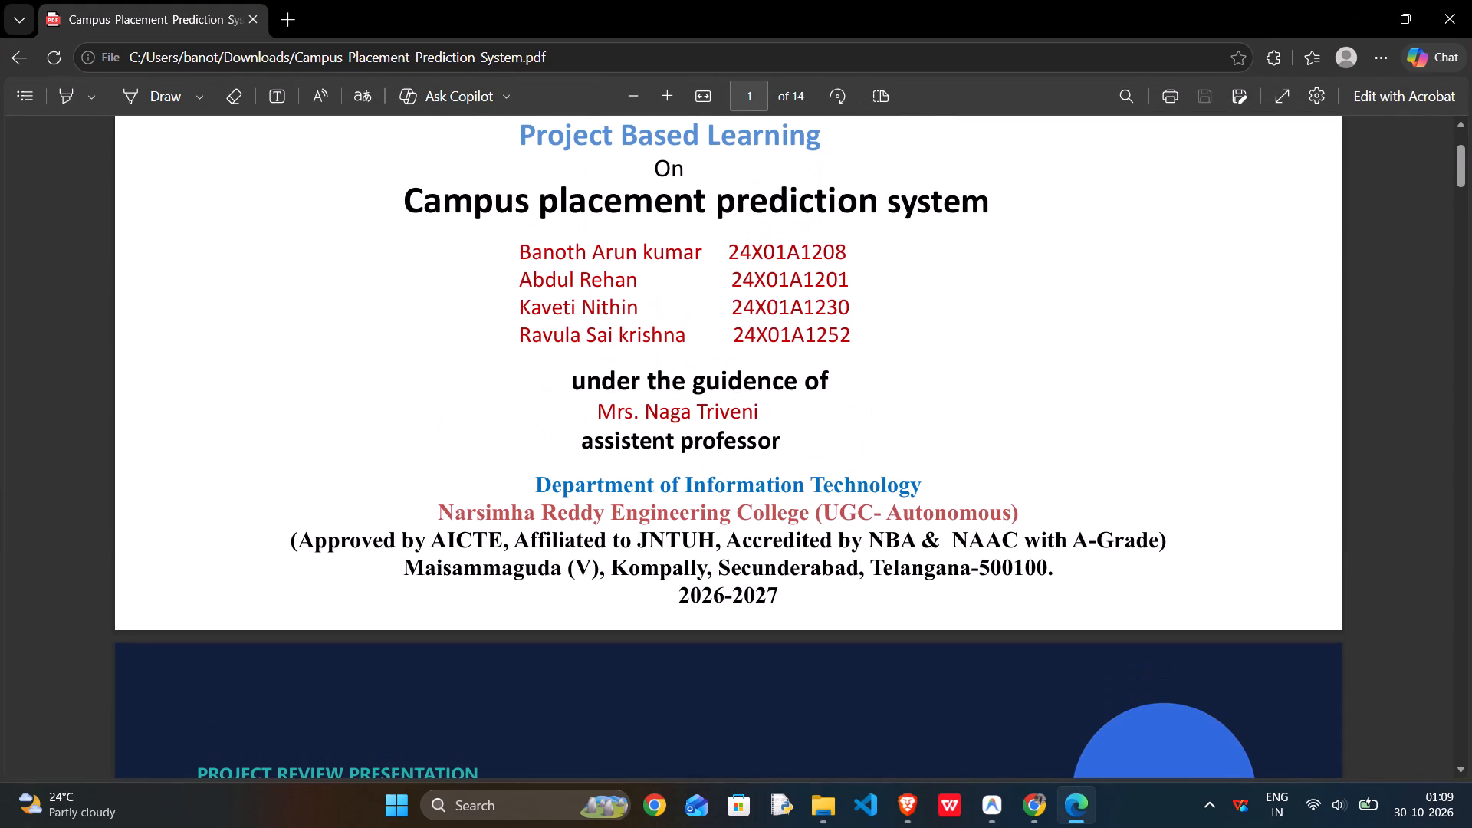
scroll(734, 350, "up", 3)
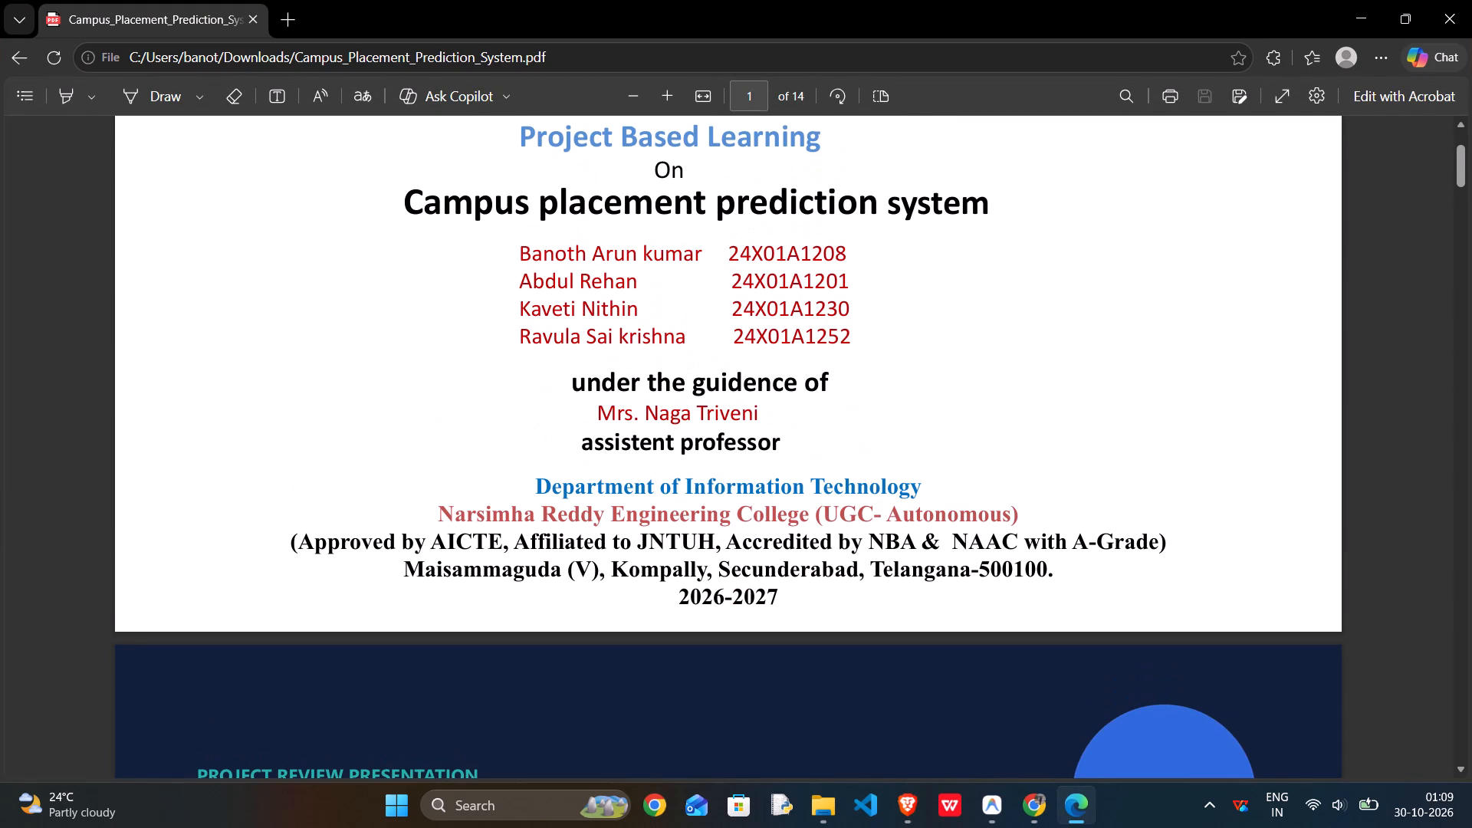
scroll(734, 350, "up", 4)
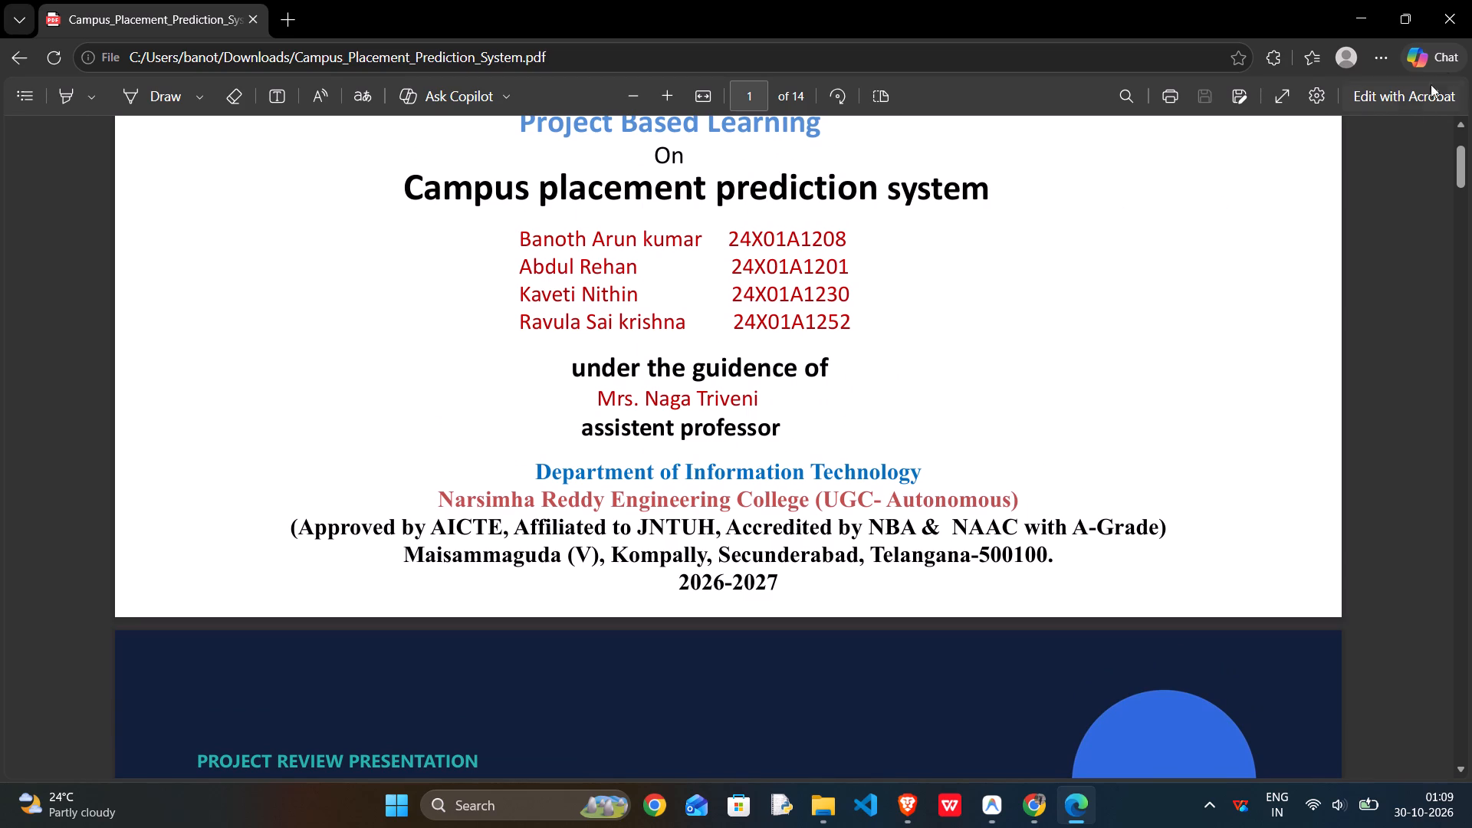
left_click(1464, 13)
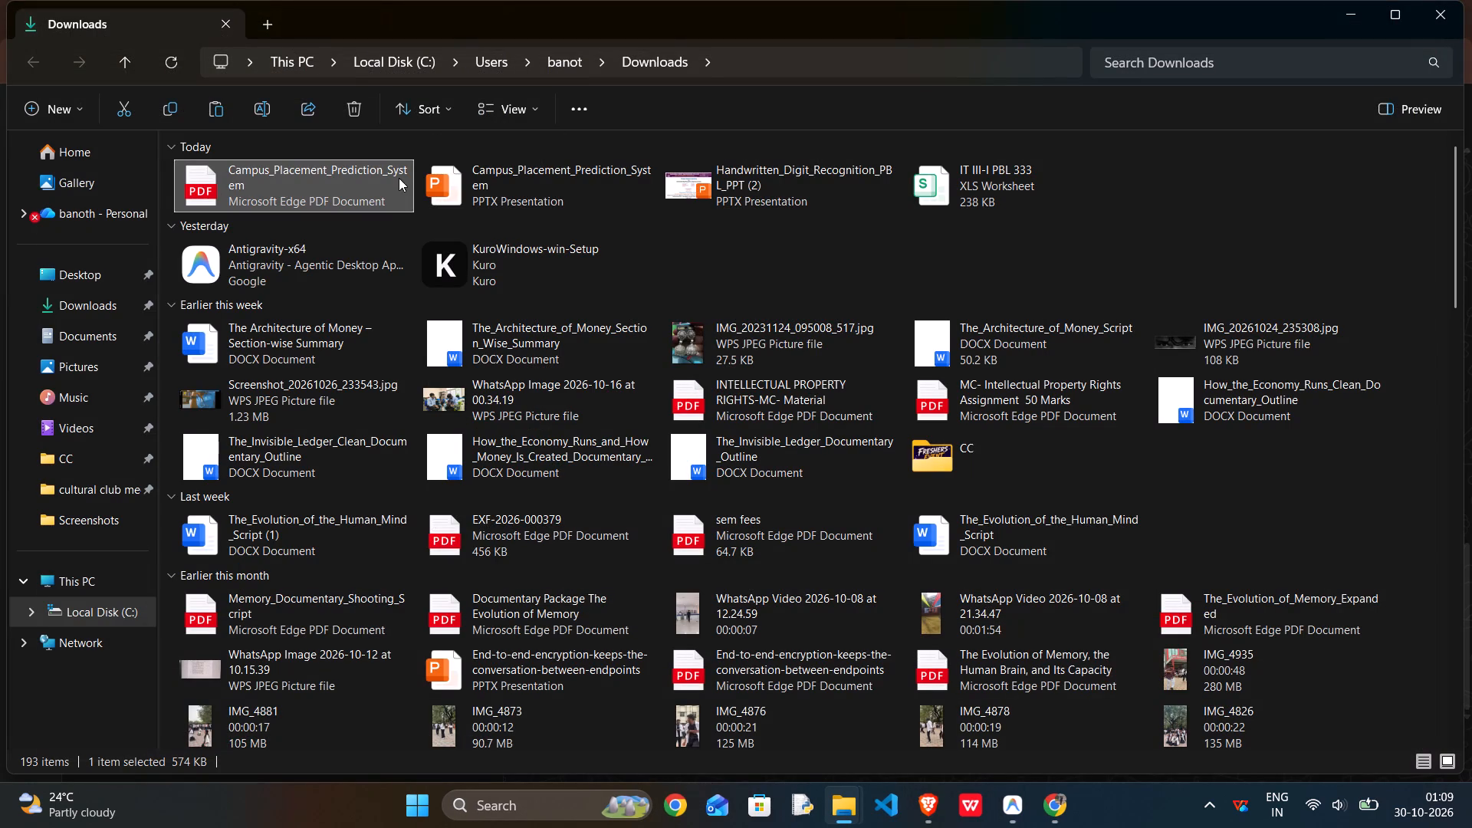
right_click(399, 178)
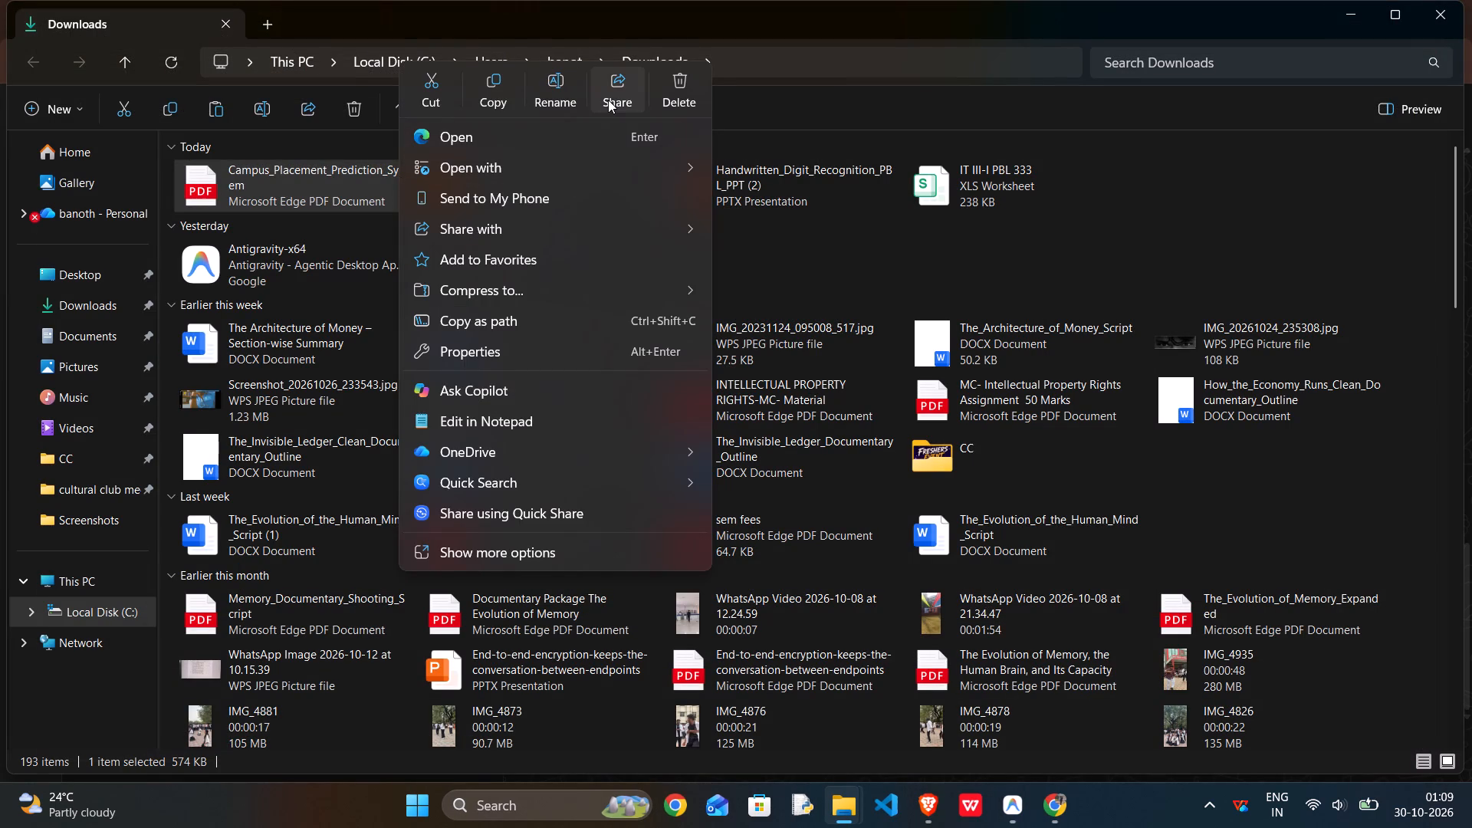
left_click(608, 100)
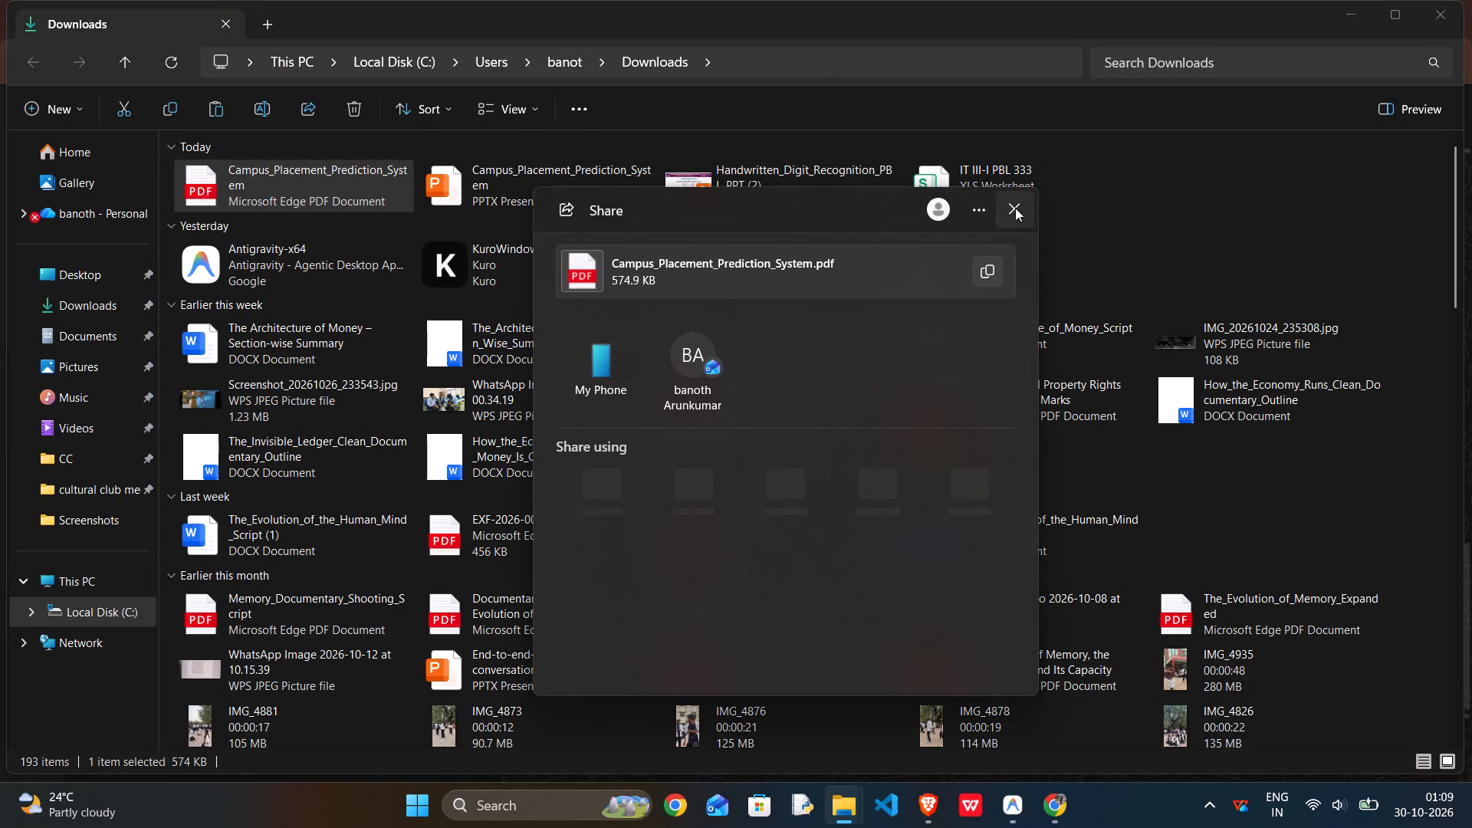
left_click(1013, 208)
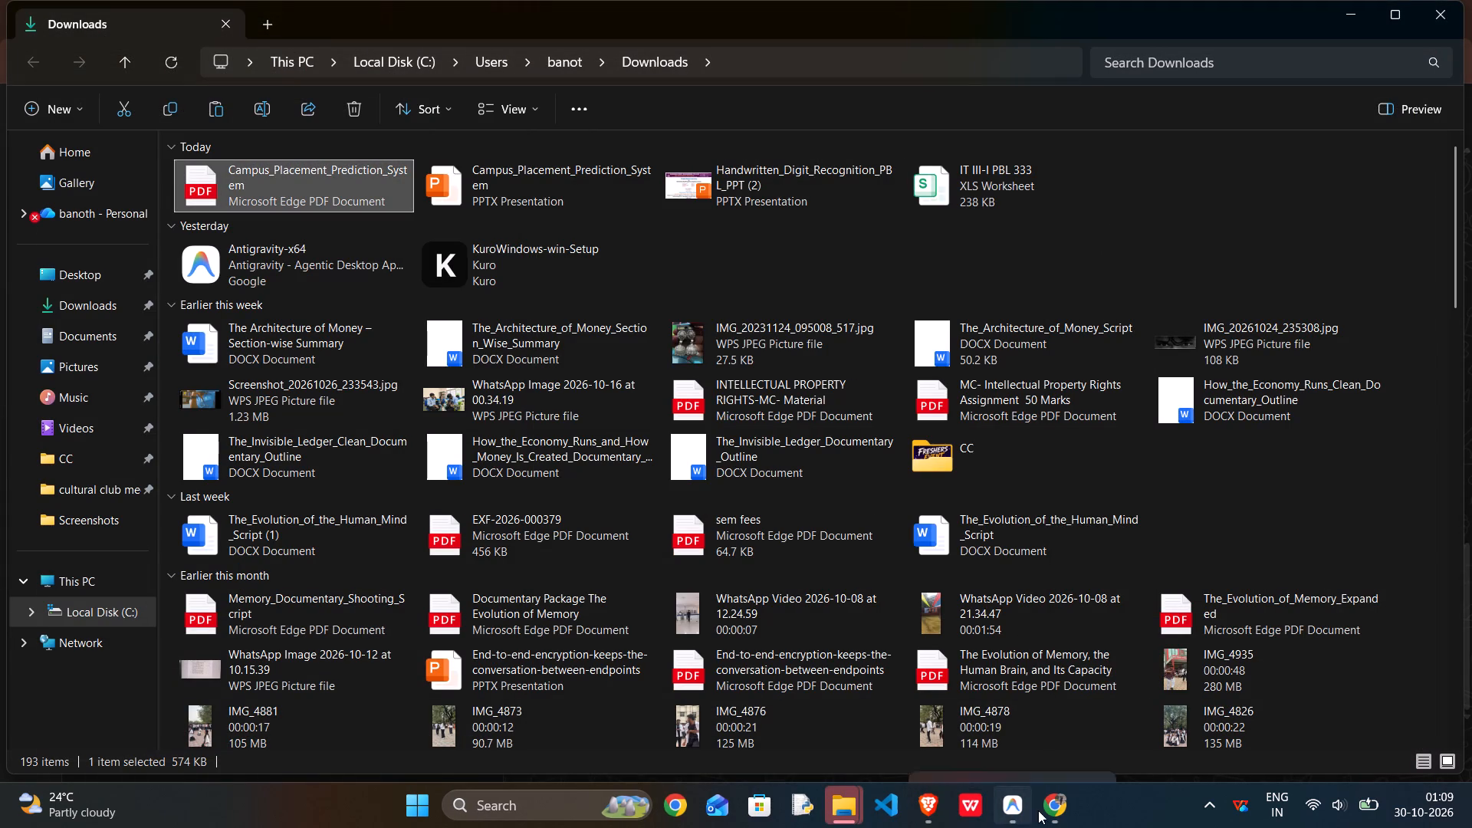